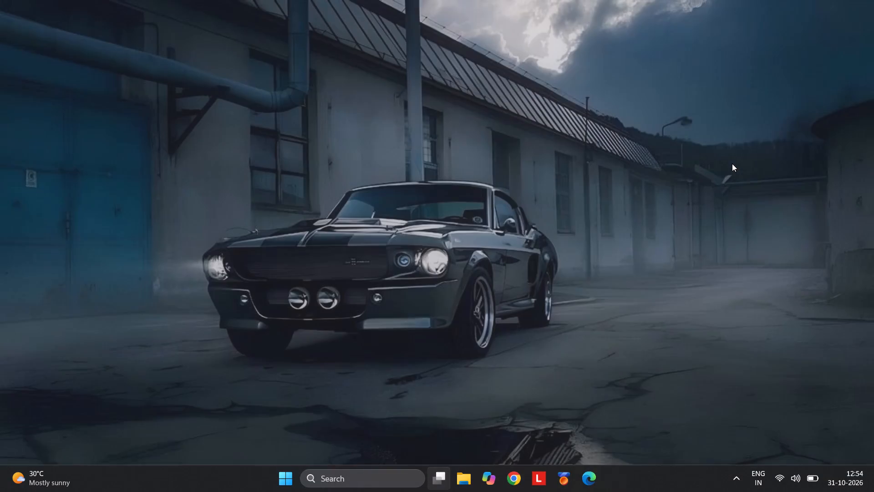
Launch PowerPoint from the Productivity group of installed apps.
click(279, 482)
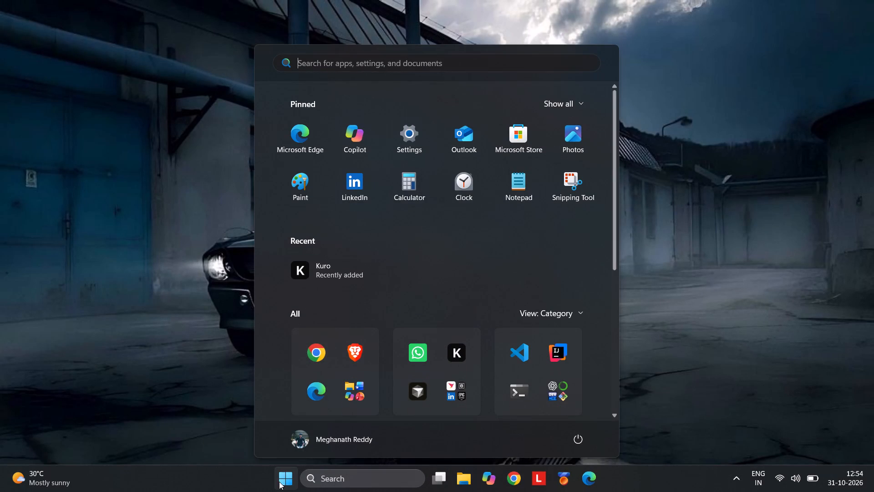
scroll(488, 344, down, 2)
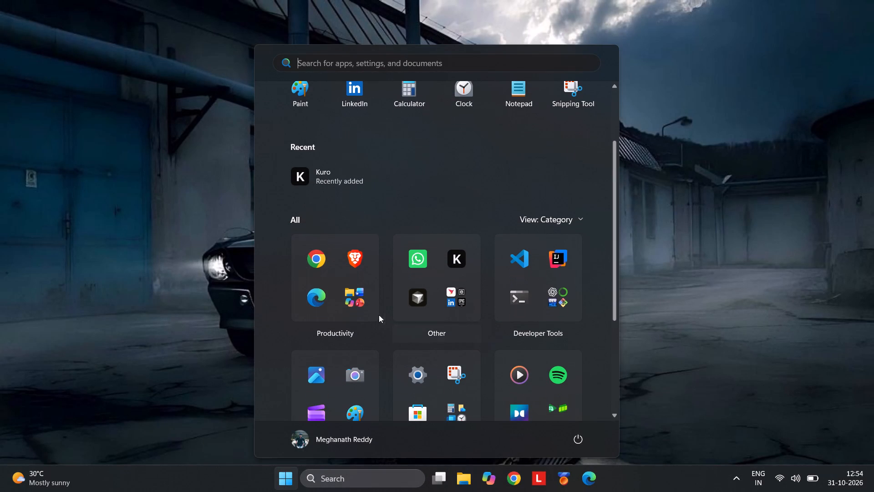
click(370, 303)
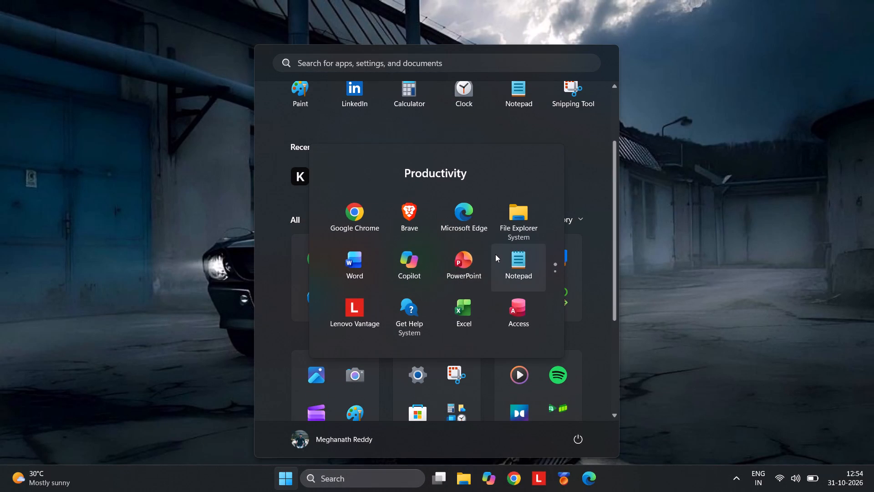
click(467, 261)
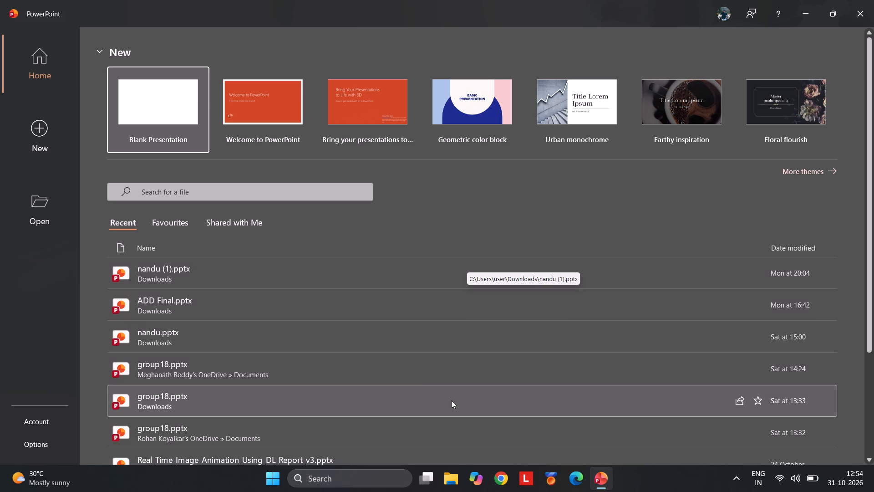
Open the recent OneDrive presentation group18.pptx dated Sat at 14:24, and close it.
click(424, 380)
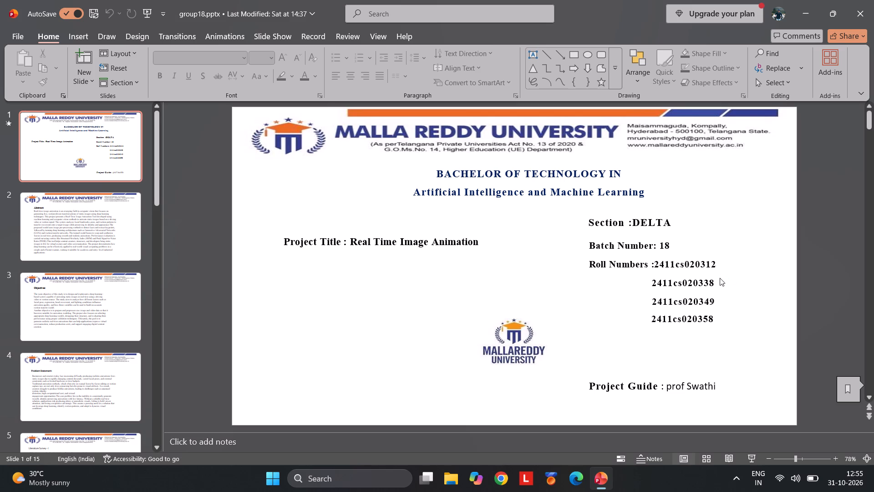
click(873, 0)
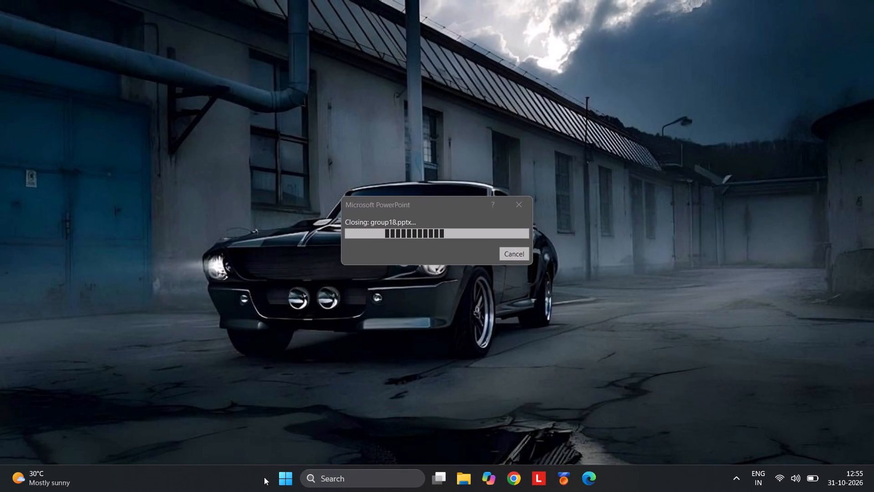
Search the installed apps for "word" and launch Word.
click(276, 477)
text(word)
key(Return)
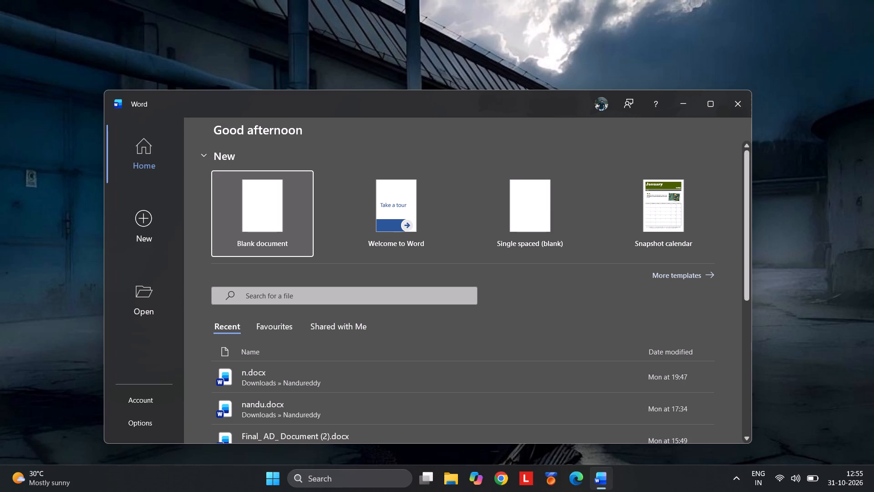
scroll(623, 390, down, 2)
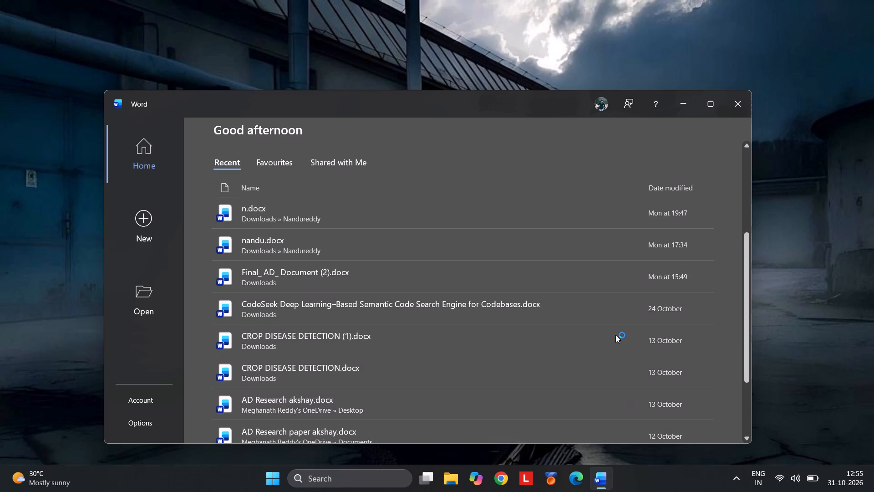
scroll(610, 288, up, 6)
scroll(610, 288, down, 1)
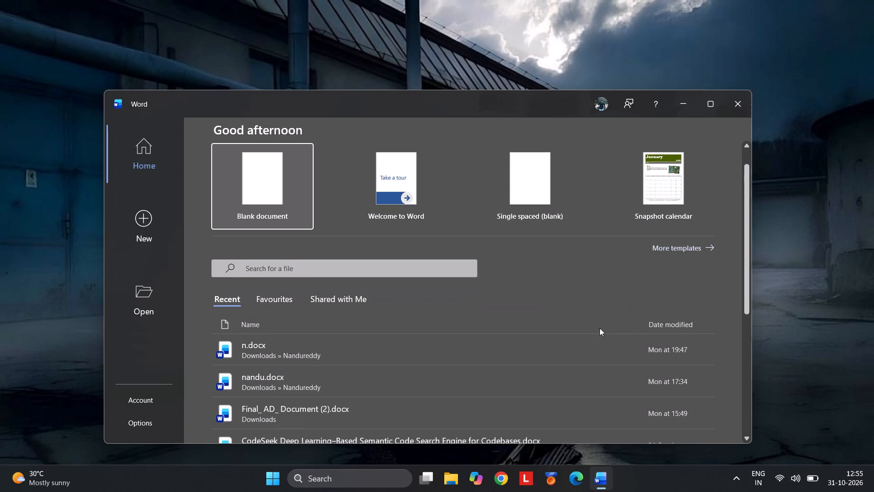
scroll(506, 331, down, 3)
Search the installed apps for "w" and launch the best match.
key(w)
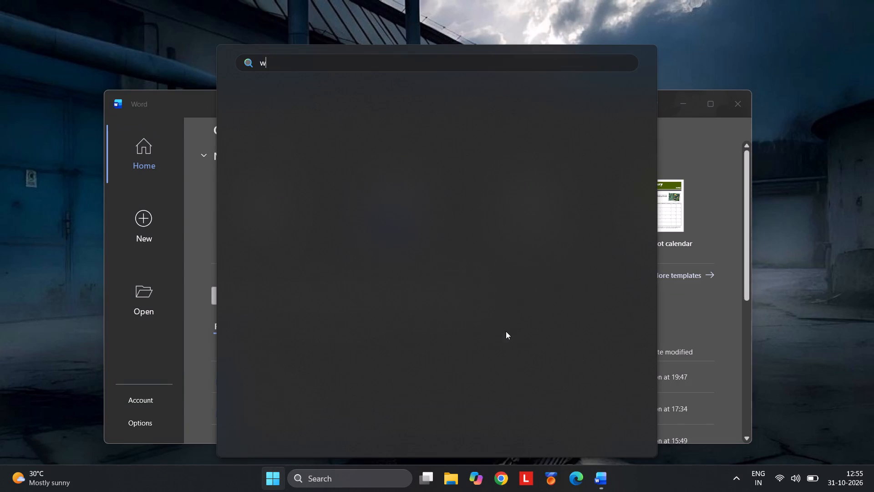
key(Return)
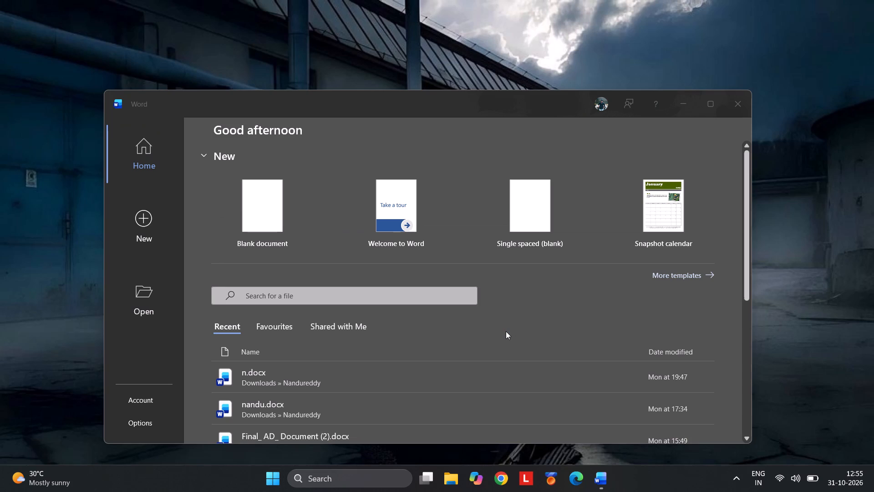
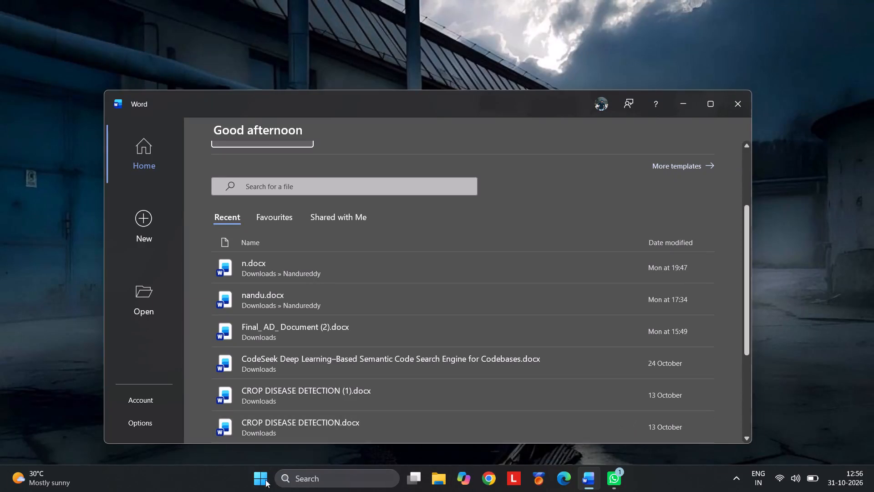
Launch PowerPoint from the Productivity group of installed apps.
click(247, 471)
click(254, 477)
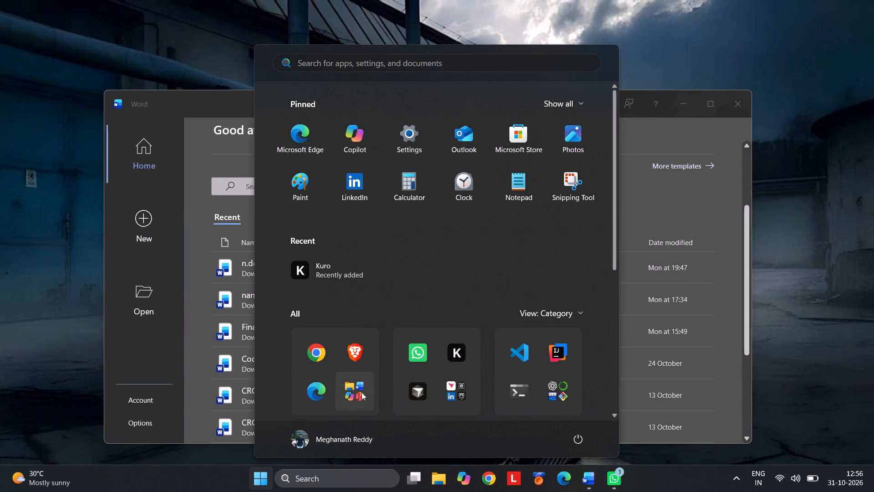
click(361, 392)
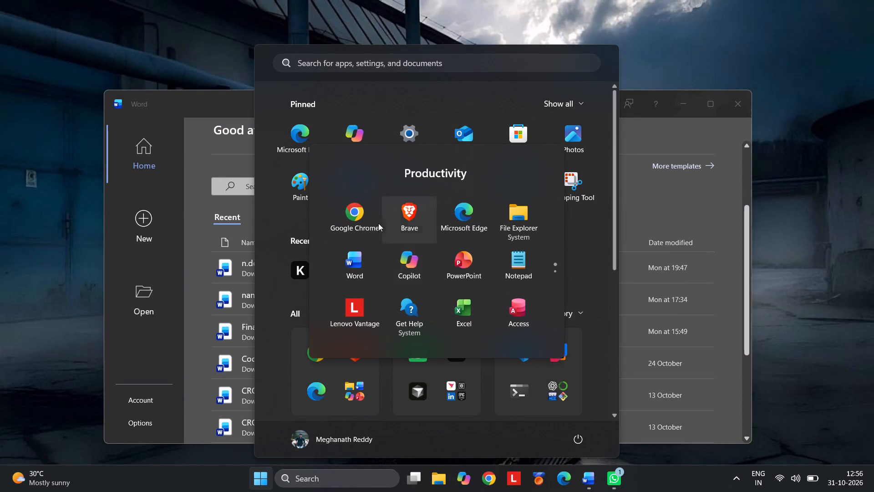
click(454, 258)
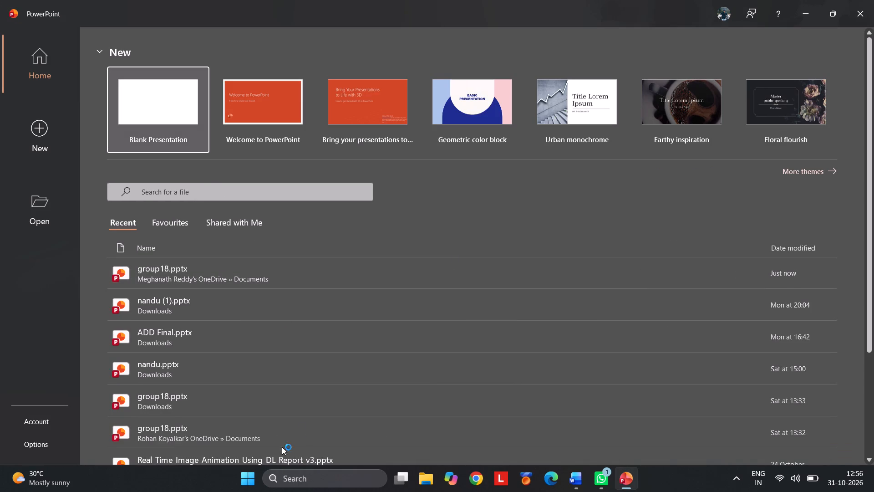
Open the recent presentation Real_Time_Image_Animation_Using_DL_Report_v3.pptx stored in the OneDrive Documents folder.
scroll(657, 432, down, 1)
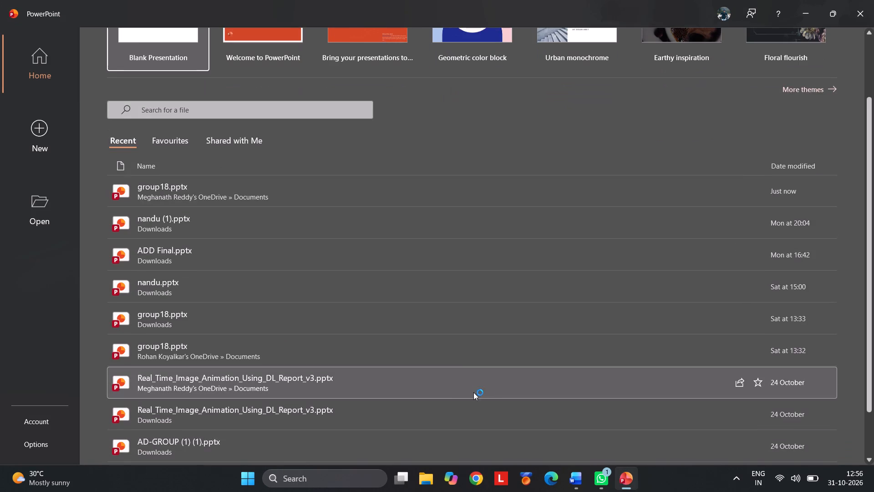
click(426, 391)
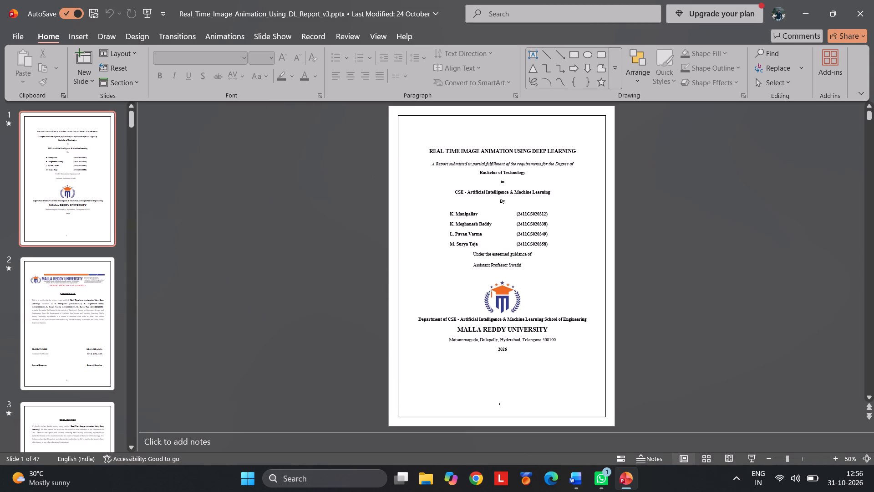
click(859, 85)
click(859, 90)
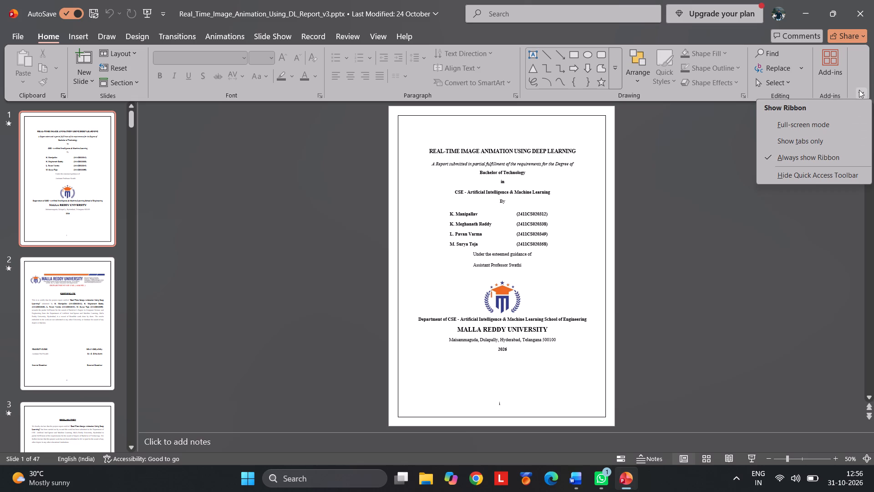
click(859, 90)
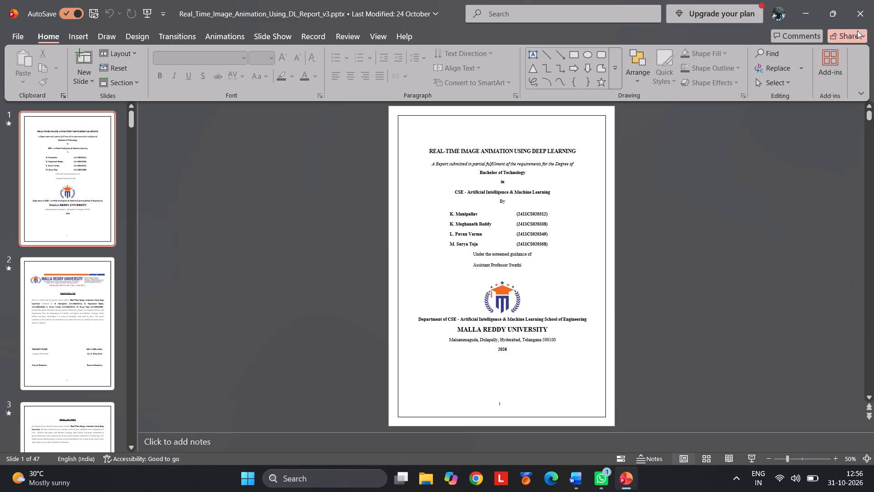
Open the sharing options for the Real_Time_Image_Animation_Using_DL_Report_v3.pptx presentation.
click(855, 35)
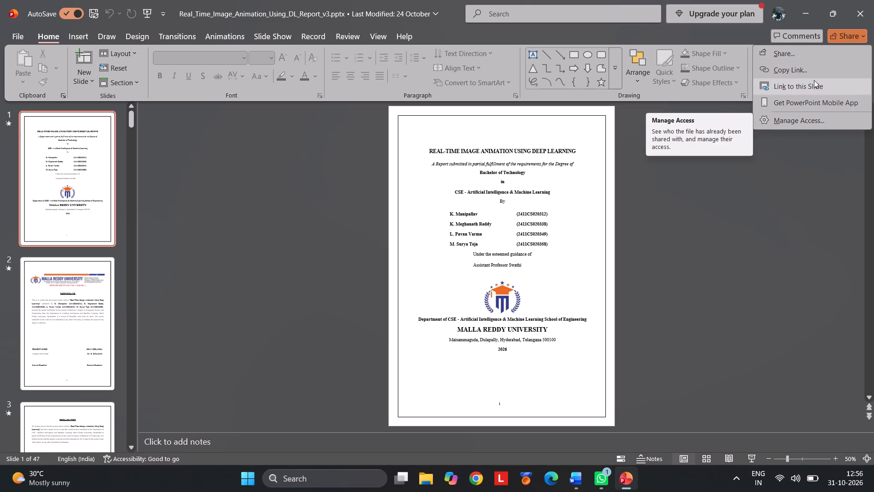
Review the additional sending options in the presentation's Share dialog, closing it without sending anything.
click(794, 48)
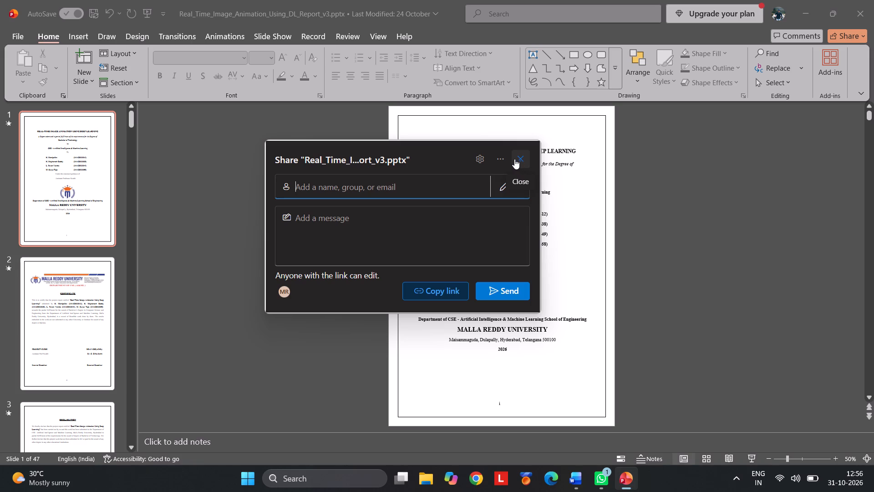
click(501, 158)
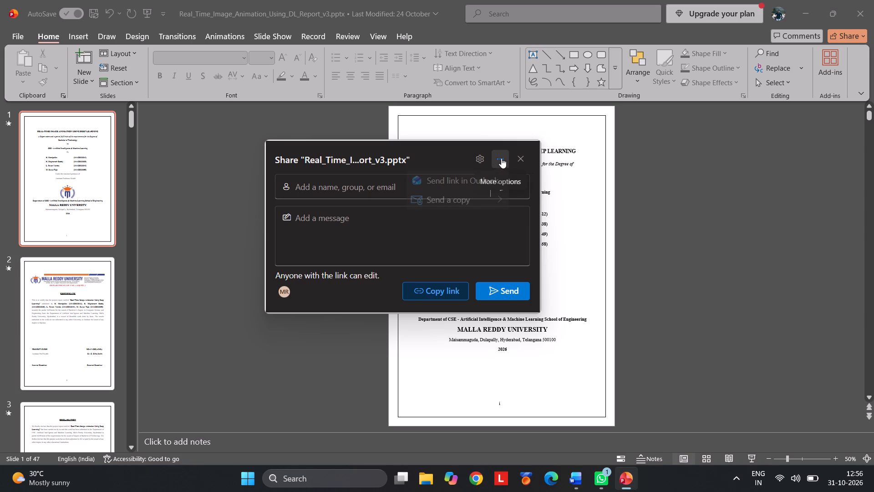
click(501, 158)
click(521, 157)
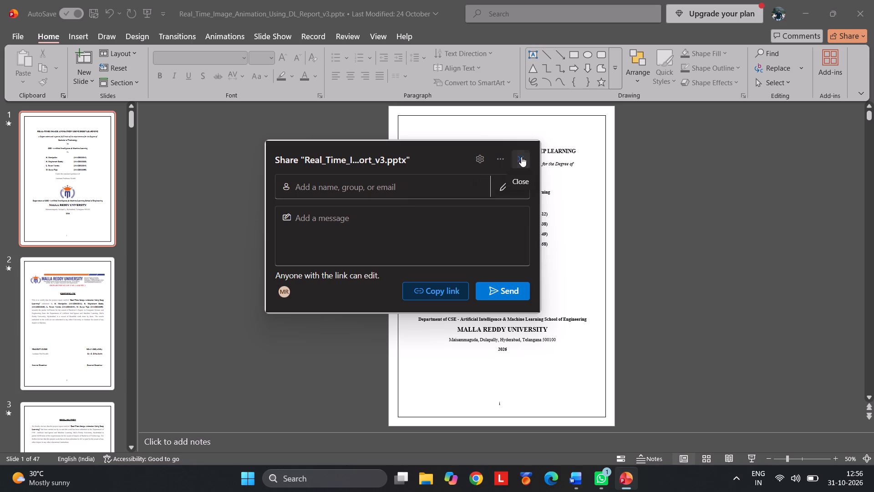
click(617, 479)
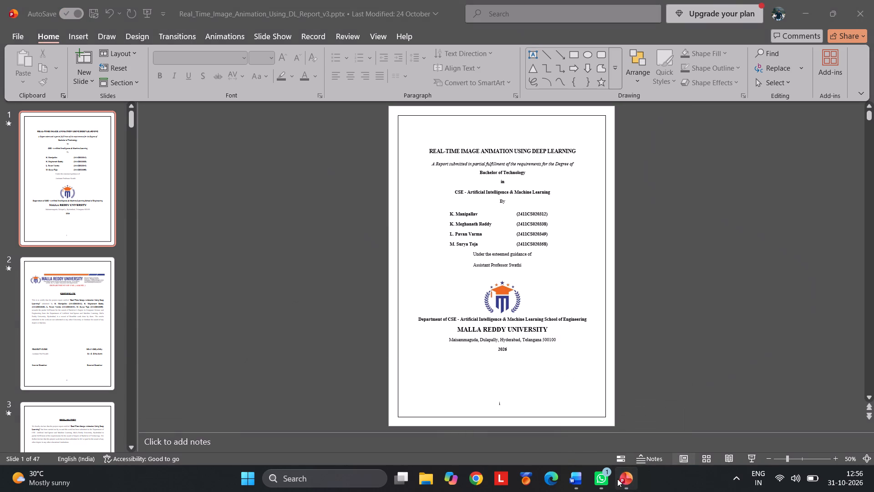
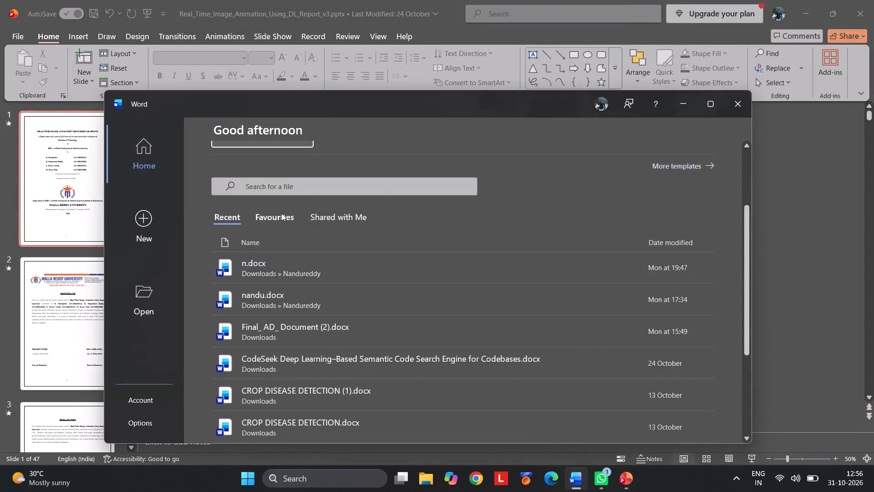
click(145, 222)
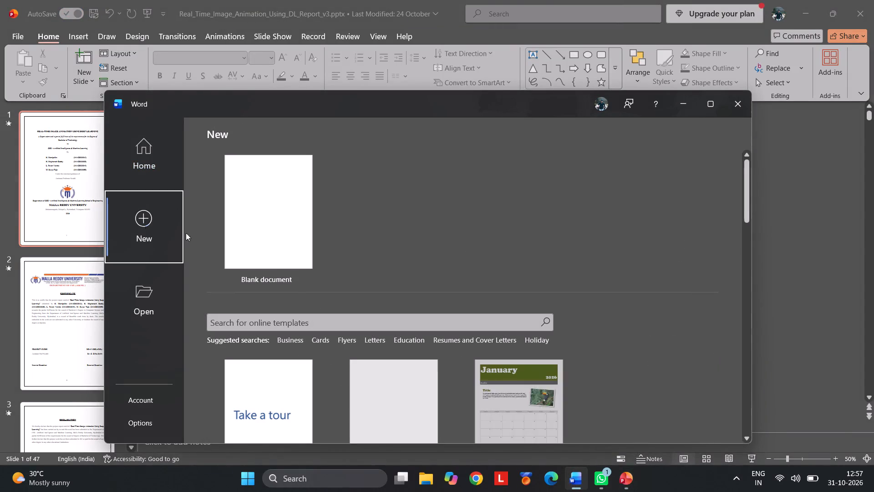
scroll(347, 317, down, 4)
Browse to the Downloads folder on this PC for a file to open in Word, and show All Files (*.*).
click(126, 296)
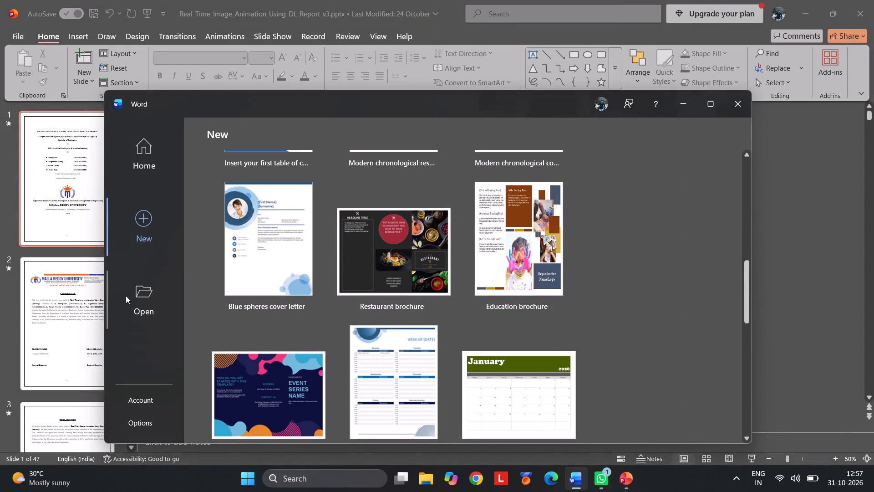
click(265, 295)
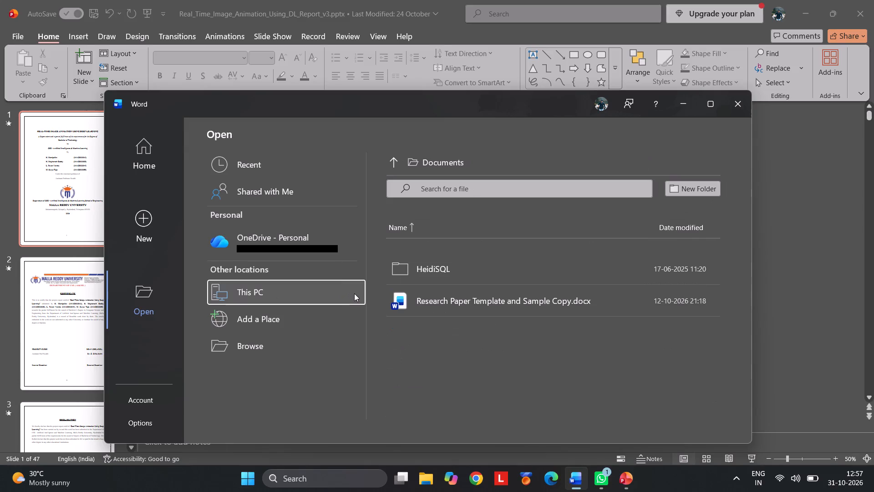
double_click(232, 287)
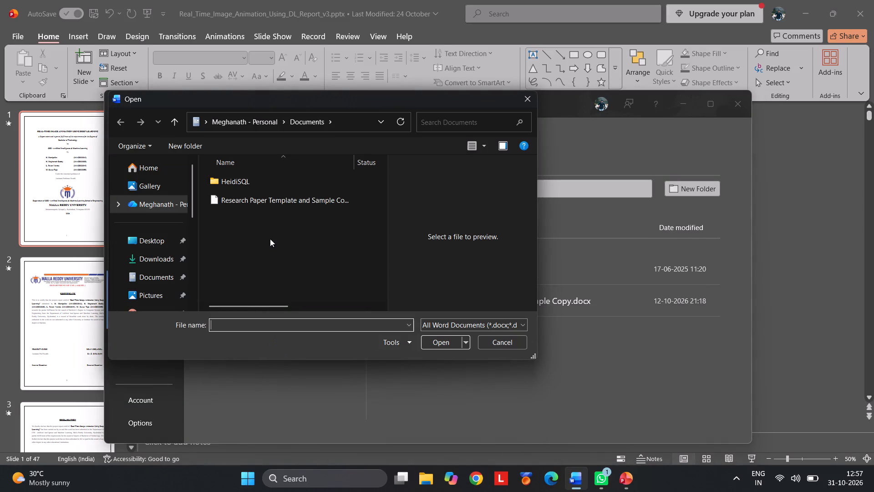
click(147, 258)
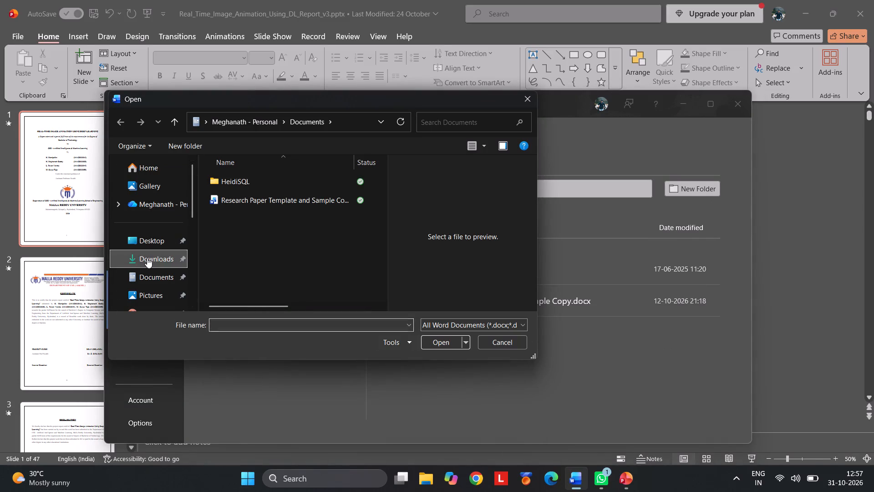
click(437, 323)
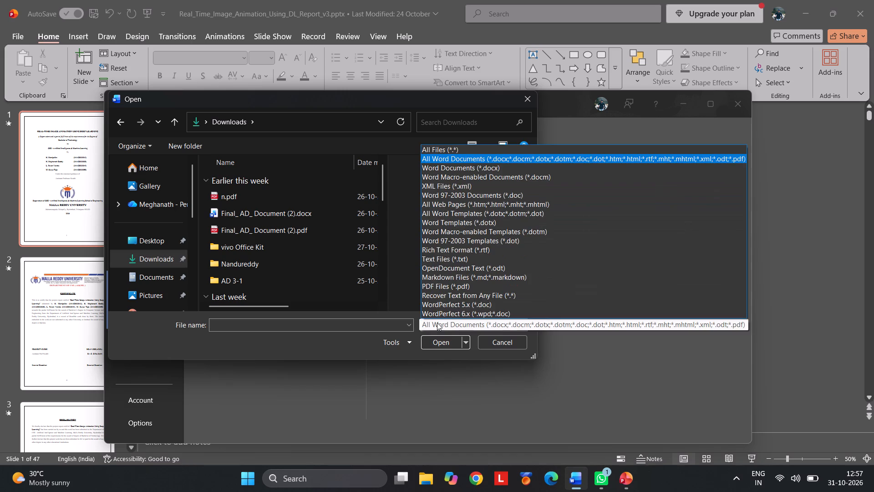
scroll(460, 297, down, 3)
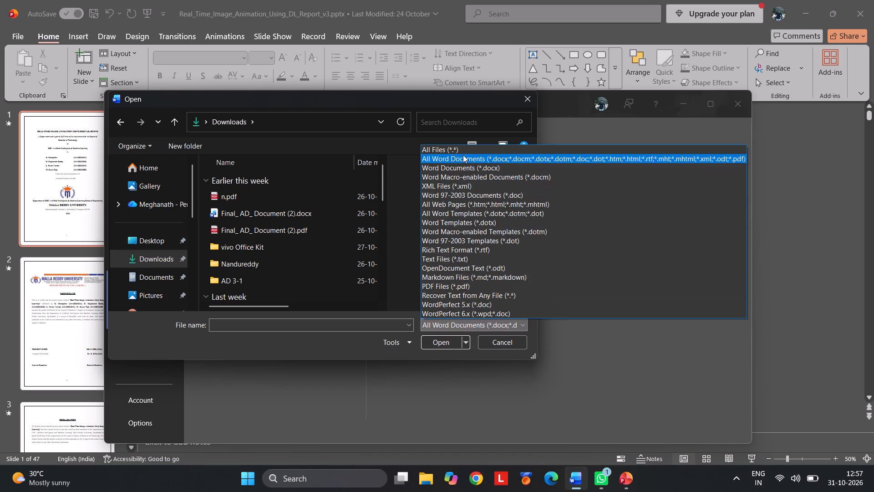
click(446, 146)
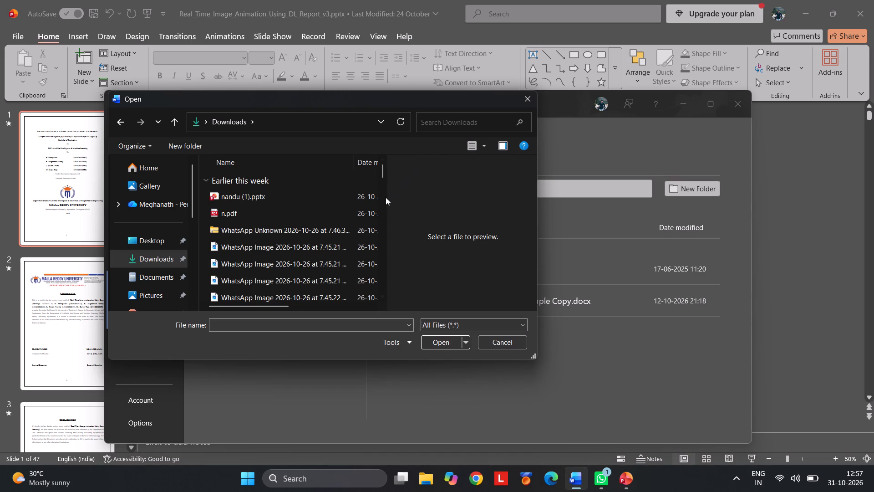
Open Real_Time_Image_Animation_Using_DL_Report_v3.pptx from the Downloads folder in Word.
drag(381, 174, 382, 180)
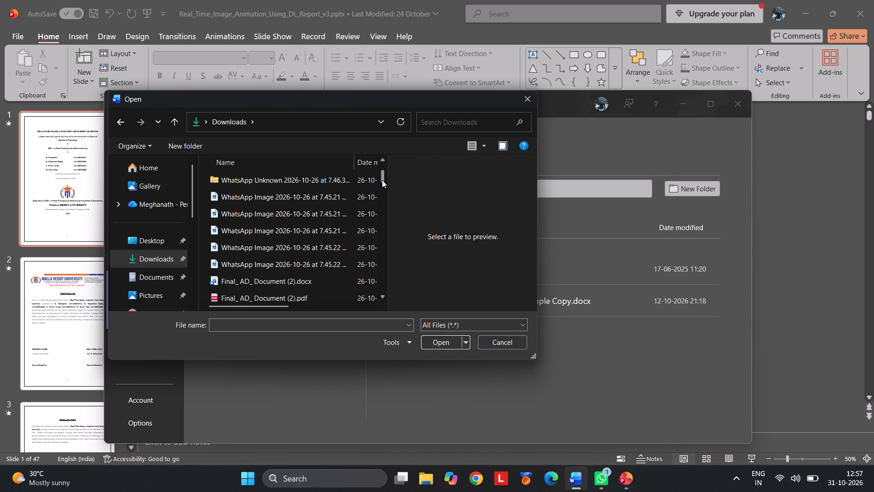
drag(382, 180, 386, 192)
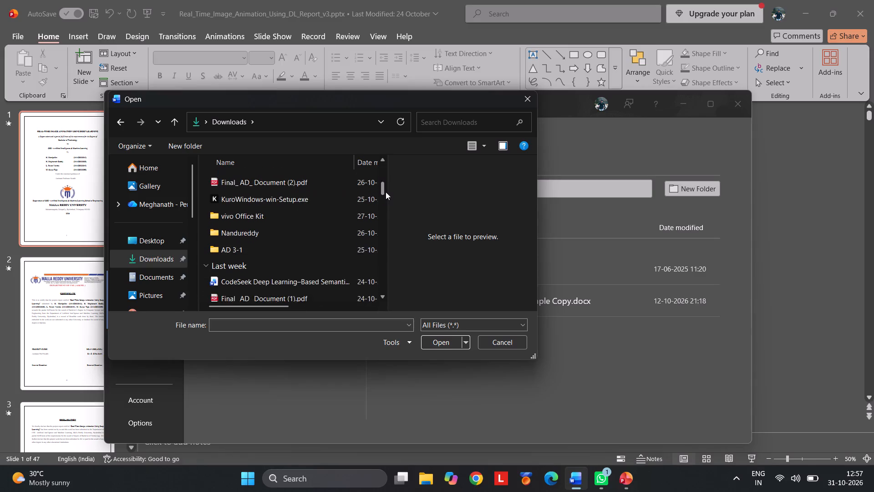
drag(386, 192, 392, 205)
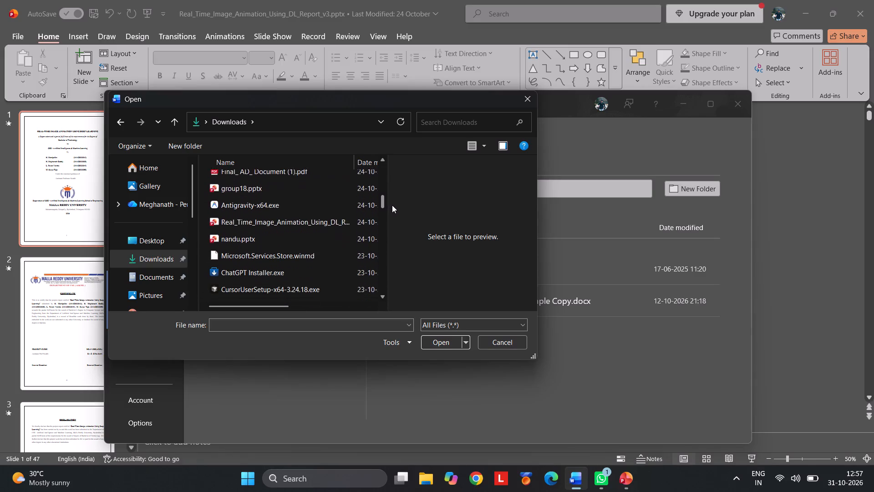
click(342, 219)
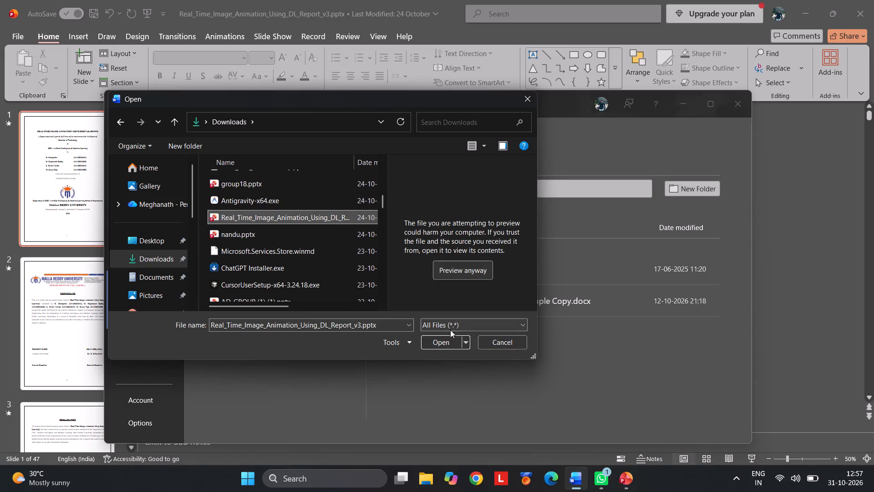
click(441, 338)
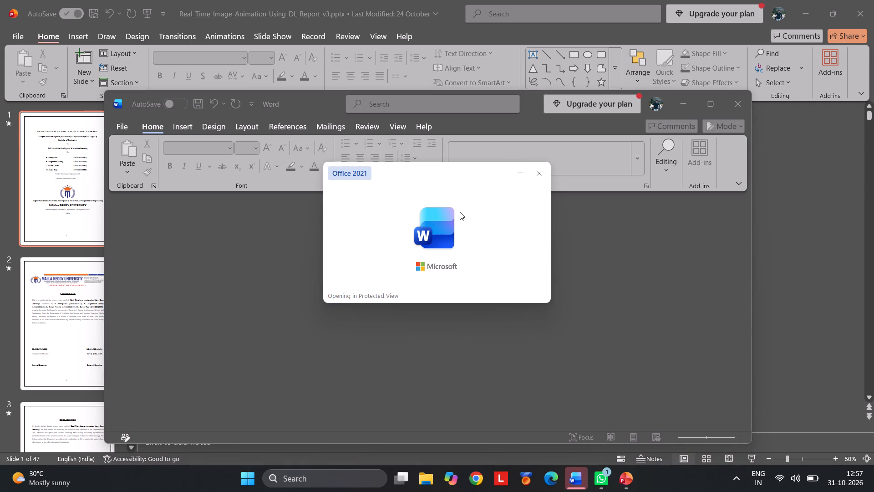
Close the PowerPoint presentation, cancel Word's document loading and close the empty Word window.
click(873, 0)
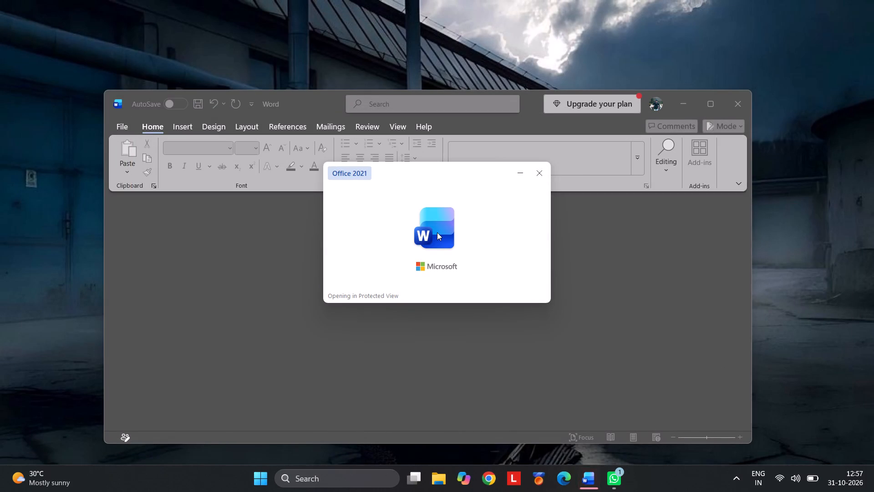
click(543, 175)
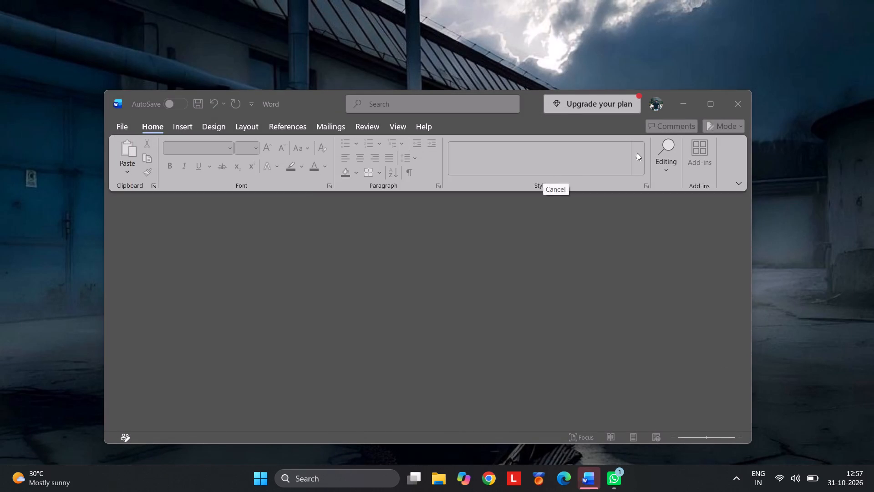
click(742, 102)
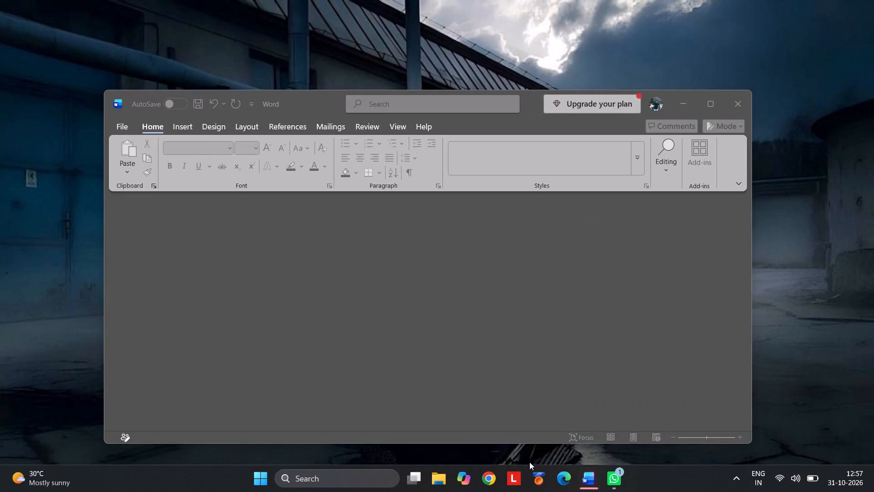
Switch to Microsoft Edge, search the web for "ppt to word" and open the PDFAid converter result.
click(560, 479)
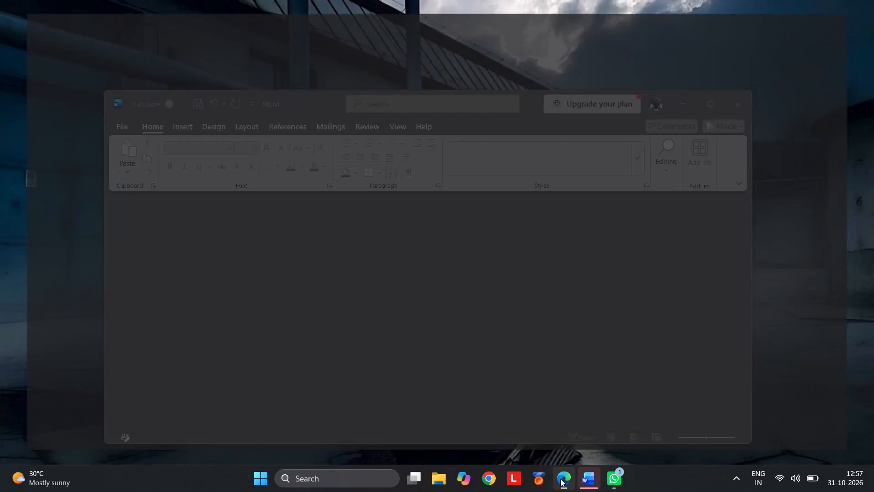
text(ppt to)
key(space)
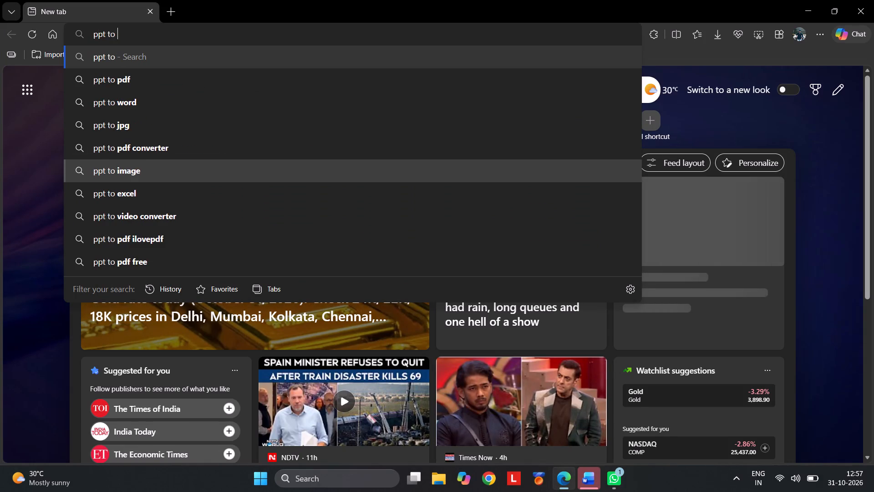
text(word)
key(Return)
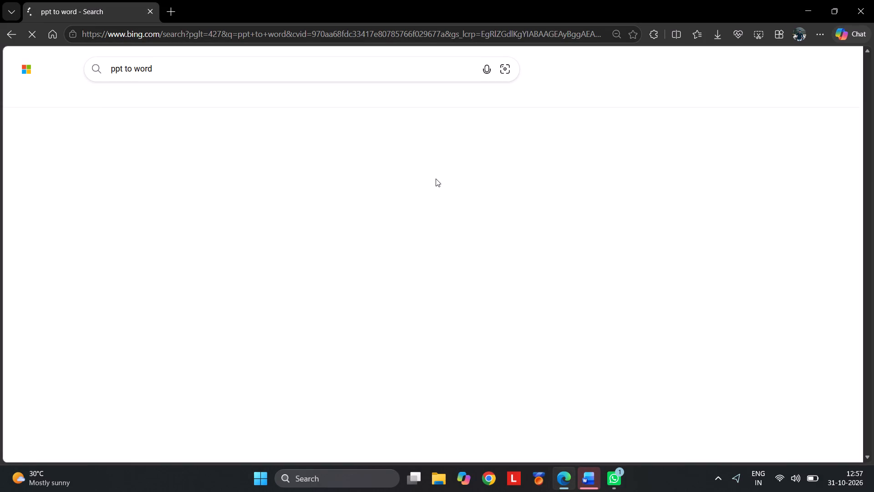
click(137, 177)
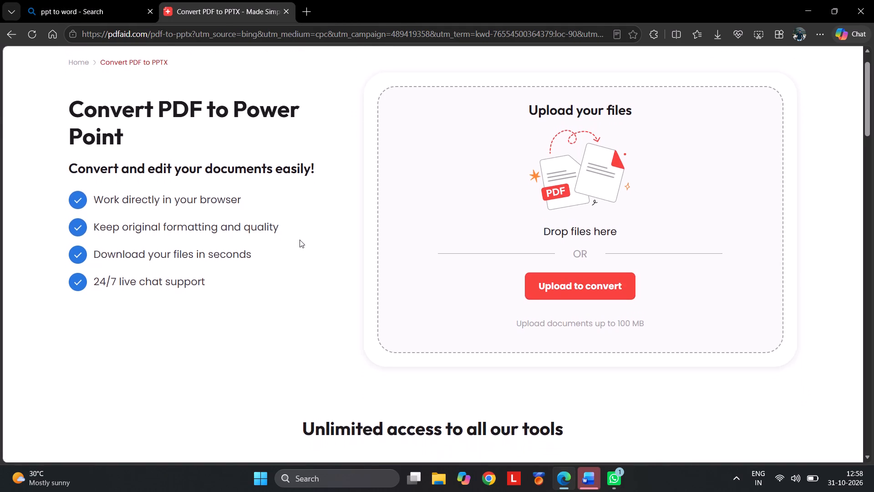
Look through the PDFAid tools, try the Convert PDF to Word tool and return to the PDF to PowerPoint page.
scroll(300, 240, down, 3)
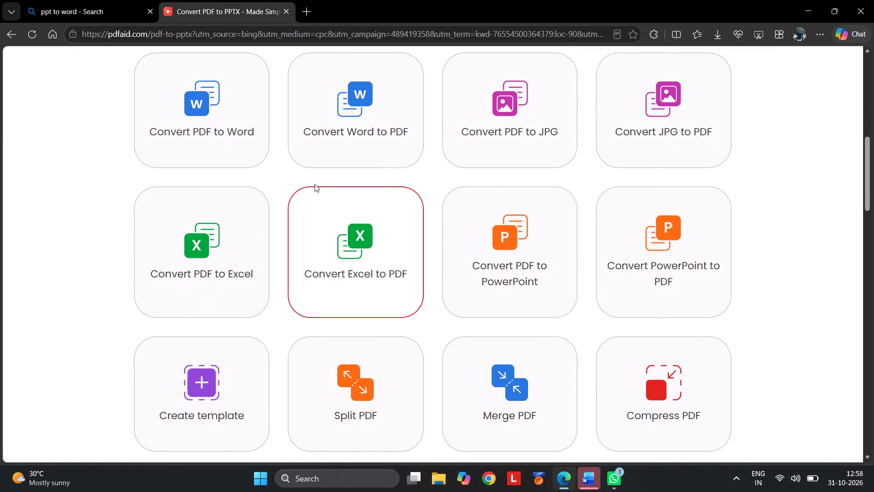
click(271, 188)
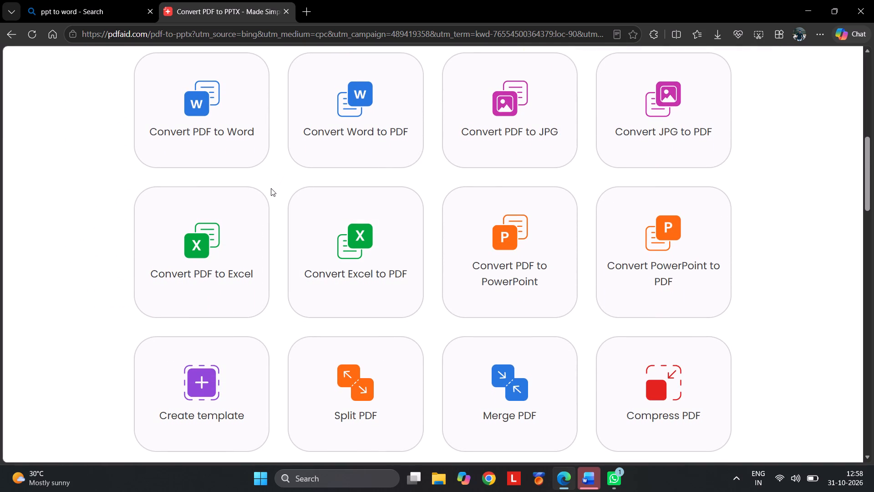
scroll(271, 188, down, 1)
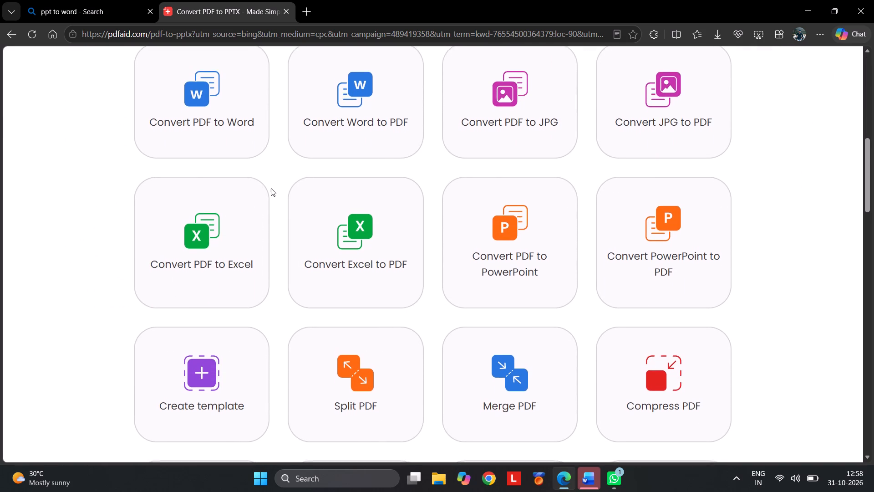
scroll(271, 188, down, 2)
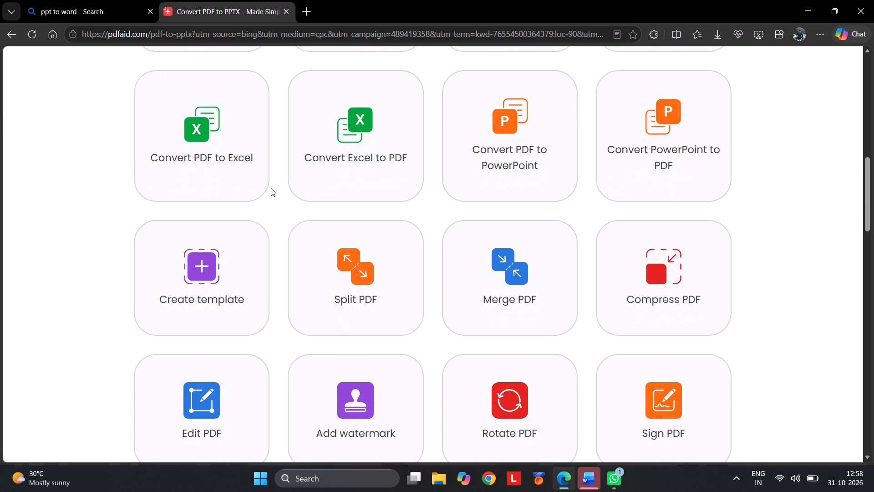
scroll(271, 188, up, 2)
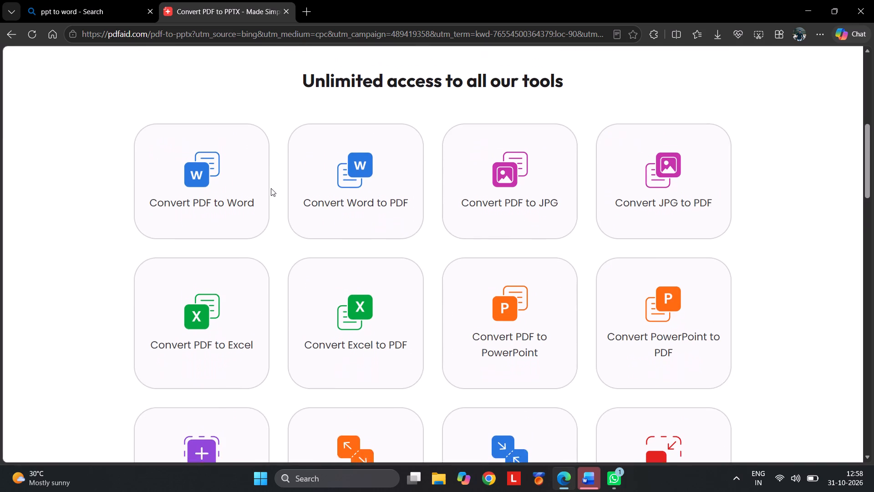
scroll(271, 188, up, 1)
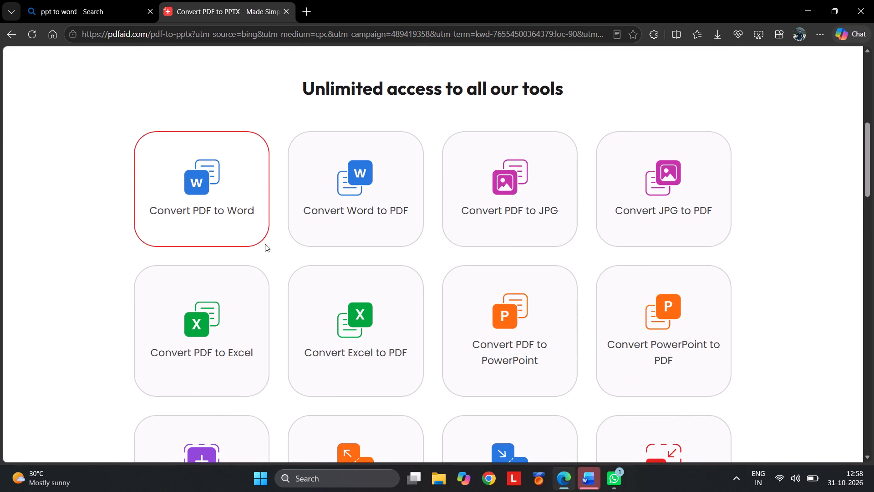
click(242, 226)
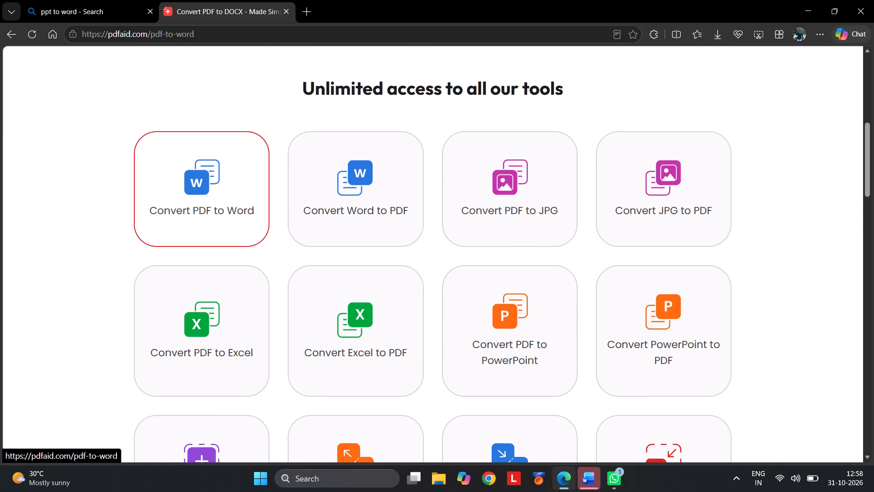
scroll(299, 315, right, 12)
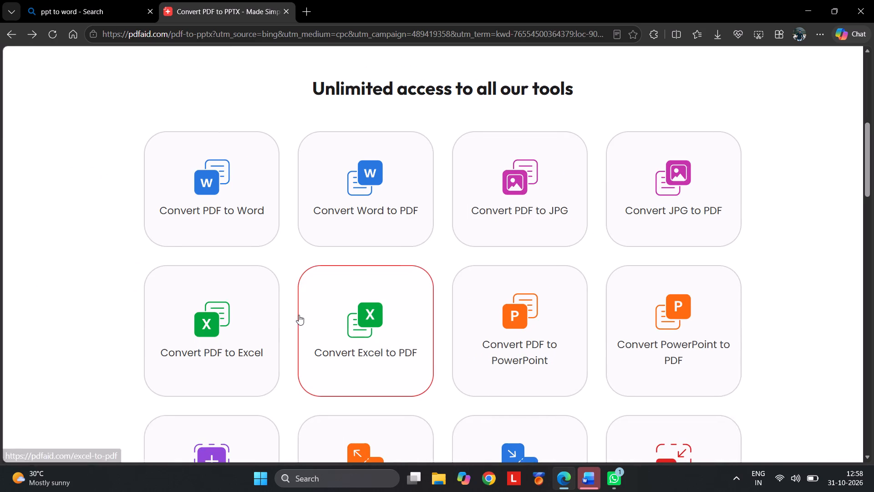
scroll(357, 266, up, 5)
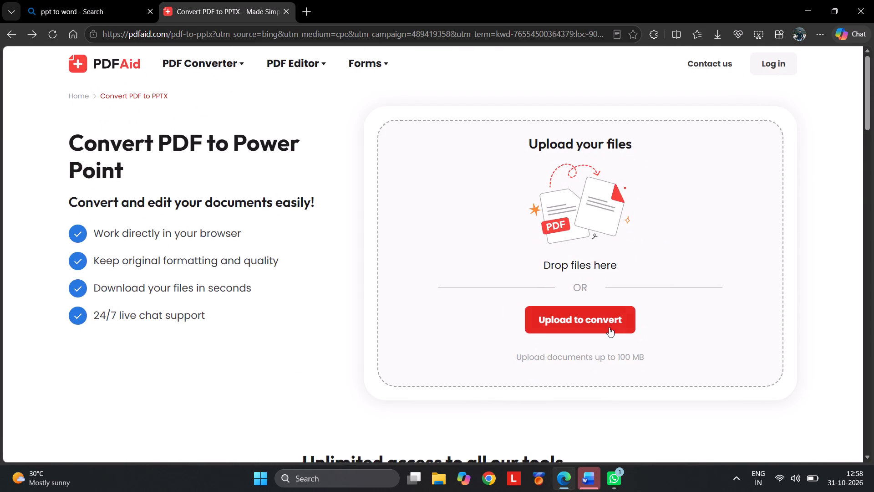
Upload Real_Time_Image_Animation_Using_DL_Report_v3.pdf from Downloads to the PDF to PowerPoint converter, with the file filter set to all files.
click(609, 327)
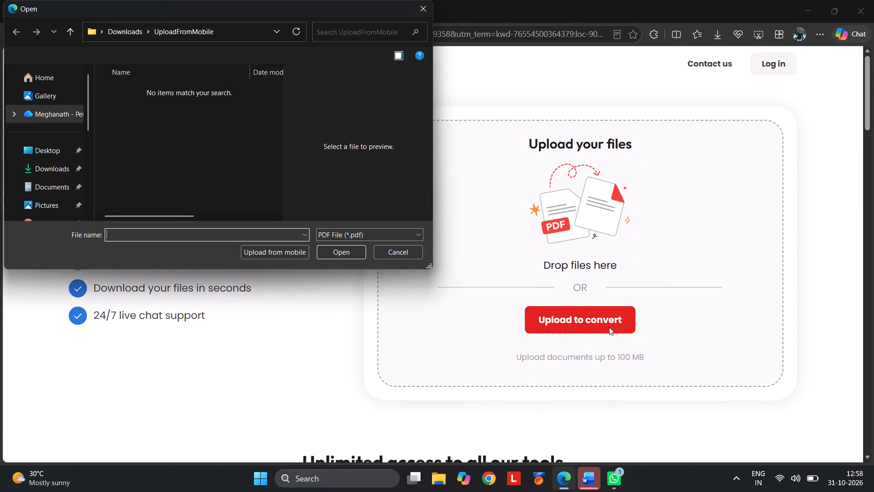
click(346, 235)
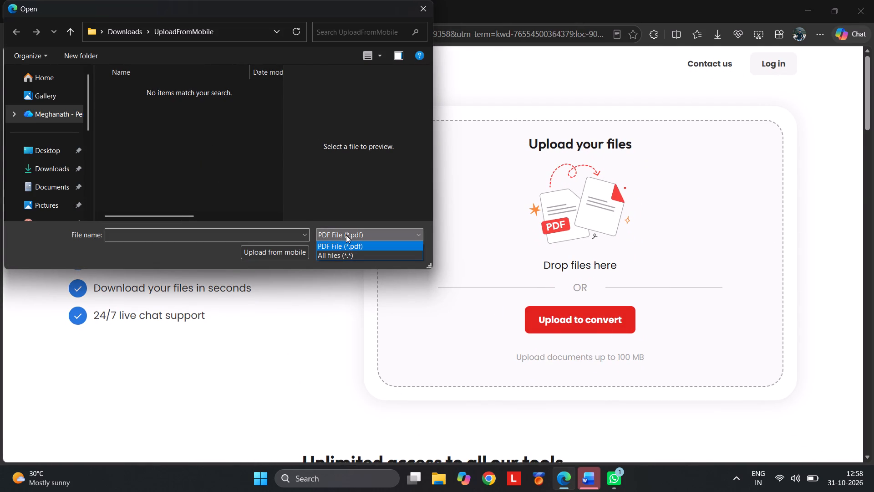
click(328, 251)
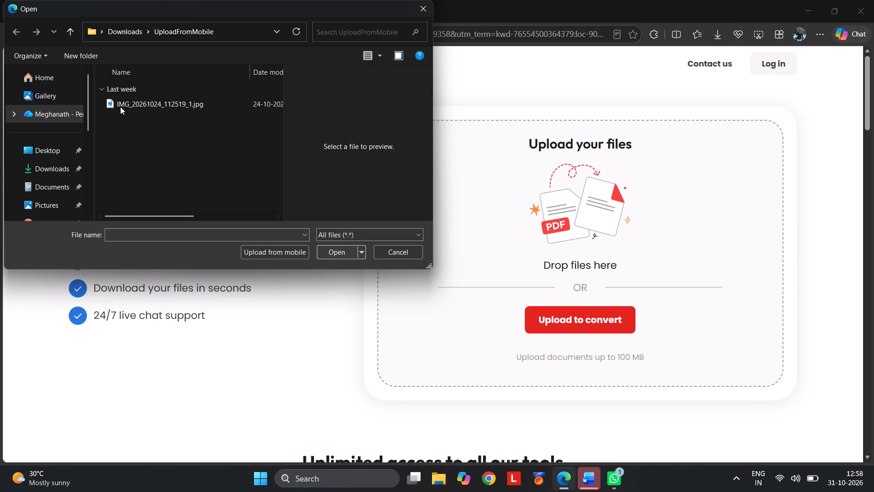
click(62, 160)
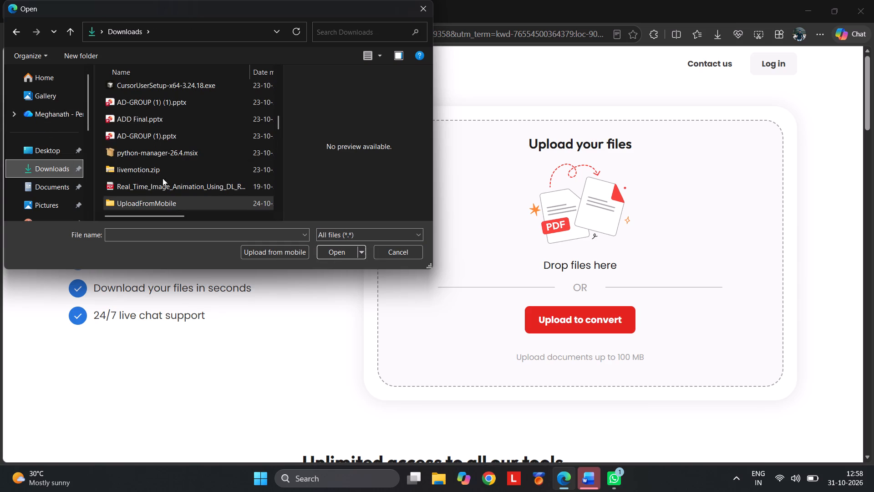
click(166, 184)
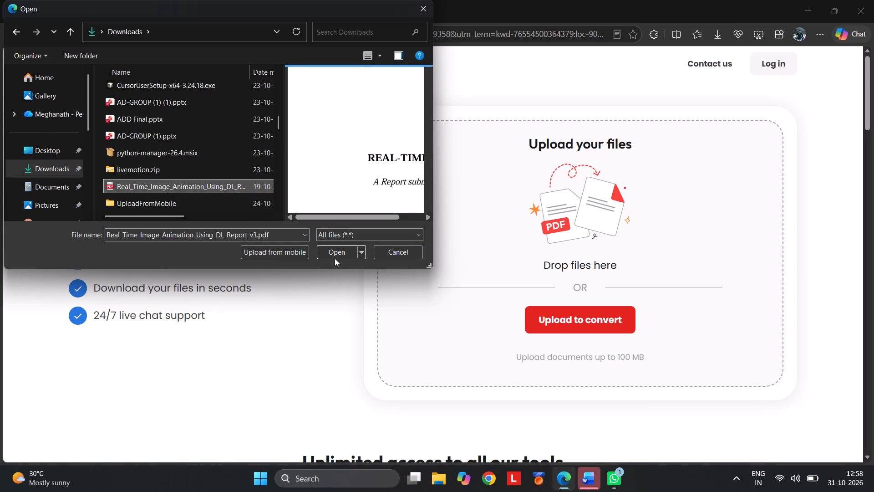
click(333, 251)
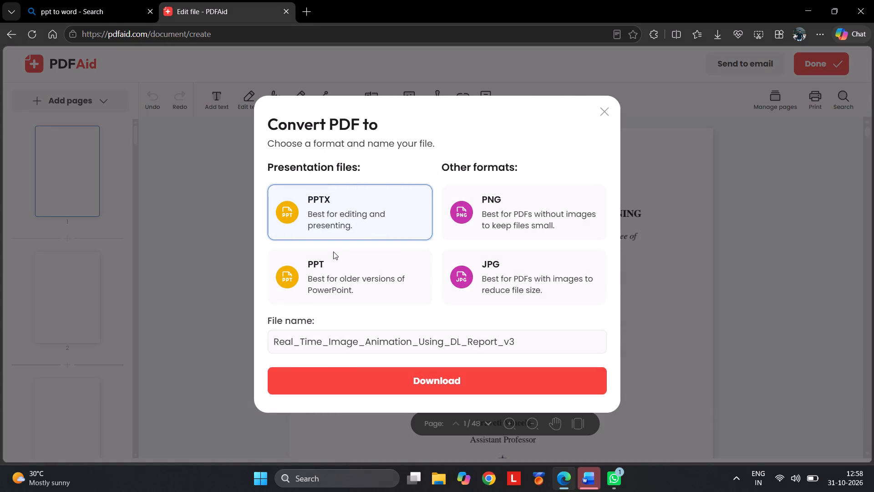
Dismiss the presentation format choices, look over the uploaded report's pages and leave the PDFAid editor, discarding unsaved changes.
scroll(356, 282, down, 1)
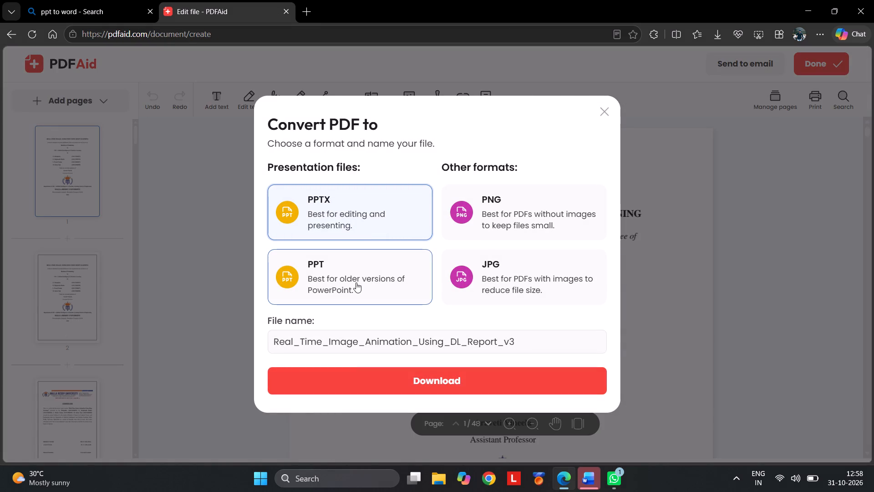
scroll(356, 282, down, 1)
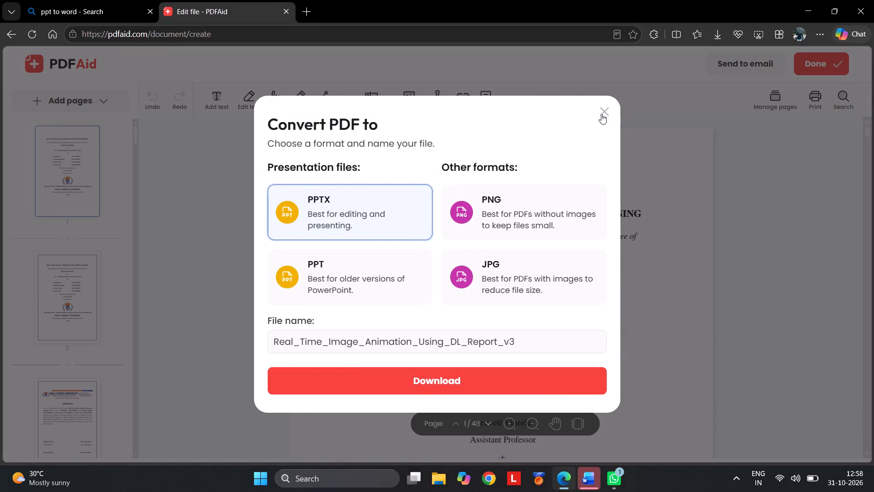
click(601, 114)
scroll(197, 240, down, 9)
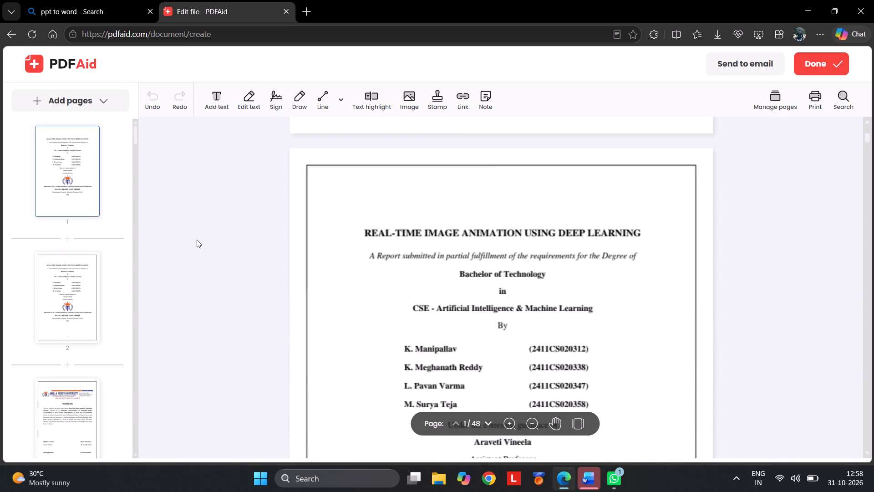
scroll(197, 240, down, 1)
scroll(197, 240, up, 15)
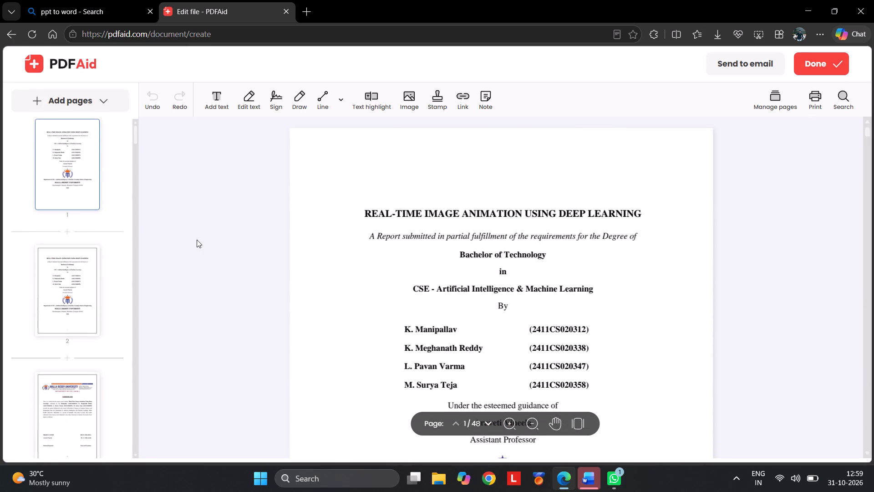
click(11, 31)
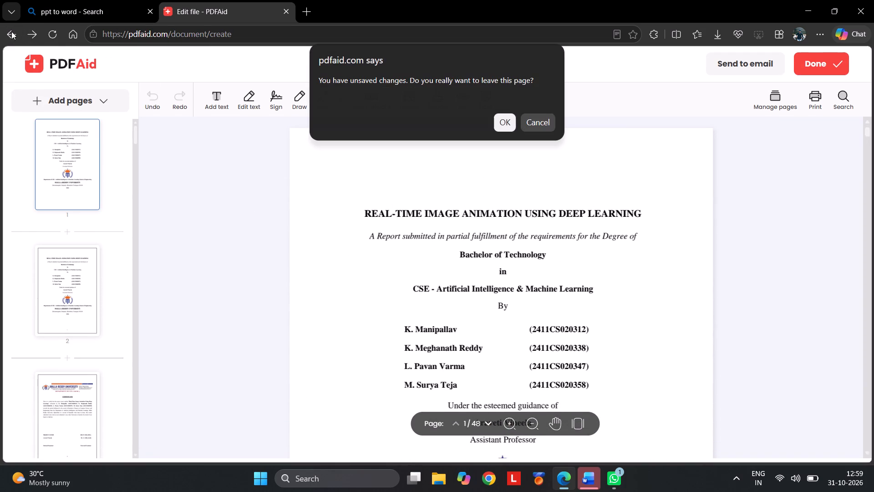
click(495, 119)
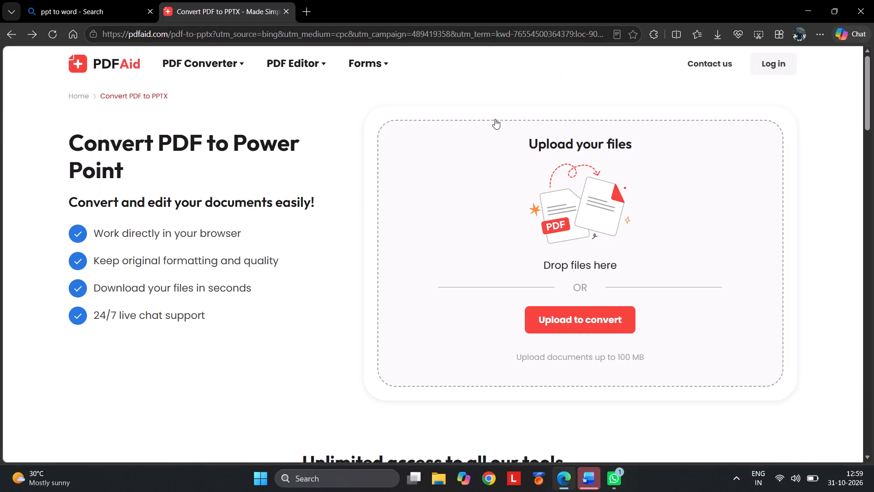
Dismiss the Google sign-in prompt and open the Convert PDF to Word tool from the PDFAid tools.
scroll(334, 222, down, 2)
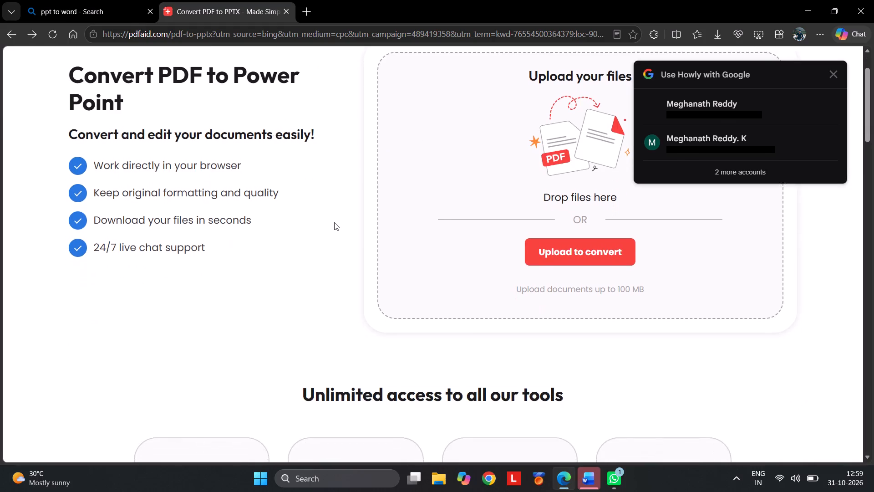
scroll(334, 222, down, 4)
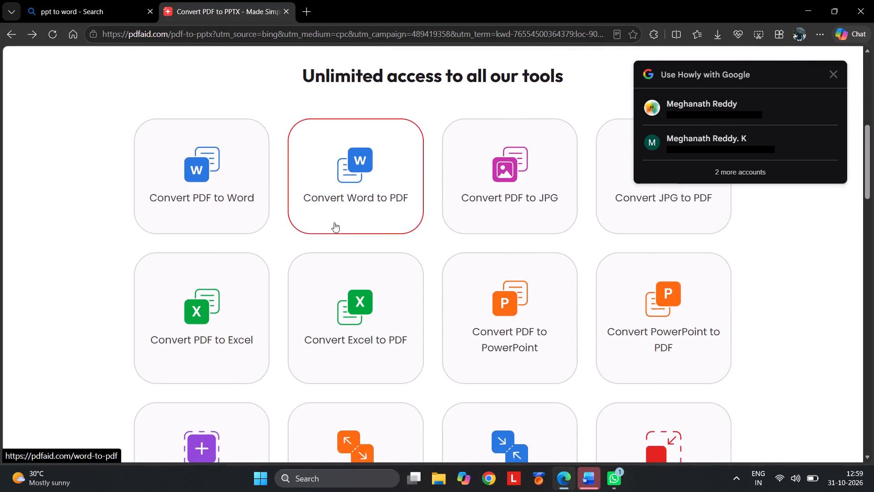
scroll(334, 222, down, 2)
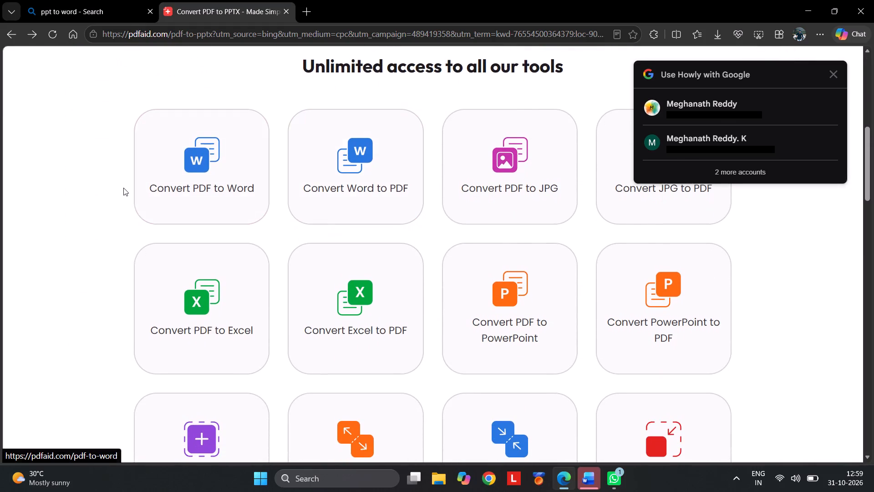
click(123, 188)
click(209, 179)
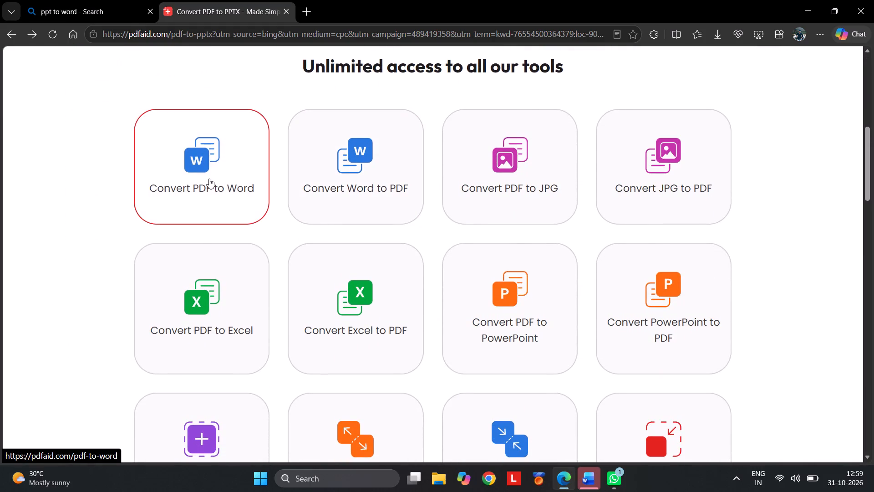
Upload Real_Time_Image_Animation_Using_DL_Report_v3.pdf from the Downloads folder to the PDF to Word converter.
click(574, 296)
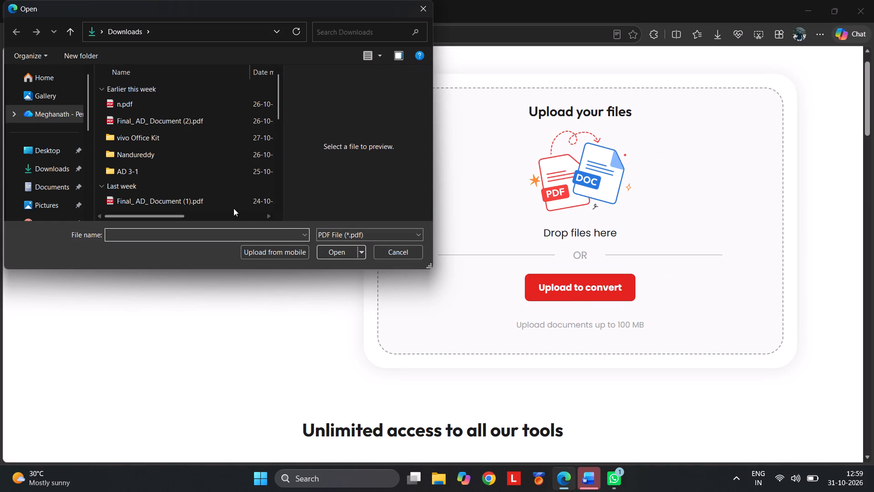
scroll(208, 164, down, 1)
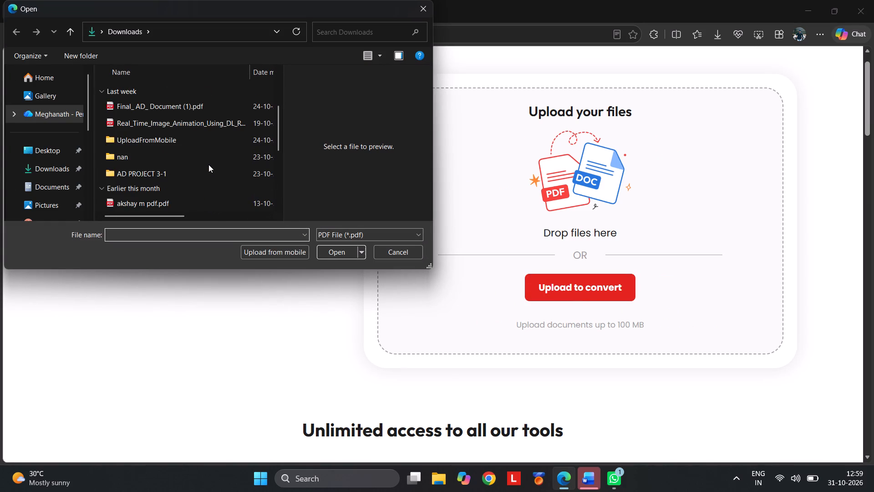
click(64, 167)
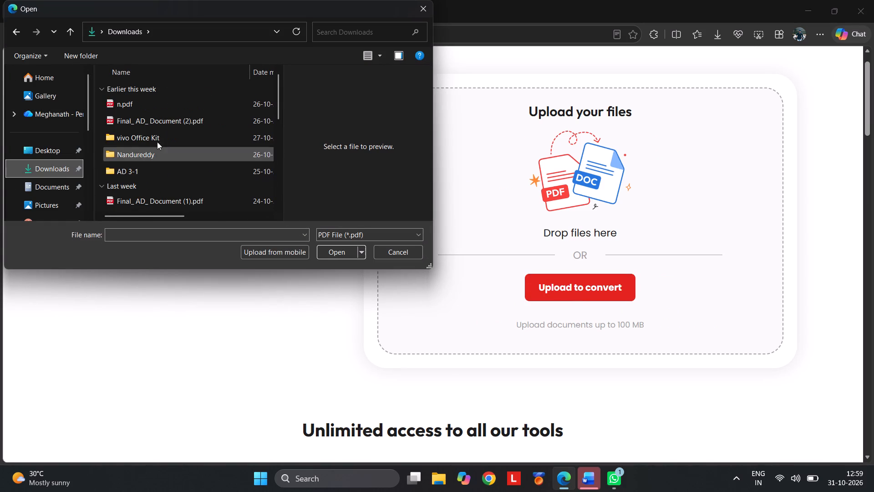
scroll(174, 121, down, 2)
click(165, 169)
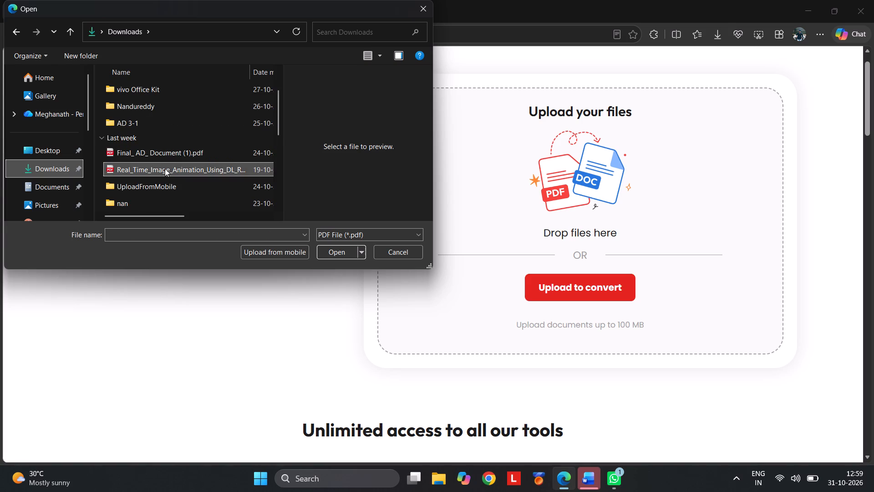
click(165, 169)
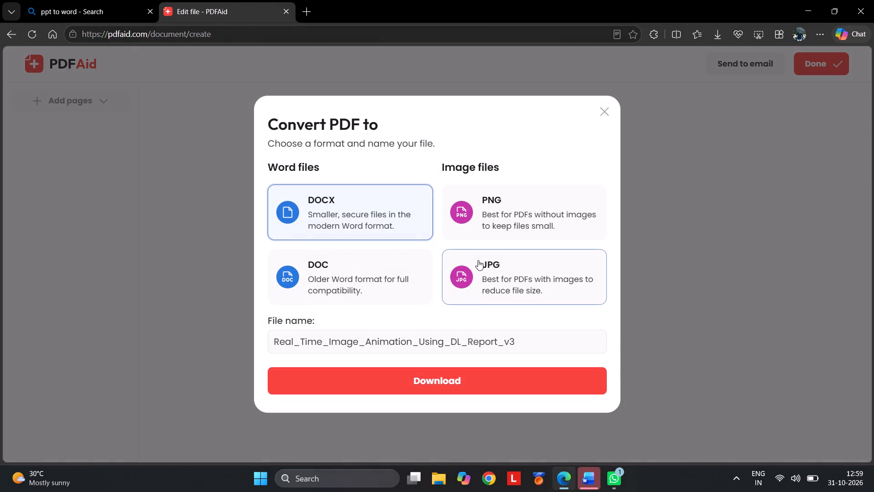
Request the report as a DOCX download and start its conversion with the No OCR method.
click(441, 378)
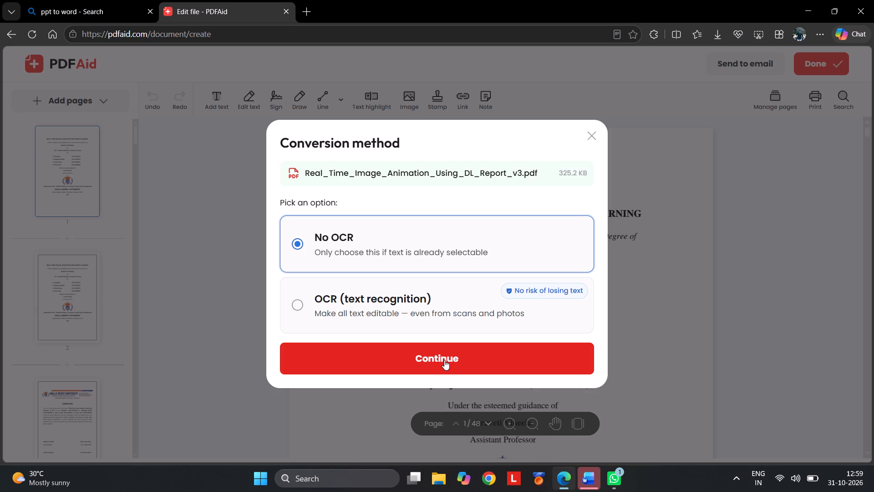
click(444, 360)
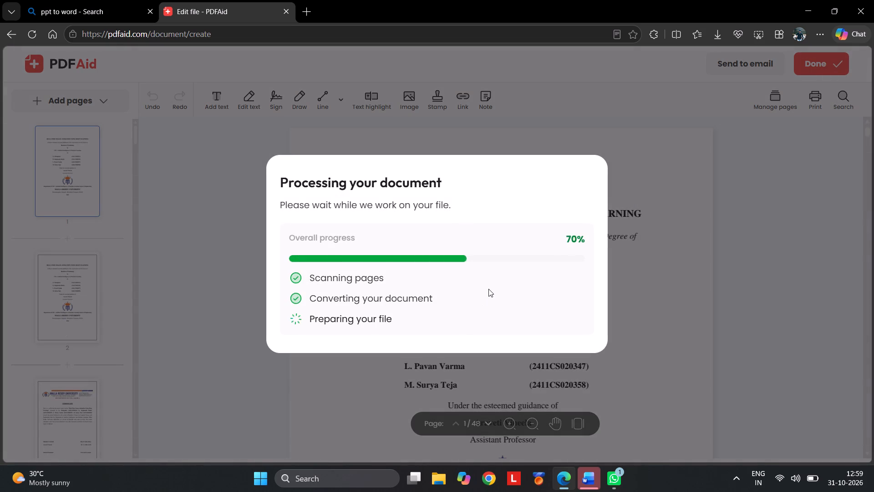
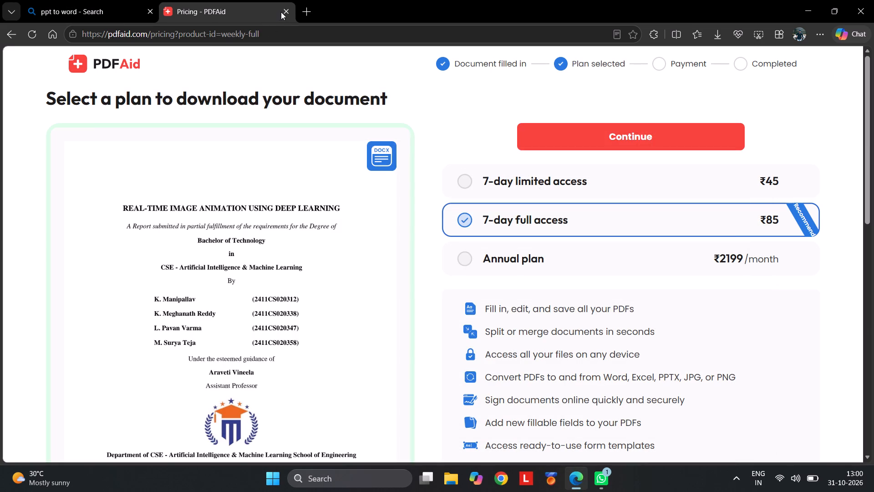
Close the PDFAid pricing page without choosing a plan, leaving the site and discarding unsaved changes.
click(281, 11)
click(286, 10)
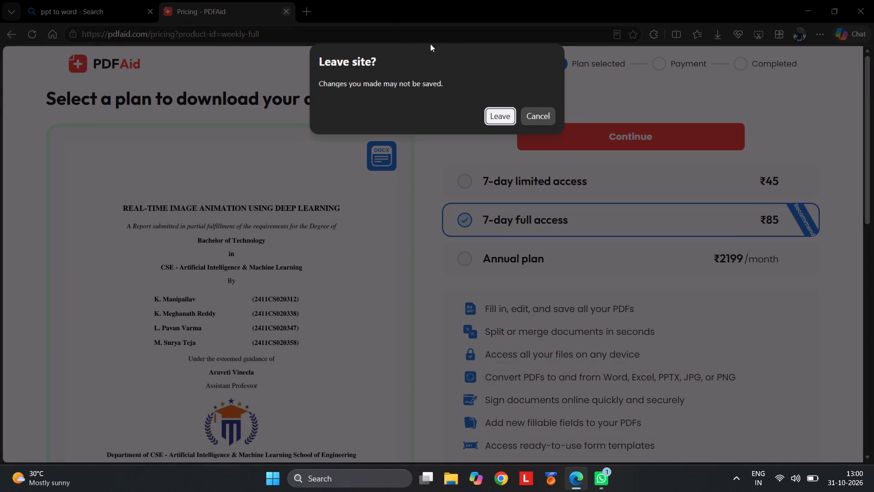
click(498, 113)
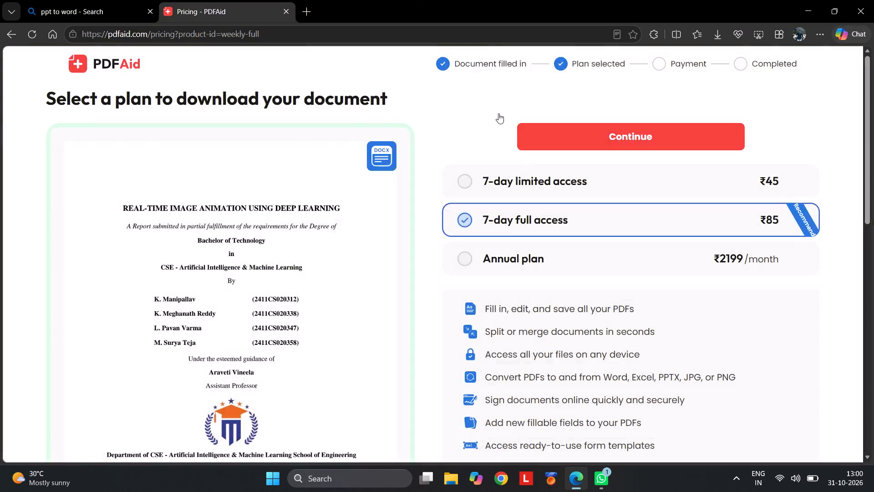
Look through the remaining ppt to word search results, and replace the query with a search for i love pdf.
scroll(396, 203, down, 4)
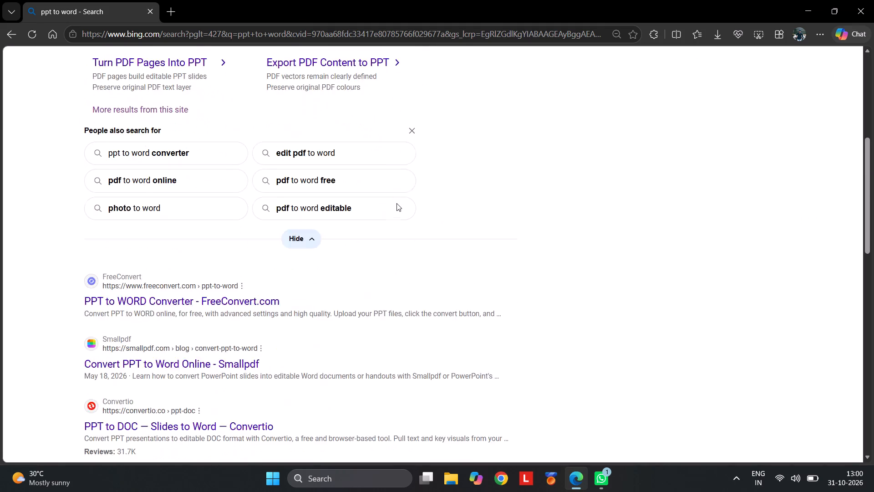
scroll(396, 203, down, 3)
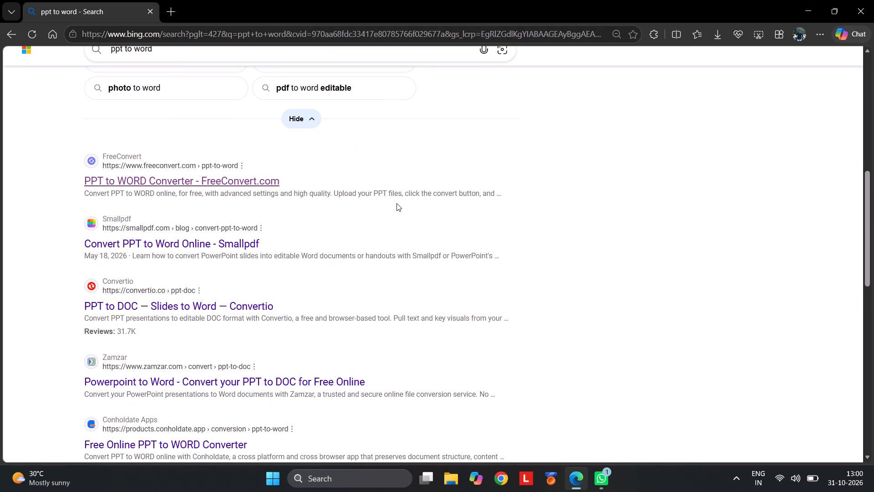
scroll(395, 200, down, 1)
scroll(395, 200, up, 1)
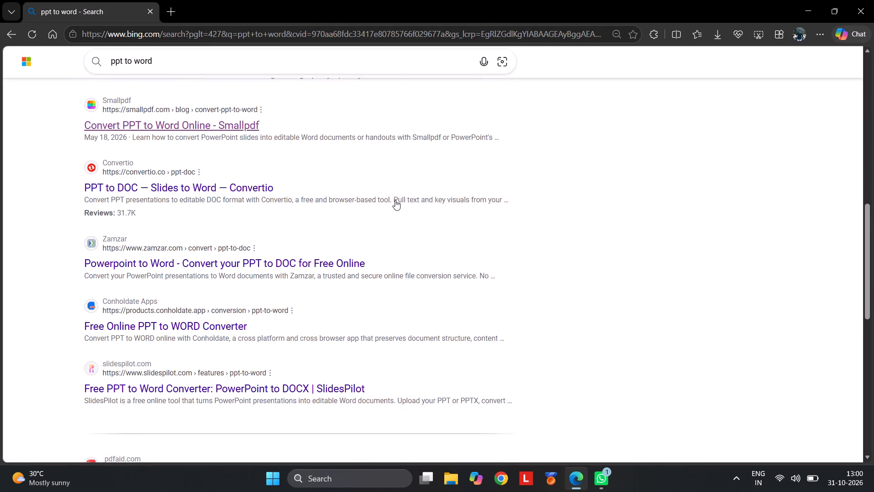
scroll(395, 200, up, 1)
double_click(237, 79)
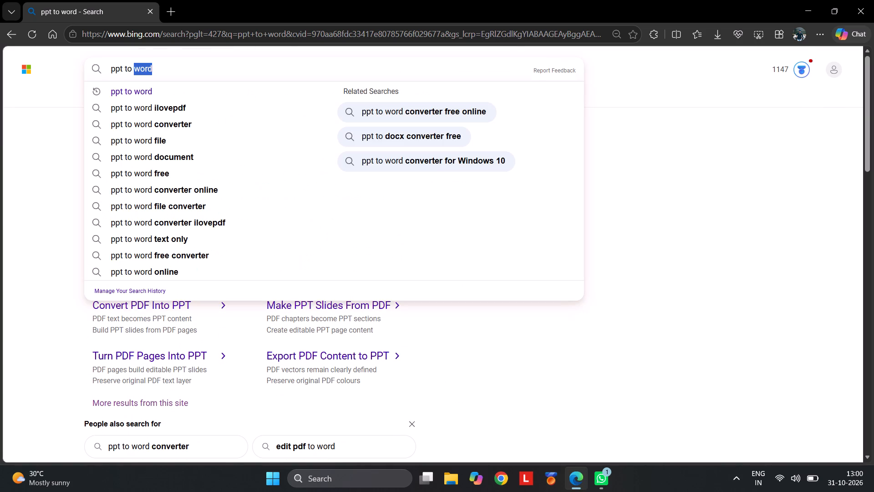
key(ctrl+a)
key(equal)
key(BackSpace)
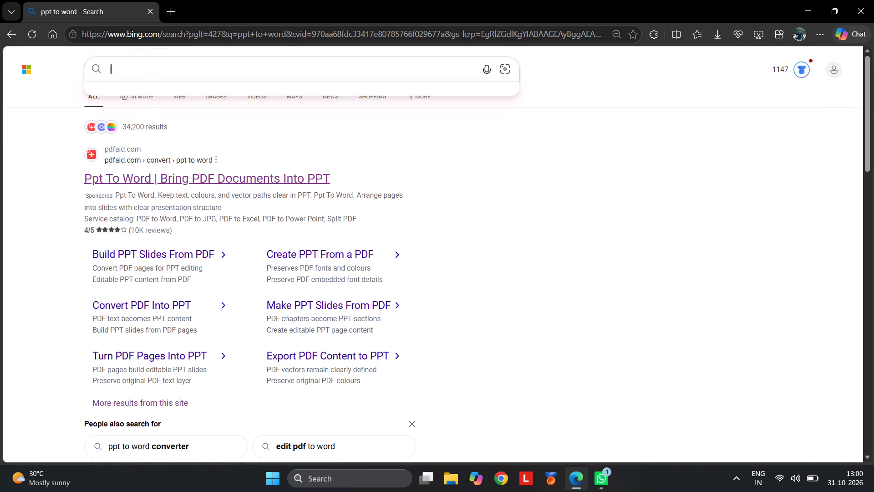
key(i)
key(space)
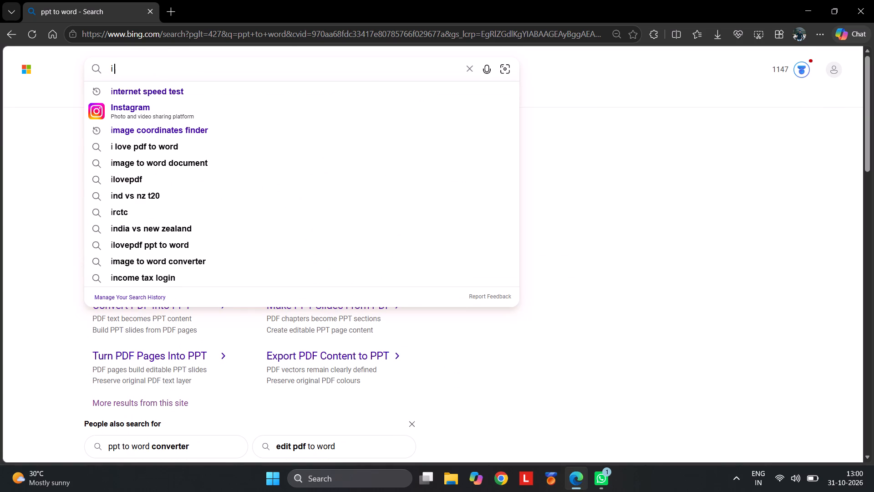
text(lov)
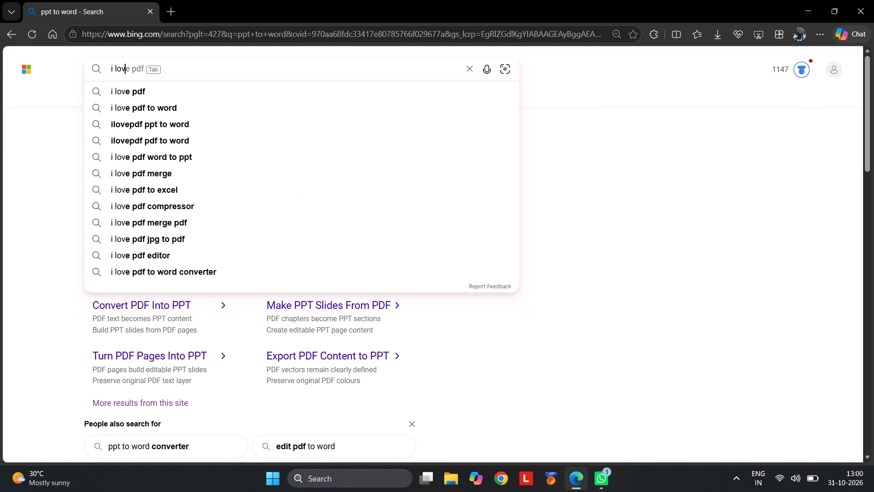
key(Down)
key(Return)
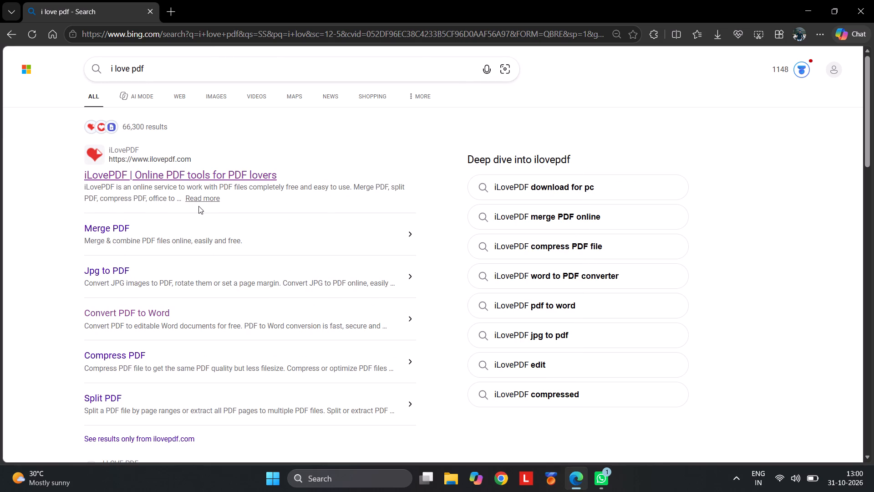
Open the iLovePDF site from the search results and go to its PDF to Word converter.
click(183, 175)
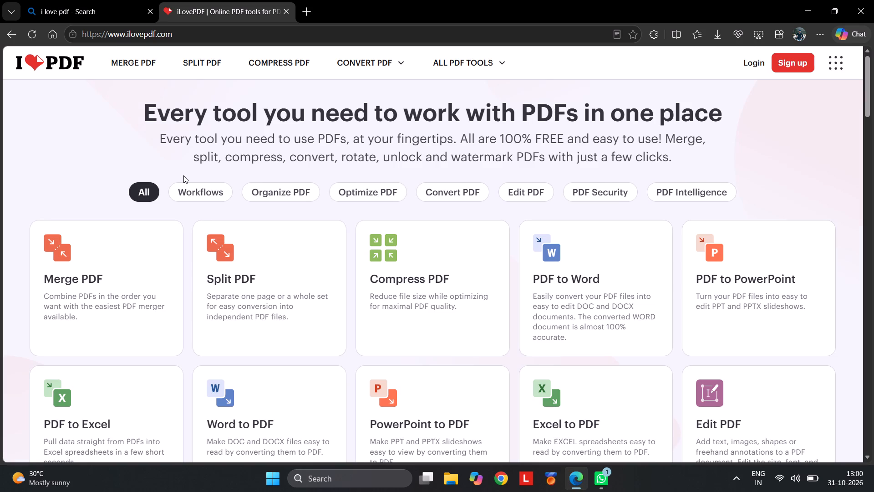
scroll(315, 180, down, 1)
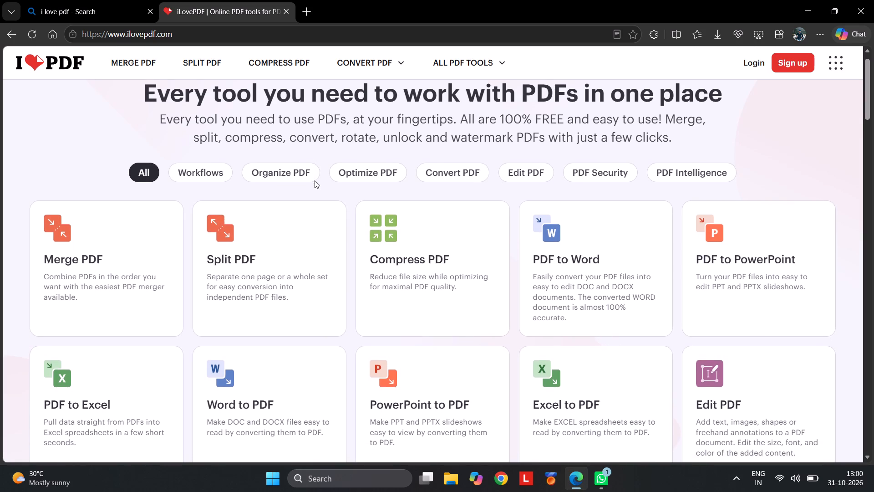
scroll(315, 180, down, 2)
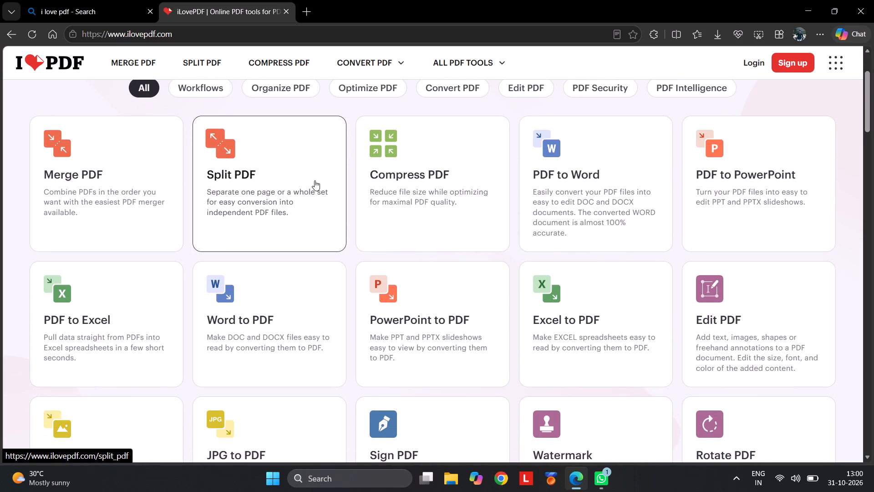
click(616, 151)
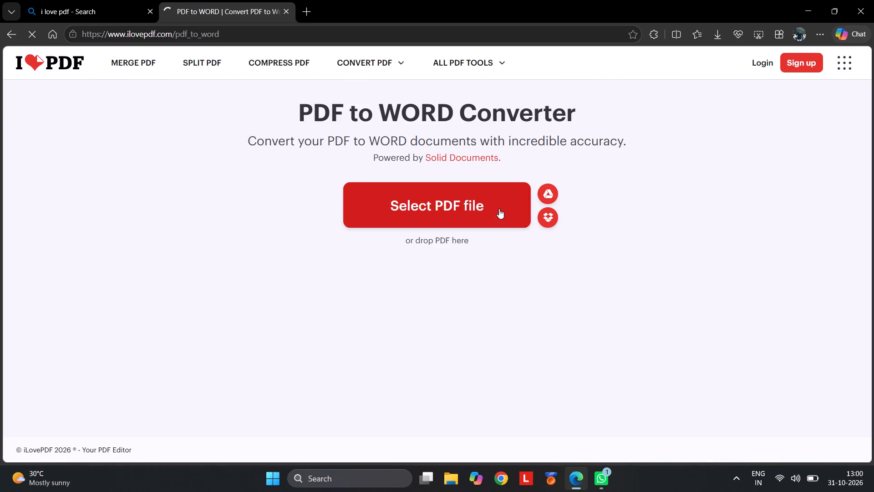
Upload the Real_Time_Image_Animation_Using_DL report PDF from the Downloads folder to the iLovePDF converter.
click(470, 211)
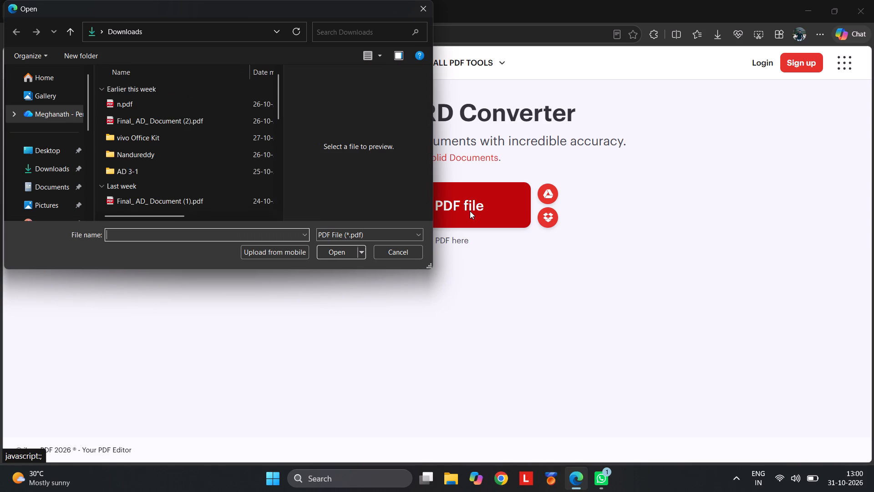
scroll(221, 184, down, 1)
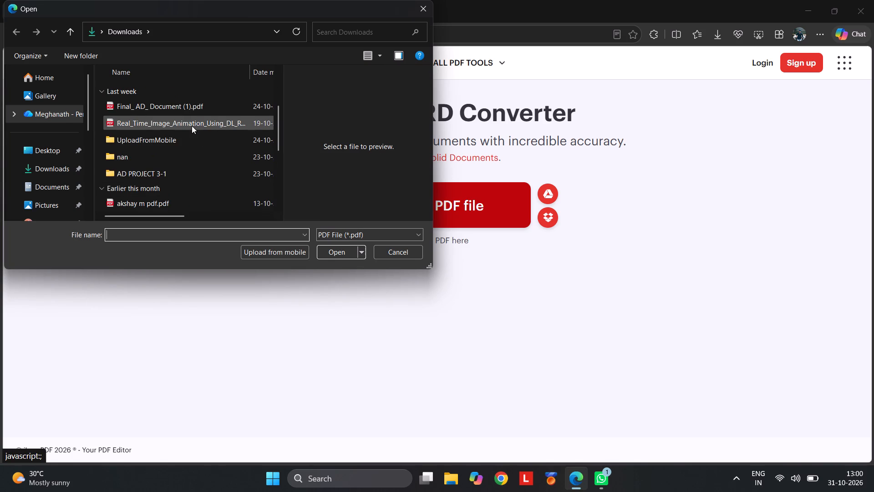
double_click(192, 126)
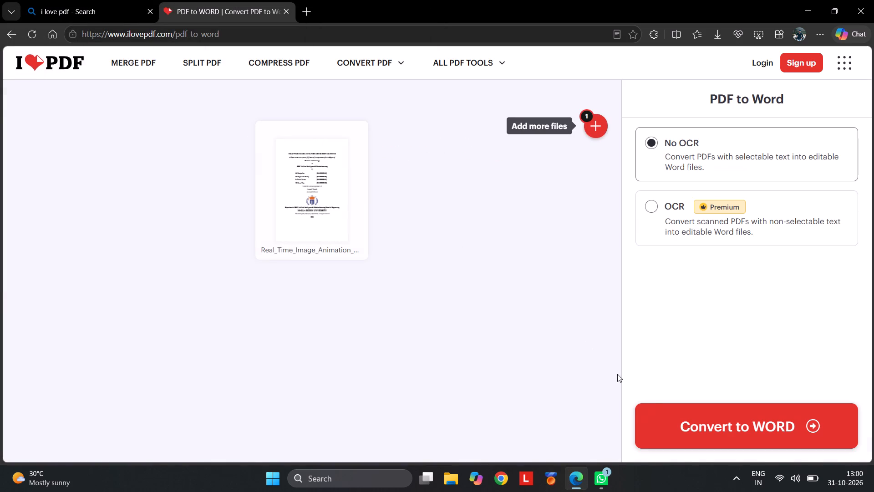
Convert the report to Word with the No OCR option and download the resulting document.
click(671, 408)
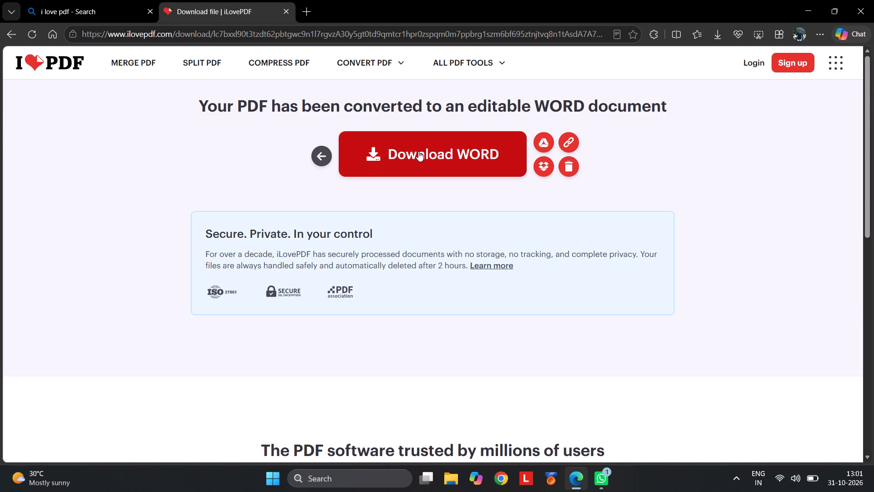
click(418, 151)
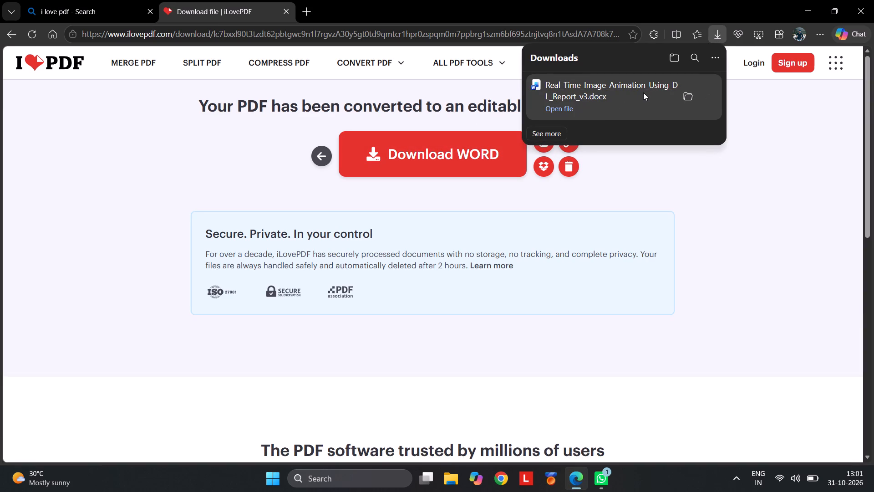
Open the downloaded Real_Time_Image_Animation_Using_DL_Report_v3.docx in Word and close the browser.
click(557, 108)
click(873, 0)
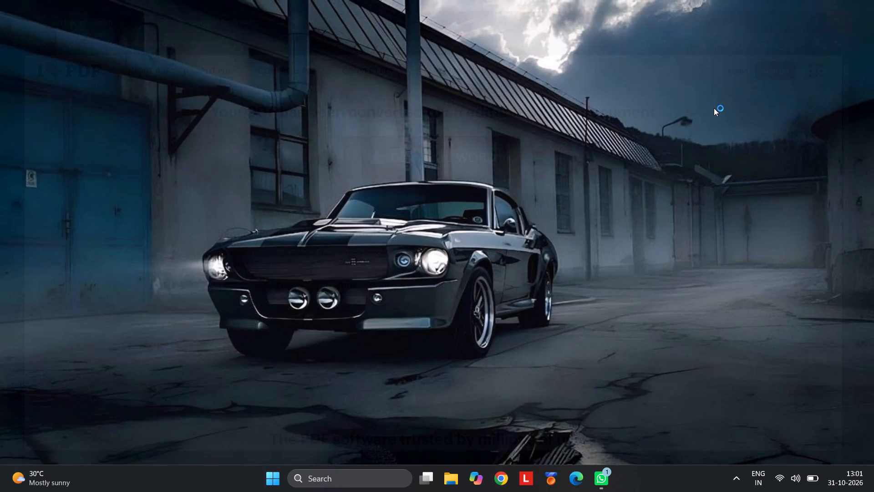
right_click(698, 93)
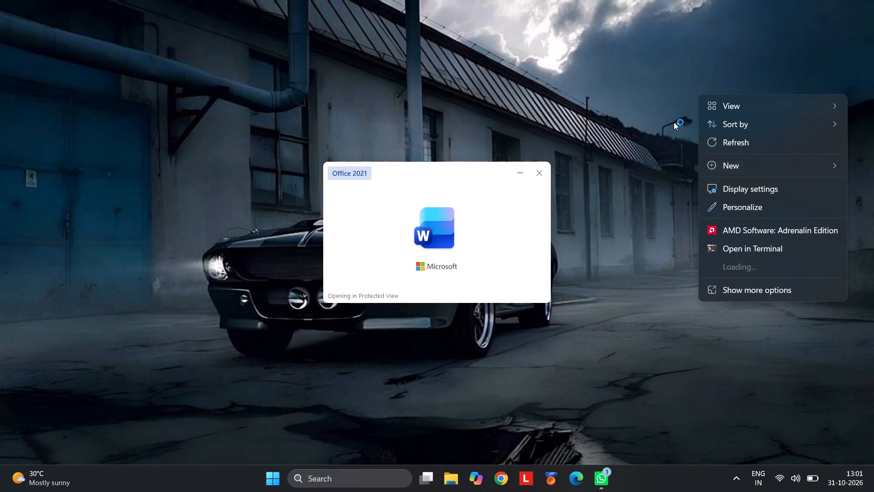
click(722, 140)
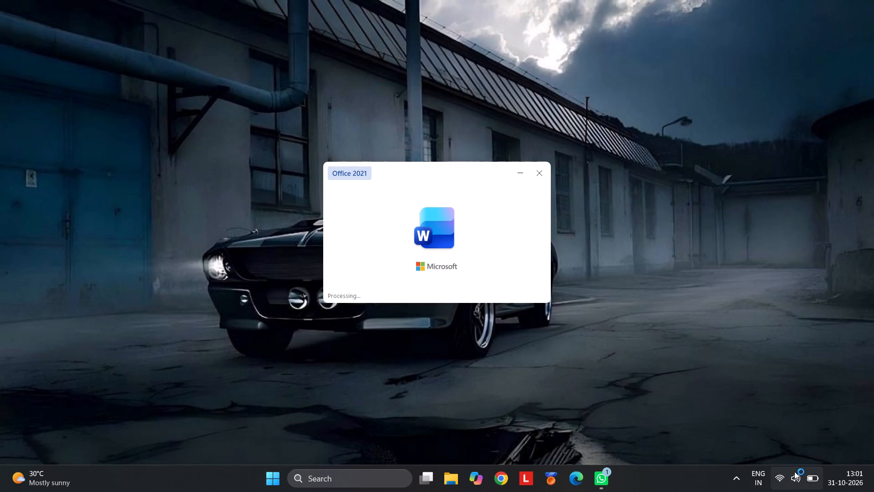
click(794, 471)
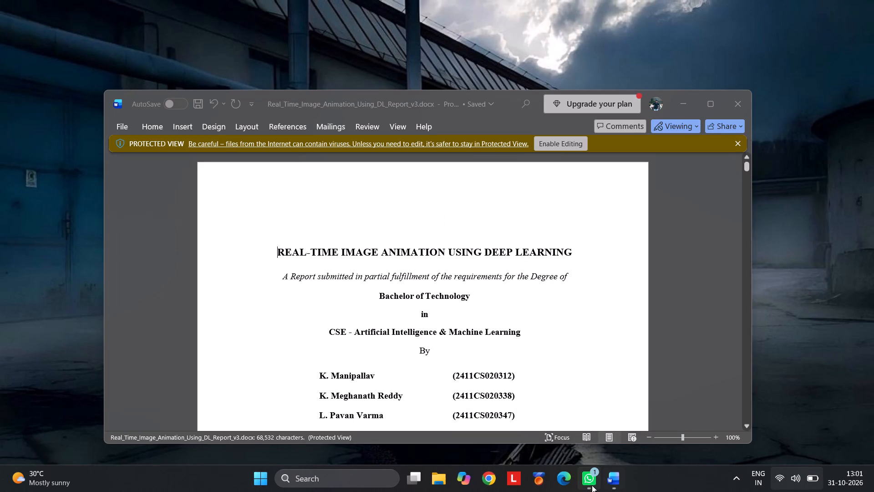
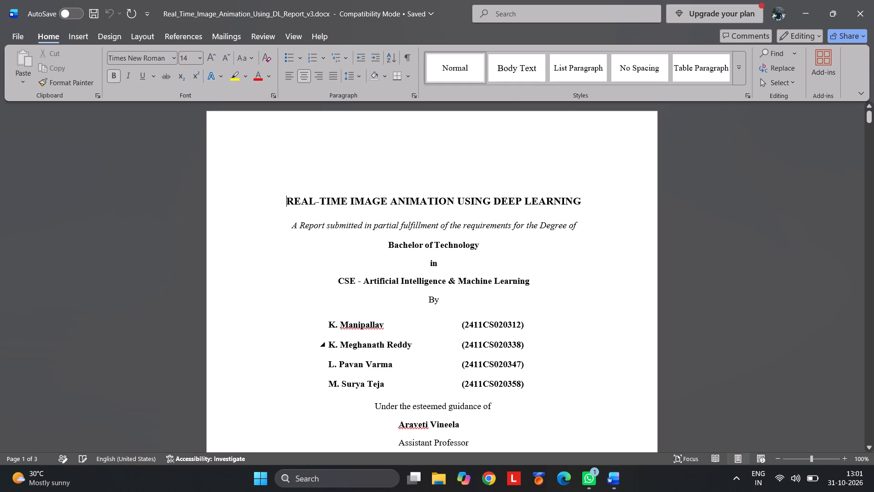
Change the final digit of the third student's roll number on the cover page to 9.
click(519, 365)
key(BackSpace)
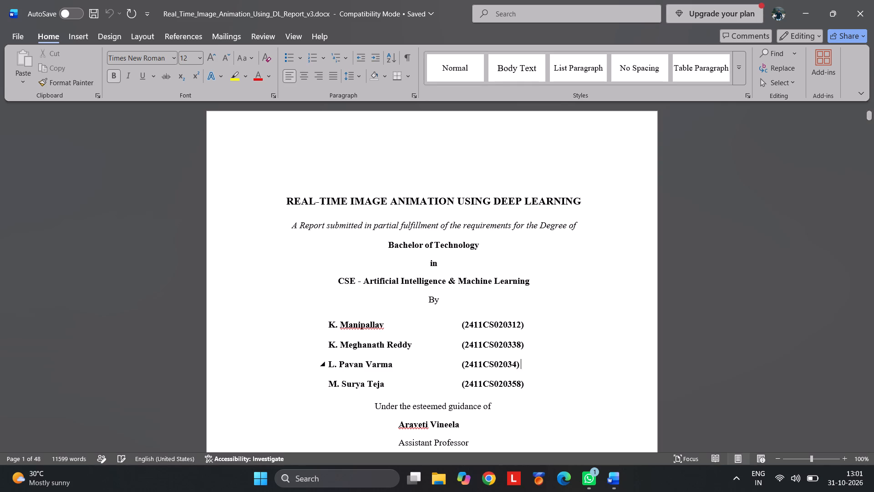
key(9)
click(611, 353)
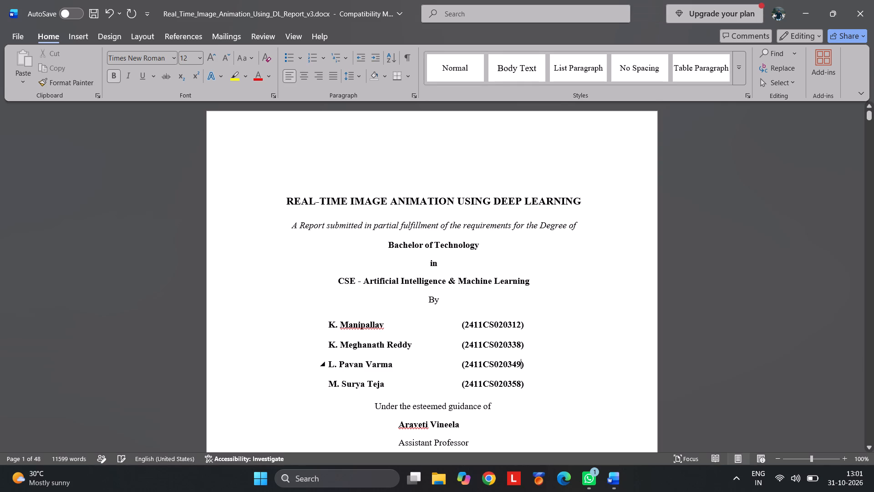
Replace the project guide's name on the cover page with the new guide's name, on its own line above "Assistant Professor".
scroll(611, 353, down, 2)
click(459, 277)
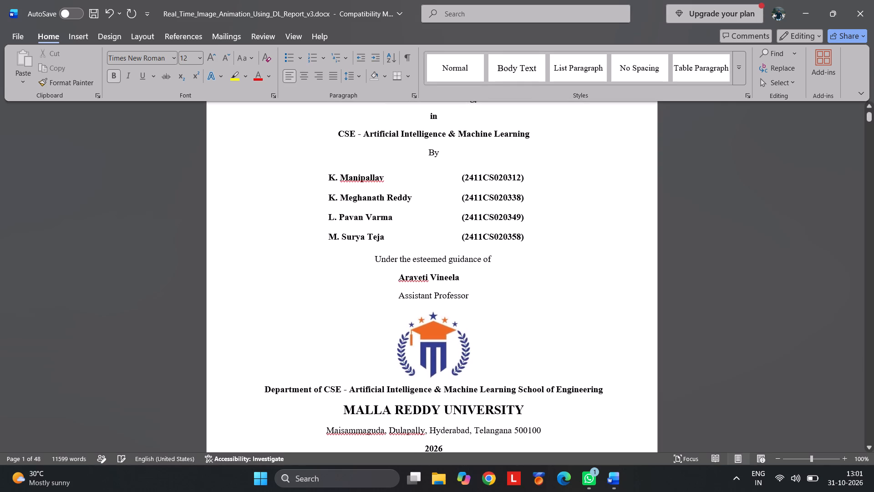
key(BackSpace)
key(BackSpace)
key(BackSpace)
key(BackSpace)
key(BackSpace)
key(BackSpace)
key(BackSpace)
key(BackSpace)
key(BackSpace)
key(BackSpace)
key(BackSpace)
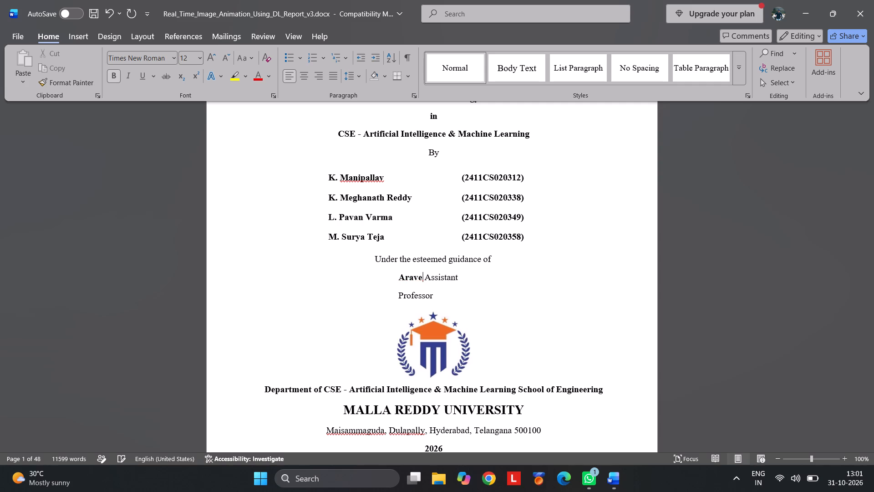
key(BackSpace)
key(BackSpace)
key(BackSpace)
key(BackSpace)
key(Return)
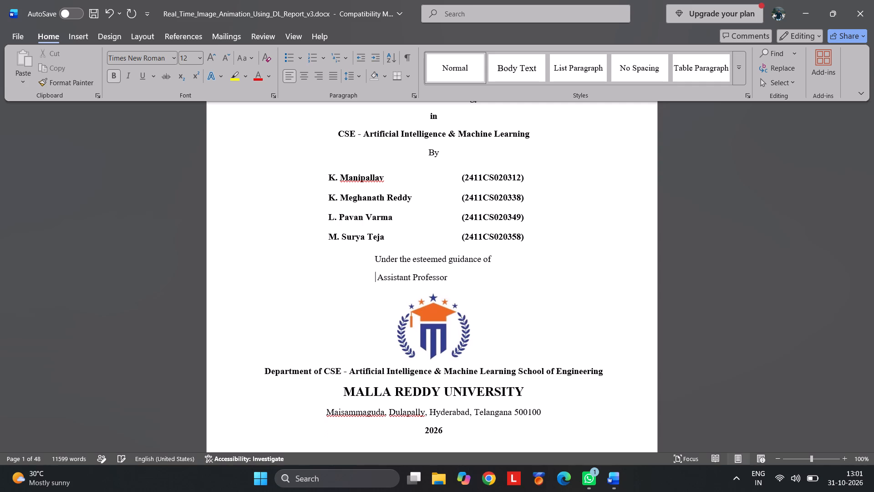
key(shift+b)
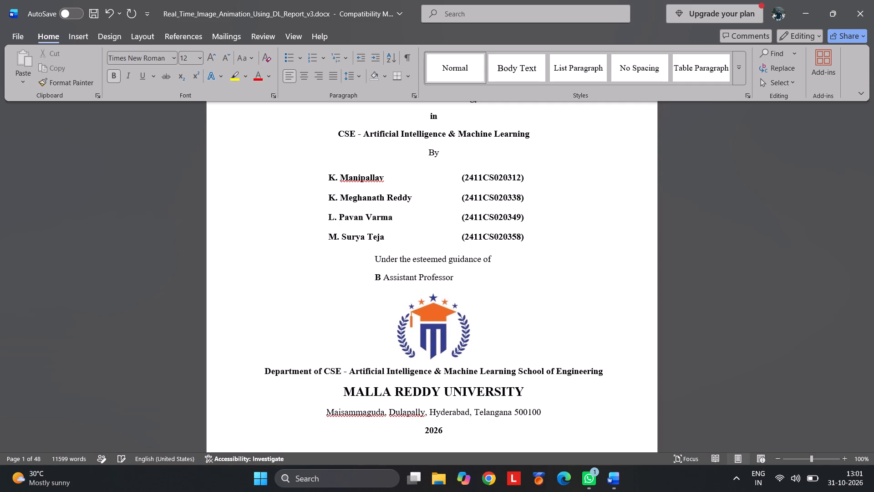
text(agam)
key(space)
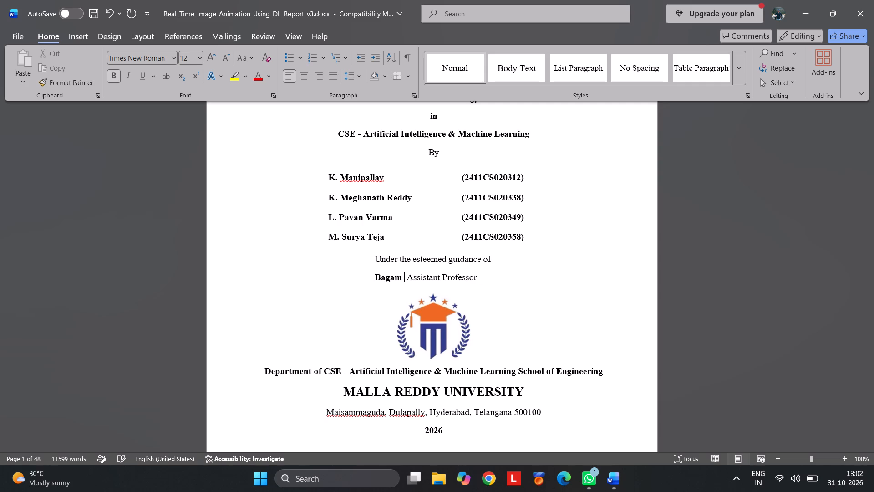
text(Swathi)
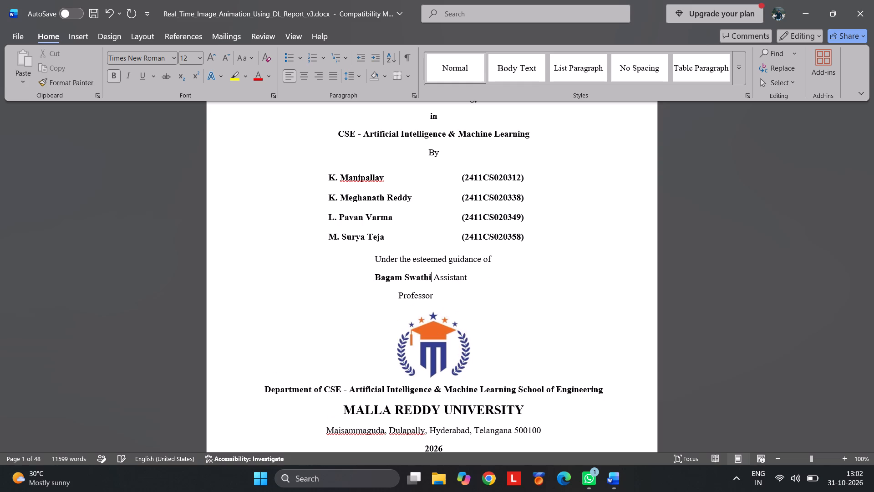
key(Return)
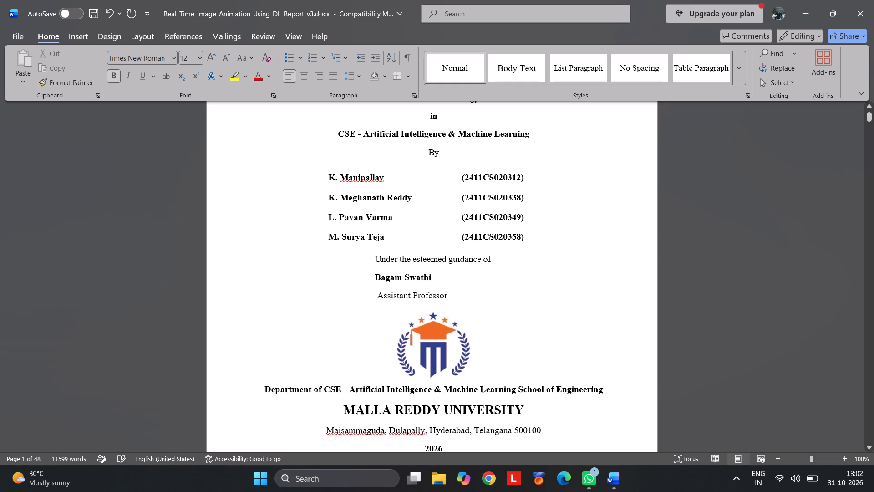
Indent the new guide's name on the cover page with eight leading spaces, roughly centring it beneath "Under the esteemed guidance of".
click(374, 274)
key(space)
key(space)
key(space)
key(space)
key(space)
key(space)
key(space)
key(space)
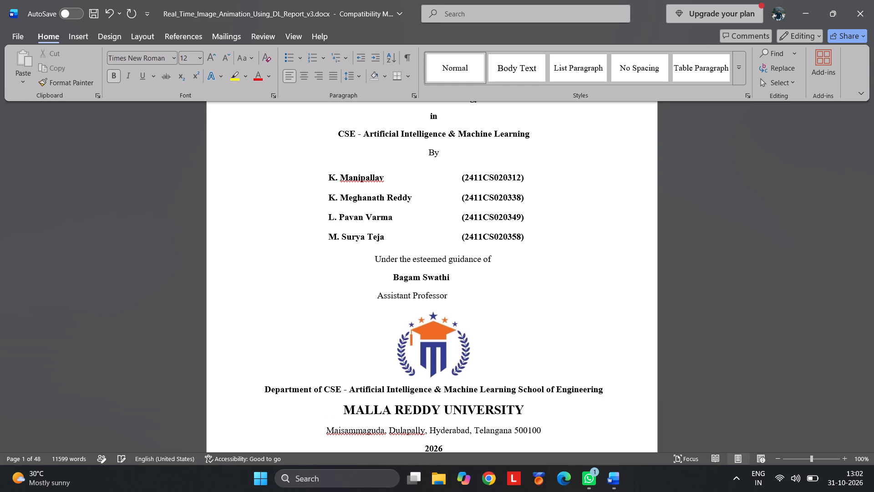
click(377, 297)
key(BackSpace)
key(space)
Compare the edited cover page with the bordered title page that follows, checking the student and guide details.
scroll(377, 297, down, 1)
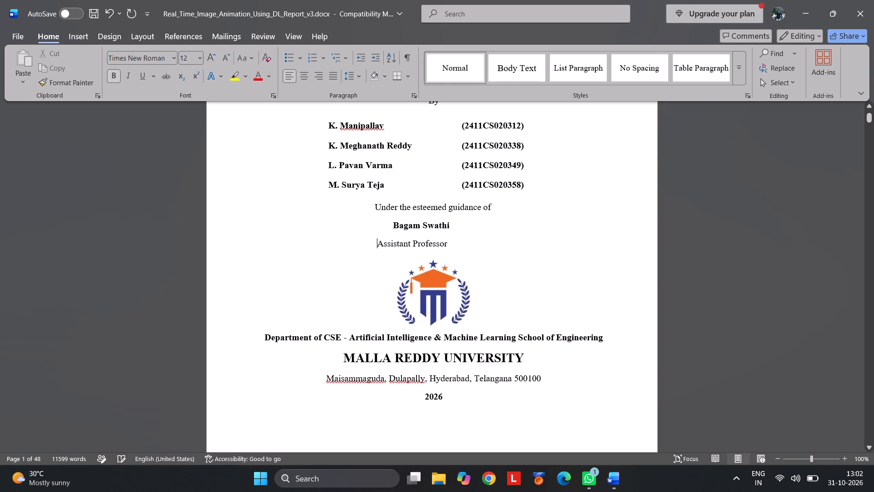
click(699, 359)
scroll(699, 359, down, 1)
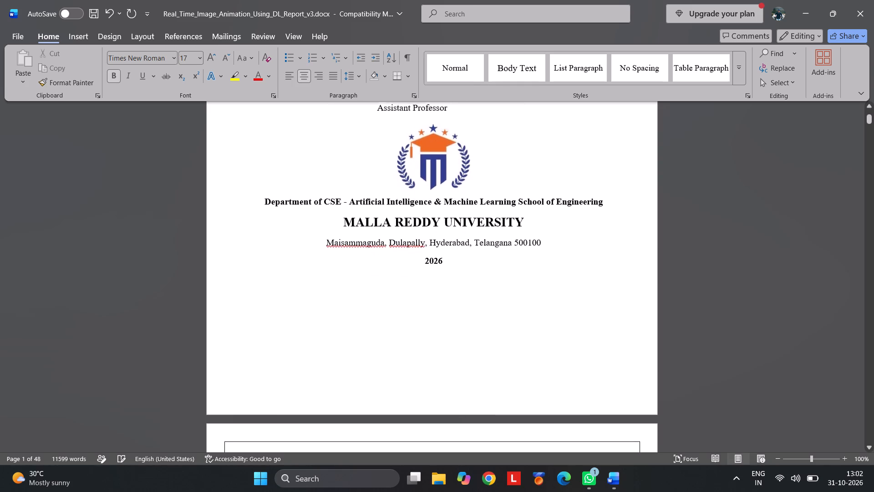
scroll(699, 359, down, 2)
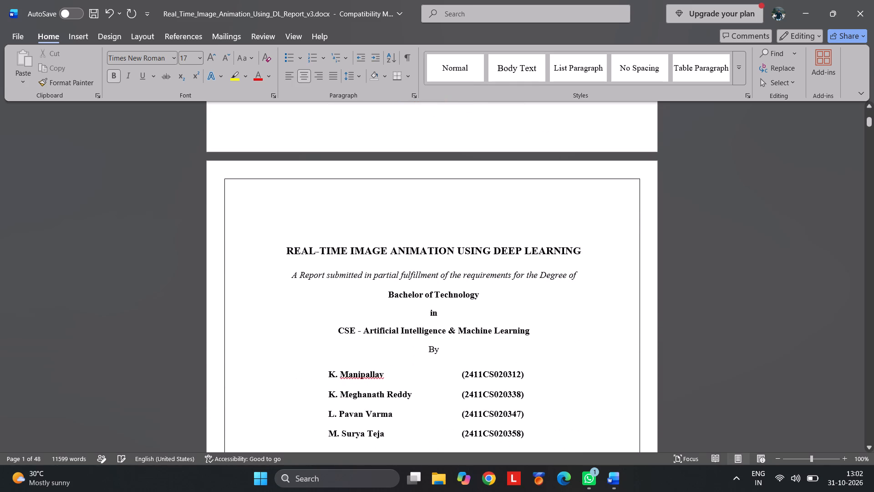
scroll(699, 359, up, 15)
scroll(699, 359, down, 3)
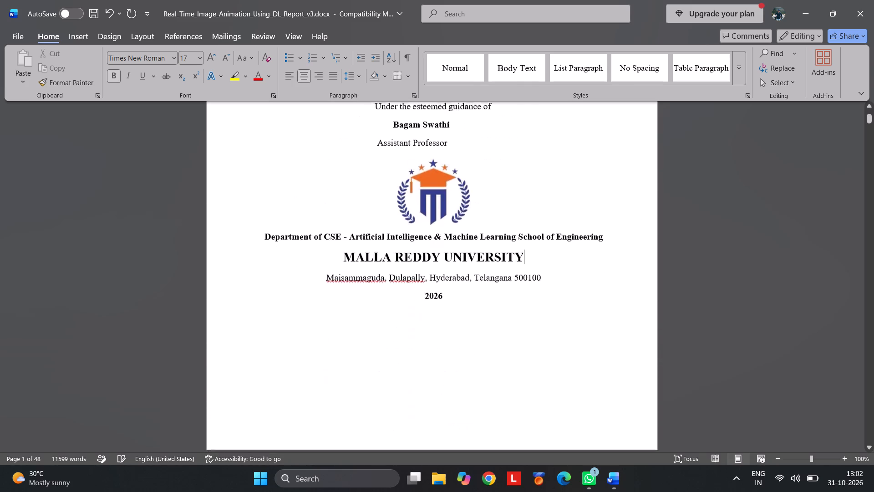
scroll(699, 359, down, 5)
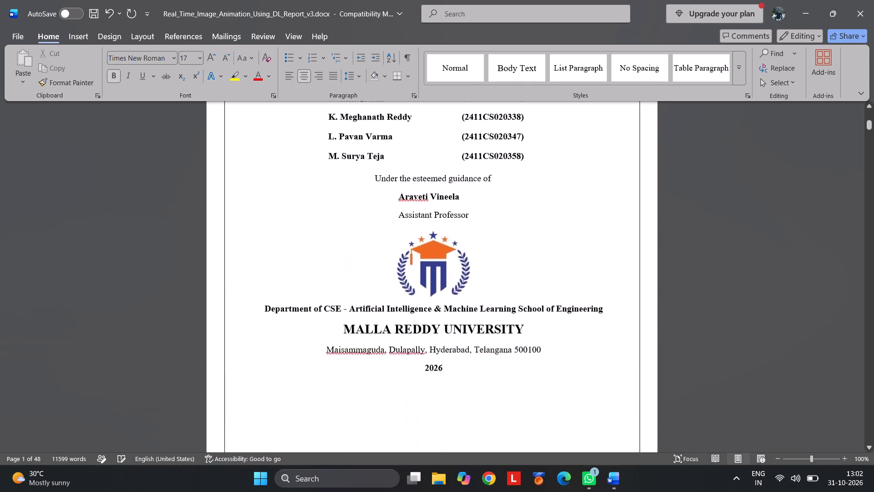
scroll(699, 359, down, 1)
scroll(699, 359, up, 3)
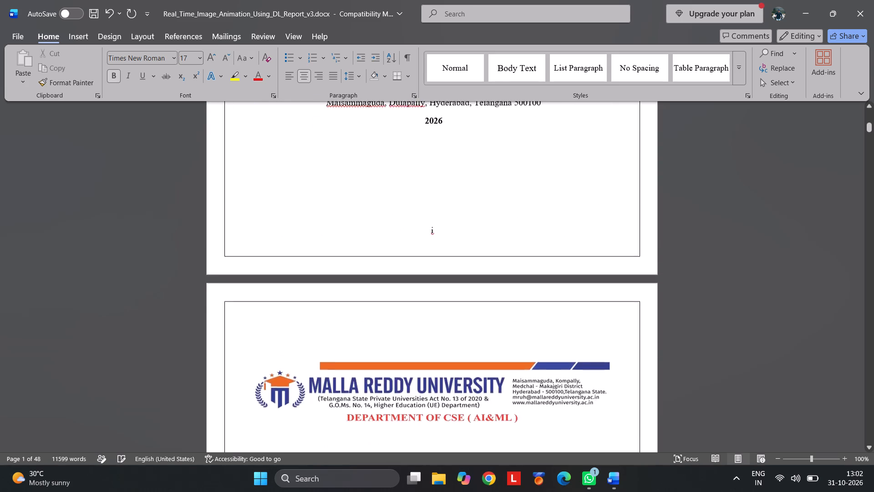
scroll(699, 359, up, 10)
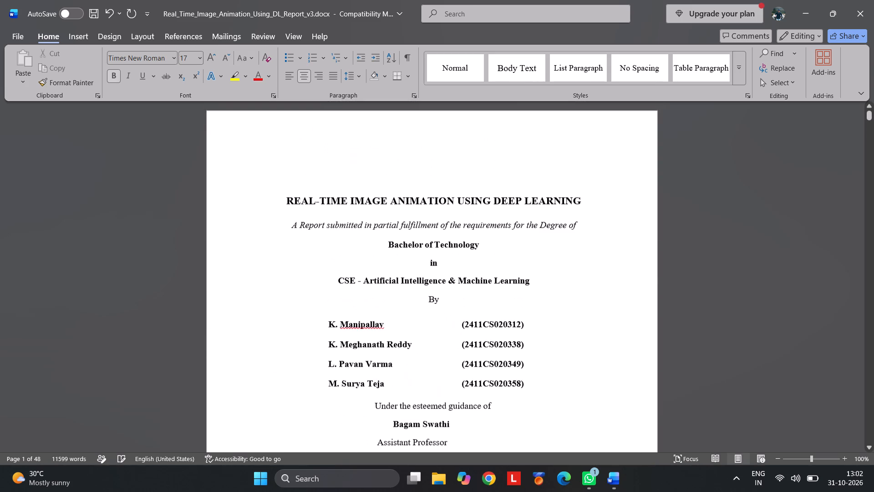
scroll(699, 359, up, 1)
scroll(699, 359, down, 7)
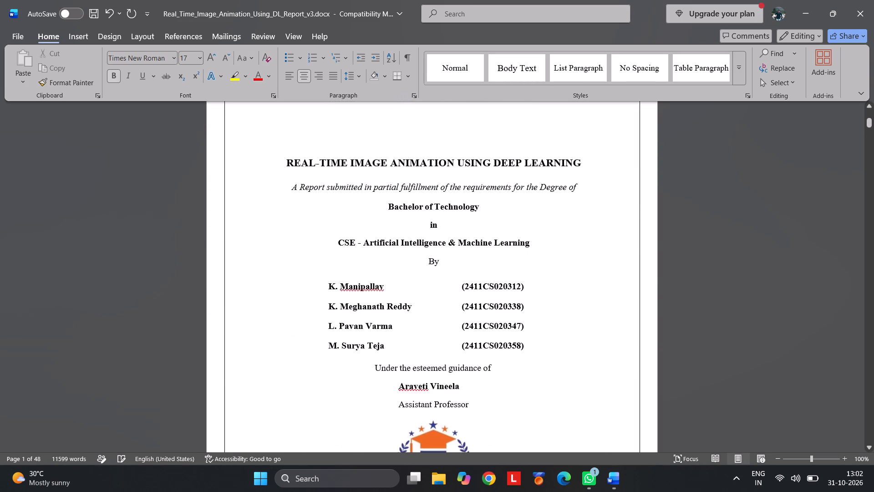
Copy the former guide's name from the bordered title page and search the document for it.
scroll(534, 367, down, 2)
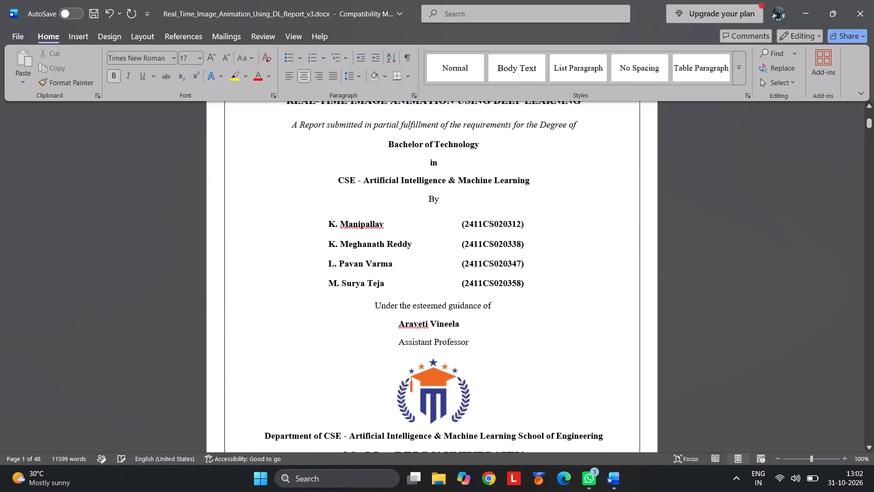
drag(459, 323, 402, 324)
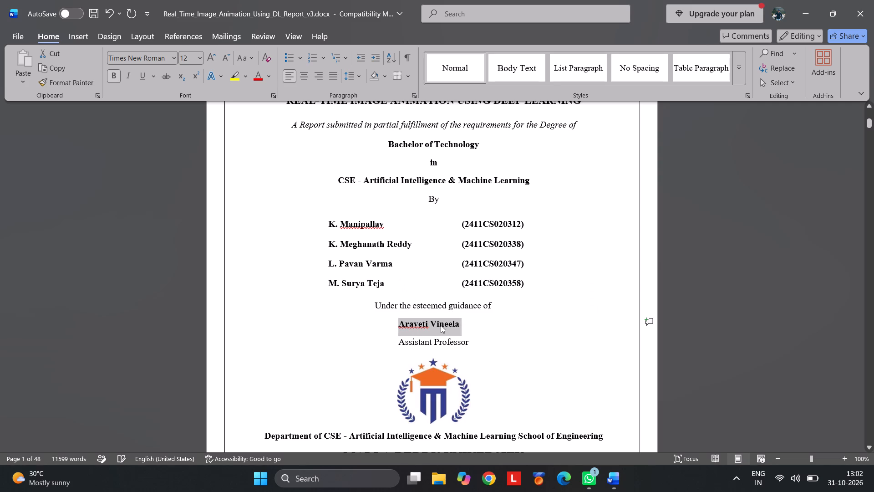
key(ctrl+c)
key(ctrl+f)
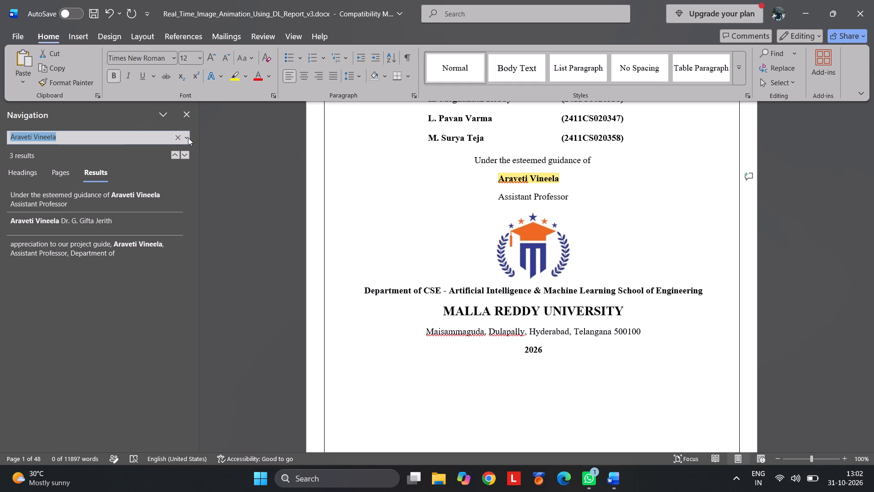
drag(184, 107, 185, 112)
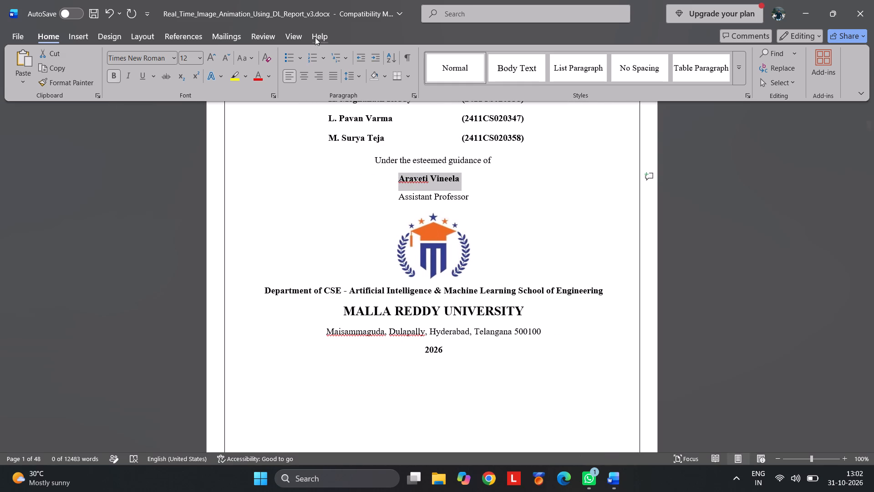
Set up a find-and-replace for the former guide's name, entering the new guide's name as the replacement text.
click(781, 62)
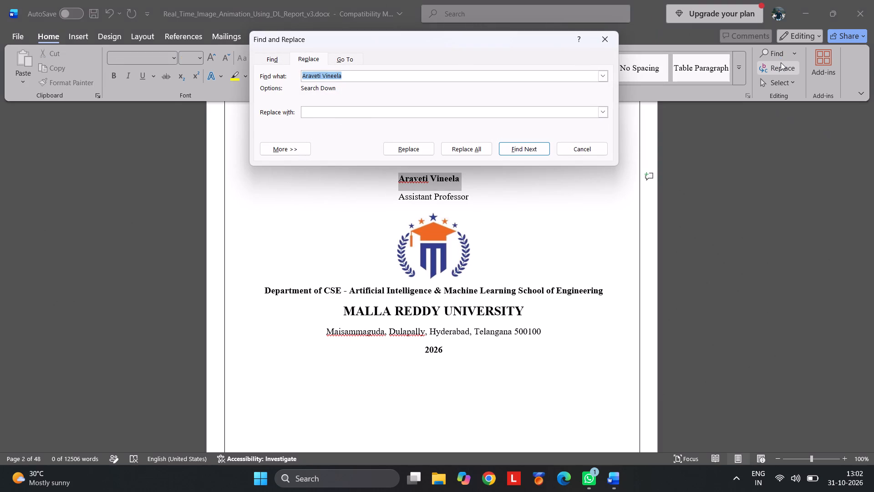
click(549, 112)
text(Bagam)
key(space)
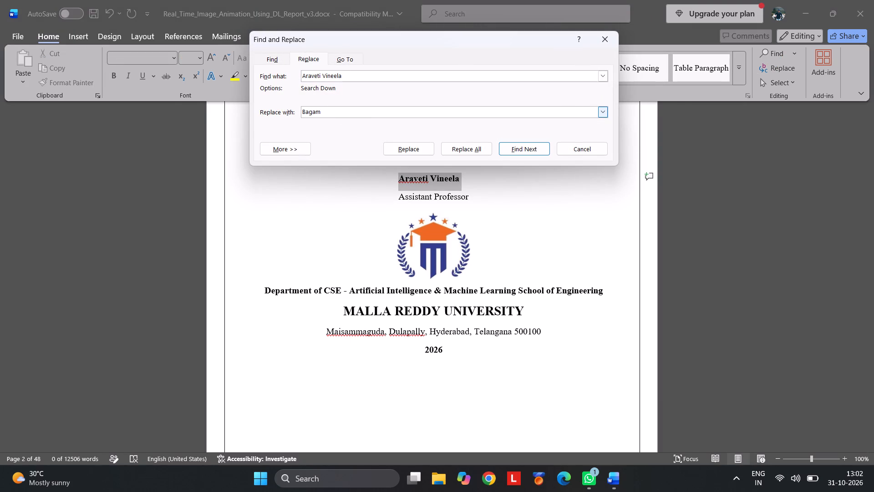
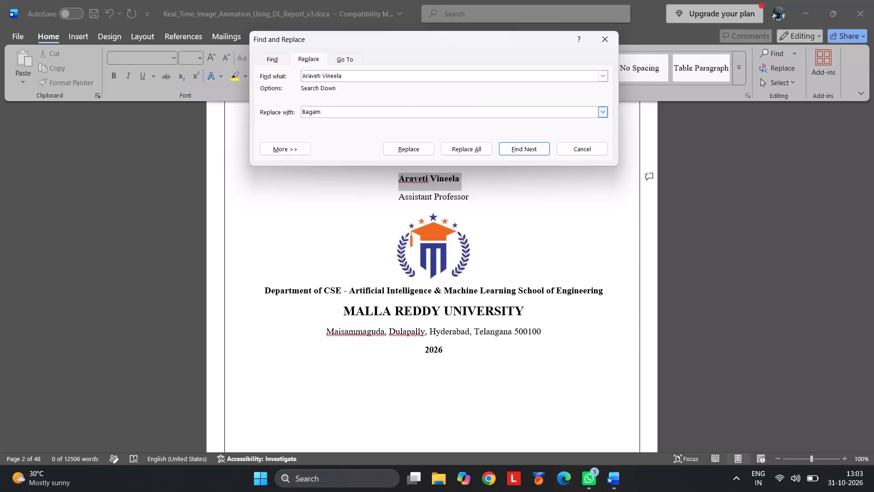
Complete the replacement text as the new guide's full name, spelled with a double g, and replace the former guide's name throughout the document.
click(312, 113)
key(g)
key(Right)
key(Right)
key(Right)
text(Swathi)
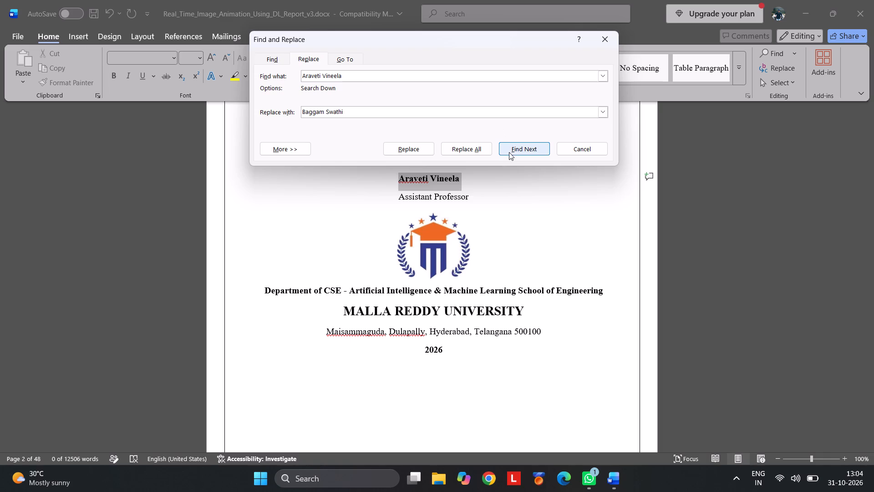
click(458, 144)
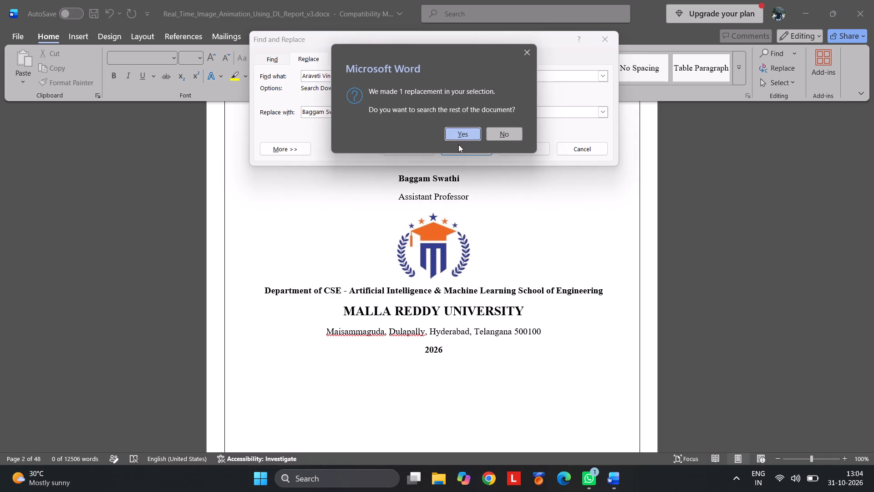
click(458, 138)
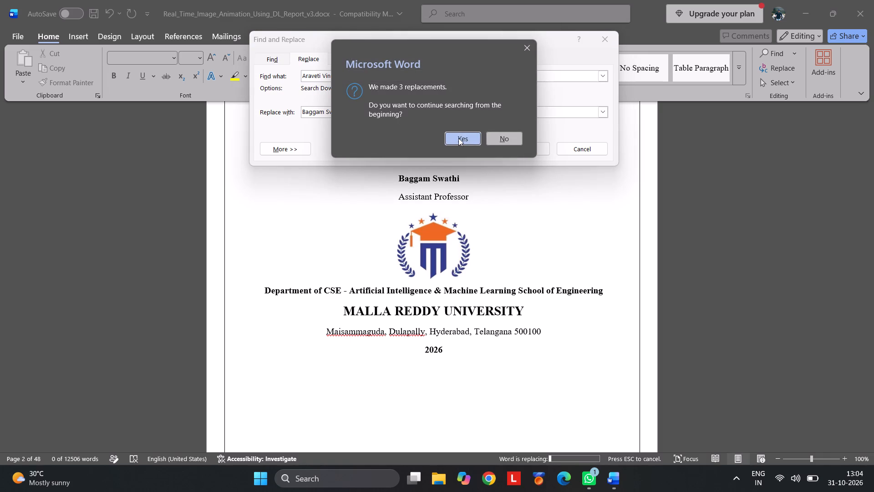
click(458, 138)
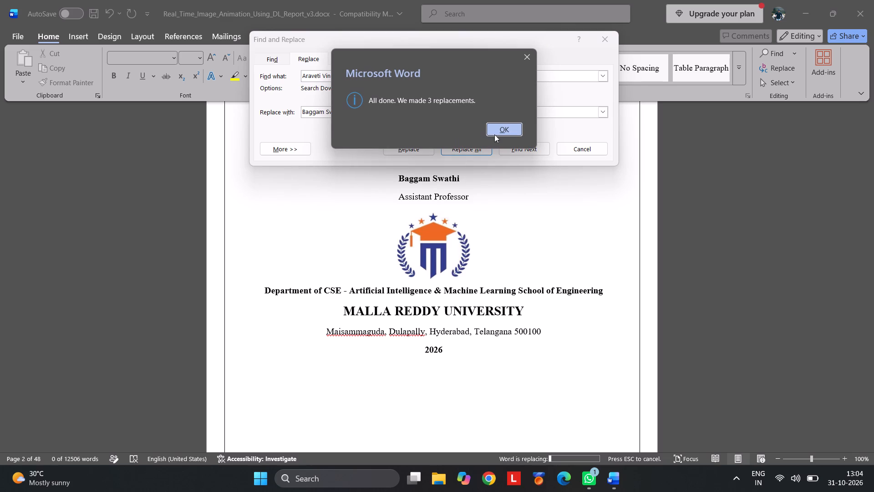
click(501, 129)
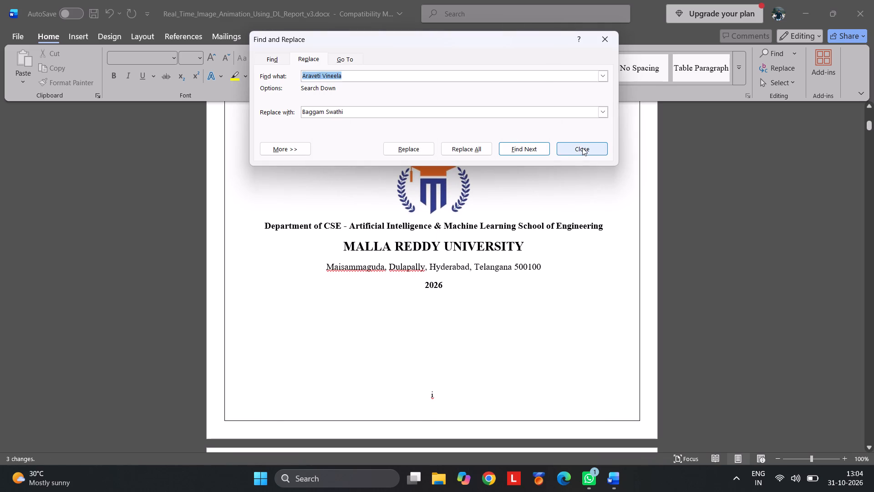
click(582, 148)
click(679, 239)
Add the missing second g to the new guide's name on the unbordered cover page.
scroll(679, 239, up, 3)
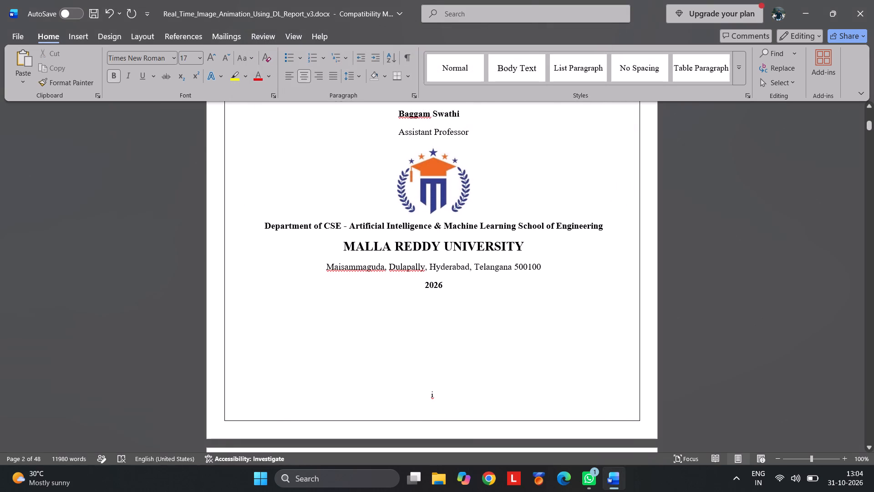
scroll(679, 239, up, 5)
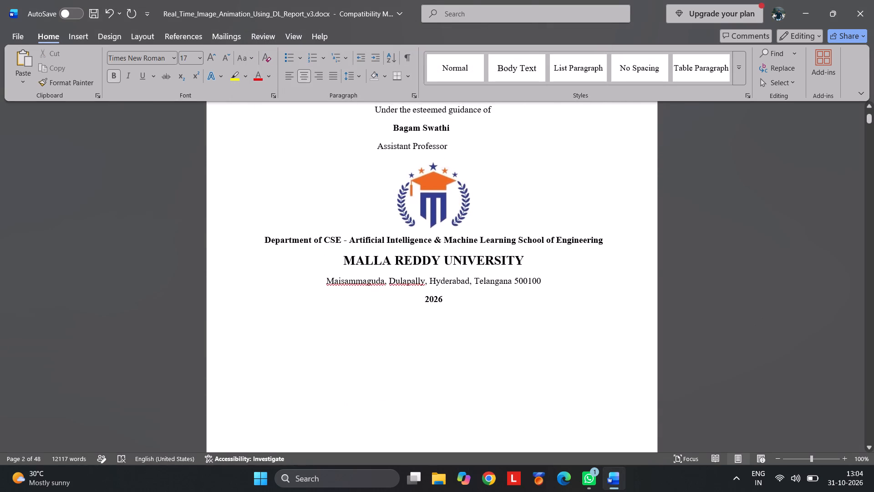
scroll(679, 239, down, 1)
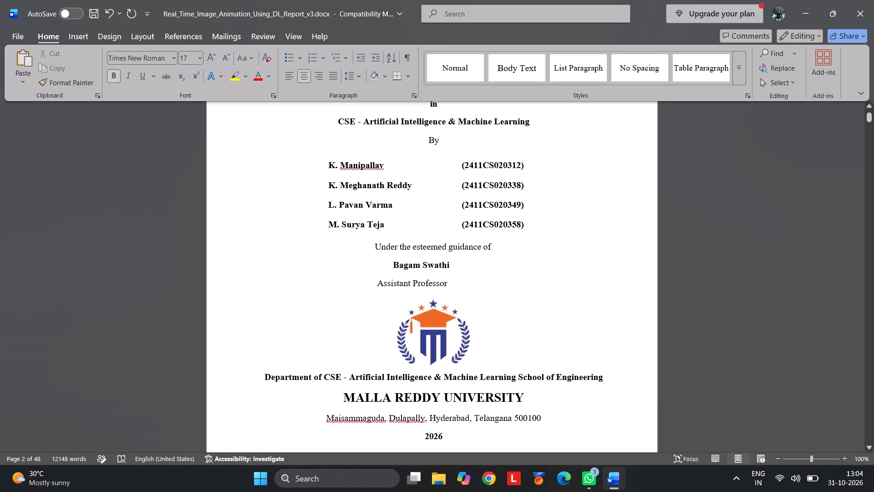
click(408, 264)
key(g)
click(702, 279)
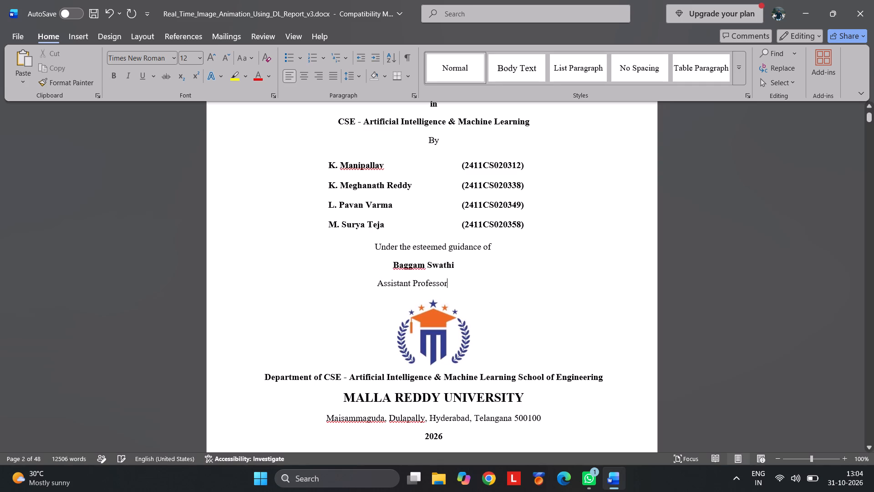
Correct the third student's roll number in the Certificate paragraph so that its last digit is 9.
scroll(702, 279, down, 7)
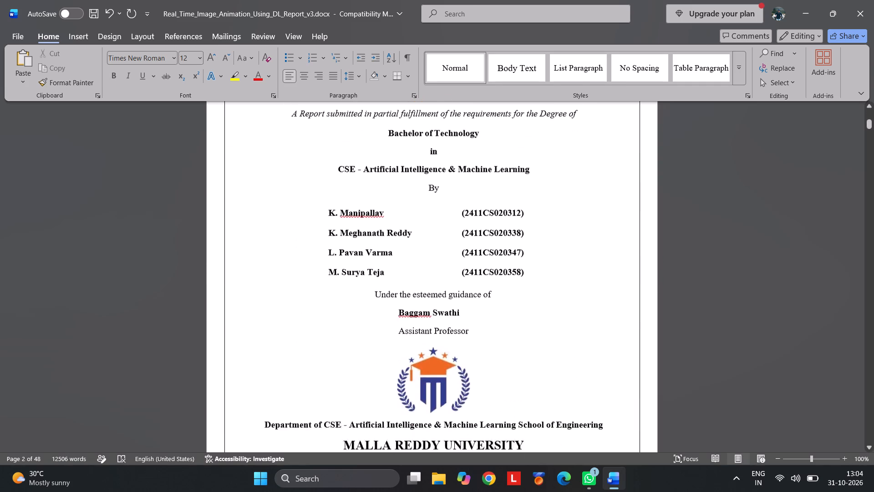
scroll(702, 279, down, 4)
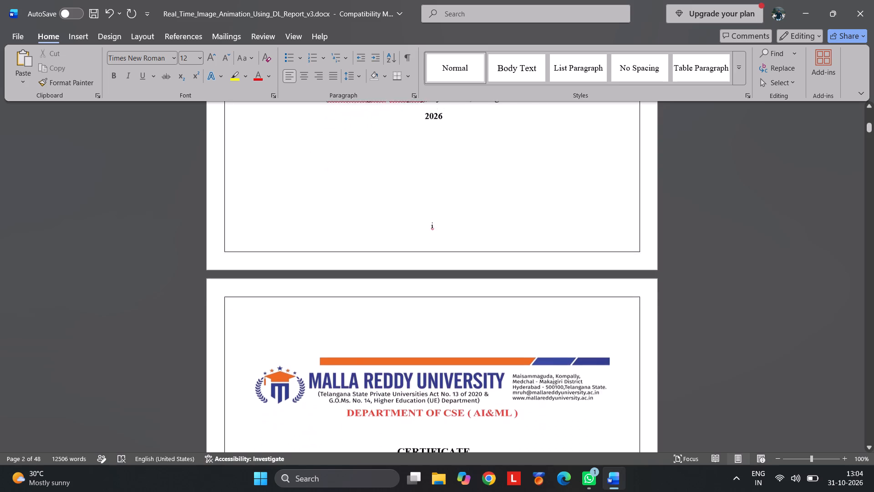
scroll(702, 279, down, 2)
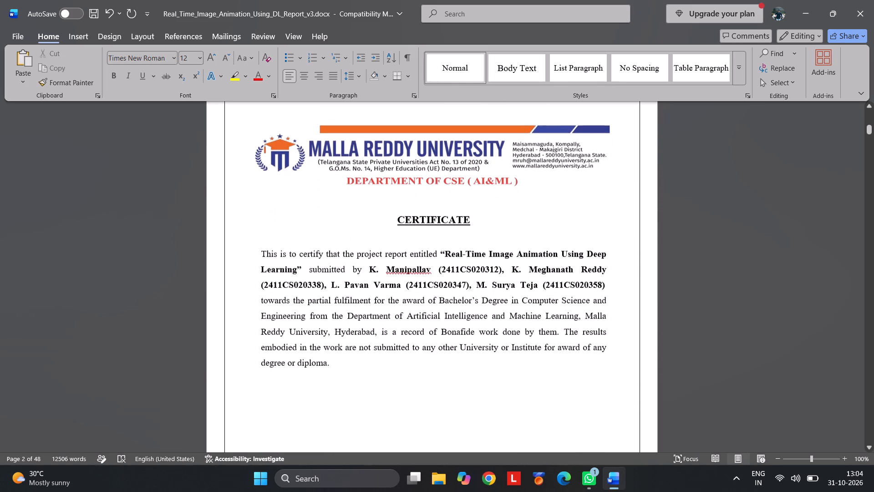
scroll(702, 279, down, 1)
click(463, 279)
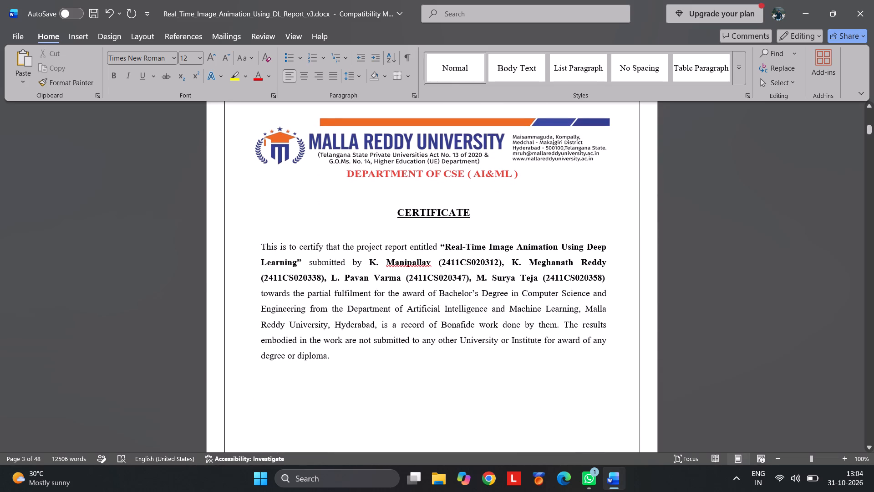
key(Delete)
key(9)
click(647, 278)
Change the last digit of the third student's roll number to 9 in the Declaration page's student list.
scroll(647, 278, down, 2)
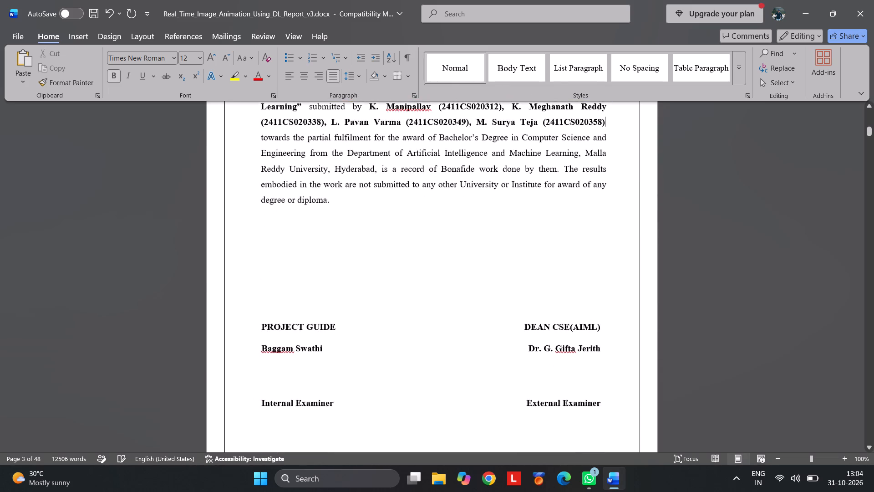
scroll(647, 278, down, 3)
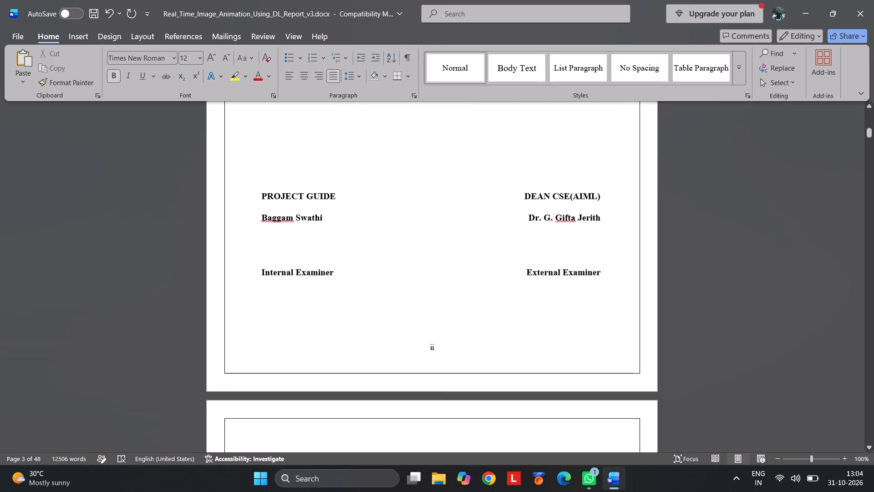
scroll(647, 278, down, 2)
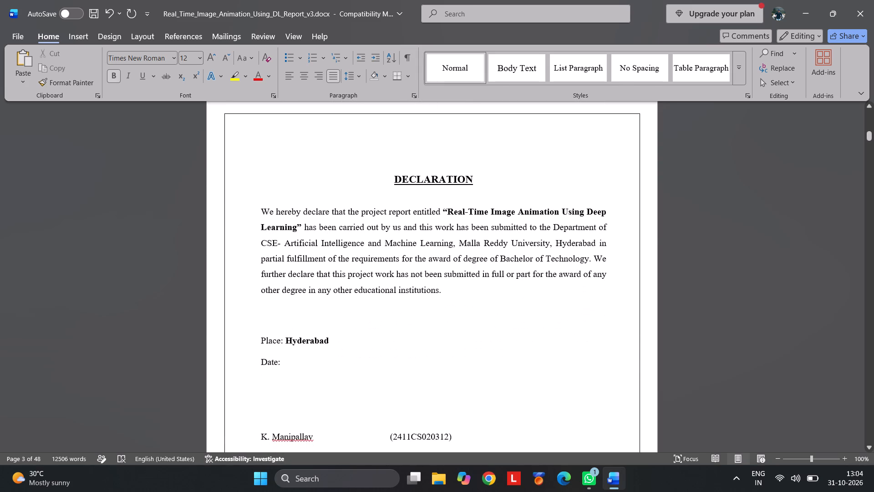
scroll(647, 278, down, 2)
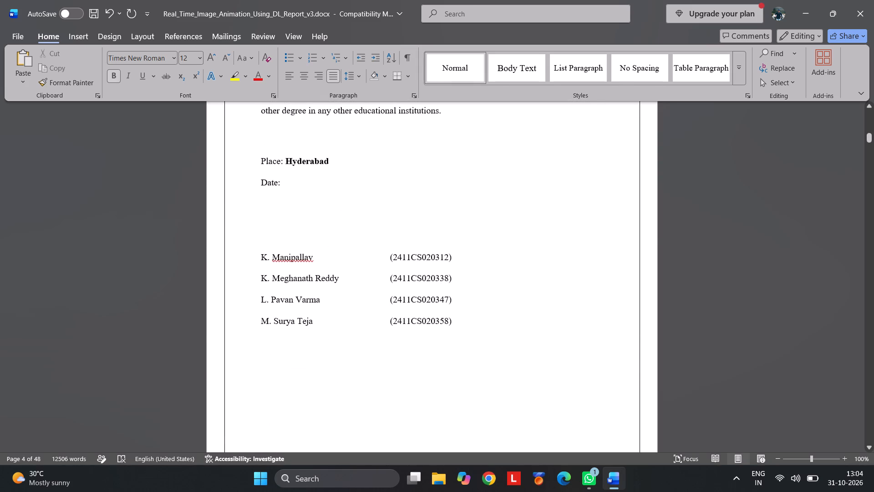
click(447, 297)
key(BackSpace)
key(9)
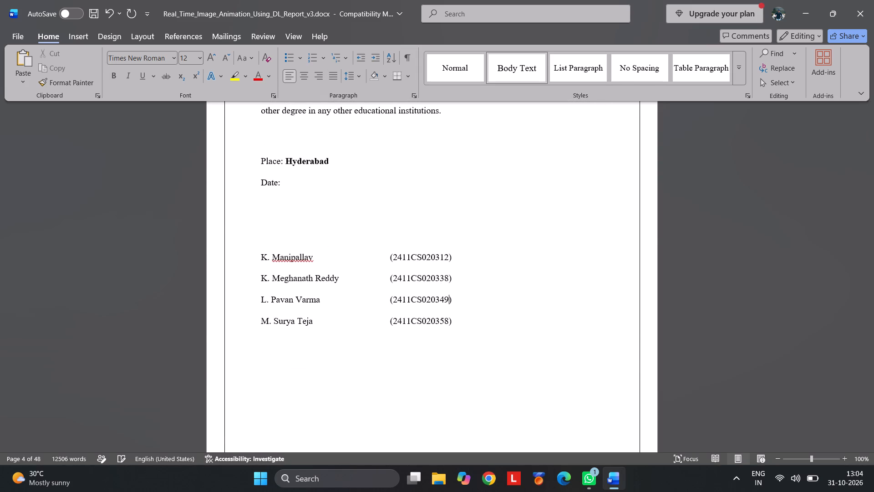
Change the last digit of the third student's roll number to 9 in the student list below the Acknowledgement.
scroll(447, 297, down, 2)
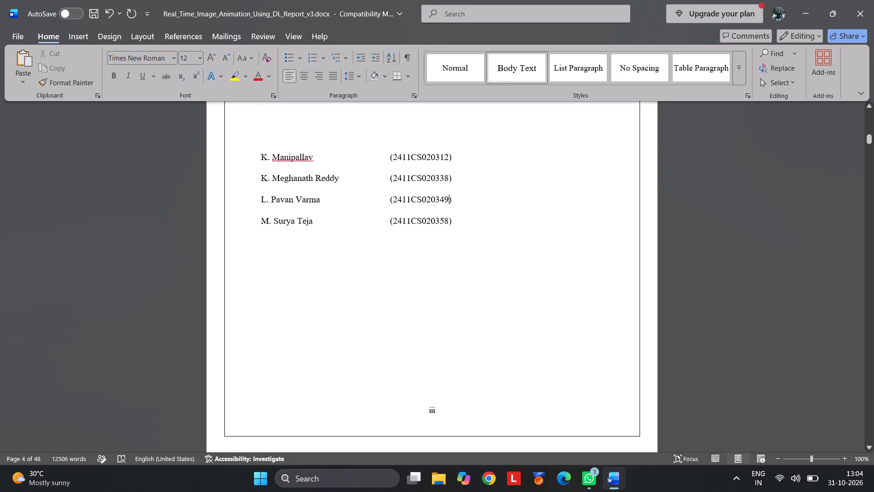
scroll(447, 297, down, 3)
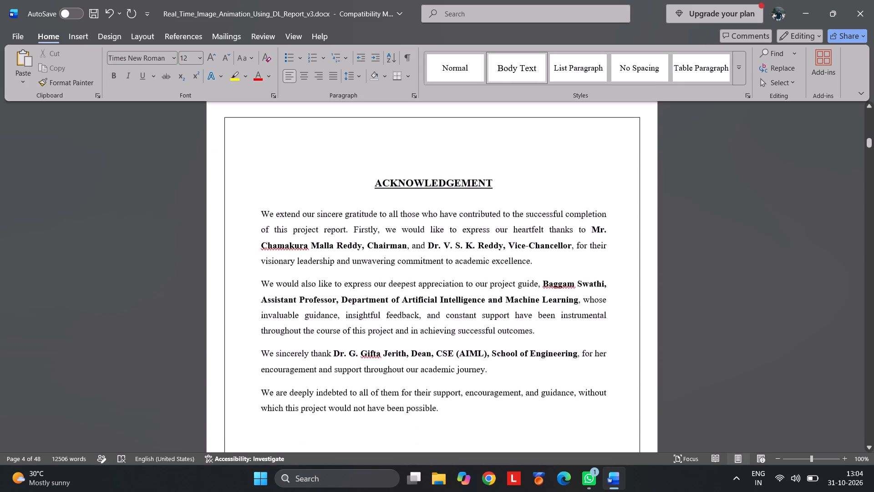
scroll(447, 297, down, 3)
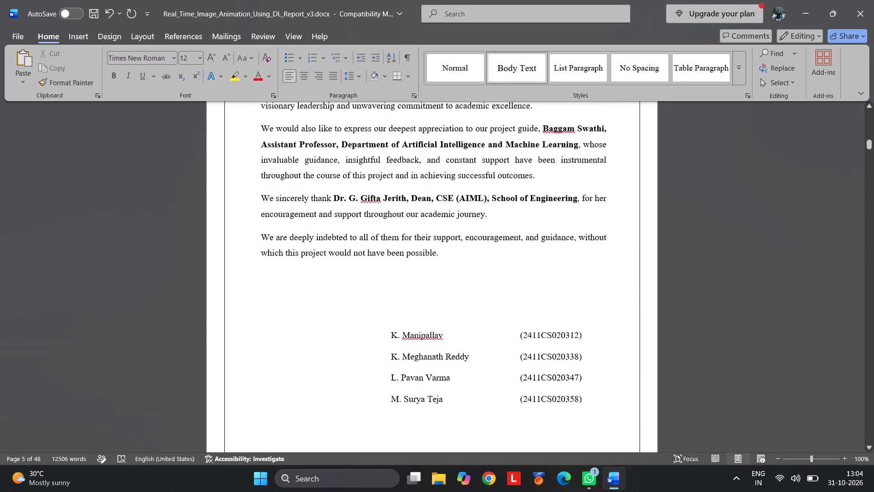
scroll(447, 297, down, 1)
click(578, 306)
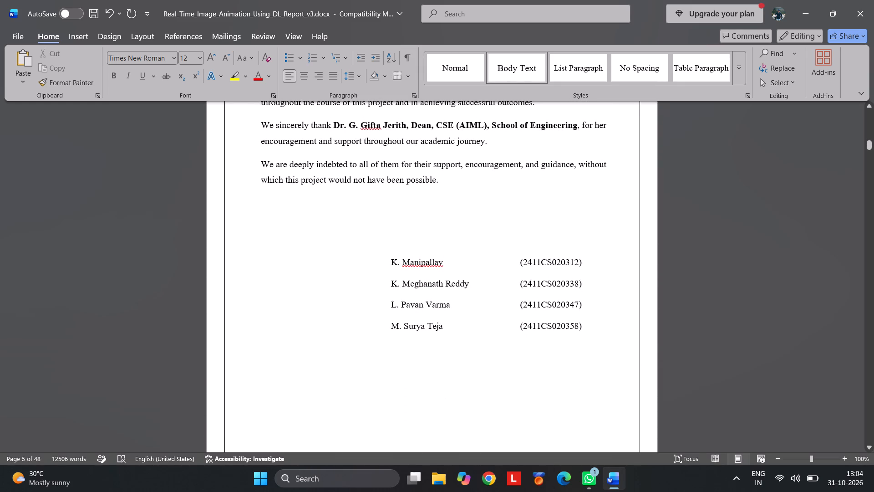
key(BackSpace)
key(9)
Review the front matter after the Acknowledgement, from the Abstract through the Contents to the List of Tables.
scroll(578, 306, down, 1)
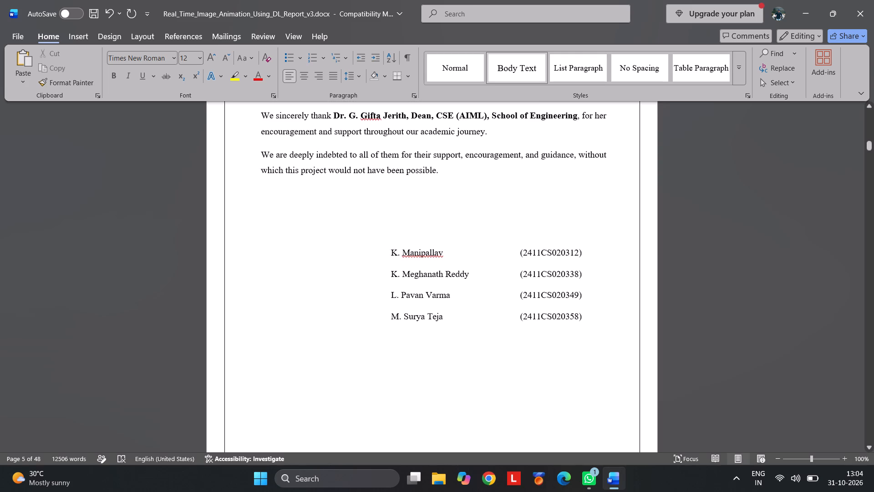
scroll(578, 306, down, 1)
scroll(606, 333, down, 2)
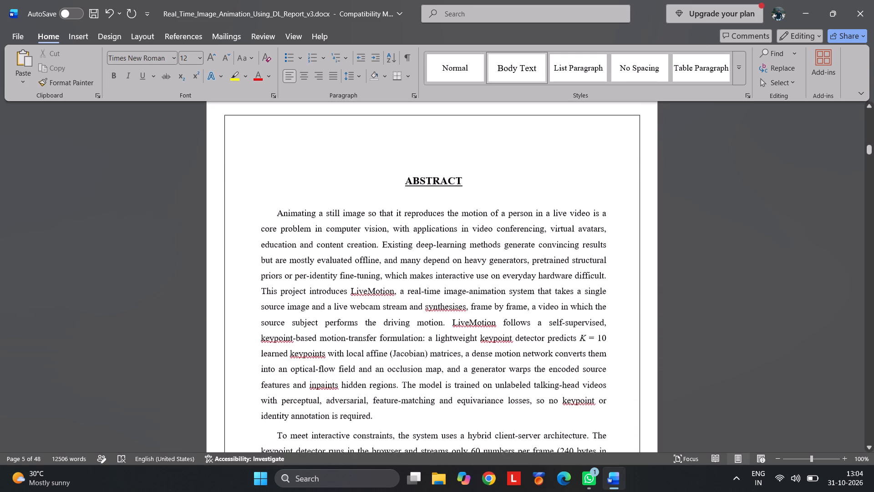
scroll(606, 333, down, 4)
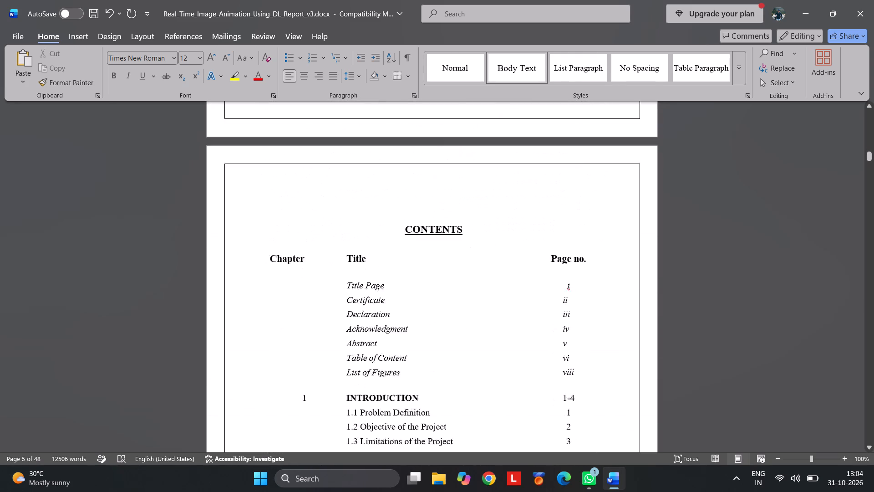
scroll(606, 333, down, 3)
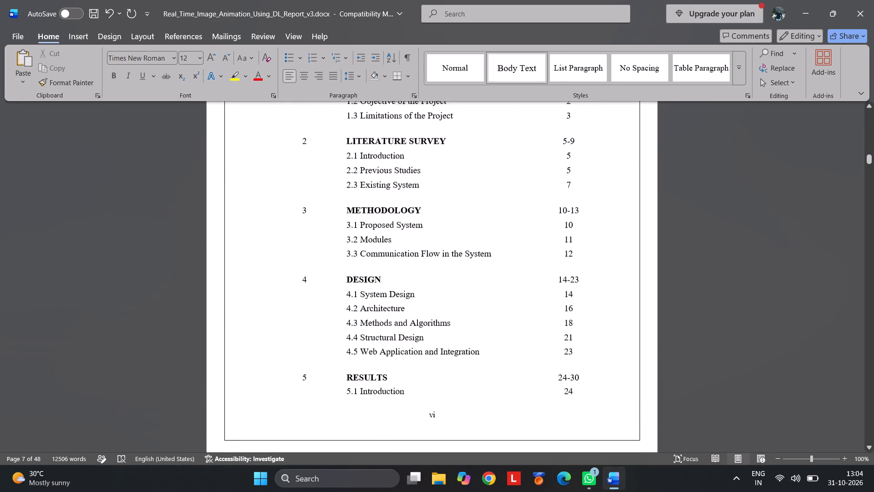
scroll(606, 333, down, 7)
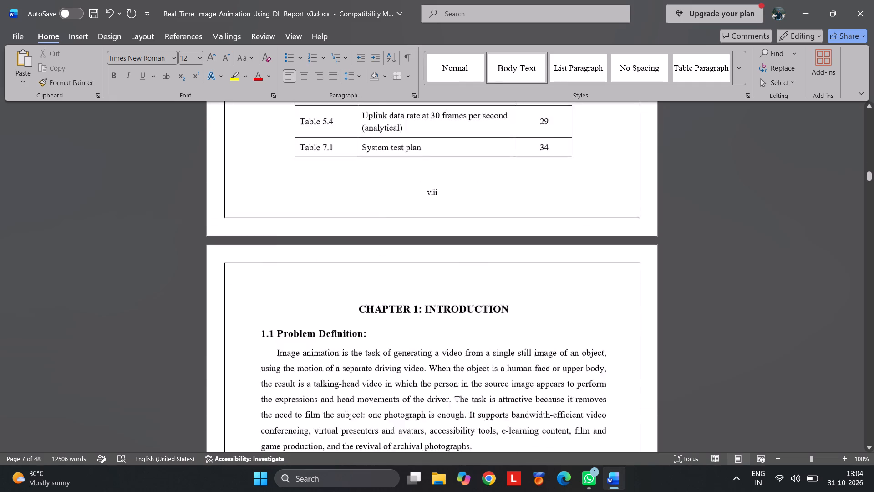
scroll(606, 333, up, 2)
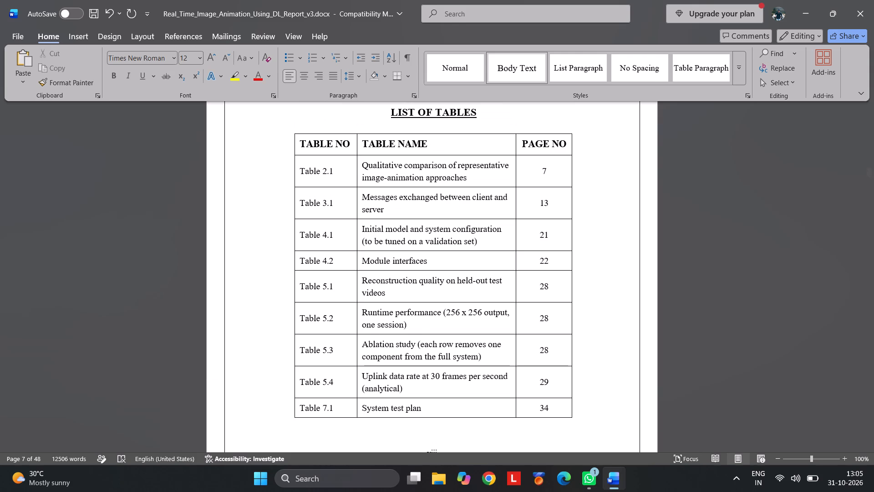
Look through Chapter 1 (Introduction) and the literature survey chapter, up to the start of Chapter 3.
scroll(606, 333, down, 6)
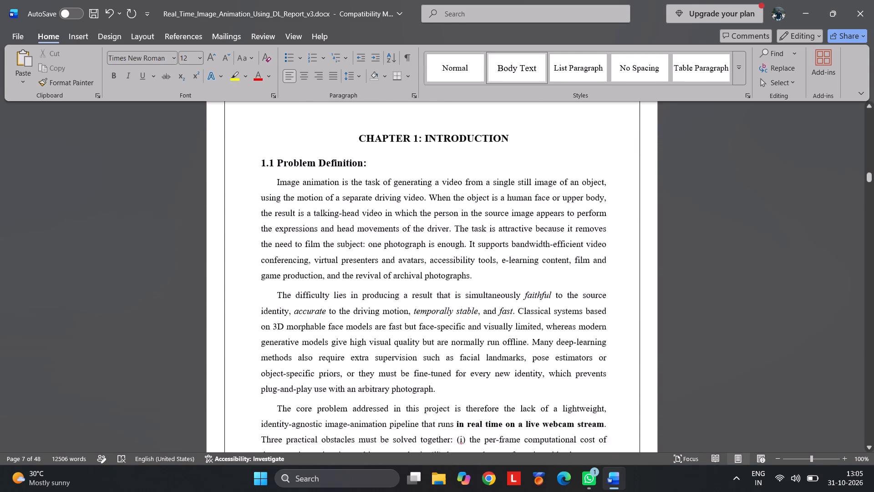
scroll(606, 333, down, 3)
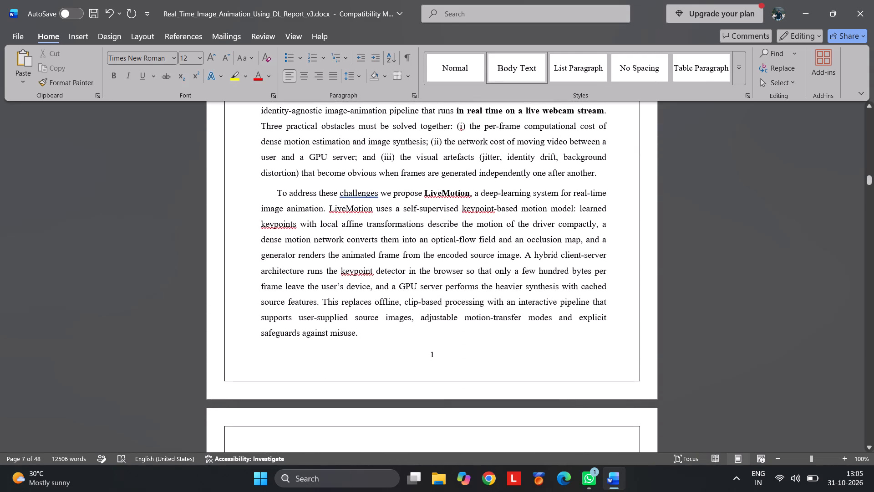
scroll(598, 318, down, 2)
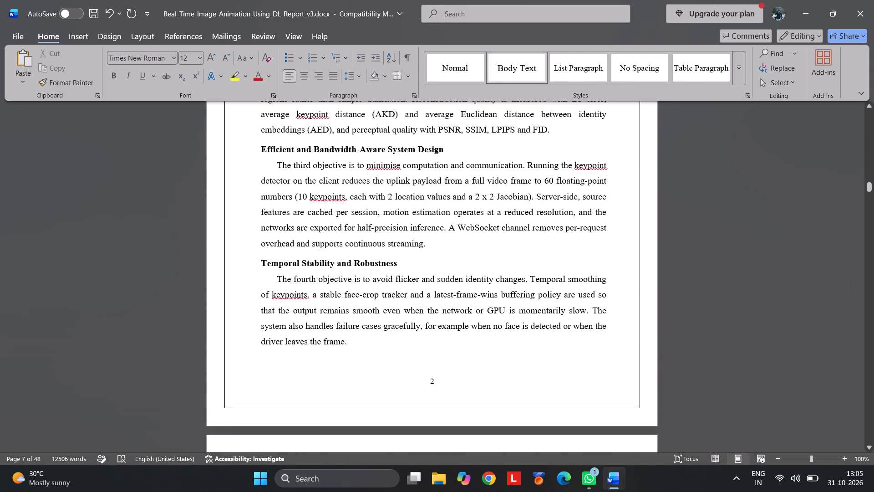
scroll(579, 270, down, 3)
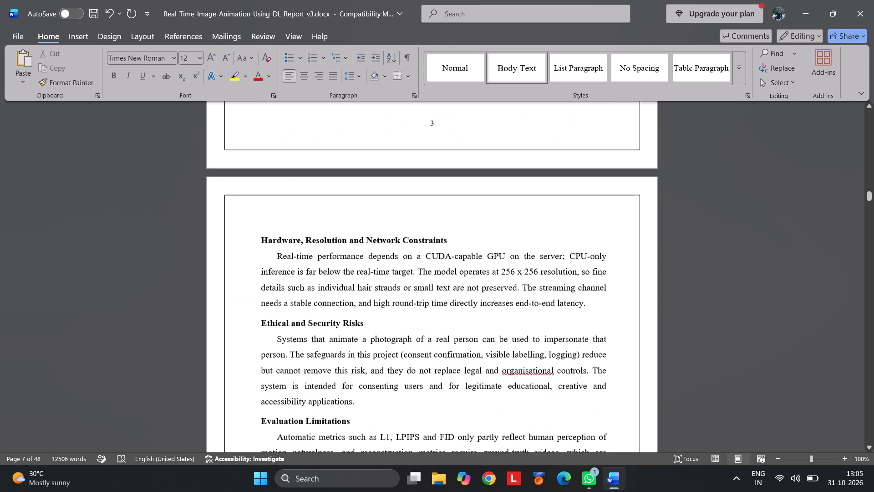
scroll(614, 302, down, 13)
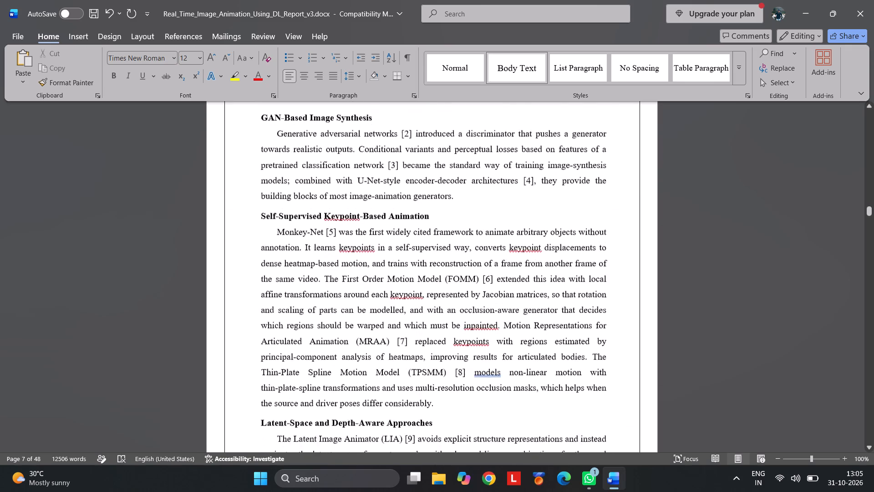
scroll(614, 302, down, 8)
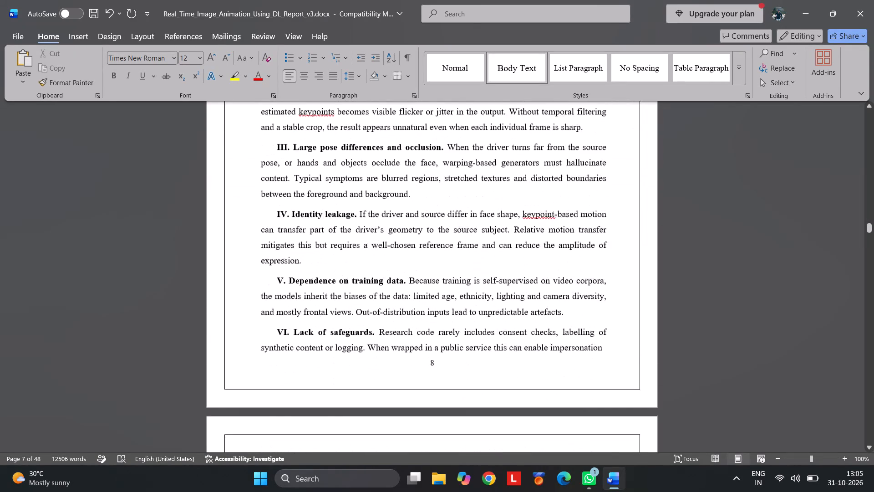
scroll(614, 302, down, 5)
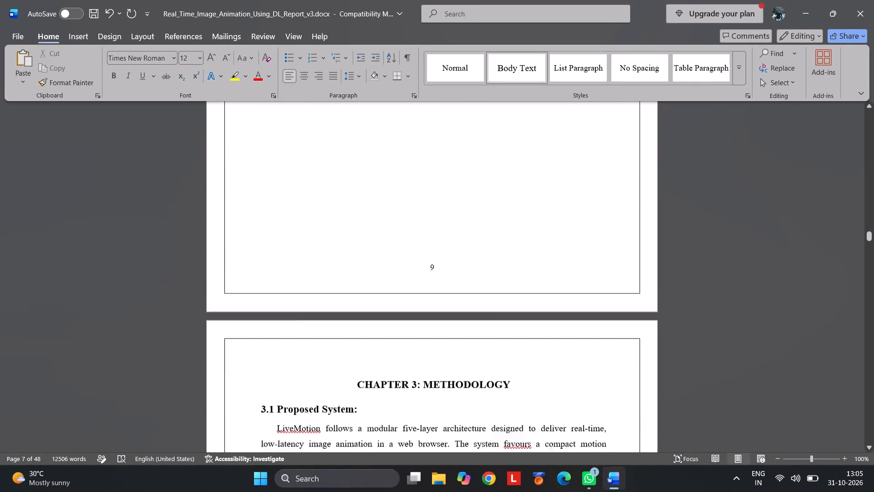
Examine the Methodology and Design chapters, including the module flowchart, system architecture figure and configuration tables.
scroll(614, 302, down, 6)
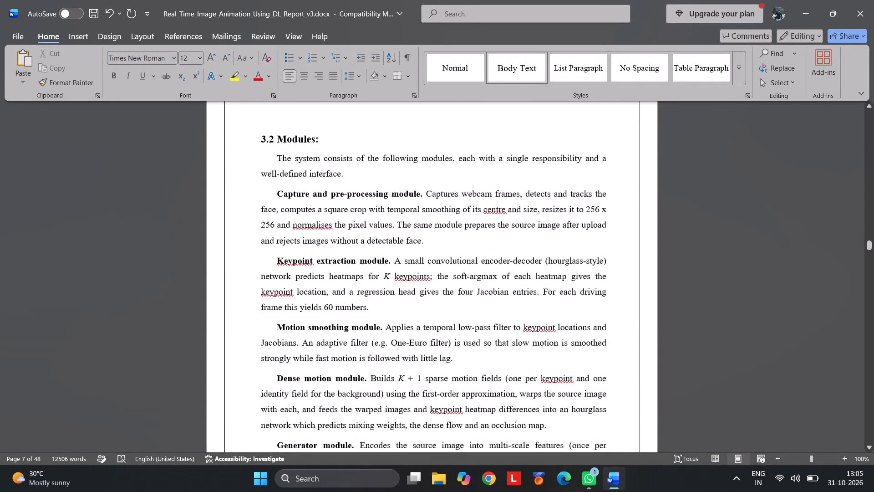
scroll(614, 302, down, 6)
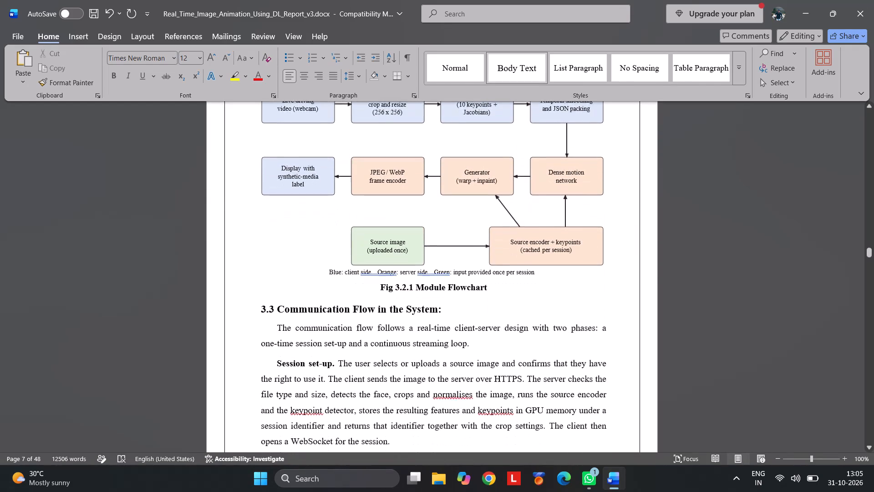
scroll(614, 302, down, 6)
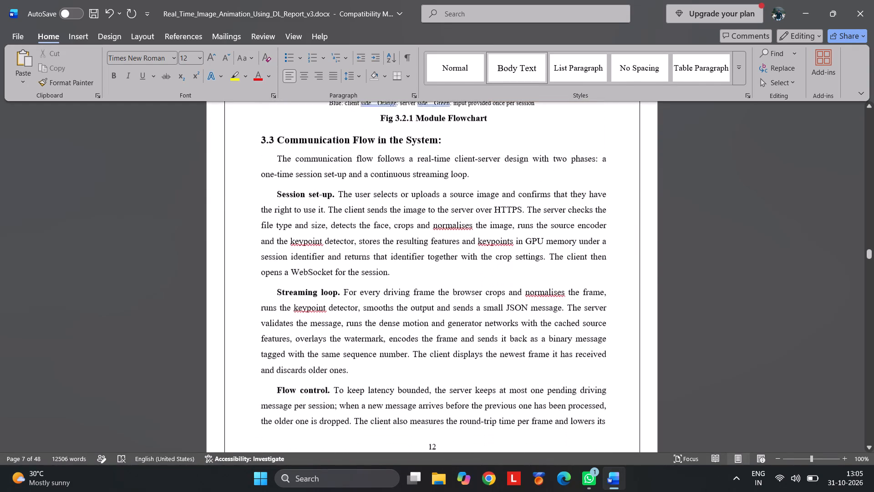
scroll(614, 302, down, 6)
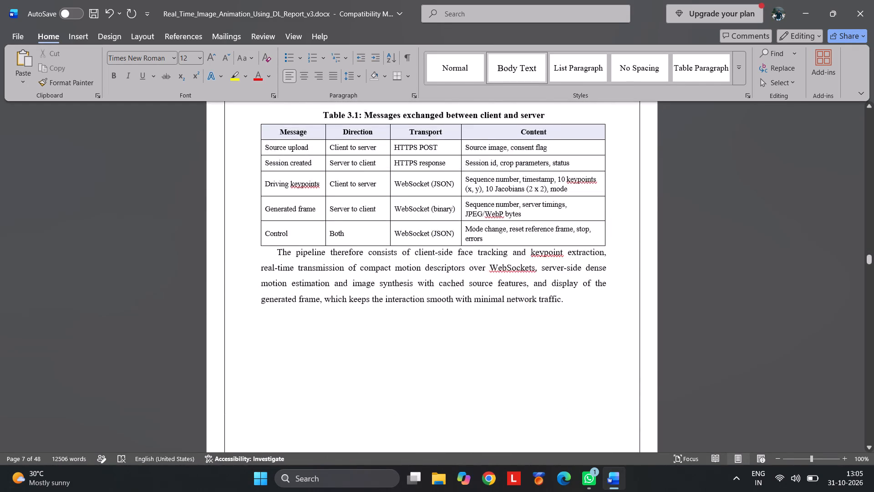
scroll(614, 302, down, 5)
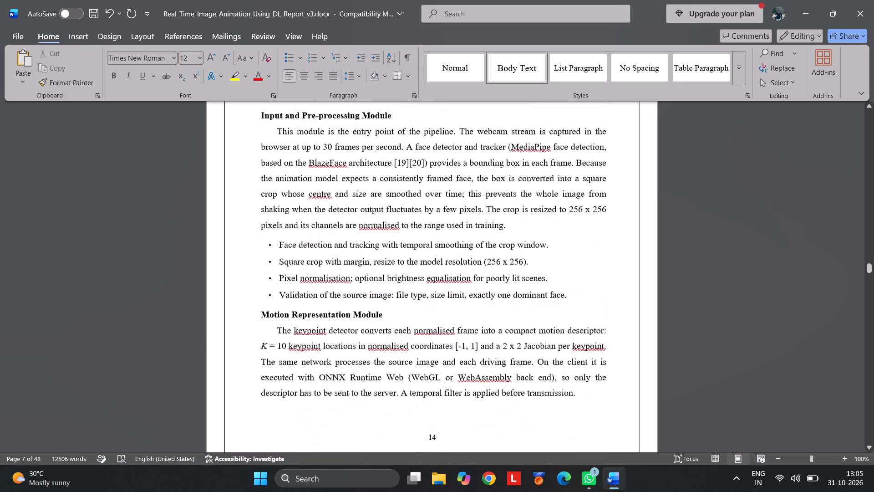
scroll(614, 302, down, 5)
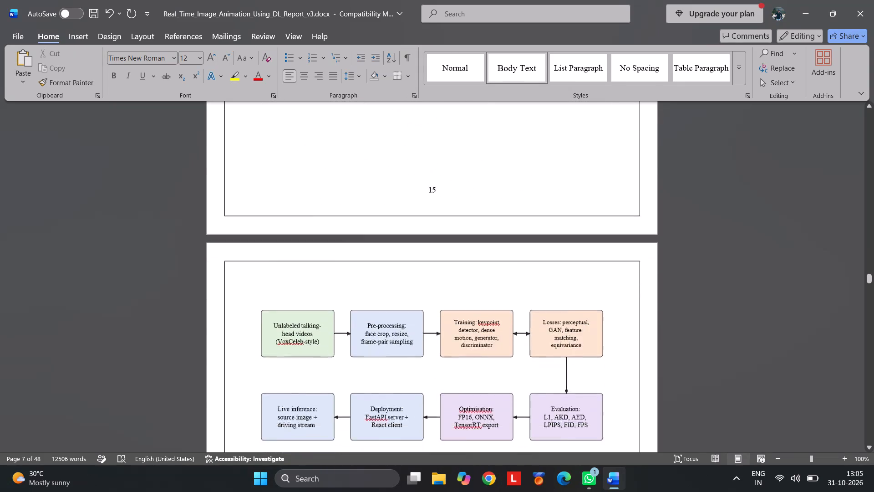
scroll(614, 302, down, 6)
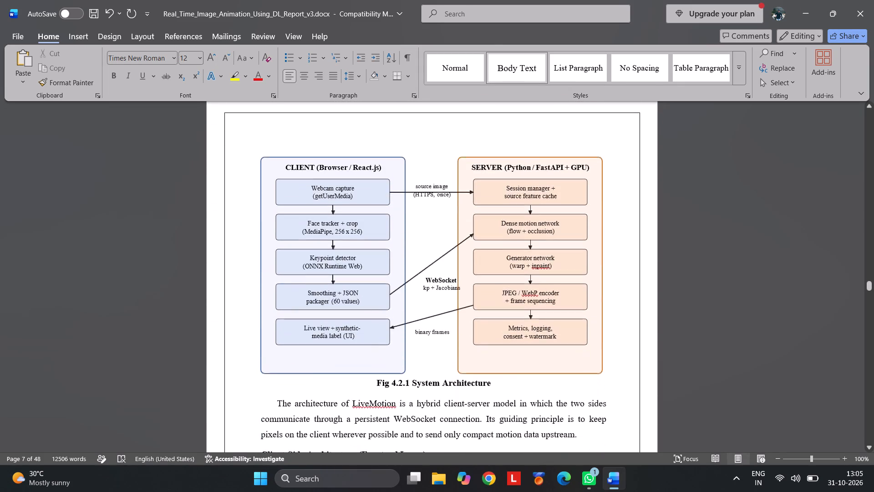
scroll(614, 302, down, 6)
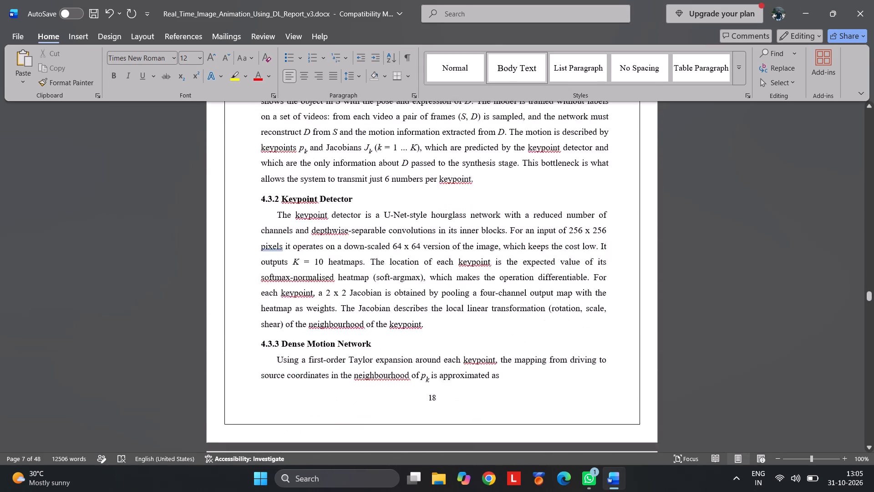
scroll(614, 302, down, 6)
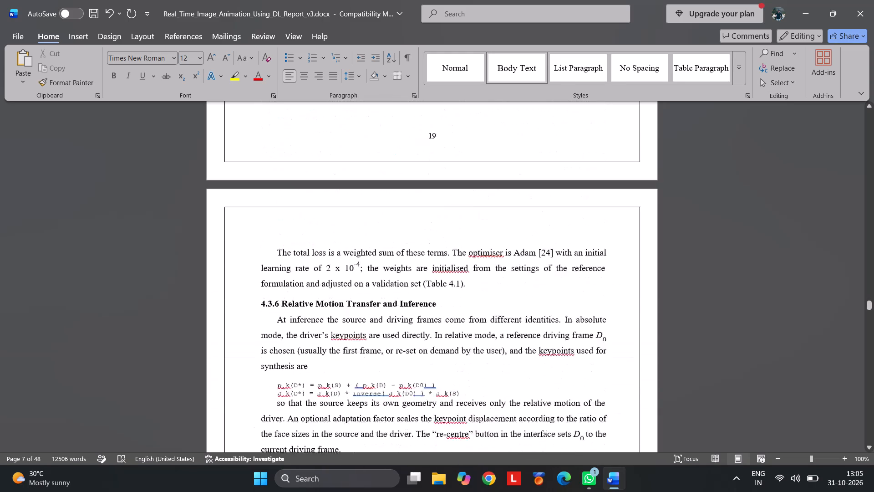
scroll(614, 302, down, 6)
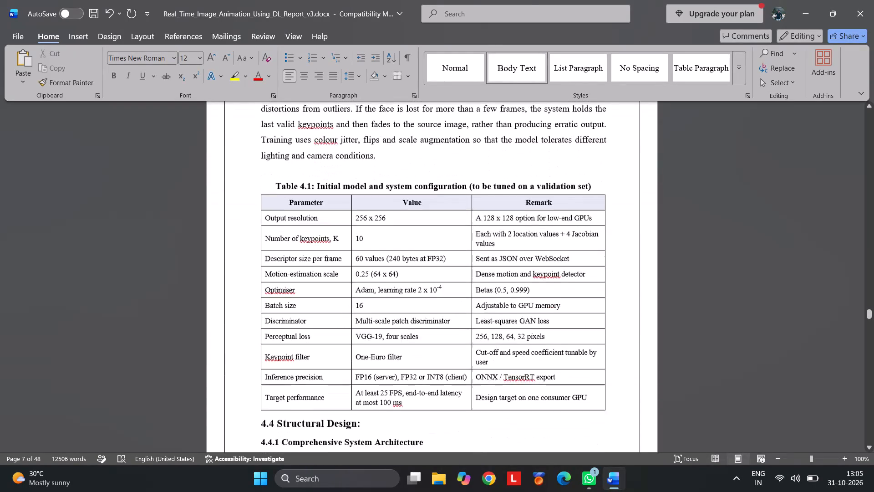
scroll(614, 302, down, 6)
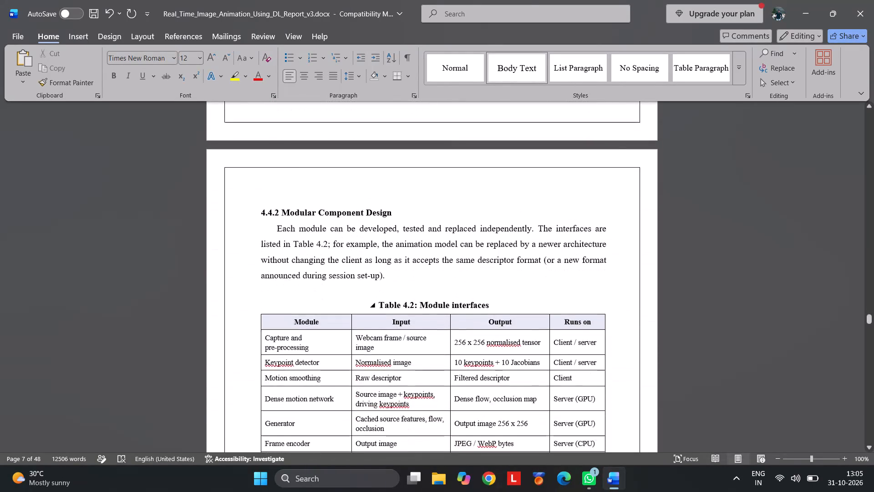
scroll(614, 302, down, 6)
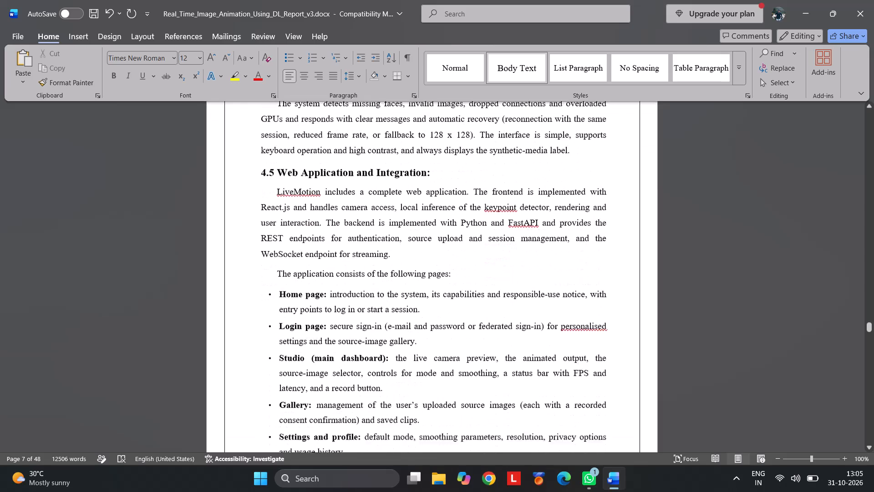
Review the end of Chapter 4 and the opening of Chapter 5, covering the evaluation protocol and pseudocode up to section 5.3 Results.
scroll(614, 302, down, 5)
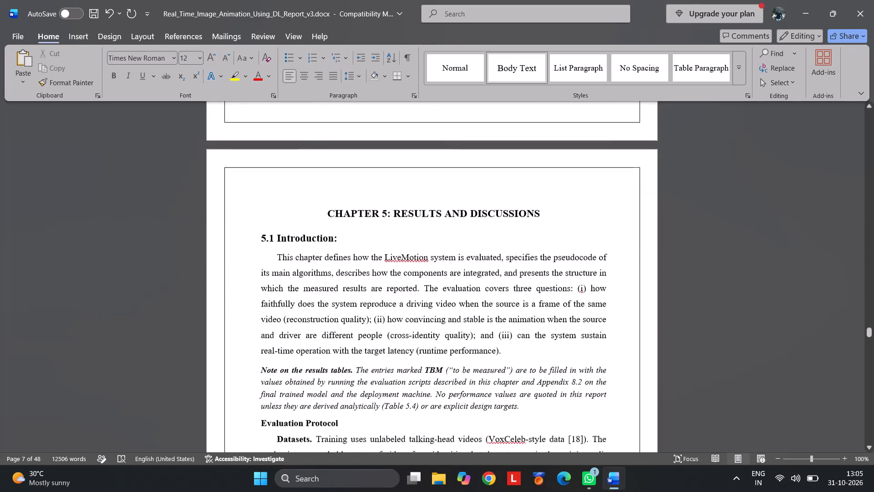
scroll(614, 302, down, 5)
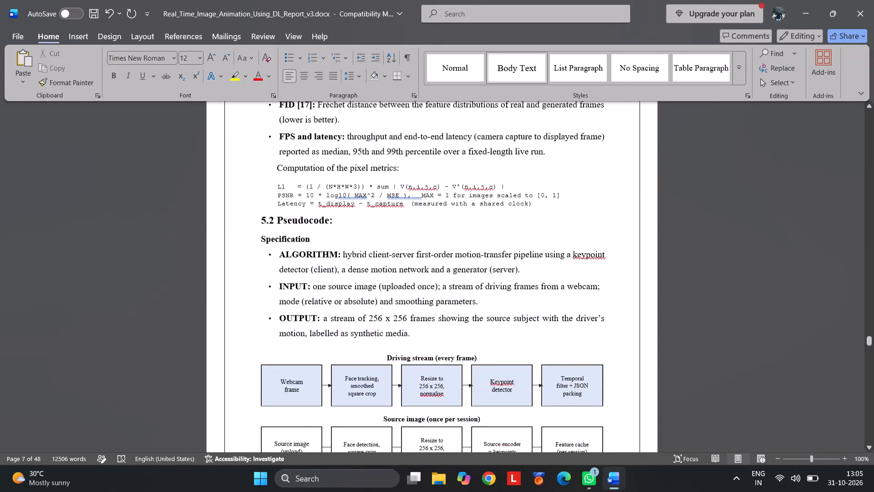
scroll(614, 302, down, 4)
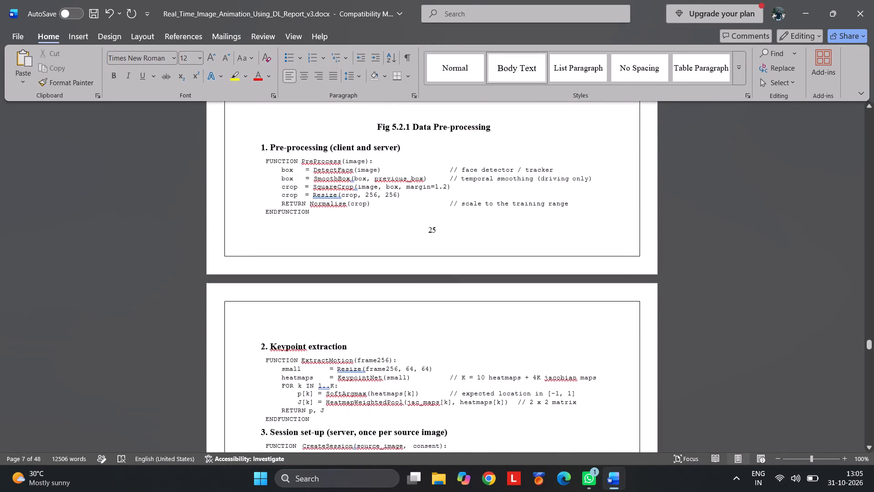
scroll(614, 302, down, 4)
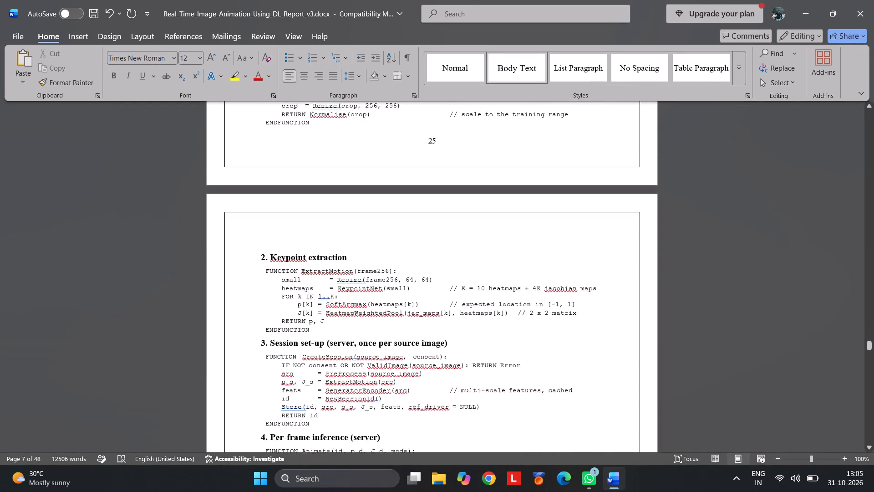
scroll(614, 302, down, 3)
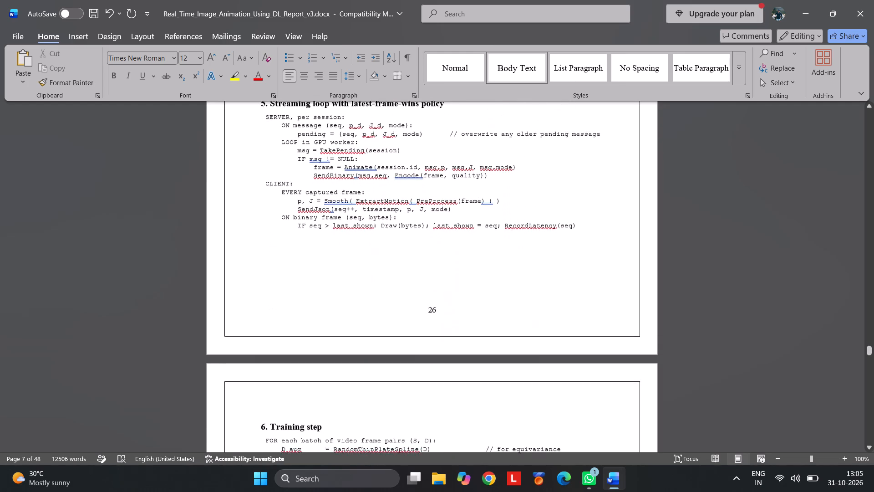
scroll(614, 302, down, 3)
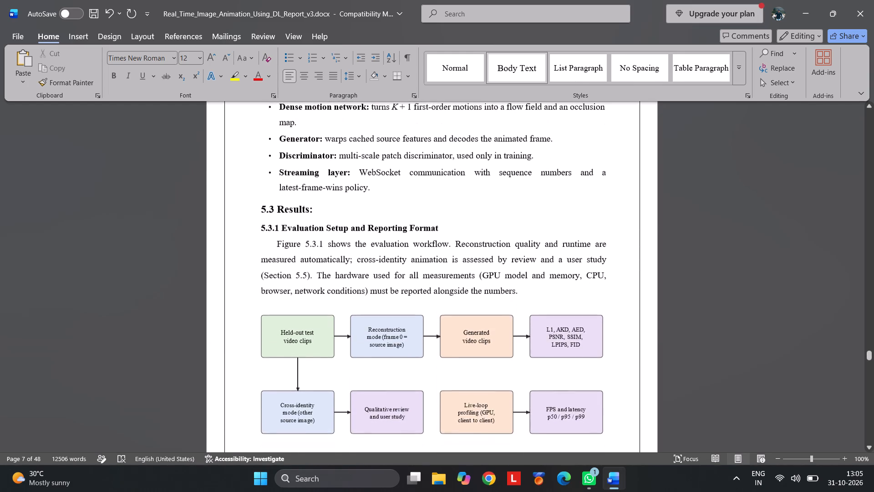
Examine the rest of Chapter 5, including Tables 5.1 to 5.4, System Integration, and User Feedback and System Improvements.
scroll(614, 302, down, 3)
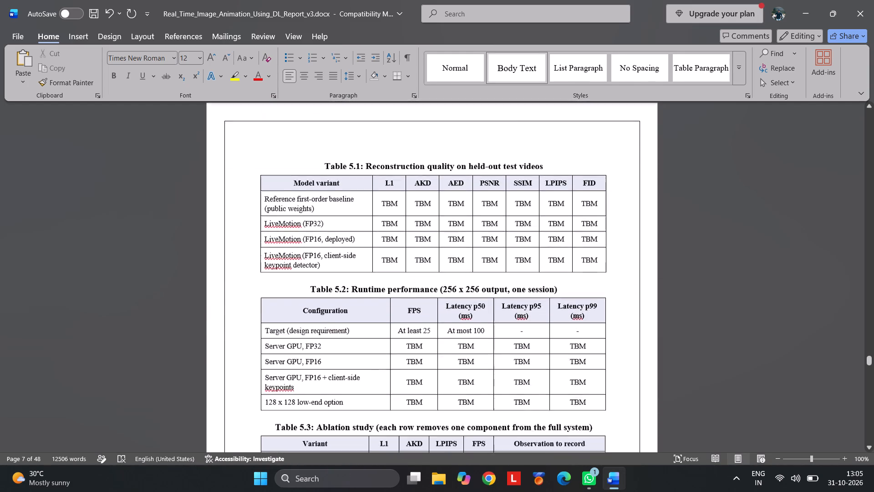
scroll(614, 302, down, 3)
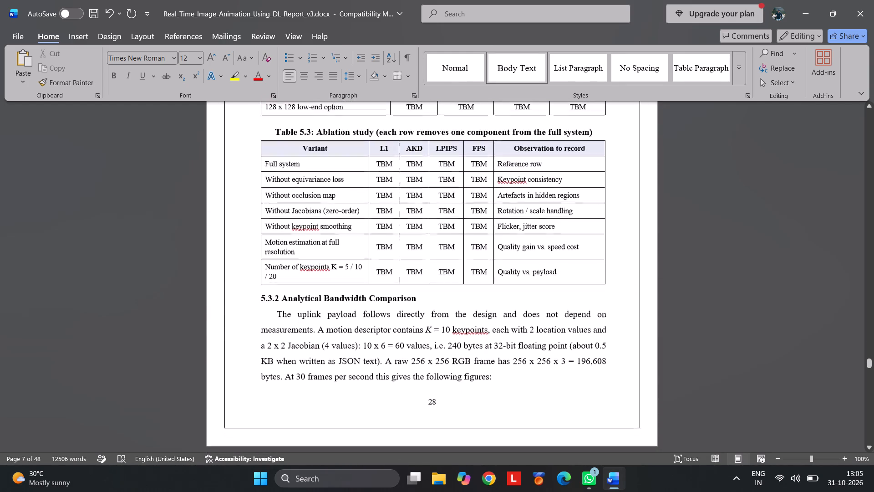
scroll(622, 307, down, 2)
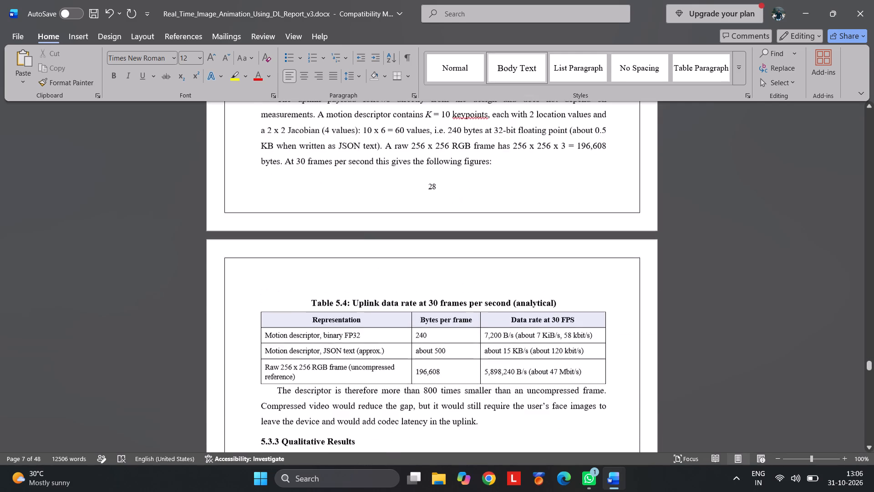
scroll(622, 307, down, 3)
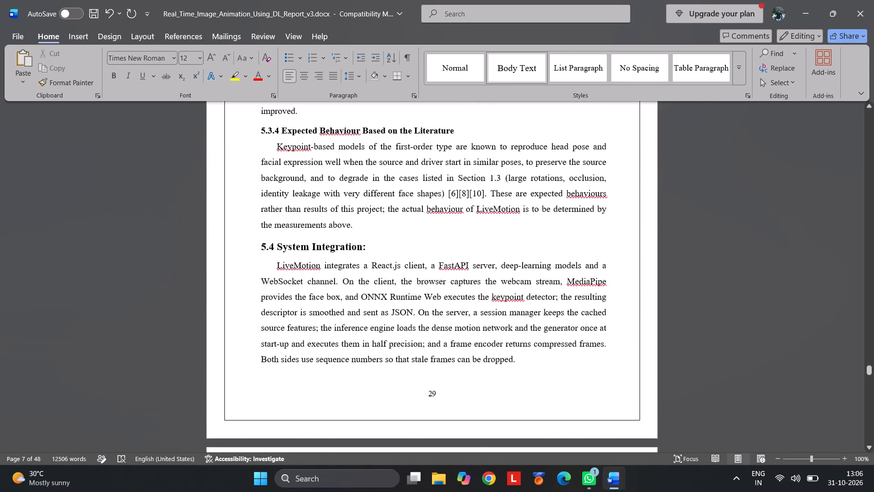
scroll(622, 307, down, 4)
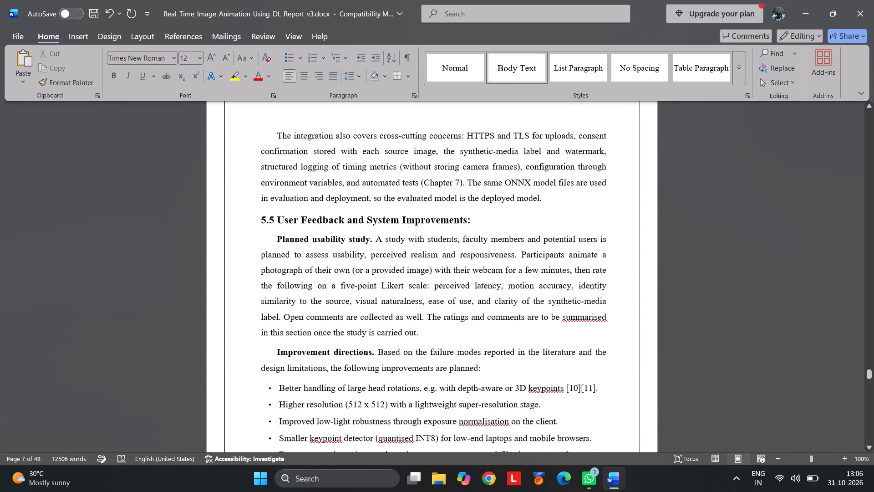
scroll(622, 307, down, 3)
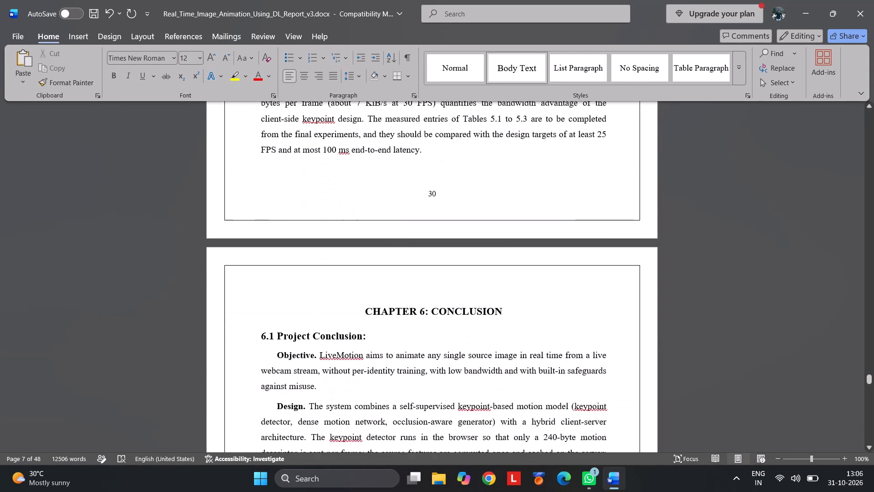
Look through the Conclusion chapter, the metrics and system testing chapter with its test cases, and Chapter 8 up to the References.
scroll(622, 307, down, 6)
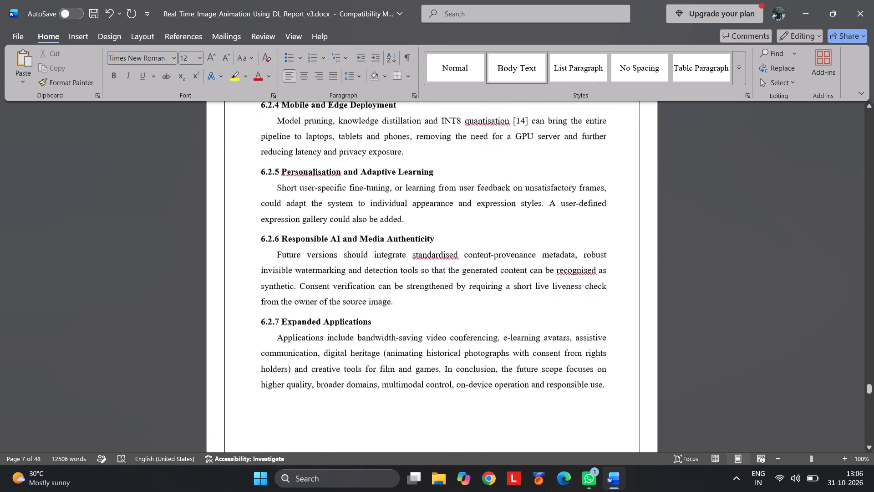
scroll(622, 307, down, 6)
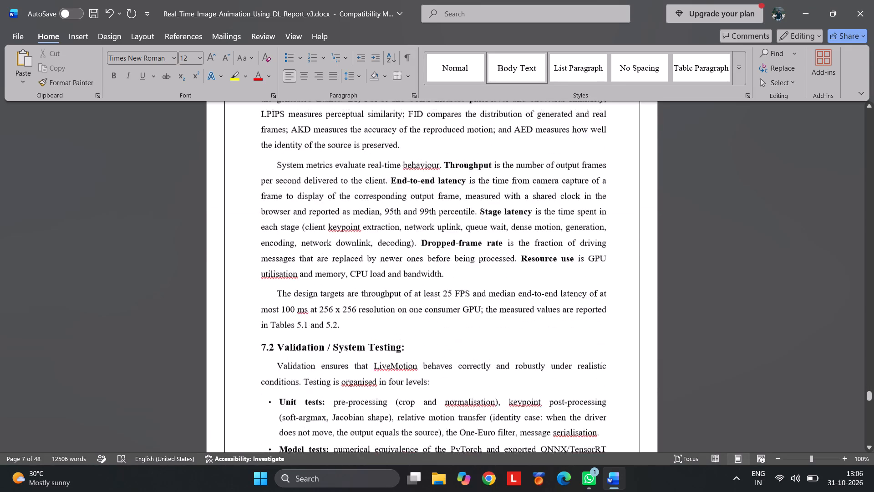
scroll(622, 307, down, 6)
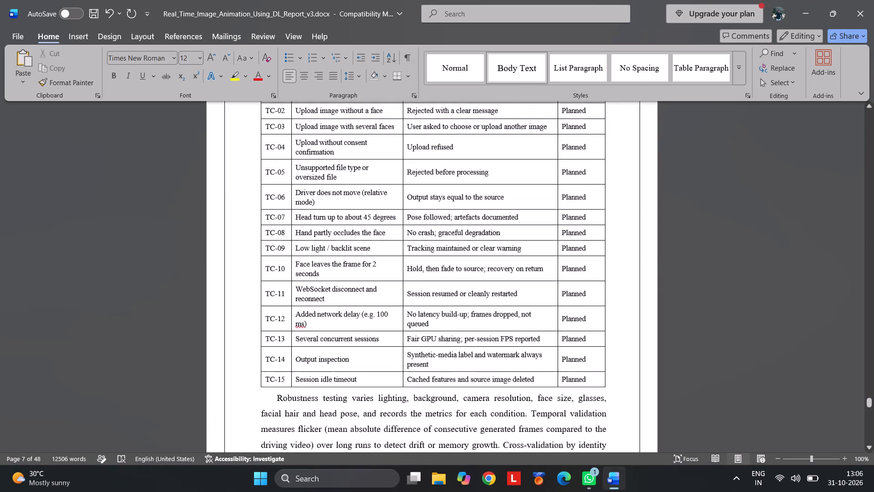
scroll(622, 307, down, 6)
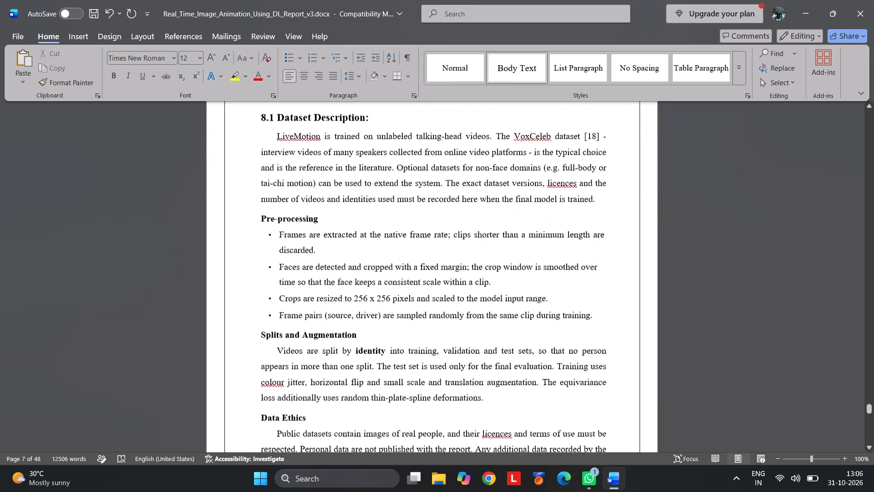
scroll(622, 307, down, 6)
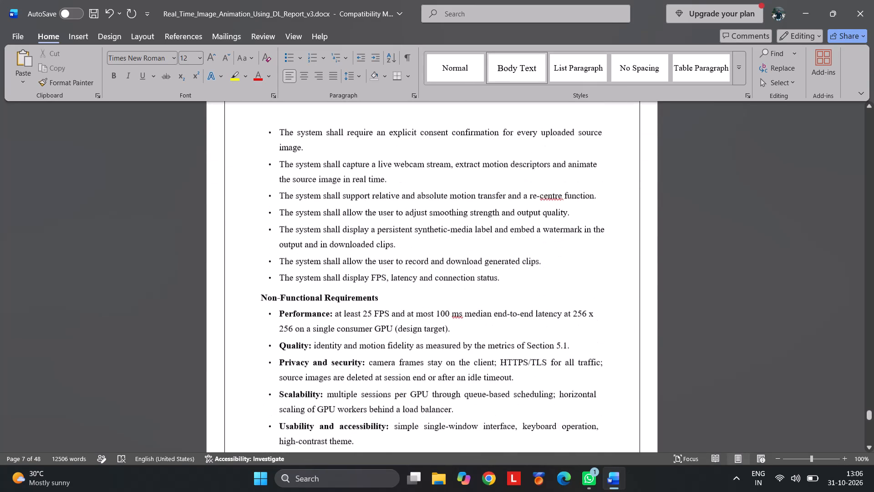
scroll(622, 307, down, 6)
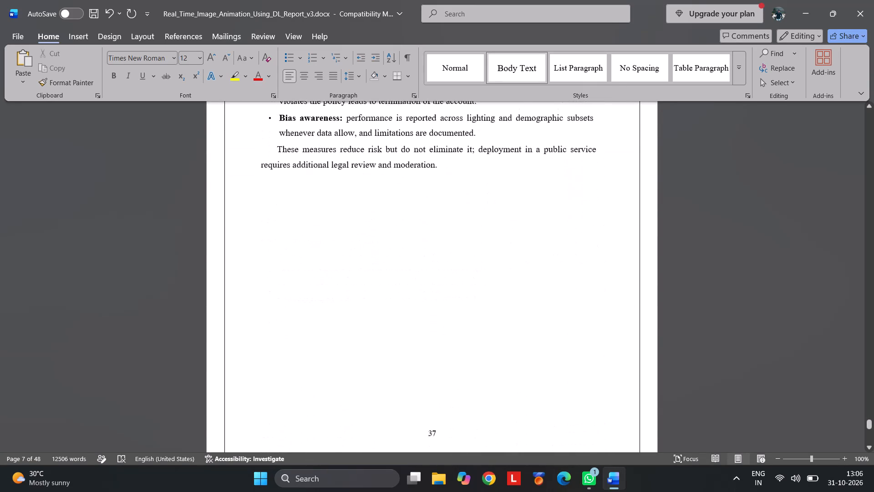
Check the References list from entry [1] onwards and the report's last page.
scroll(622, 307, down, 6)
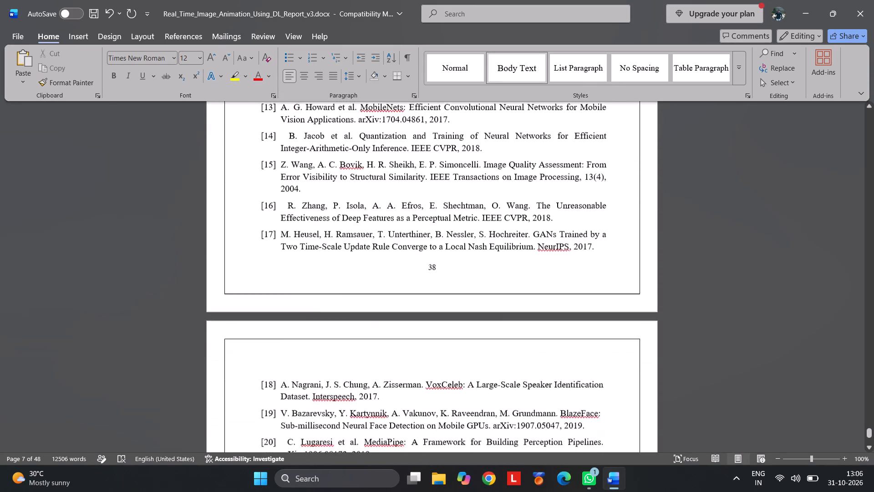
scroll(622, 307, down, 3)
scroll(622, 307, up, 7)
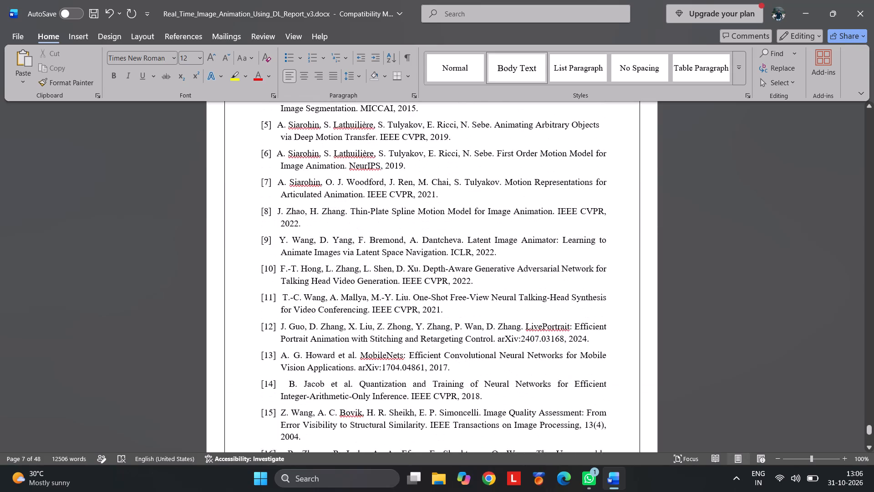
scroll(622, 307, up, 2)
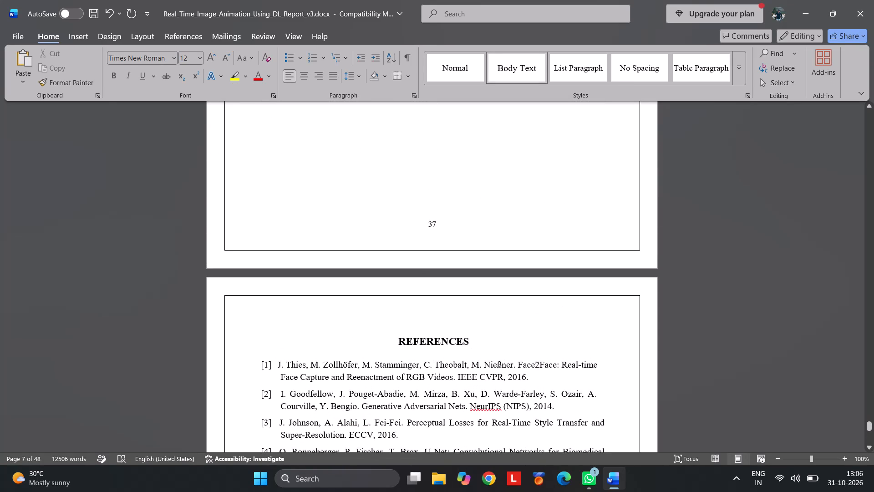
scroll(622, 307, up, 1)
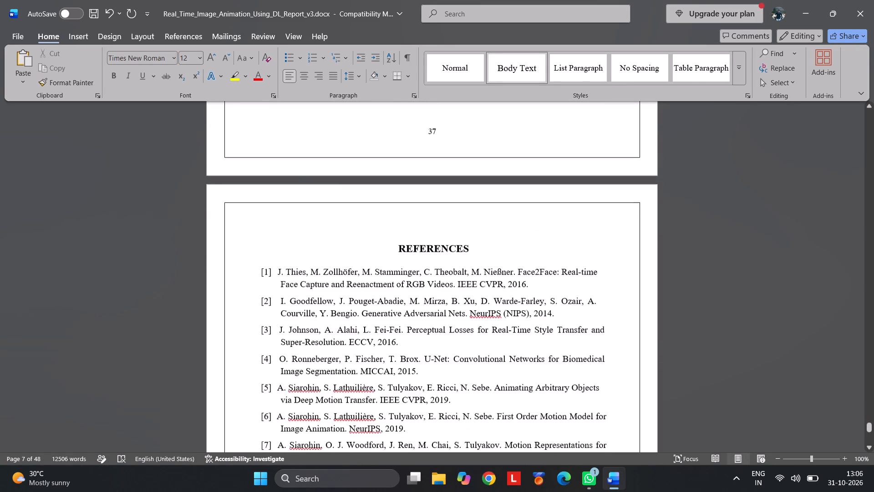
scroll(622, 307, up, 1)
scroll(648, 328, down, 3)
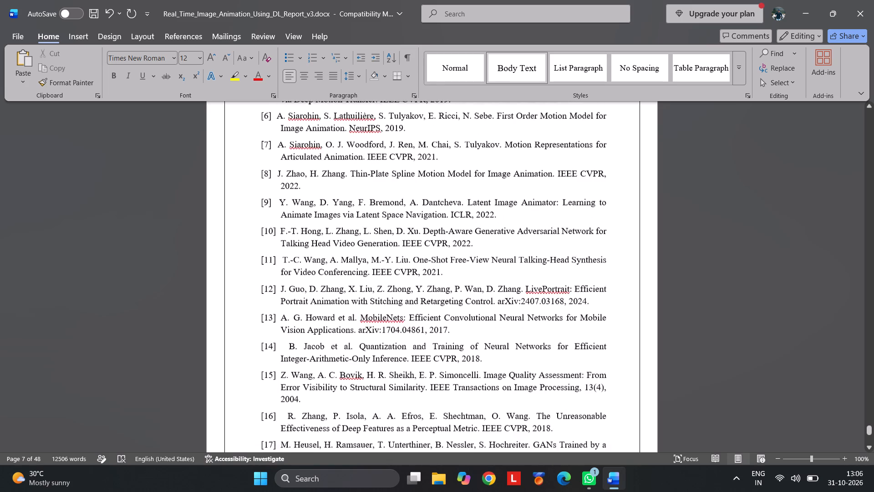
scroll(648, 328, down, 10)
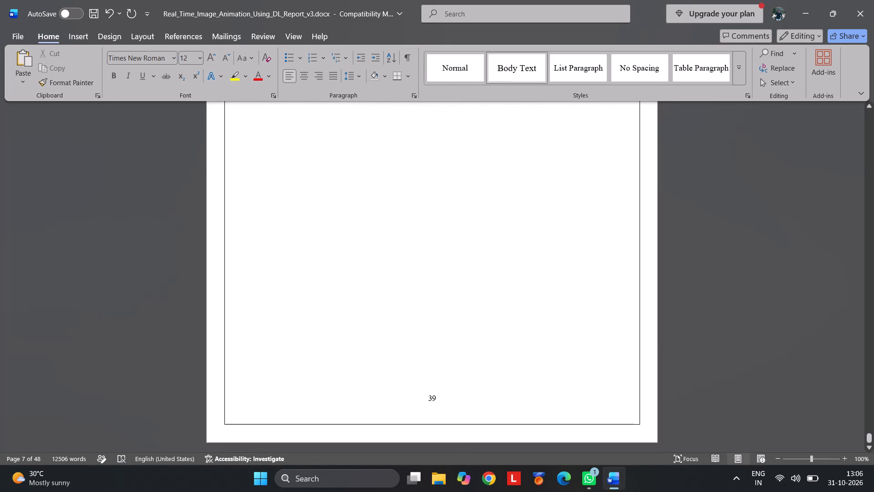
scroll(648, 328, up, 6)
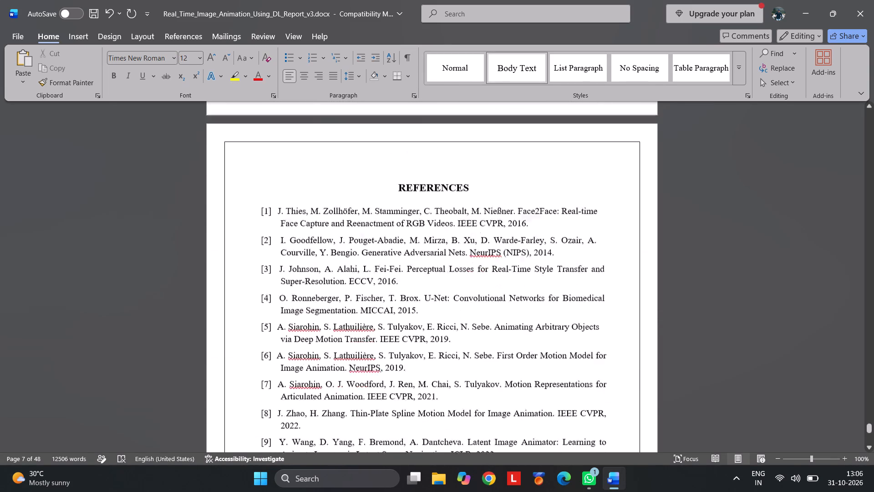
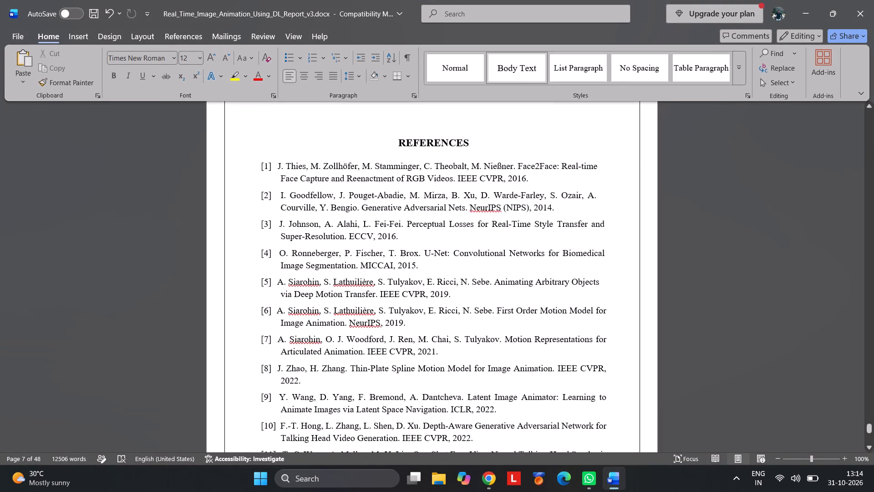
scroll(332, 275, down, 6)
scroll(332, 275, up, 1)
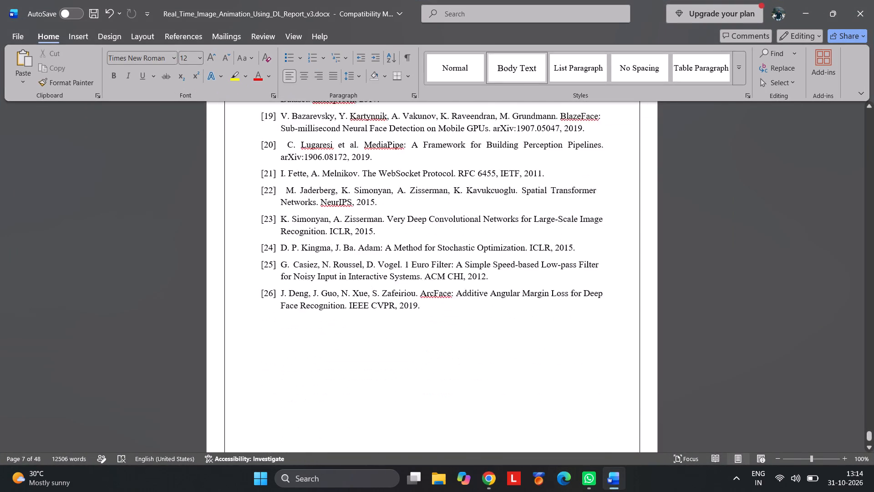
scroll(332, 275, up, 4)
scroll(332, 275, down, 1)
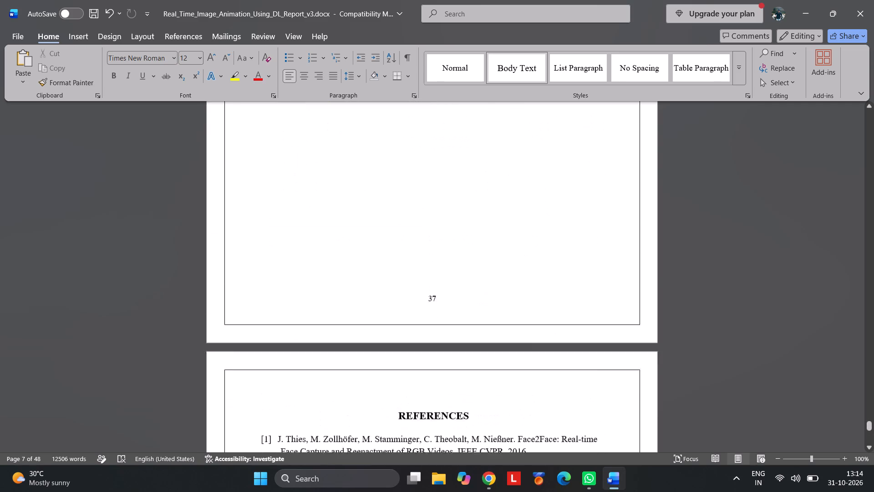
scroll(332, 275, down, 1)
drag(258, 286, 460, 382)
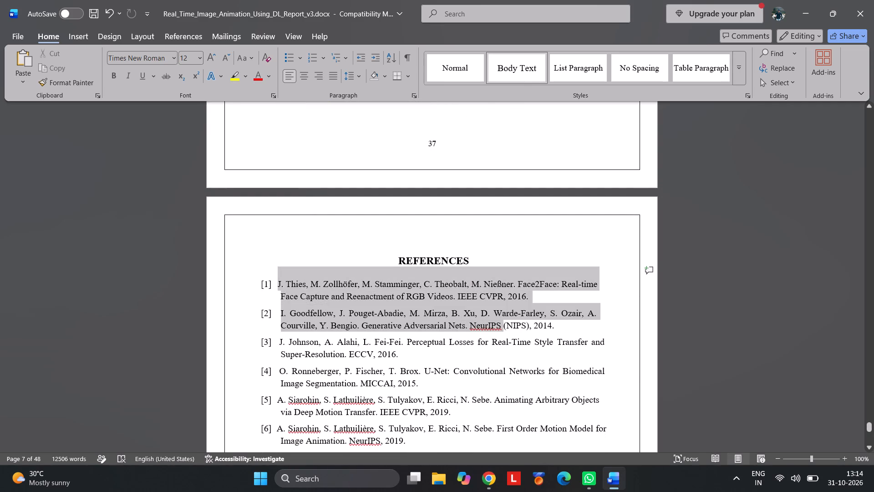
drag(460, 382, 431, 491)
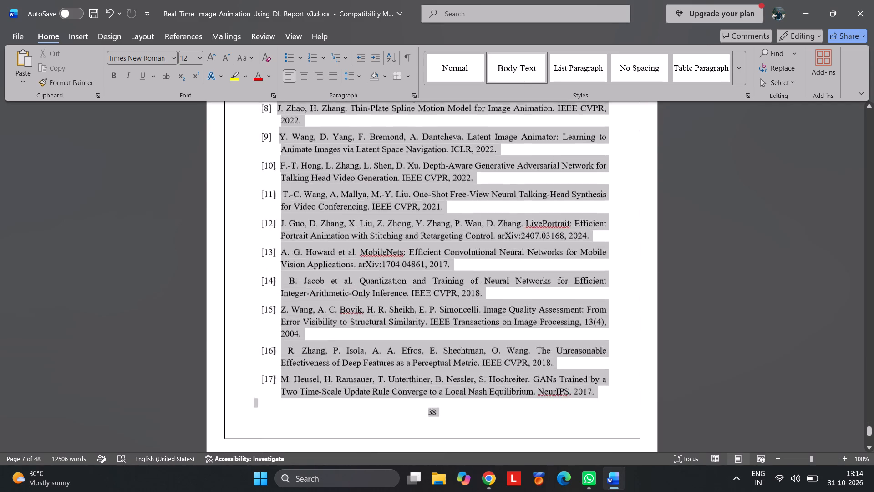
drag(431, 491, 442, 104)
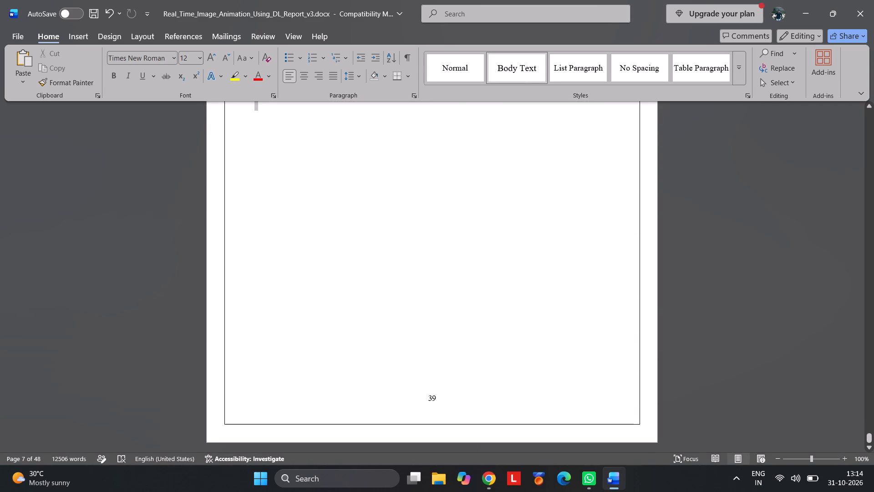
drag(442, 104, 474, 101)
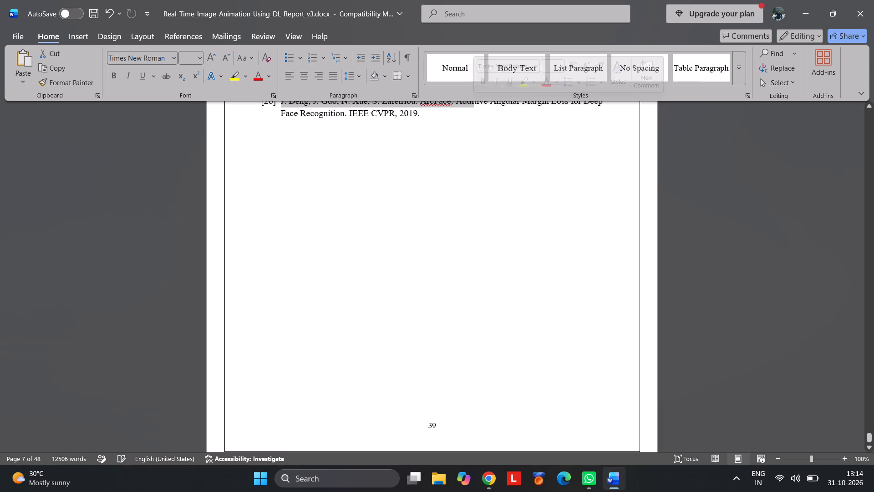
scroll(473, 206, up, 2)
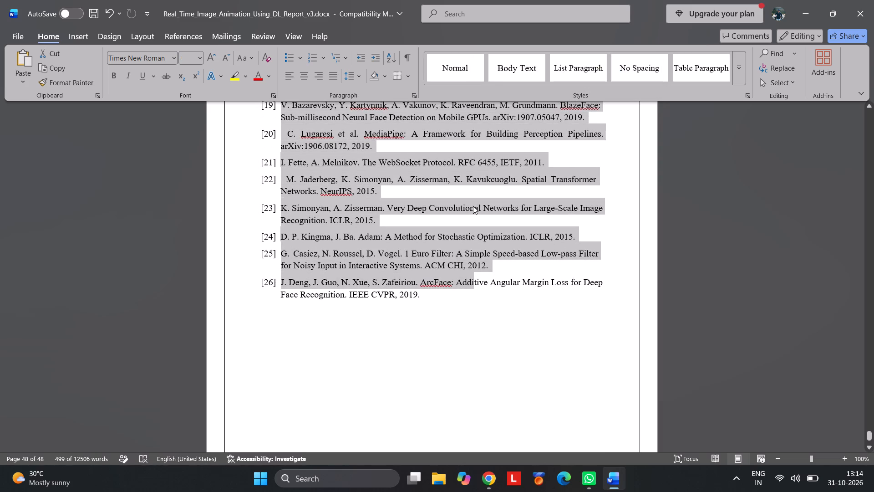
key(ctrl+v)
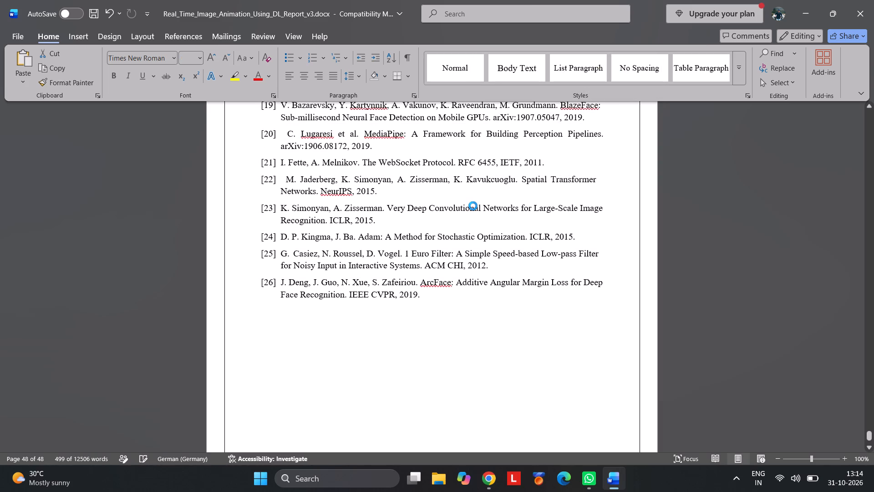
Review the numbering and layout of the pasted references on pages 38 and 39.
scroll(473, 206, up, 1)
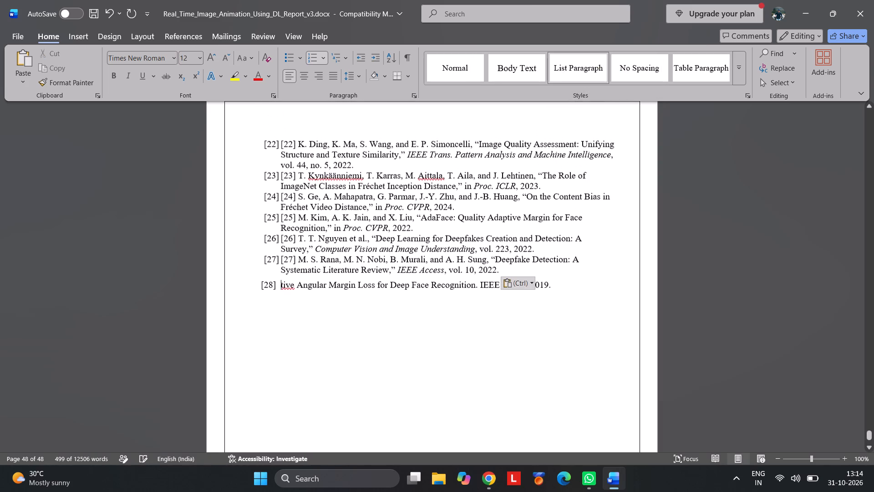
scroll(600, 286, up, 1)
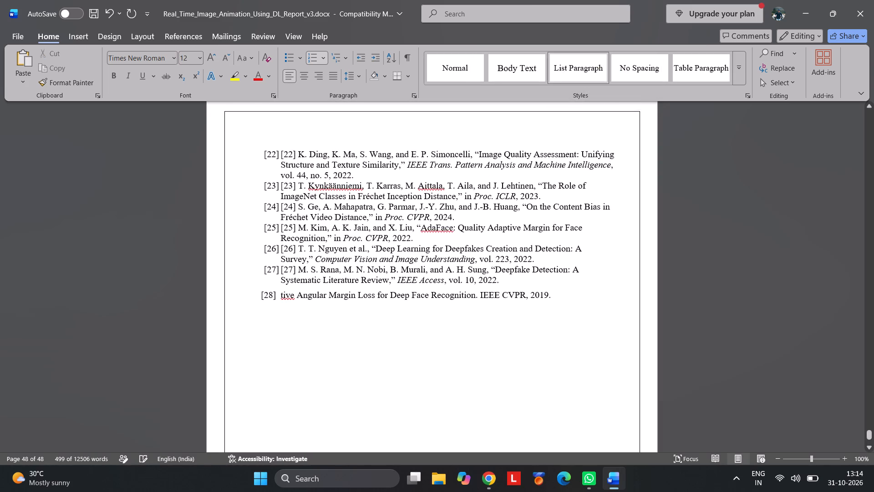
scroll(600, 286, up, 5)
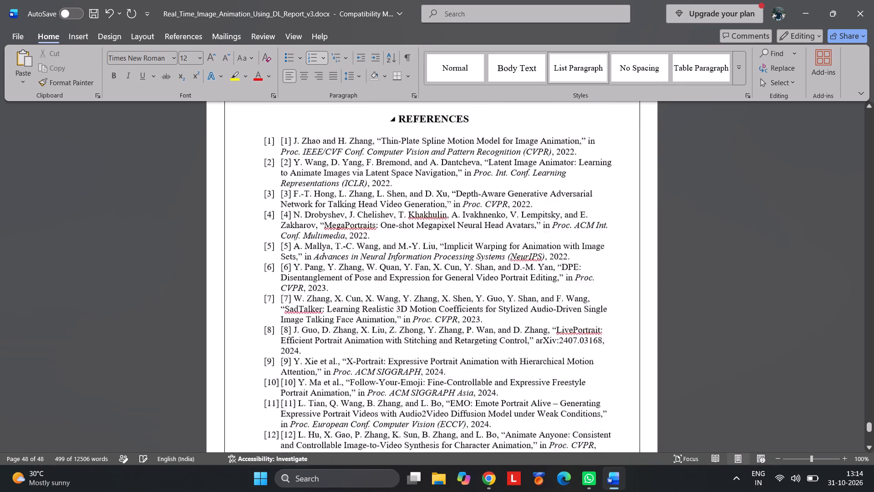
scroll(608, 299, up, 2)
scroll(608, 299, down, 3)
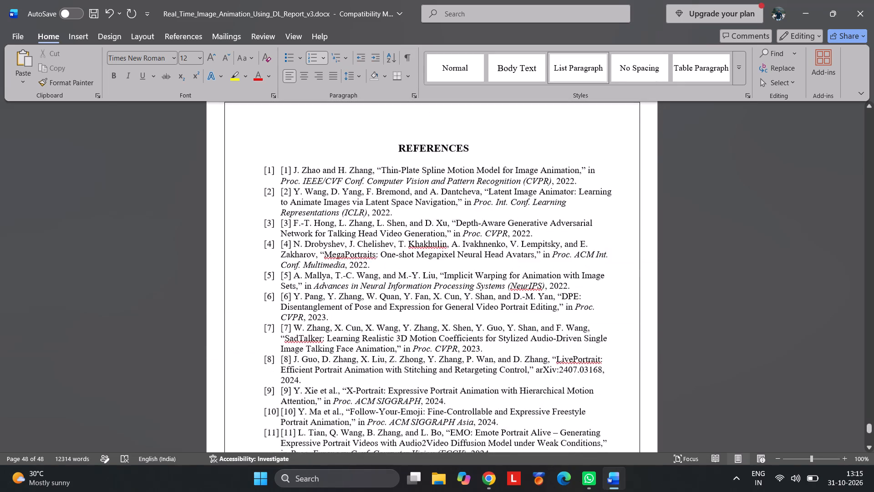
scroll(608, 299, down, 6)
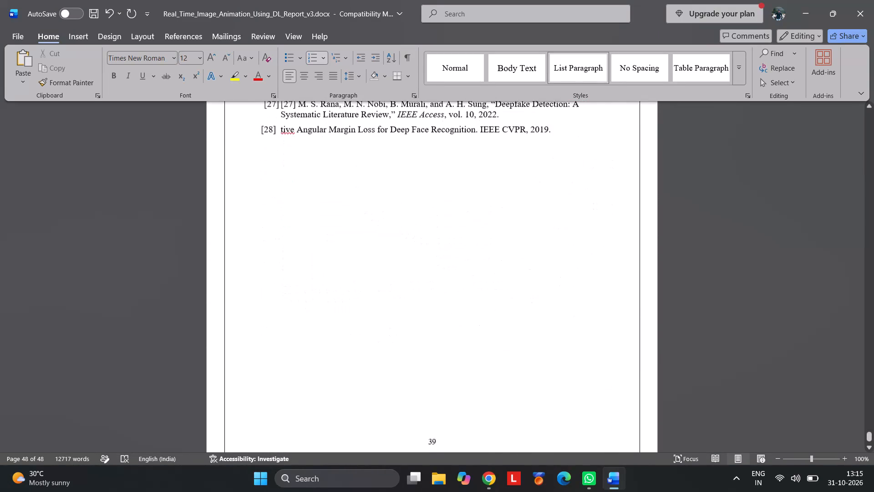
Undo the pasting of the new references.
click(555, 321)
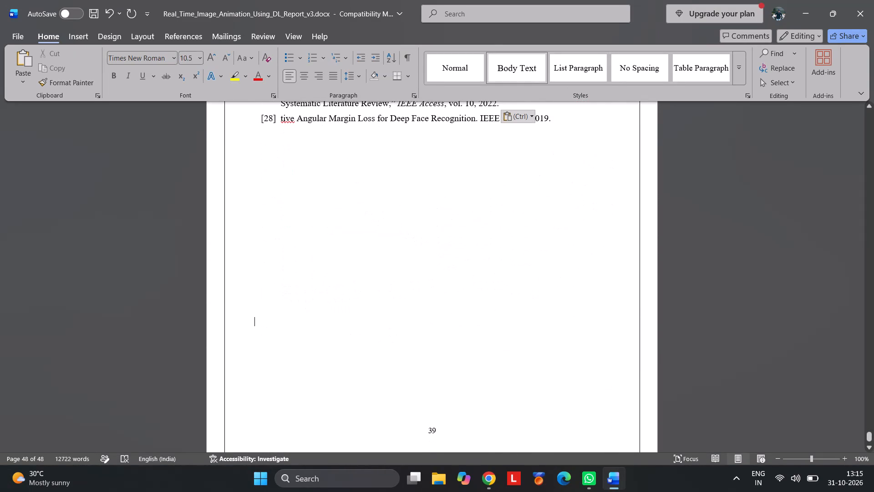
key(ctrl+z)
Delete the old references [1] to [17] under the REFERENCES heading on page 38.
scroll(555, 321, up, 3)
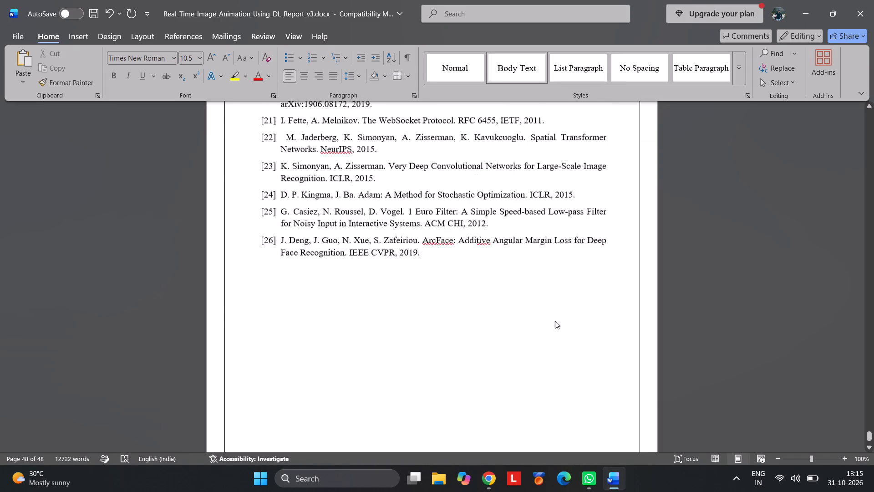
scroll(583, 255, up, 2)
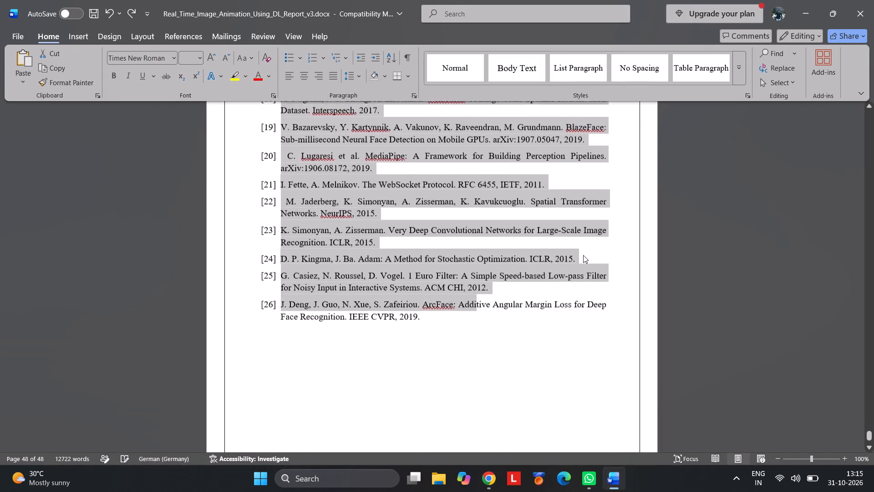
scroll(583, 255, up, 4)
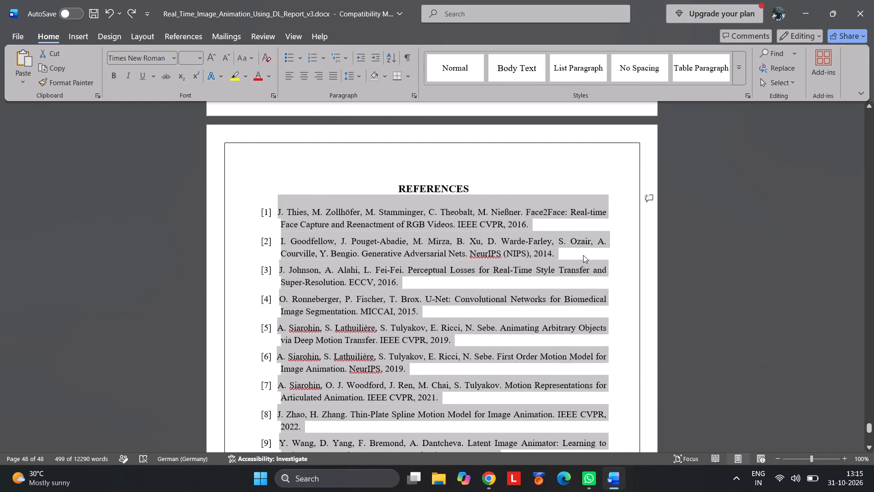
click(286, 210)
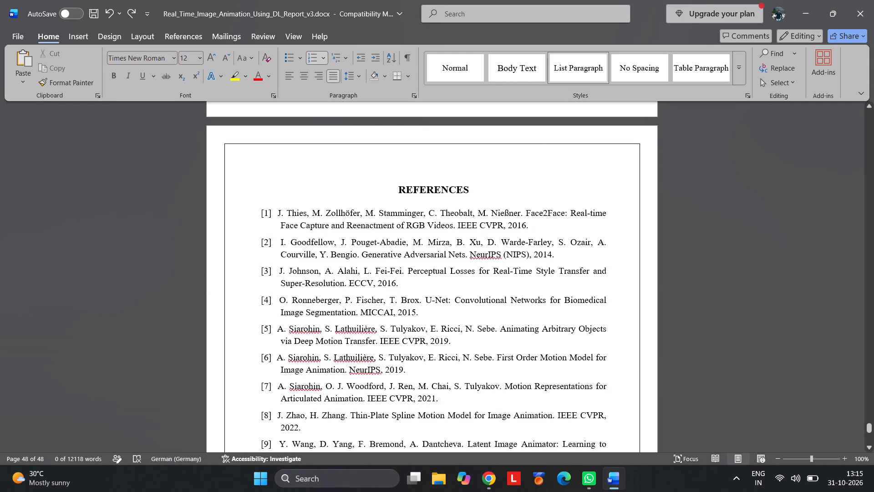
click(254, 211)
drag(254, 211, 326, 254)
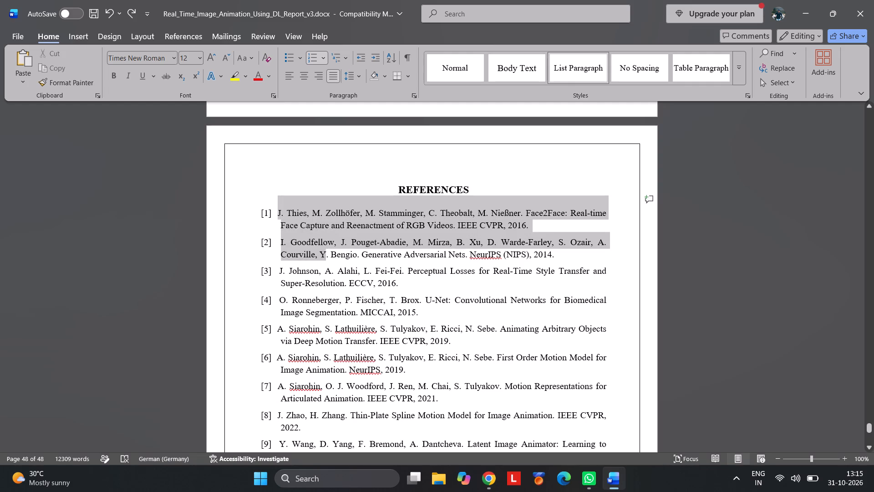
drag(326, 254, 348, 491)
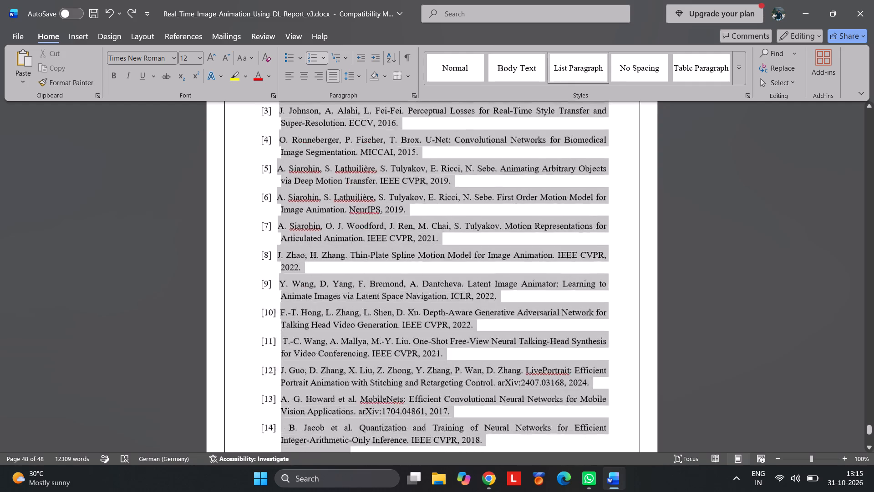
drag(348, 491, 508, 370)
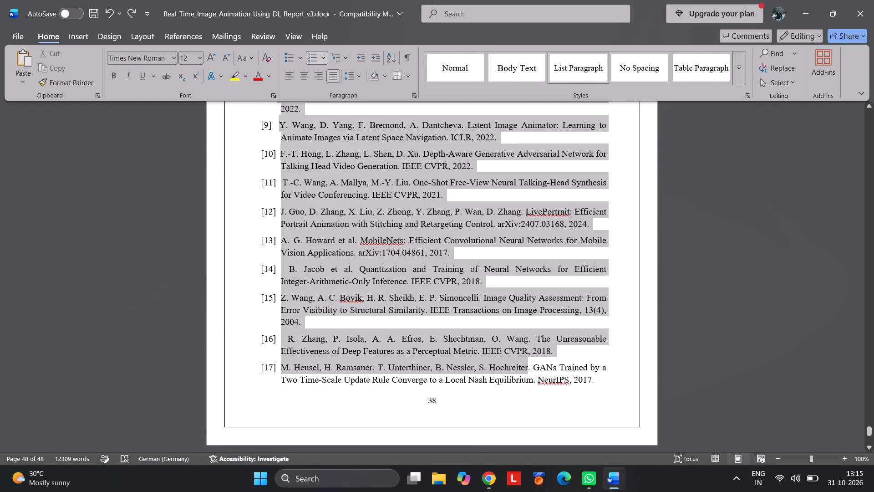
drag(508, 370, 587, 380)
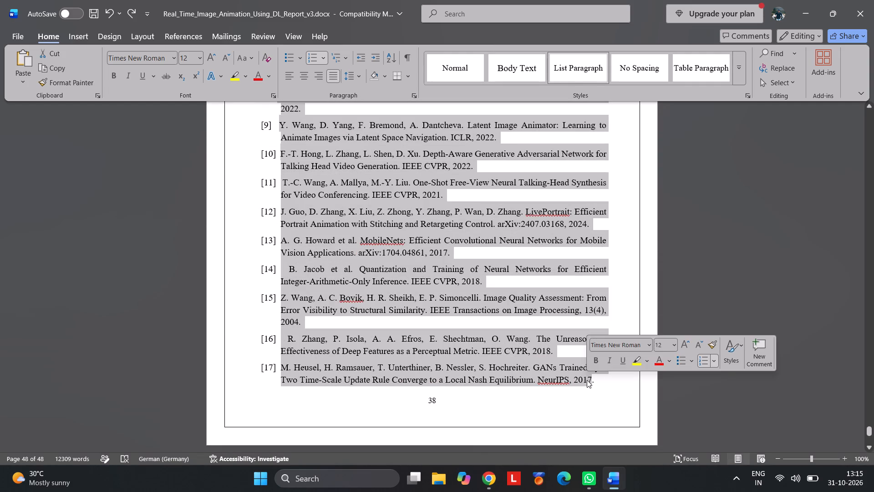
key(BackSpace)
Remove the leftover full stop and the empty numbered entry [1] below the REFERENCES heading.
scroll(649, 307, up, 1)
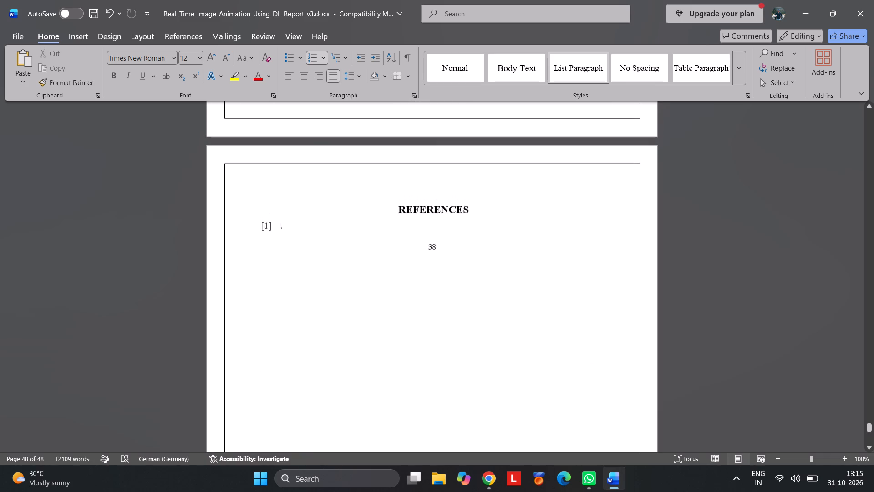
click(331, 228)
key(BackSpace)
key(BackSpace)
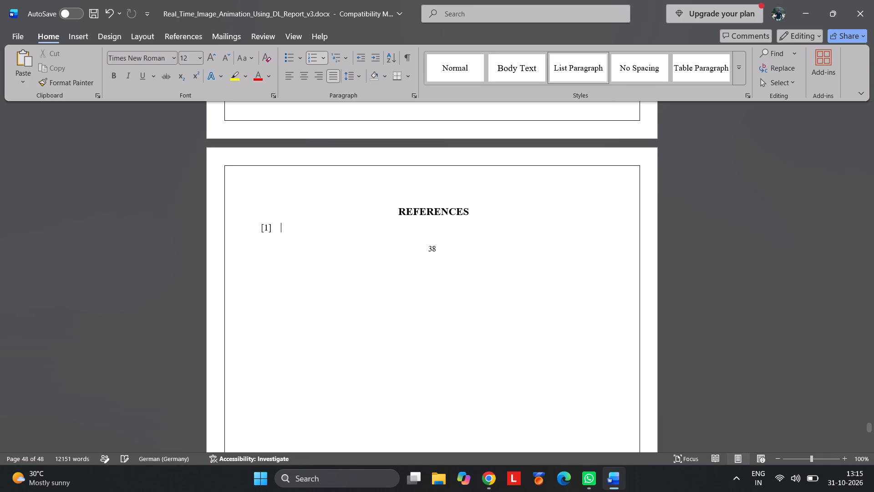
key(BackSpace)
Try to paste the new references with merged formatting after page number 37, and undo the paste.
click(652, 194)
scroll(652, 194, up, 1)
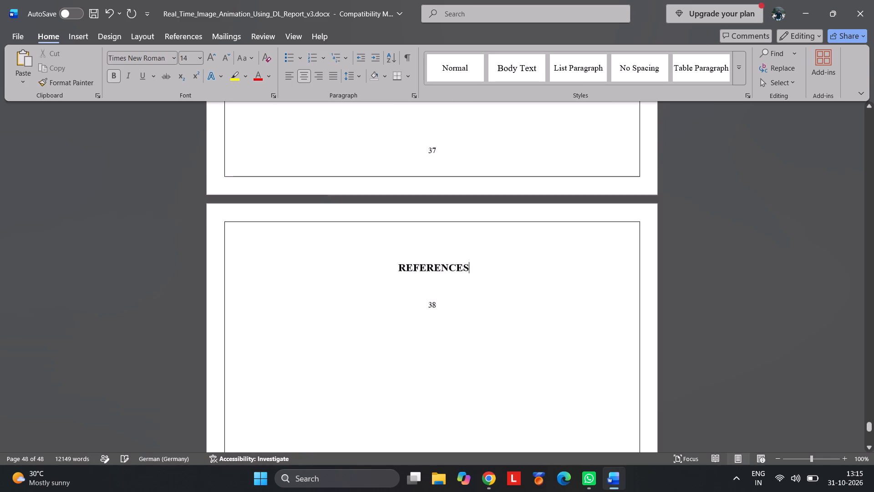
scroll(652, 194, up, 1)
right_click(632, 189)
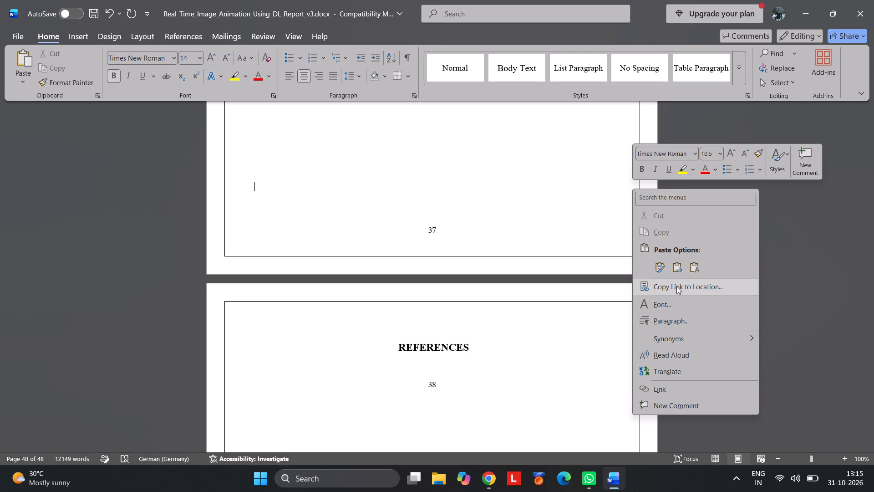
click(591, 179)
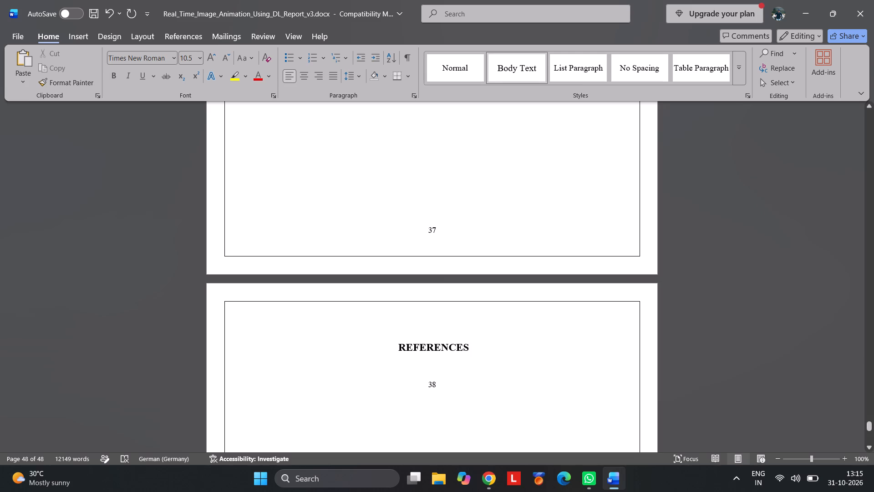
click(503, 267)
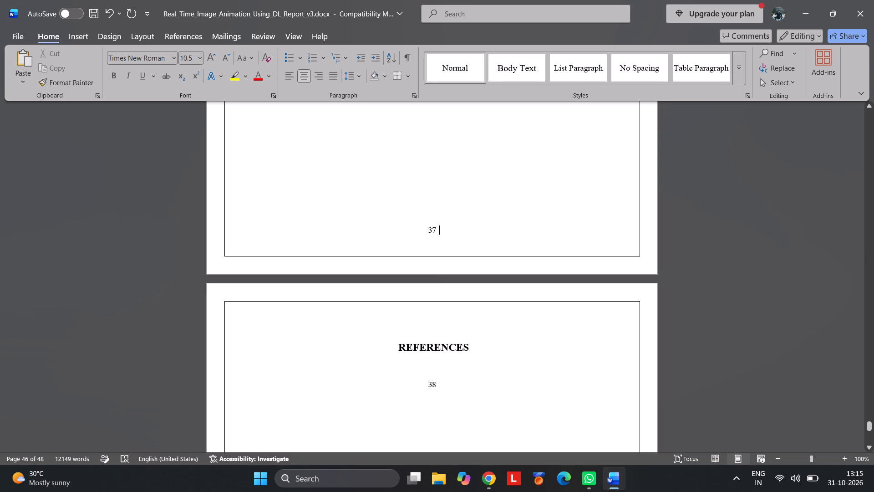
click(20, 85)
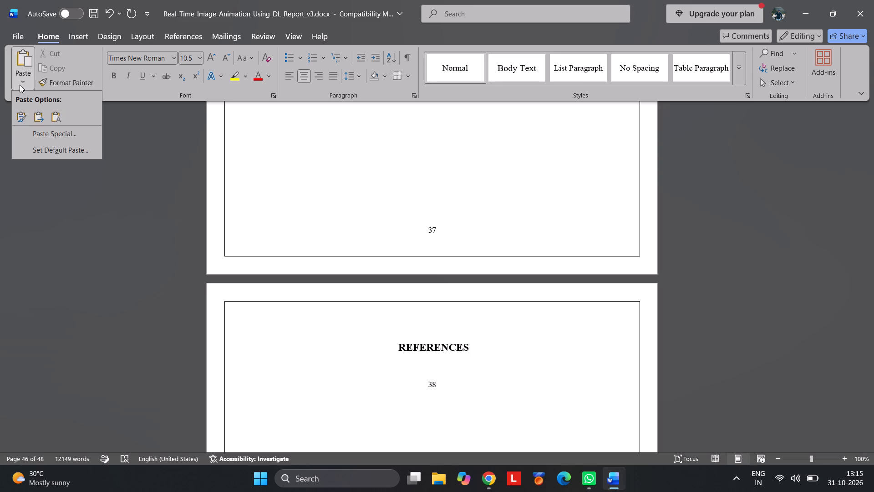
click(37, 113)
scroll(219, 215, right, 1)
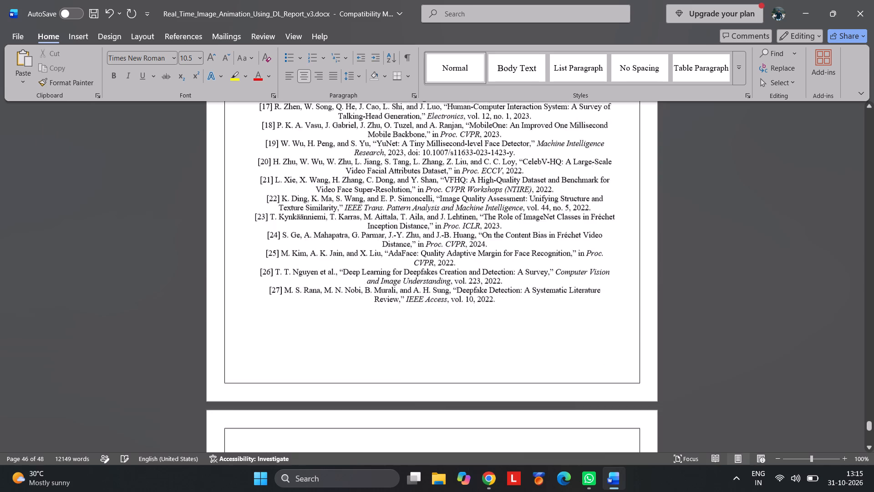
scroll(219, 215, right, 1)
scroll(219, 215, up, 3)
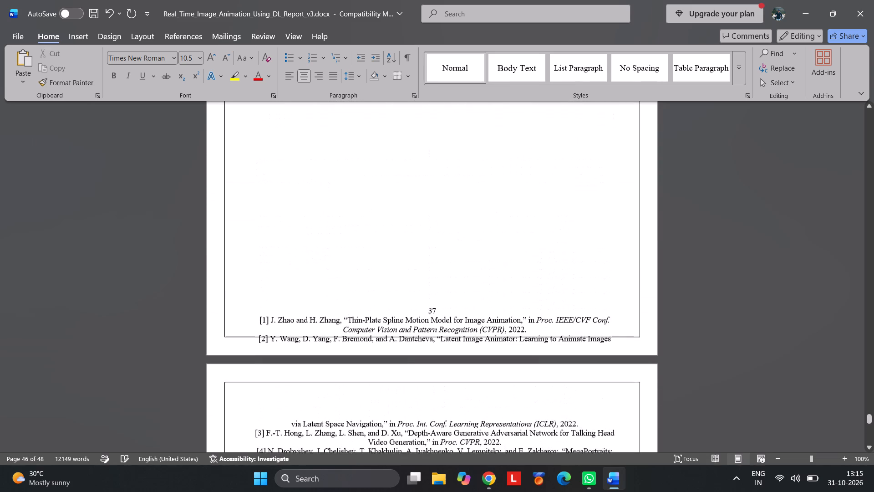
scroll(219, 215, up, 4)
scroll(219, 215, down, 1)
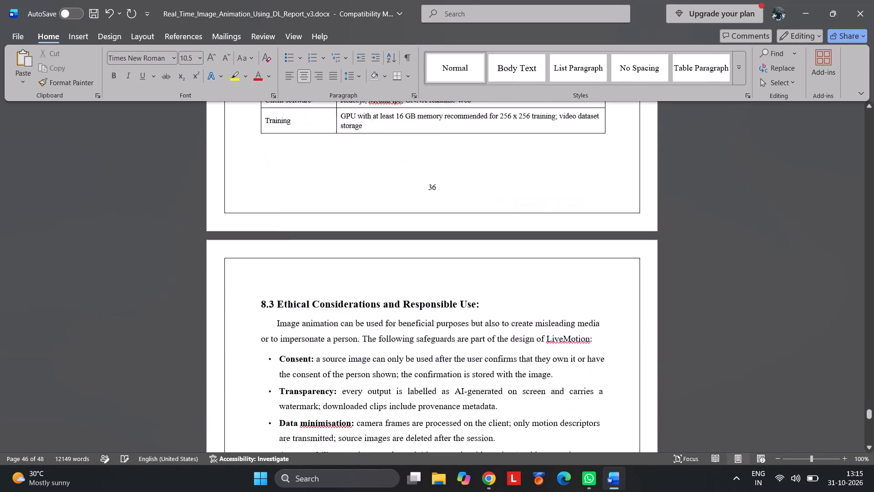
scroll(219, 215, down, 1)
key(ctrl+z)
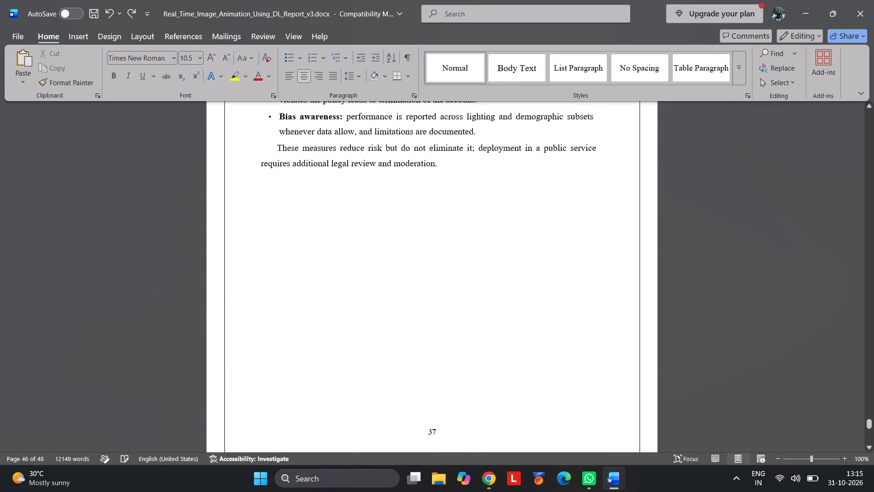
Delete the remaining old references [1] to [9] on page 39.
click(647, 234)
scroll(647, 234, down, 7)
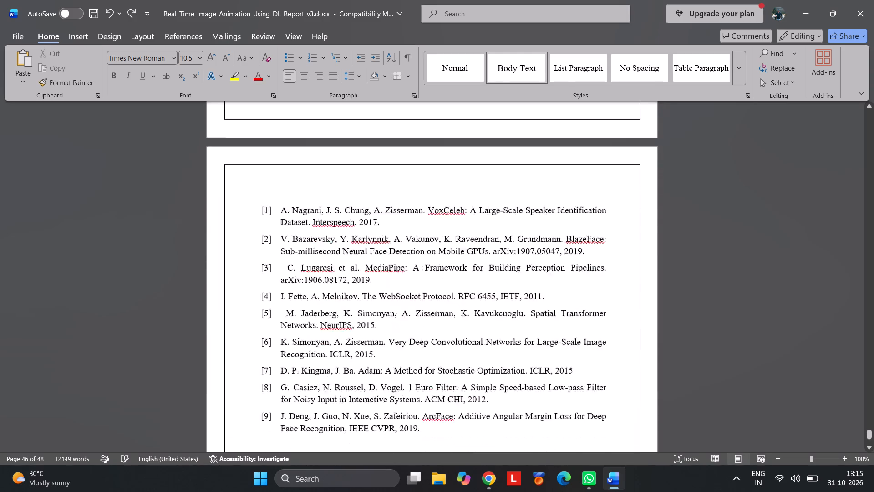
scroll(647, 234, down, 5)
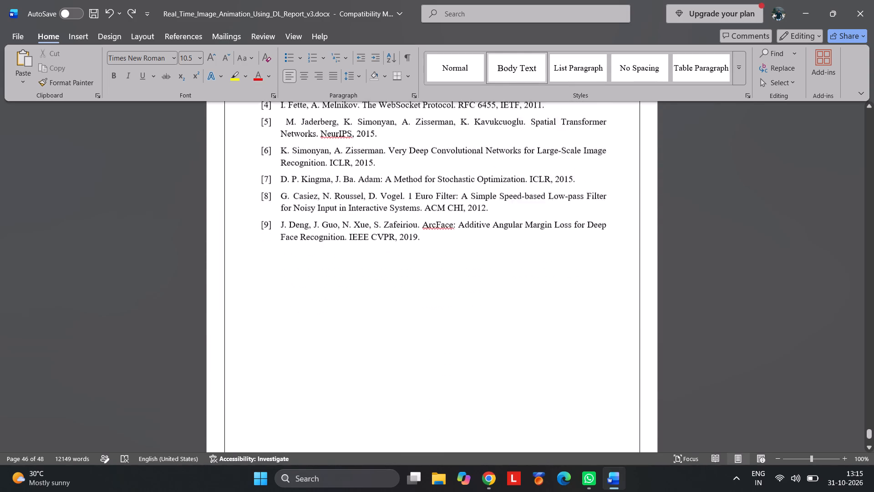
scroll(647, 234, down, 1)
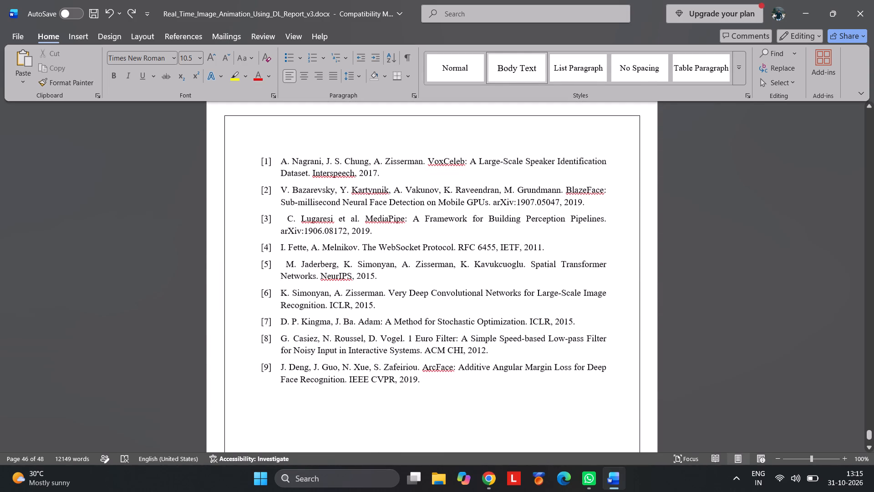
drag(427, 389, 256, 147)
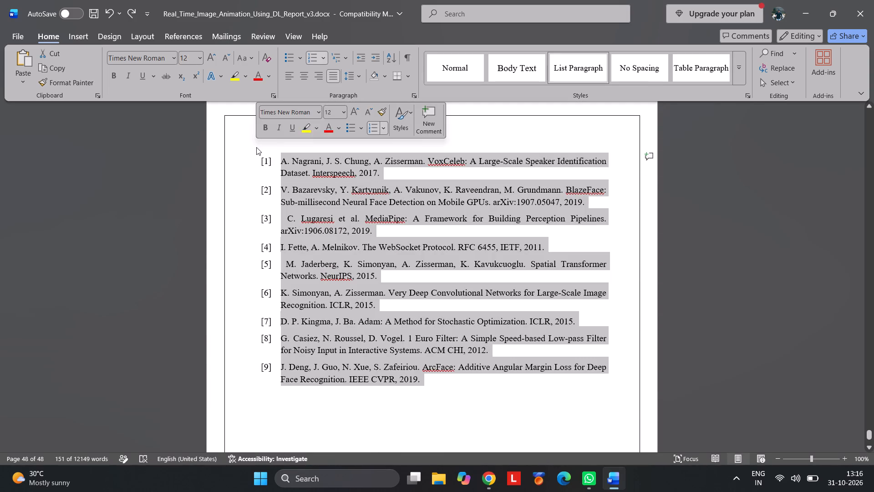
key(BackSpace)
Paste the copied new references, starting with Zhao and Zhang's [1], from the clipboard history onto the line below the REFERENCES heading.
click(680, 204)
scroll(680, 204, up, 1)
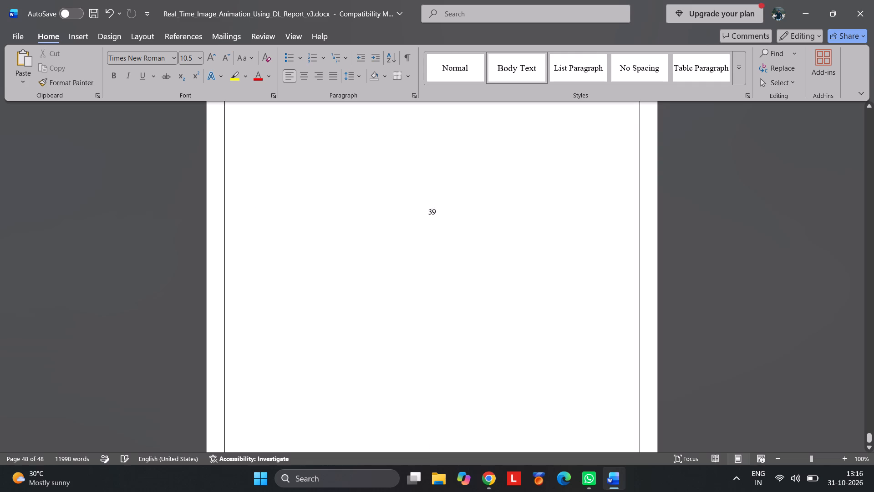
scroll(680, 204, up, 2)
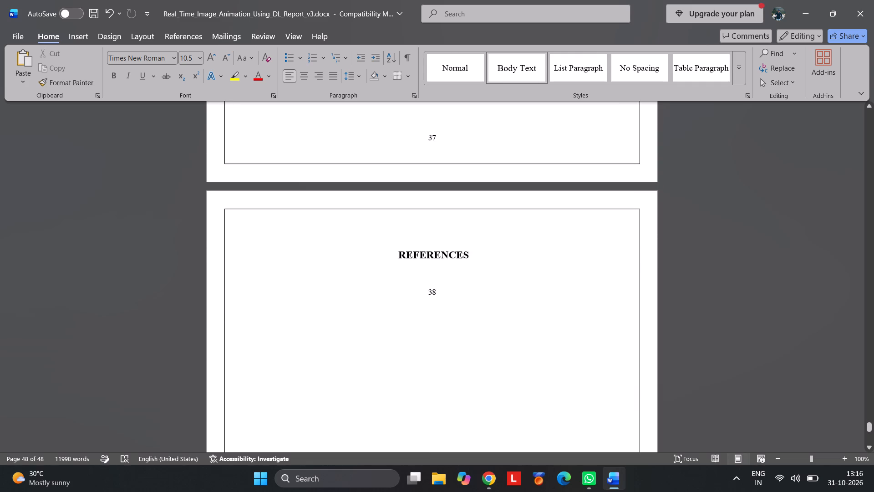
click(480, 257)
key(Return)
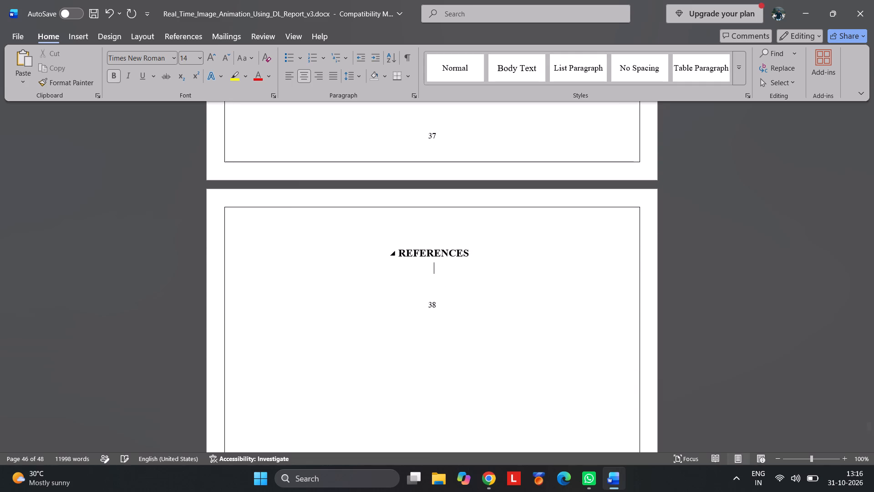
key(Return)
key(BackSpace)
key(BackSpace)
key(super+period)
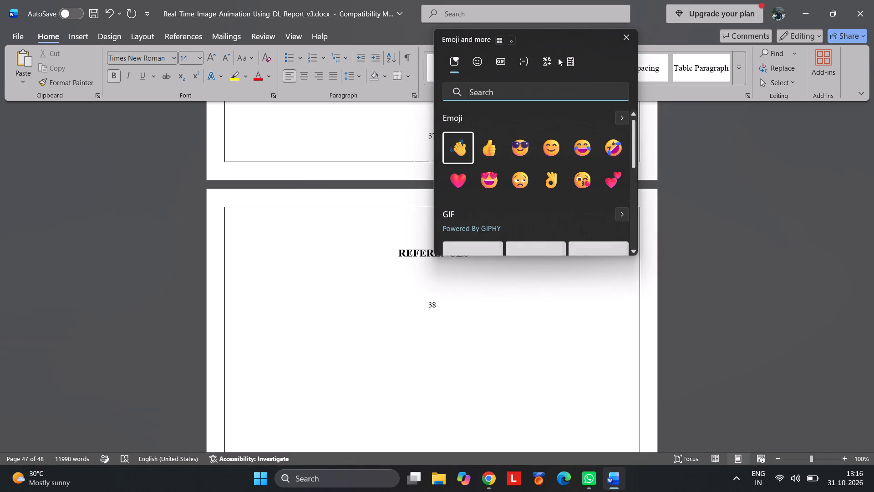
click(574, 57)
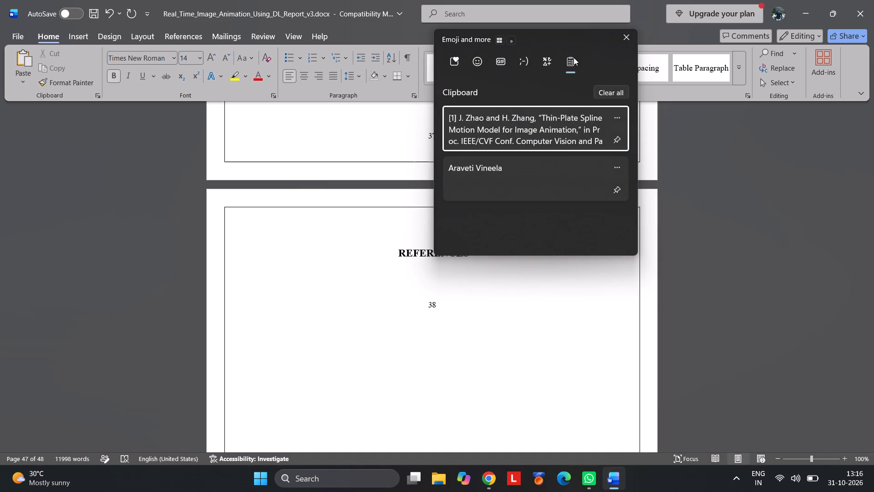
click(551, 130)
key(ctrl+v)
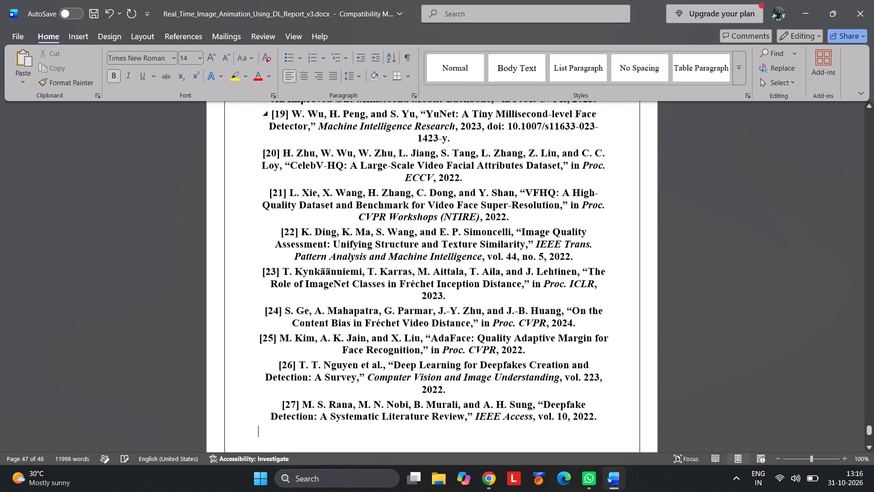
Review the layout and page breaks of the pasted references [1] to [27].
scroll(616, 230, down, 3)
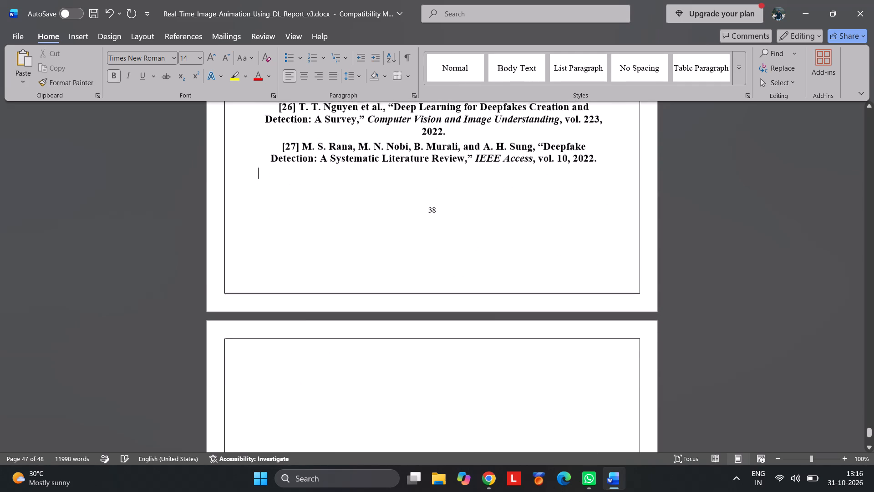
scroll(616, 230, down, 2)
scroll(616, 230, up, 3)
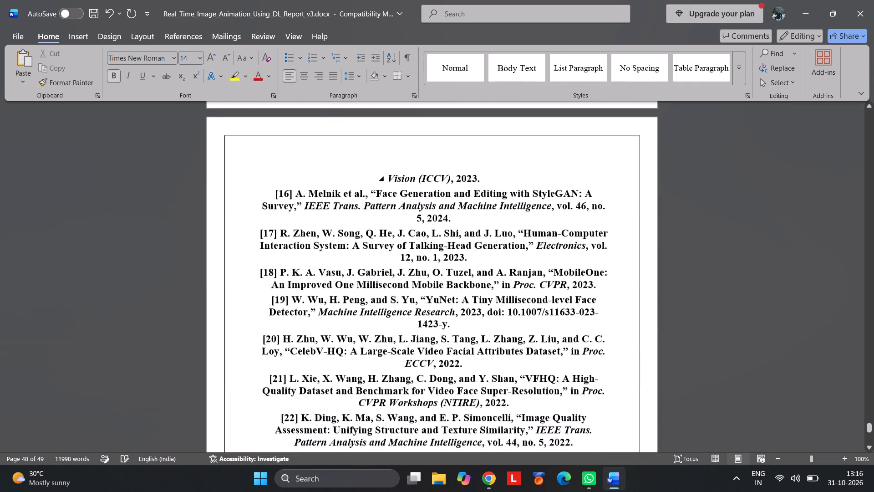
scroll(616, 230, up, 4)
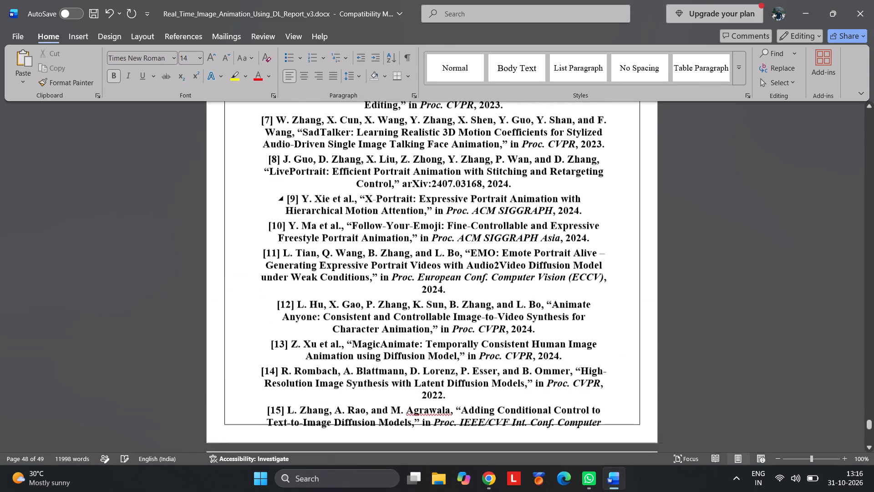
scroll(616, 230, up, 5)
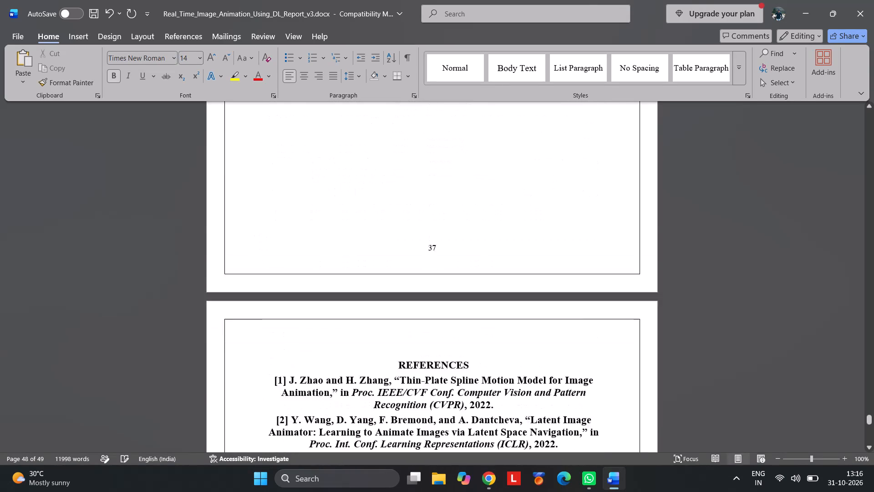
Insert two blank lines between the REFERENCES heading and reference [1].
click(474, 231)
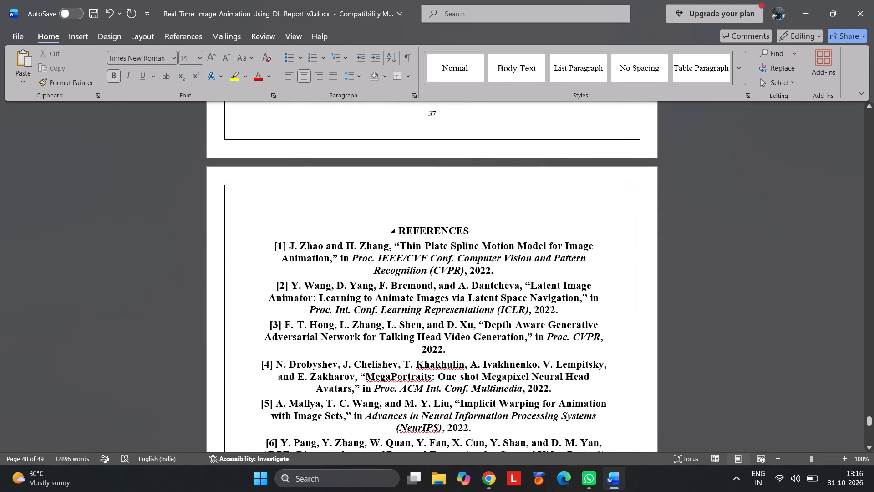
click(474, 231)
key(Return)
key(Return)
Look over the layout of pages 36 and 37 and of the REFERENCES page.
scroll(474, 231, up, 3)
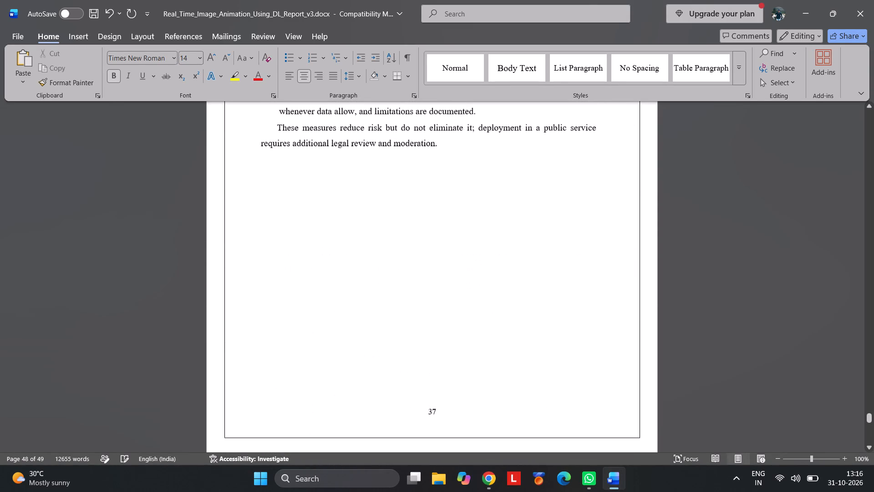
scroll(474, 231, up, 5)
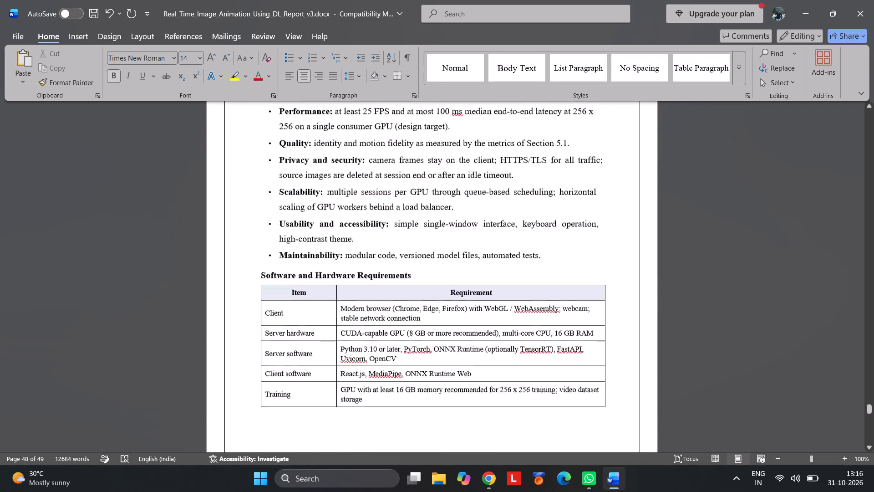
scroll(474, 231, up, 1)
scroll(474, 231, down, 3)
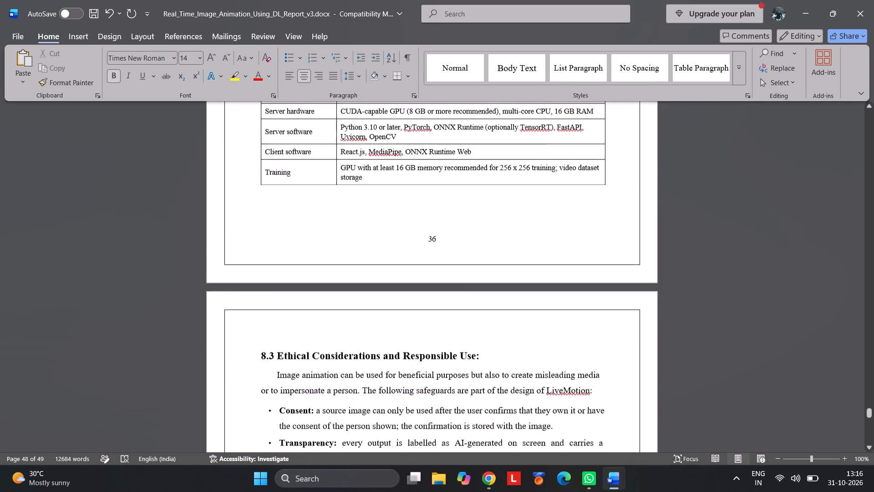
scroll(474, 231, down, 6)
scroll(474, 231, up, 1)
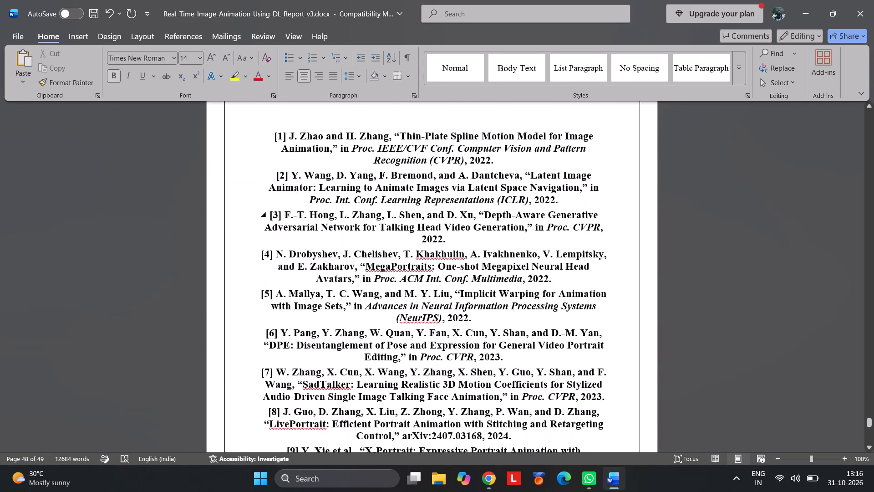
scroll(474, 231, up, 1)
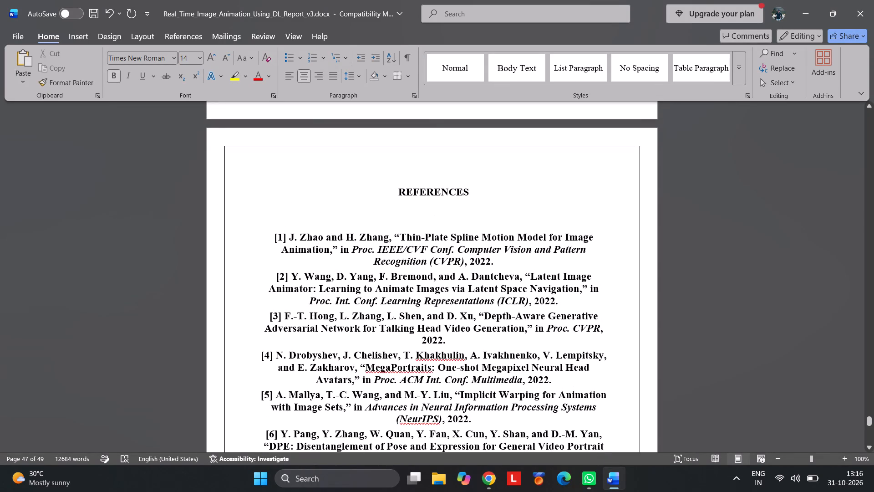
Remove the bold formatting from references [1] to [13] and left-align them.
click(273, 235)
key(shift+Down)
key(shift+Down)
key(shift+Down)
key(shift+Down)
key(shift+Down)
key(shift+Down)
key(shift+Down)
key(shift+Down)
key(shift+Down)
key(shift+Down)
key(shift+Down)
key(shift+Down)
key(shift+Down)
key(shift+Down)
key(shift+Down)
key(shift+Down)
key(shift+Down)
key(shift+Down)
key(shift+Down)
key(shift+Down)
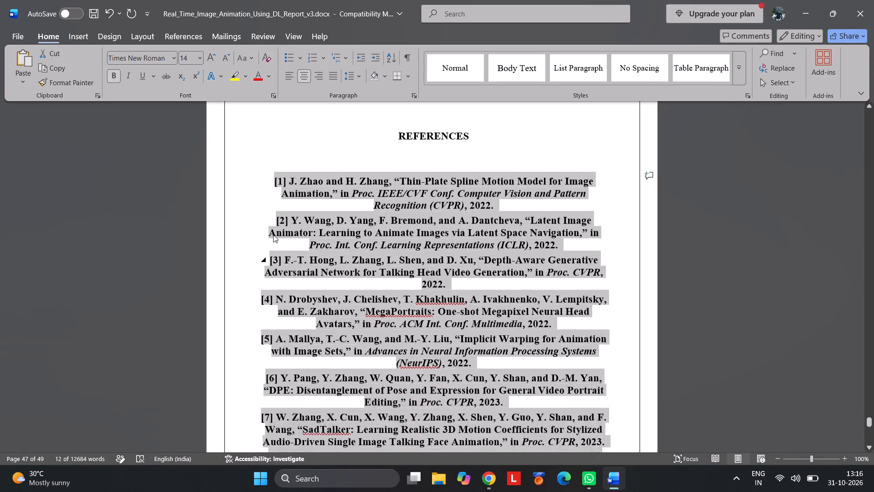
key(shift+Up)
key(shift+Down)
key(shift+Down)
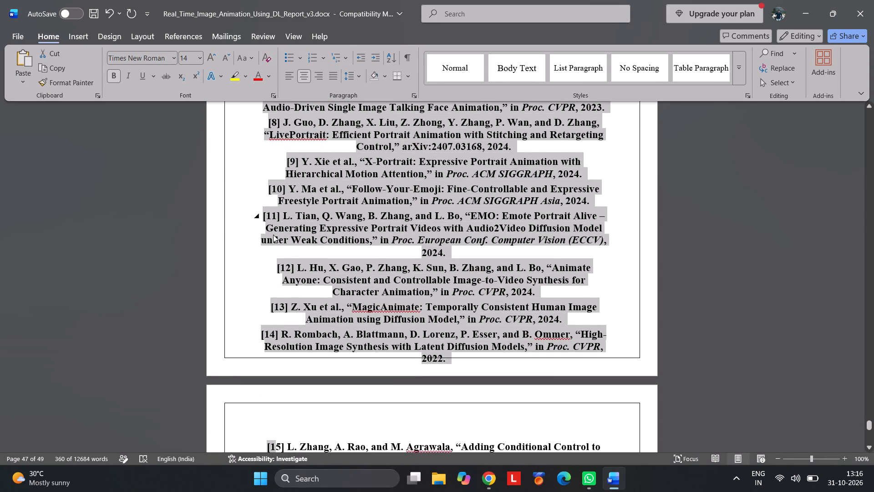
key(shift+Up)
key(shift+Up)
key(shift+Up)
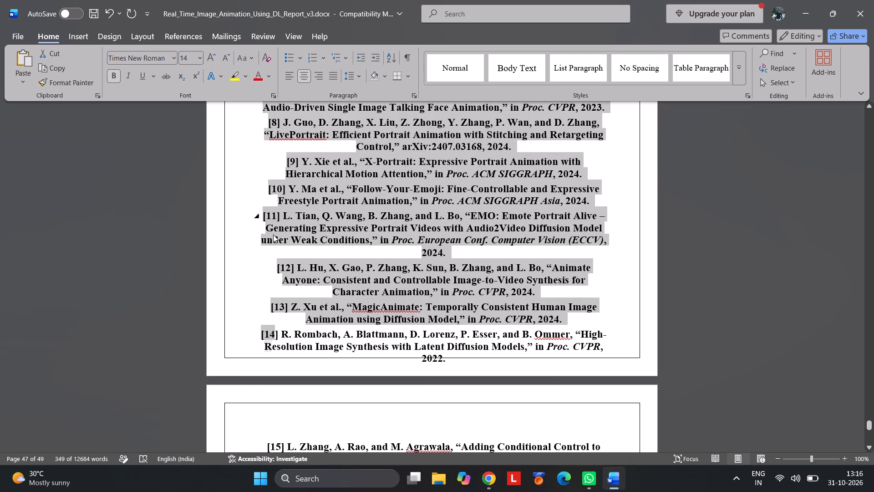
key(shift+Up)
key(shift+Right)
key(shift+Right)
key(shift+Right)
key(shift+Right)
key(shift+Right)
key(shift+Right)
key(shift+Right)
key(shift+Right)
key(shift+Right)
key(shift+Right)
key(shift+Right)
key(shift+Right)
key(shift+Right)
key(shift+Right)
key(shift+Right)
key(shift+Right)
key(shift+Right)
key(shift+Right)
key(shift+Right)
key(shift+Right)
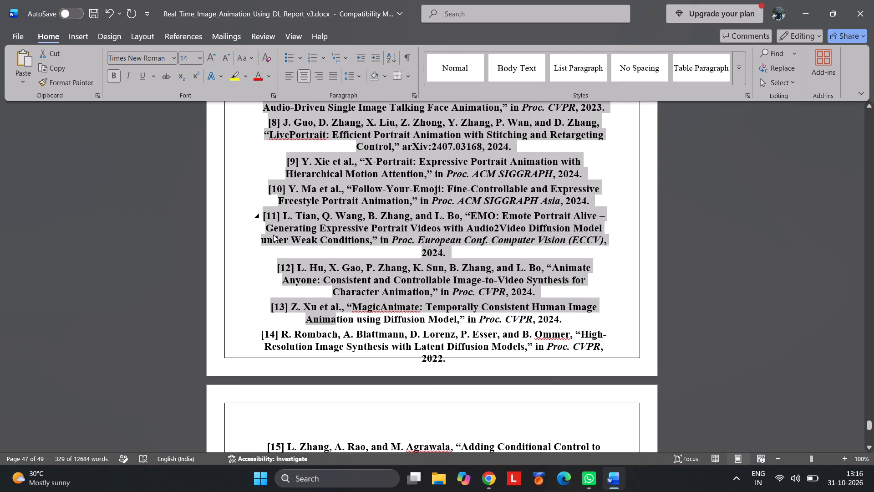
key(shift+Right)
key(shift+Right)
key(shift+Right)
key(shift+Right)
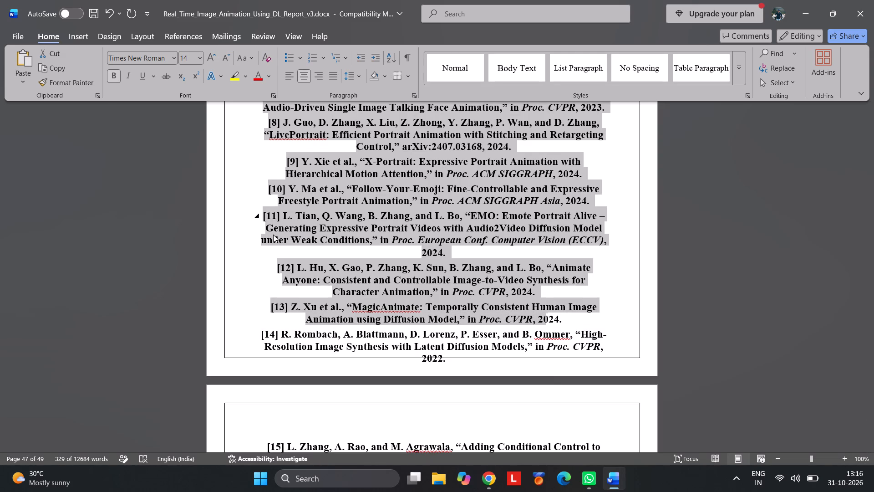
key(shift+Right)
key(shift+Right)
key(shift+Right)
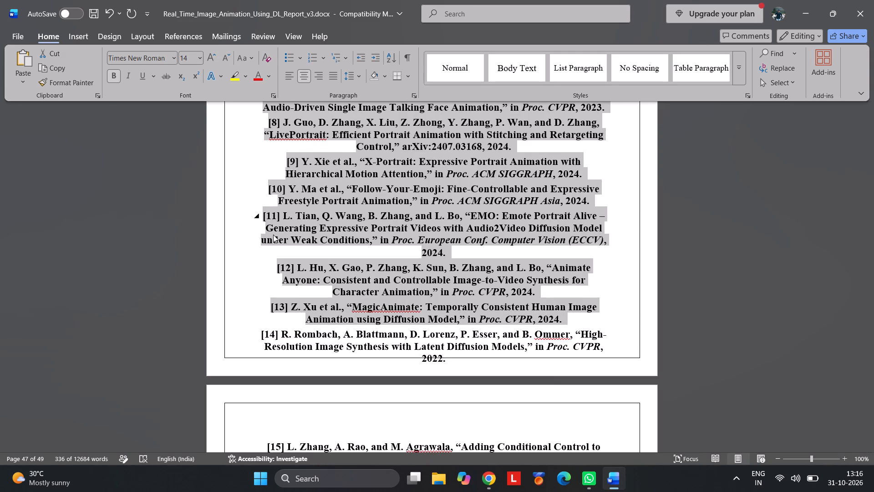
click(113, 77)
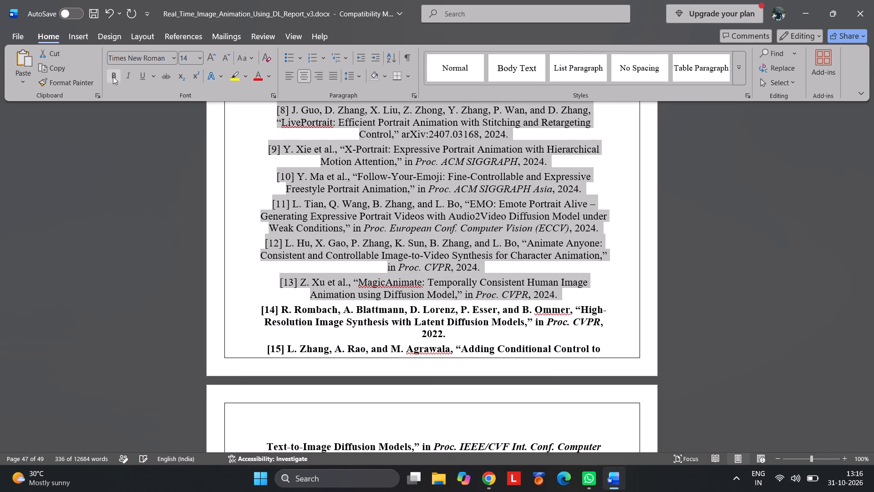
click(293, 77)
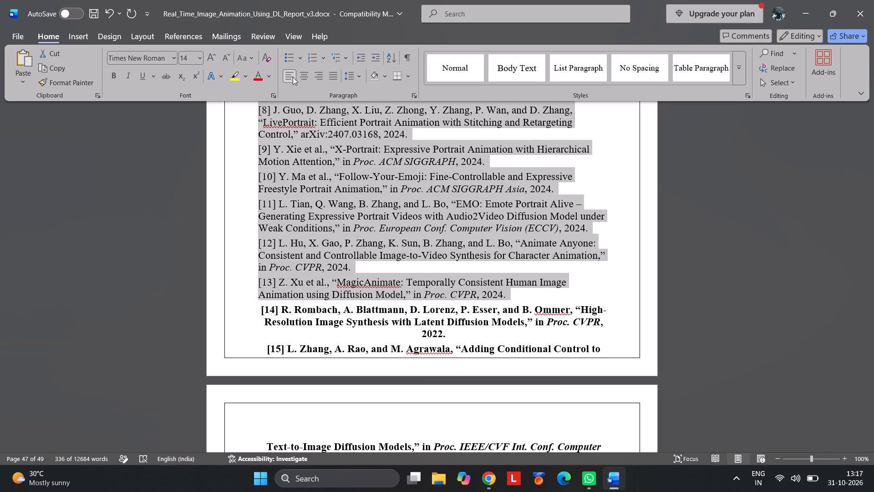
Insert four blank lines after reference [13] so that reference [14] starts on the following page.
click(518, 295)
key(Return)
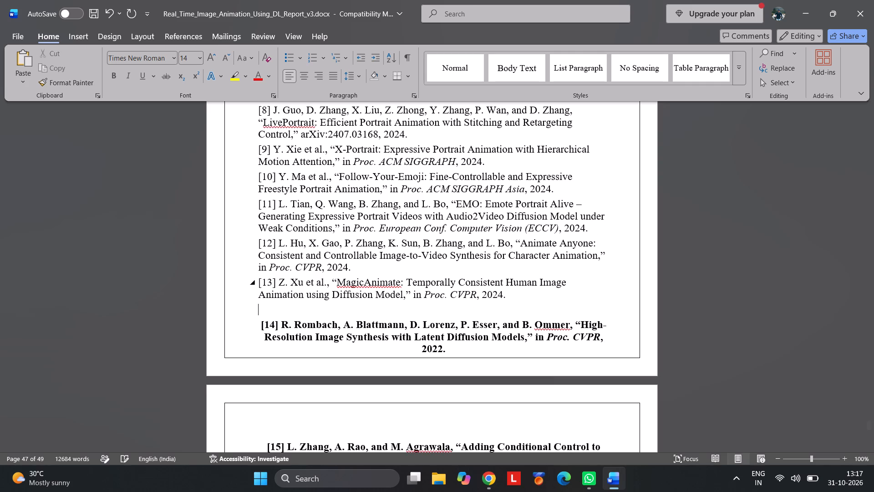
key(Return)
key(Return)
key(Return)
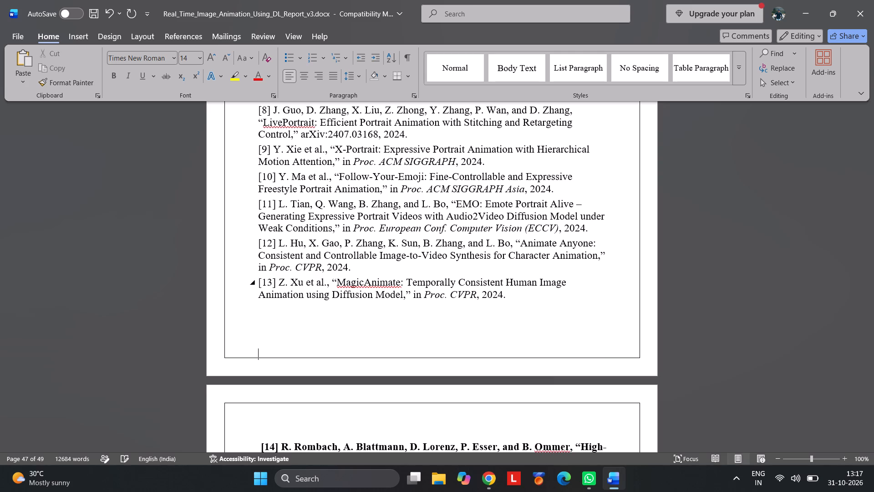
Remove the bold formatting from references [14] to [27] and left-align them.
scroll(517, 294, down, 1)
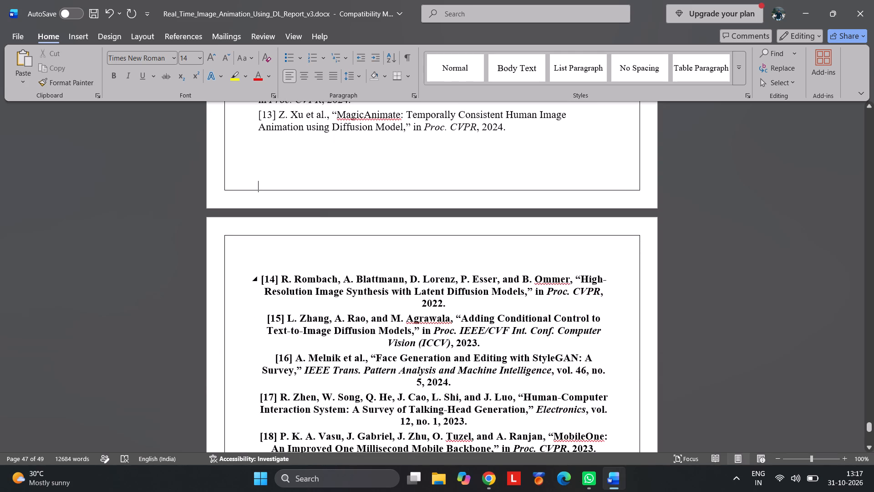
click(260, 281)
key(shift+Down)
key(shift+Up)
key(shift+Down)
key(shift+Down)
key(shift+Down)
key(shift+Down)
key(shift+Down)
key(shift+Down)
key(shift+Down)
key(shift+Down)
key(shift+Down)
key(shift+Down)
key(shift+Down)
key(shift+Down)
key(shift+Down)
key(shift+Down)
key(shift+Down)
key(shift+Down)
key(shift+Down)
key(shift+Down)
key(shift+Down)
key(shift+Down)
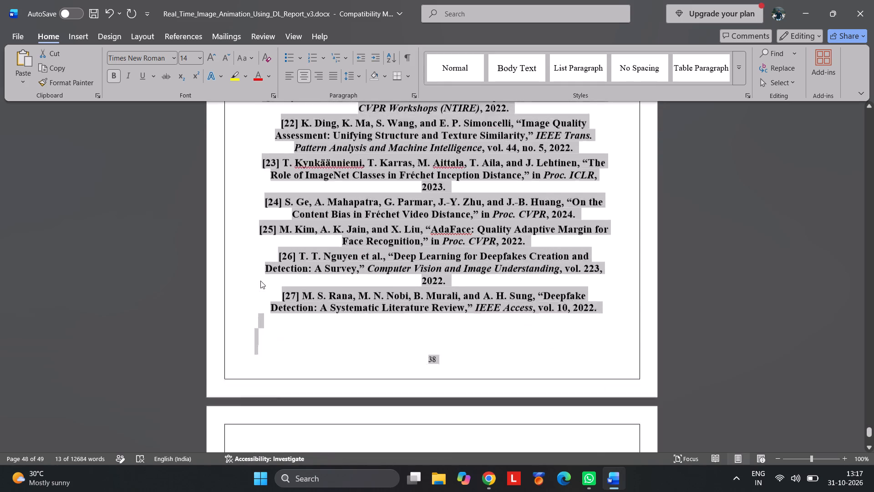
key(shift+Up)
key(shift+Up)
key(shift+Up)
key(shift+Up)
key(shift+Up)
key(shift+Up)
key(shift+Up)
key(shift+Up)
key(shift+Up)
key(shift+Up)
key(shift+Up)
key(shift+Up)
key(shift+Up)
key(shift+Up)
key(shift+Up)
key(shift+Up)
key(shift+Up)
key(shift+Up)
key(shift+Up)
key(shift+Up)
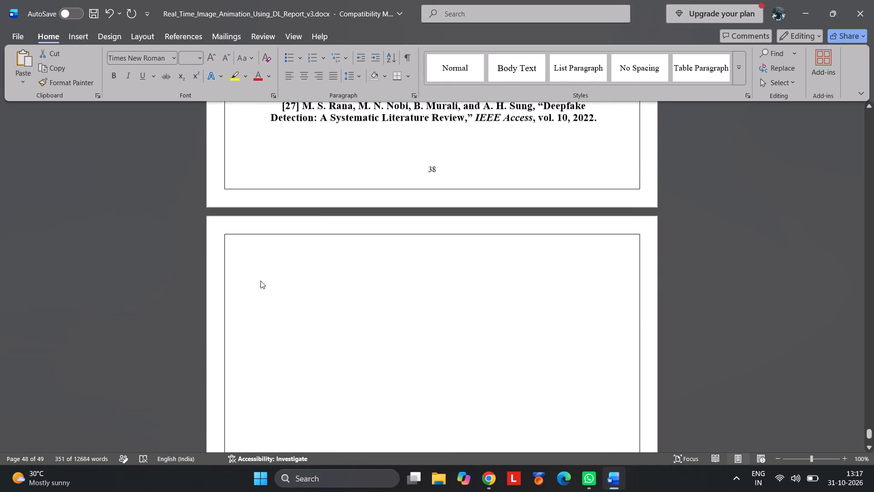
key(shift+Down)
key(shift+Down)
key(shift+Down)
key(shift+Down)
key(shift+Down)
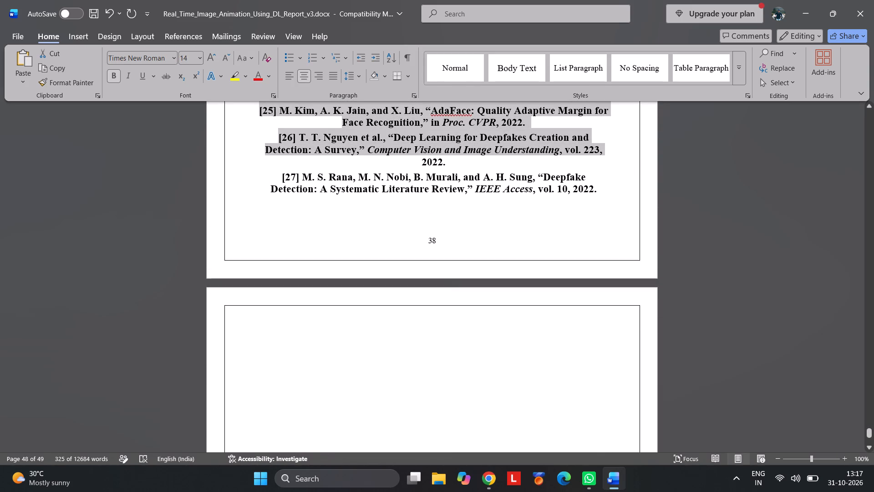
key(shift+Down)
key(shift+Down)
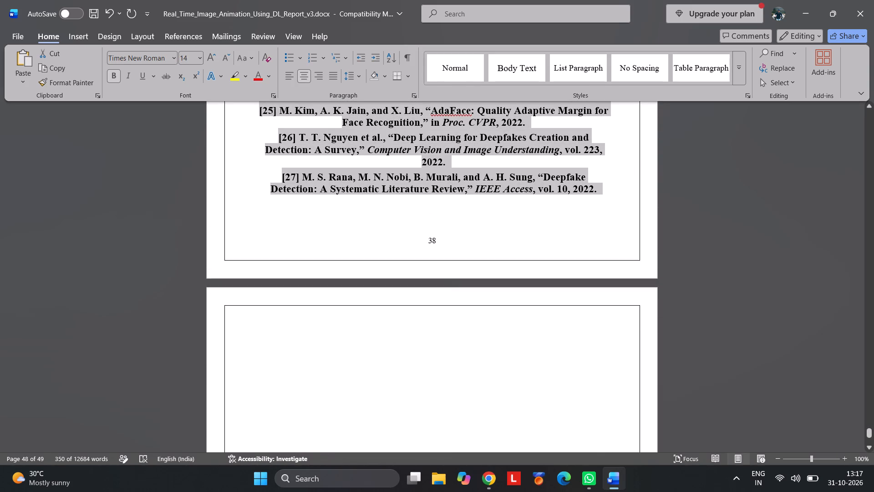
click(116, 78)
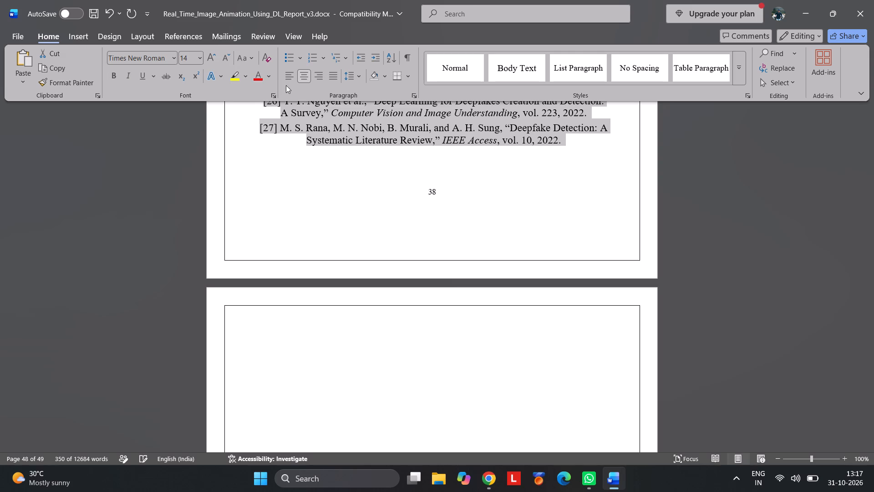
click(290, 78)
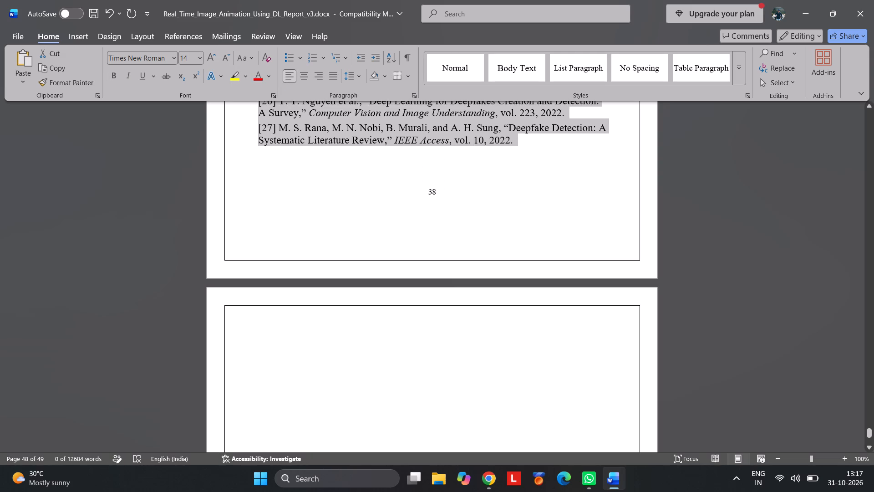
Review the reformatted references and compare their font size with the bulleted safeguards text on the page before REFERENCES.
click(684, 210)
scroll(684, 210, up, 14)
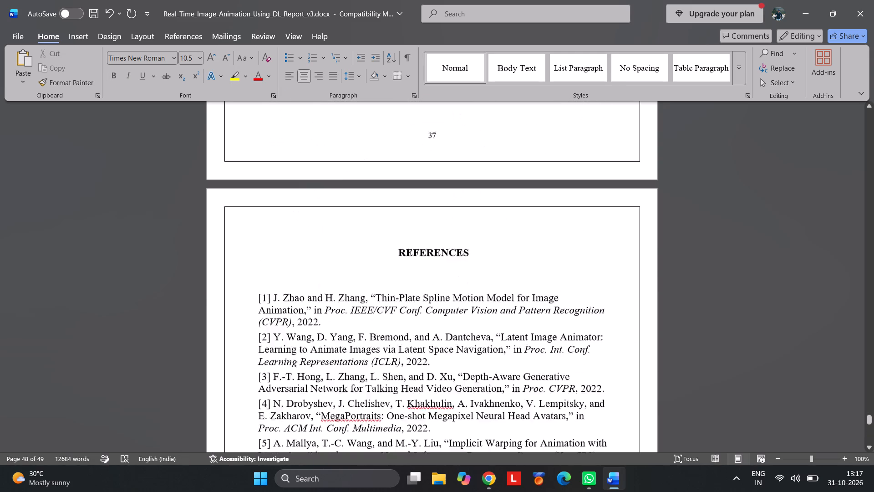
scroll(684, 210, down, 2)
scroll(684, 210, up, 1)
scroll(684, 210, down, 1)
scroll(684, 210, up, 1)
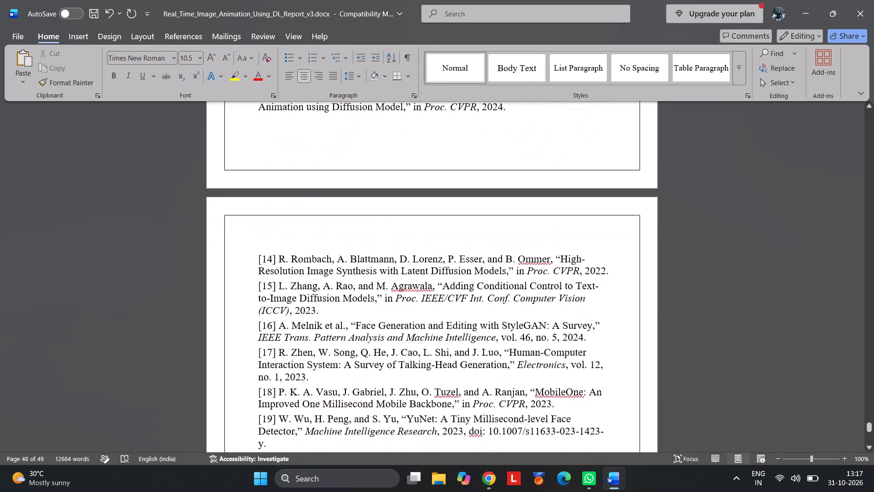
scroll(684, 210, up, 4)
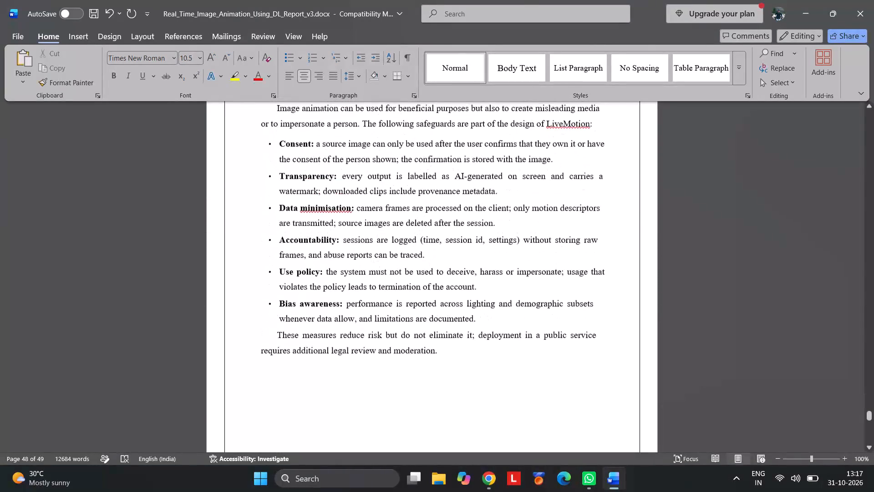
scroll(684, 210, down, 2)
scroll(684, 210, up, 2)
click(480, 215)
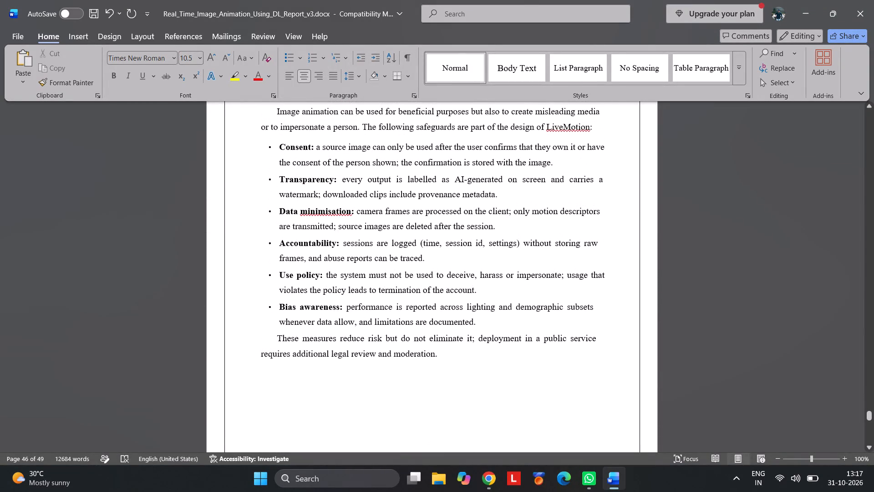
scroll(356, 256, down, 5)
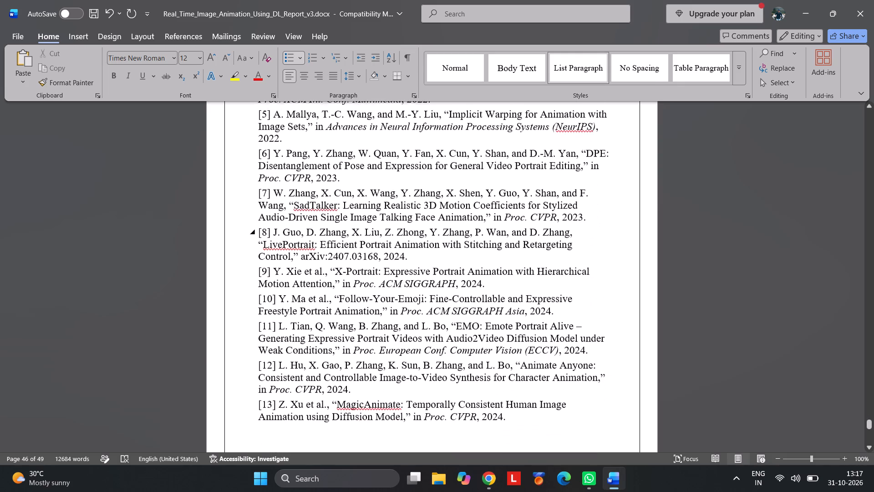
click(330, 231)
scroll(474, 333, up, 1)
scroll(474, 333, down, 1)
scroll(474, 333, up, 1)
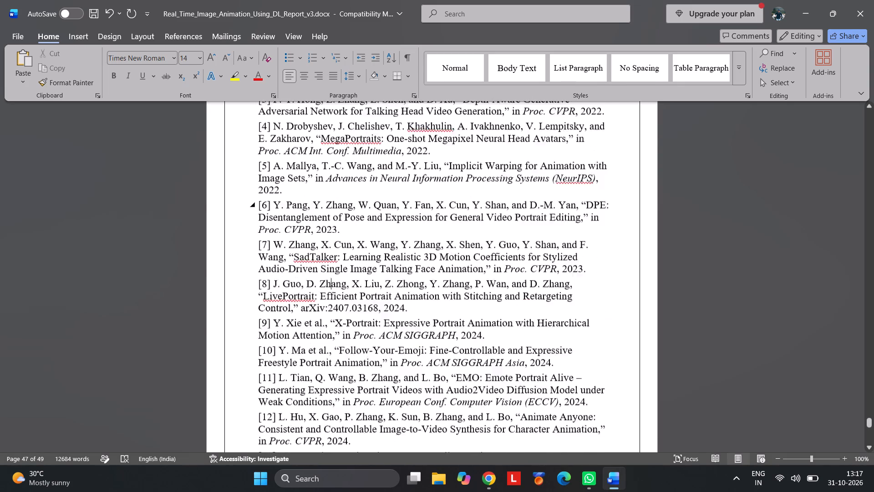
scroll(474, 333, up, 1)
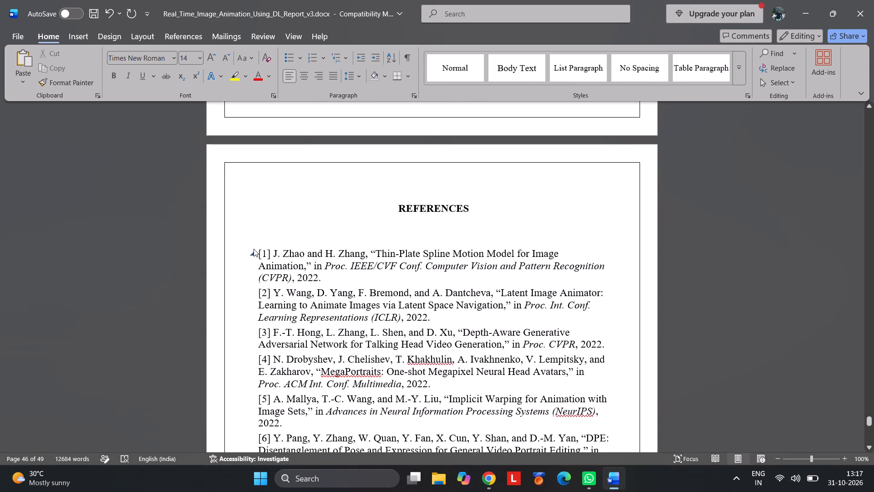
Set the font size of references [1] to [13] to 12.
drag(254, 249, 254, 240)
click(254, 240)
key(shift+Down)
key(shift+Down)
key(shift+Down)
key(shift+Down)
key(shift+Down)
key(shift+Down)
key(shift+Down)
key(shift+Down)
key(shift+Down)
key(shift+Down)
key(shift+Down)
key(shift+Down)
key(shift+Down)
key(shift+Down)
key(shift+Down)
key(shift+Down)
key(shift+Down)
key(shift+Down)
key(shift+Down)
key(shift+Down)
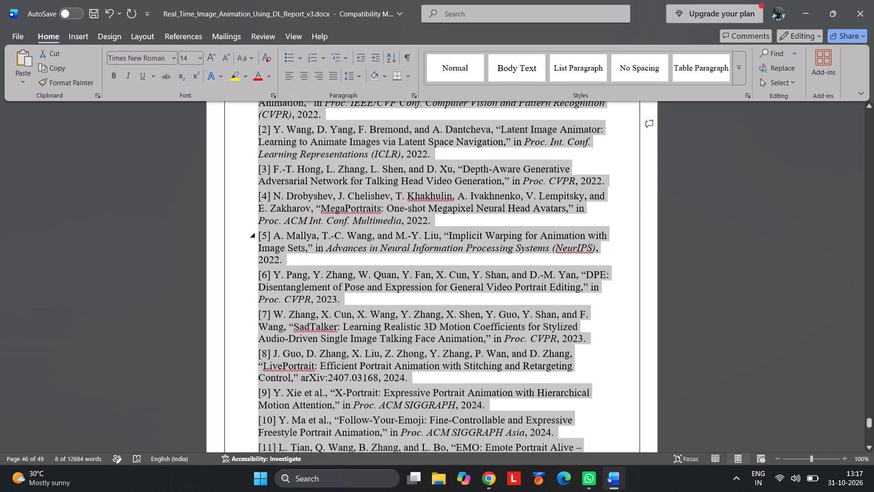
key(shift+Up)
key(shift+Up)
key(shift+Up)
key(shift+Up)
key(shift+Up)
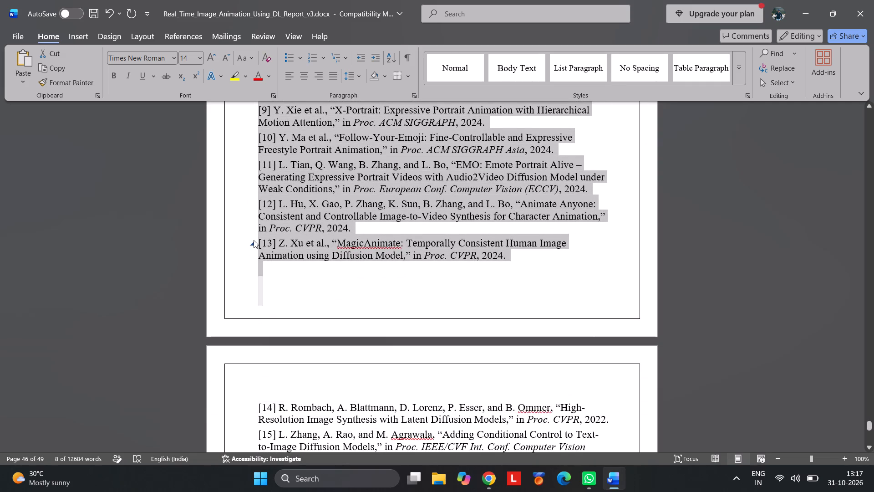
key(shift+Up)
key(shift+Down)
key(shift+Right)
key(shift+Left)
key(shift+Left)
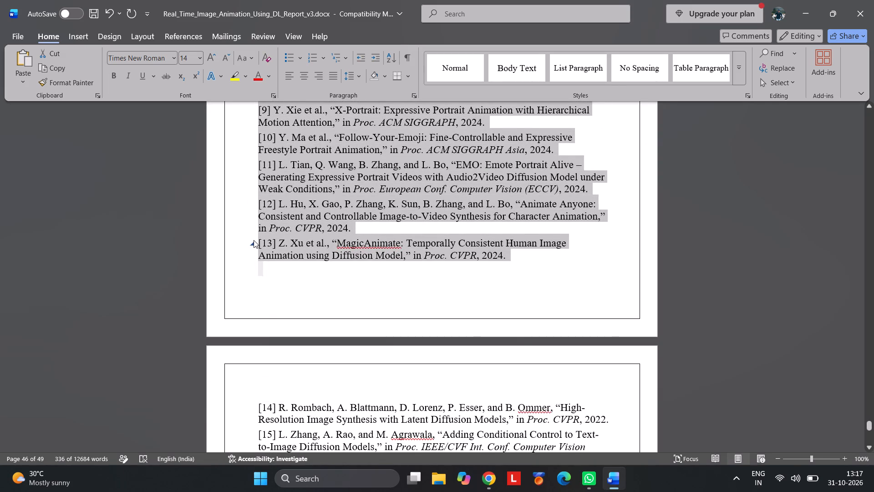
click(198, 56)
click(188, 127)
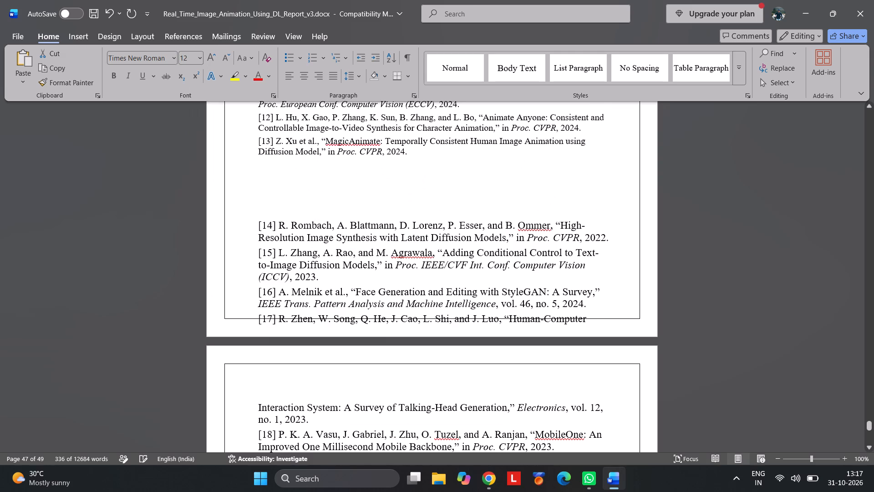
click(697, 213)
Review the reference pages through reference [27] and compare their text size with the section 8.3 page.
scroll(697, 213, up, 3)
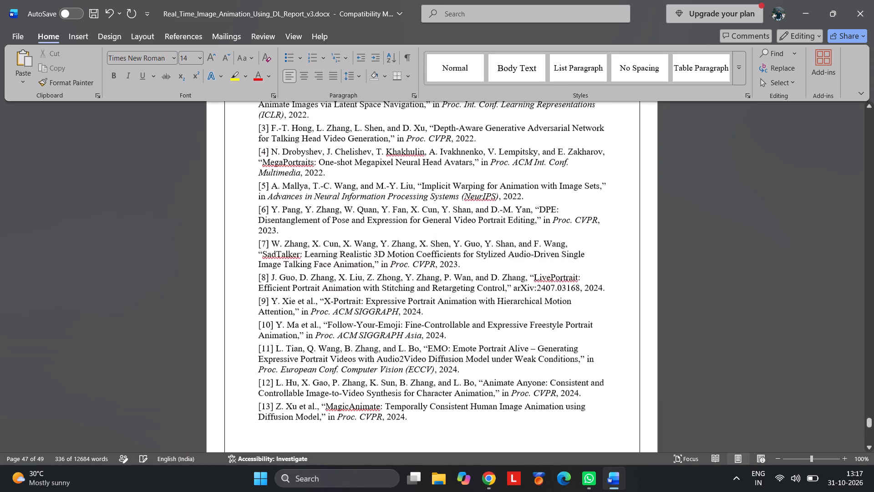
scroll(697, 213, up, 1)
scroll(697, 213, down, 1)
scroll(697, 213, up, 1)
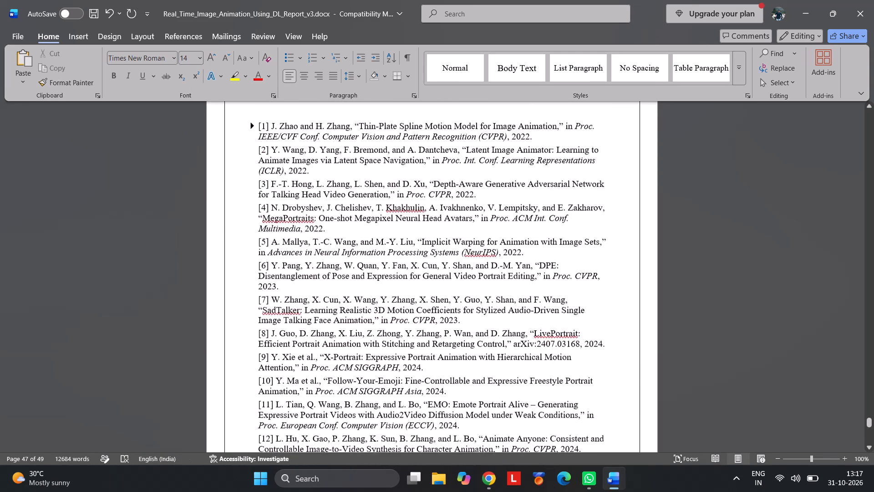
scroll(697, 213, up, 1)
scroll(697, 213, down, 4)
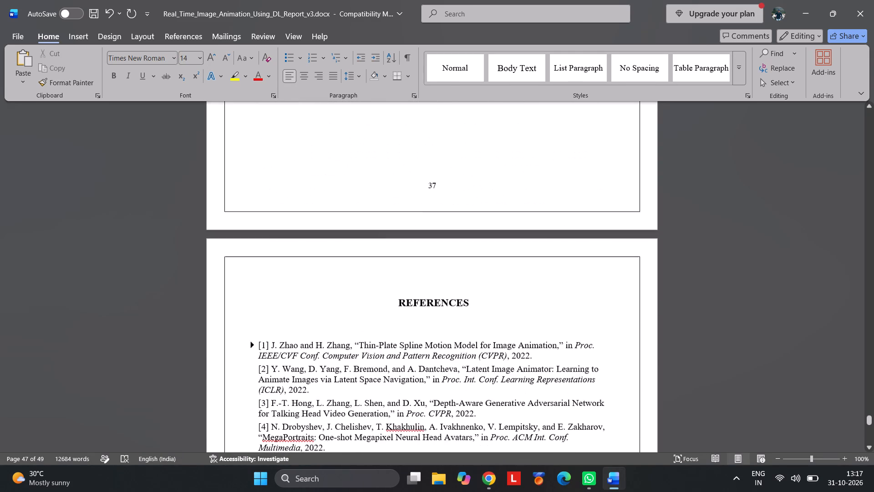
scroll(697, 213, down, 6)
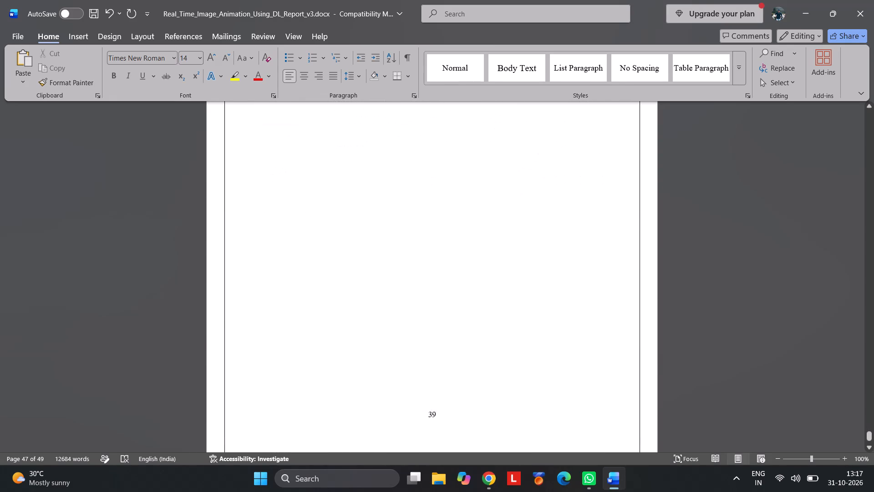
scroll(697, 213, down, 4)
scroll(697, 213, up, 8)
scroll(697, 213, down, 4)
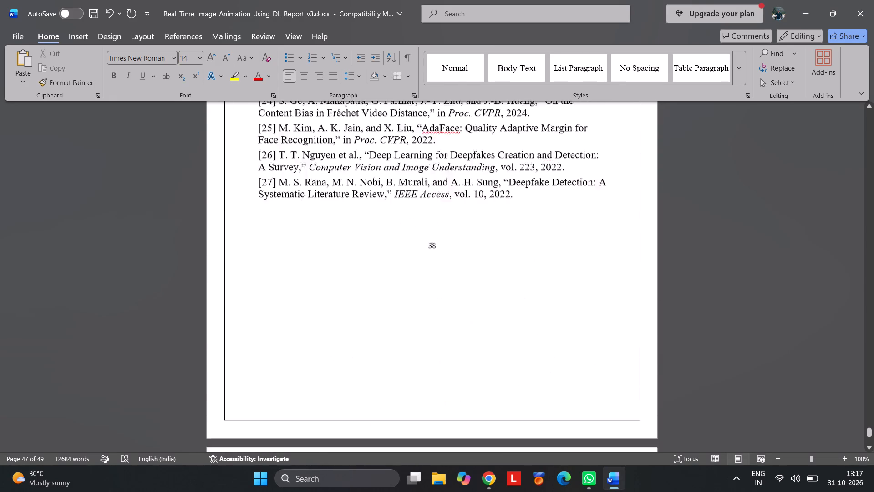
scroll(697, 213, up, 11)
Save the report document.
click(846, 42)
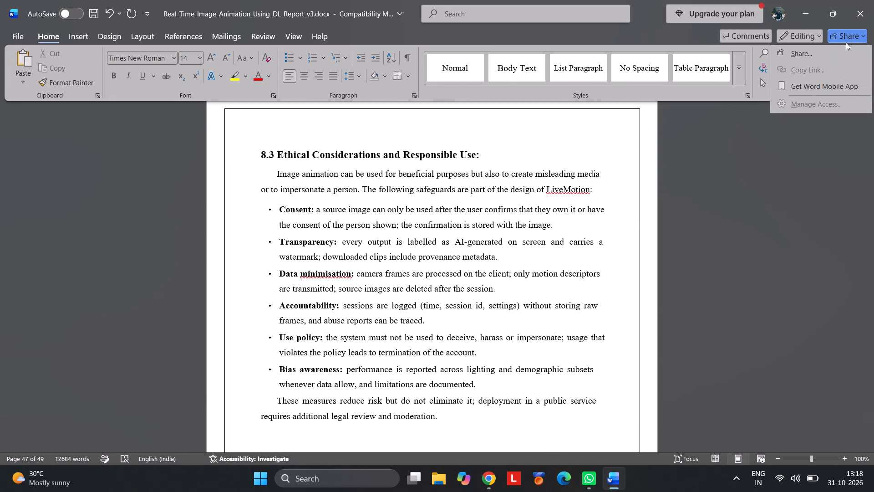
click(757, 162)
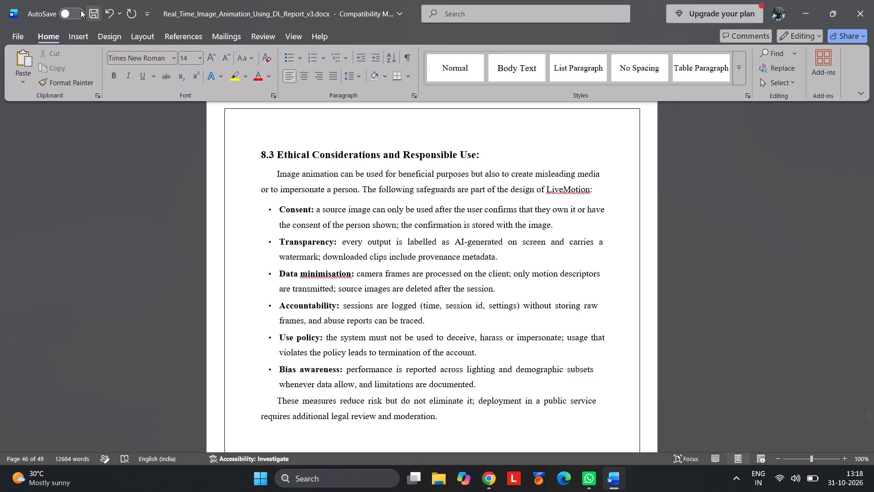
click(94, 9)
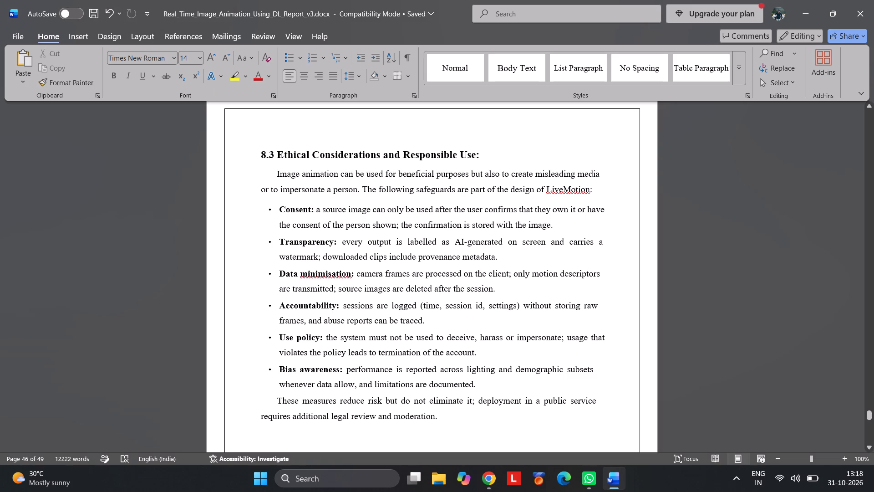
Switch to File Explorer and look for the saved report in the Downloads and Documents folders.
click(437, 489)
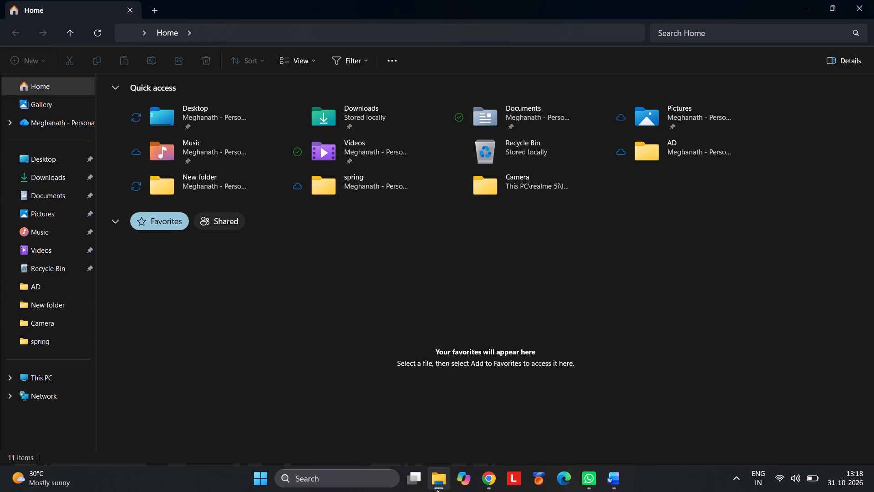
click(56, 194)
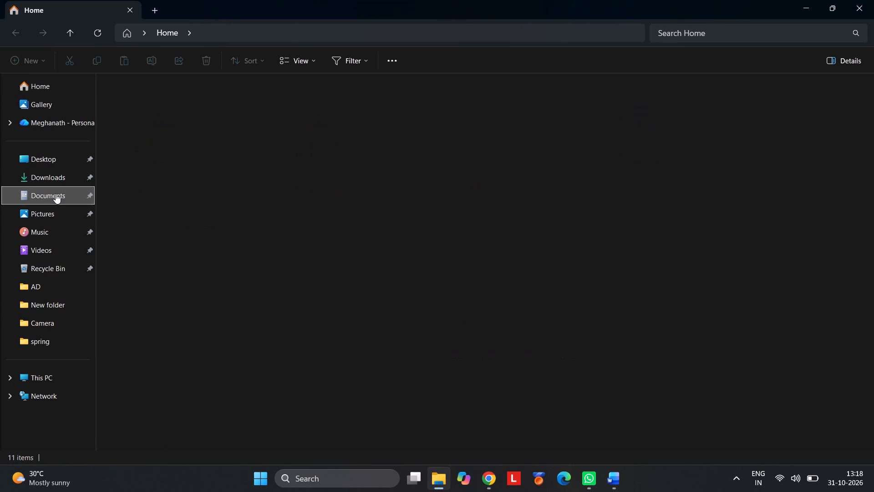
click(49, 180)
click(56, 197)
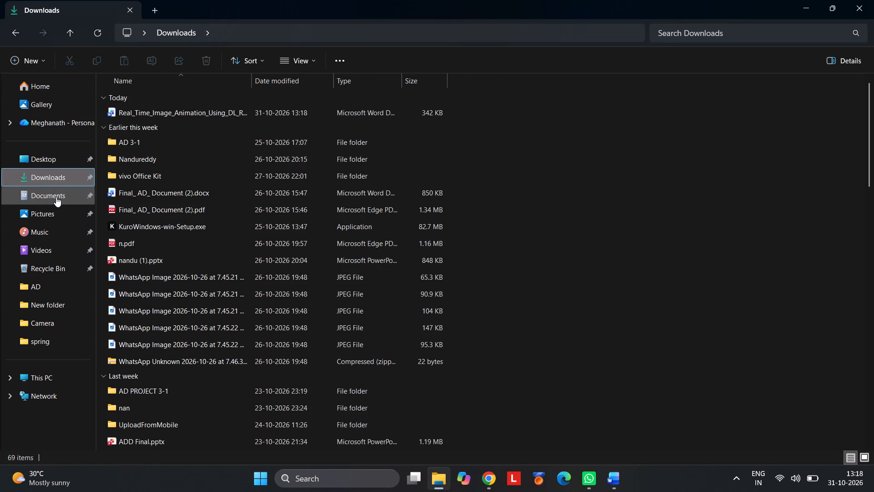
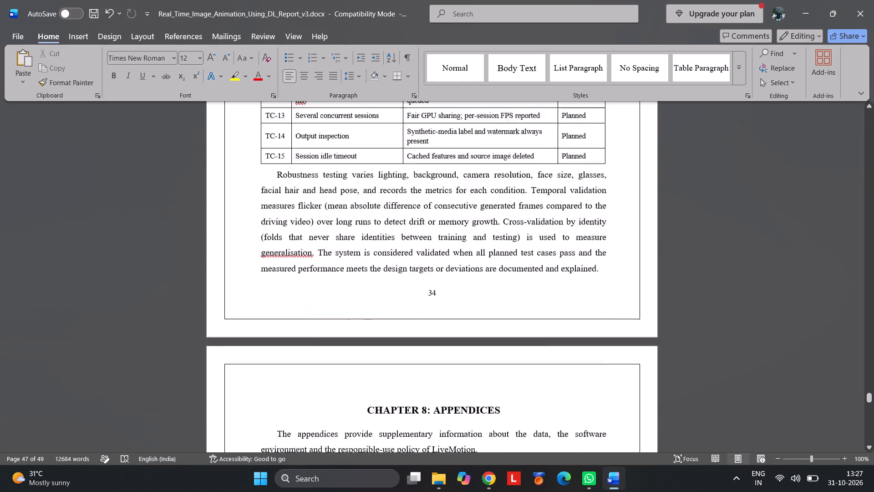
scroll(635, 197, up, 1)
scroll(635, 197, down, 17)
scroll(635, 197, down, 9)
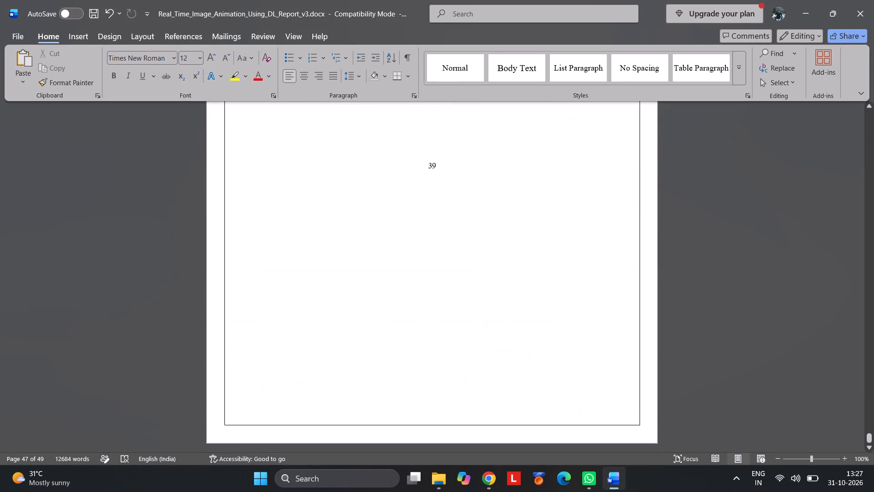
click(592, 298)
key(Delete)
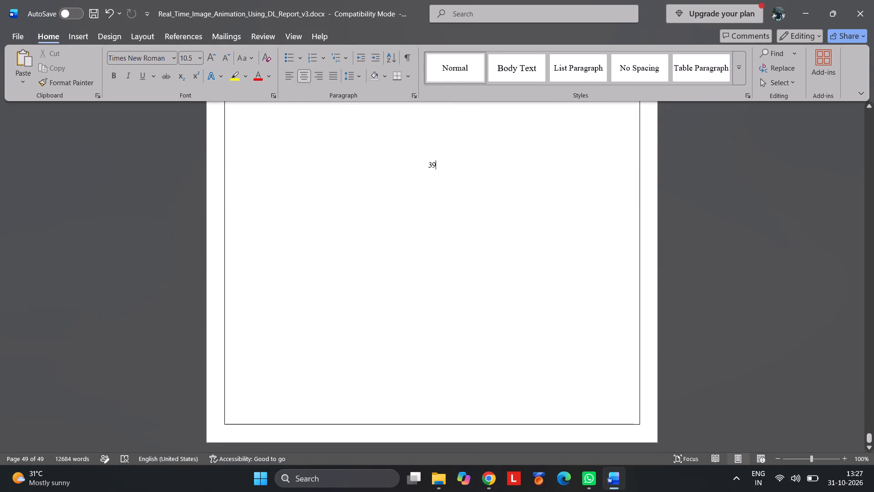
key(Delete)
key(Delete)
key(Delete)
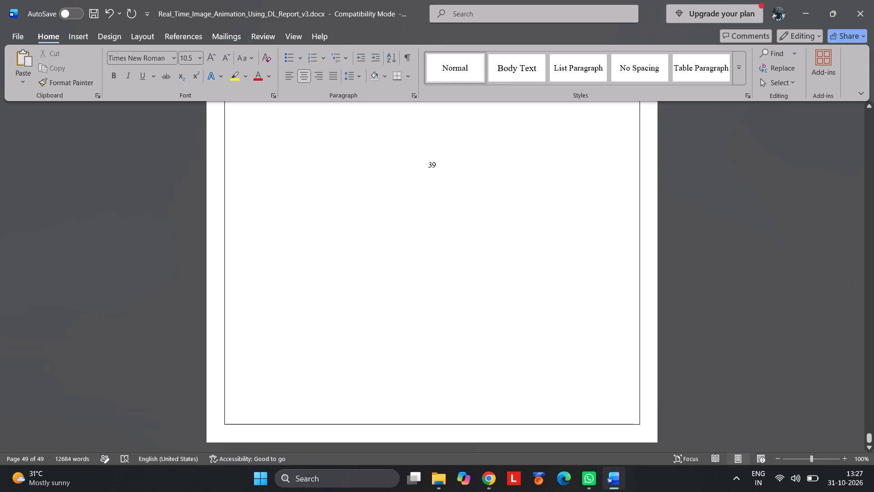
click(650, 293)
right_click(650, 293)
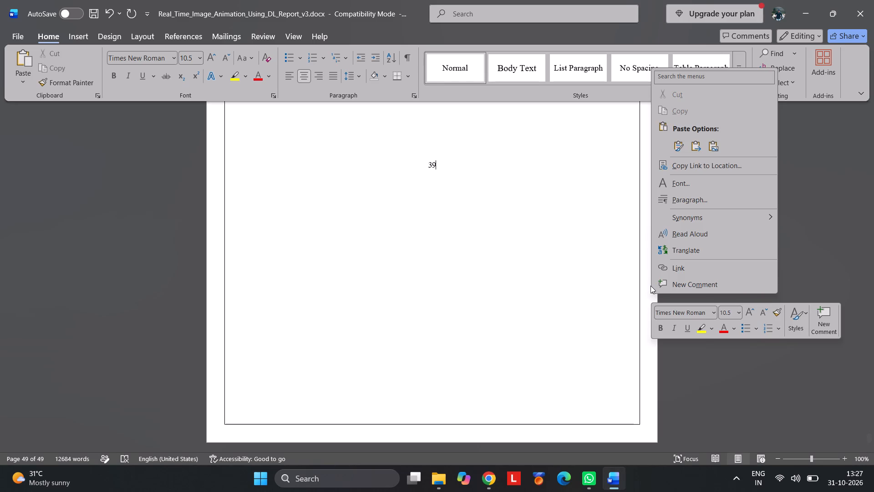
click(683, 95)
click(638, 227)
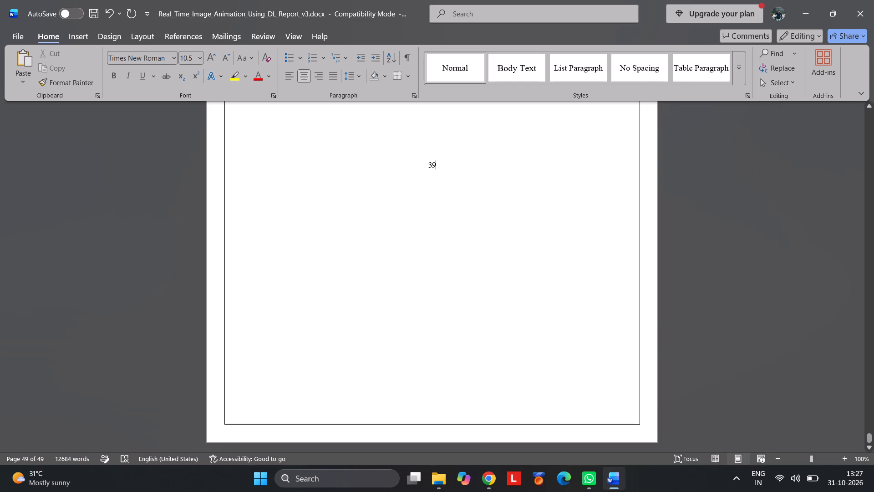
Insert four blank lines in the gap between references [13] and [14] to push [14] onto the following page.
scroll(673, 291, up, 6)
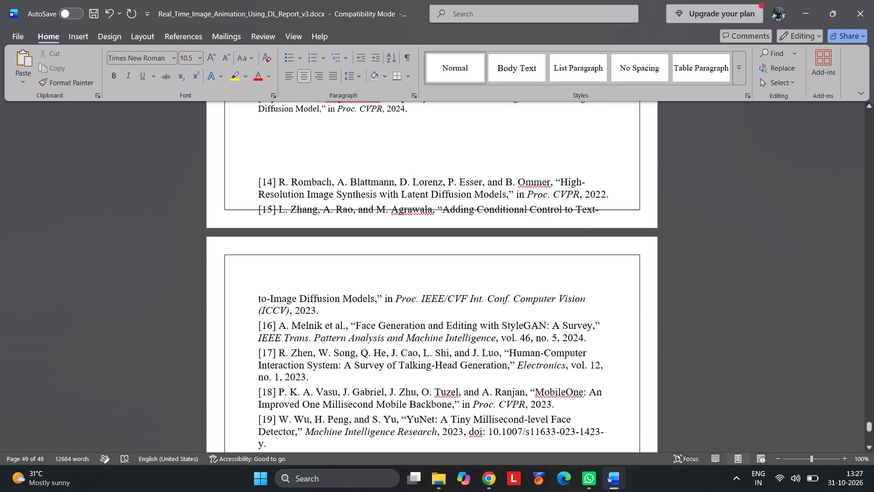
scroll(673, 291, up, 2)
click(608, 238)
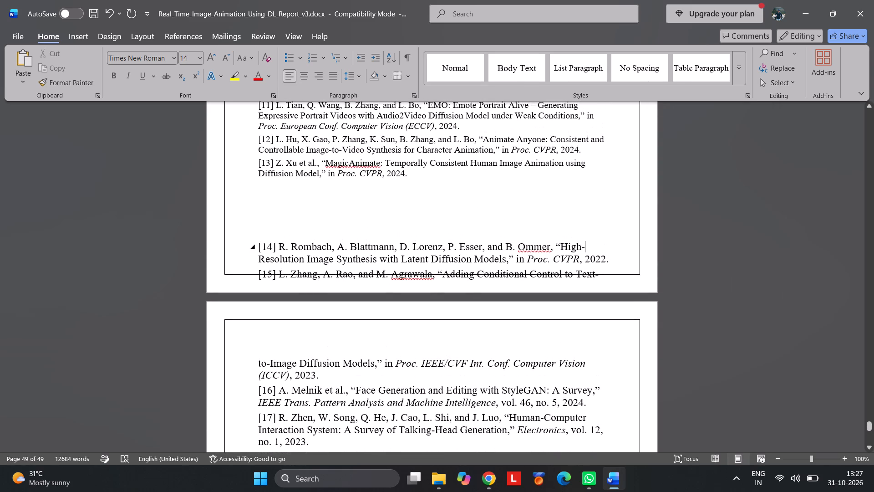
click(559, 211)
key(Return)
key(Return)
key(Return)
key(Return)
Insert one blank line after each of references [6], [7] and [8] in the reference list.
scroll(559, 211, up, 3)
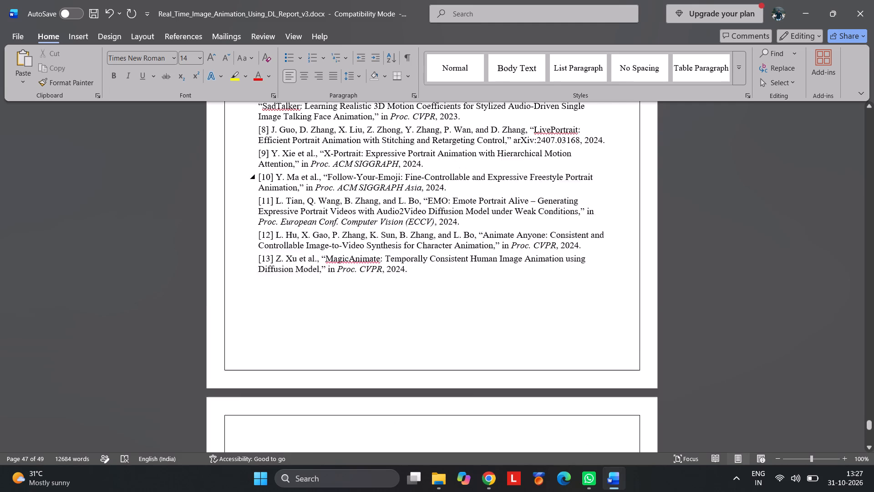
scroll(559, 211, up, 2)
scroll(559, 211, down, 2)
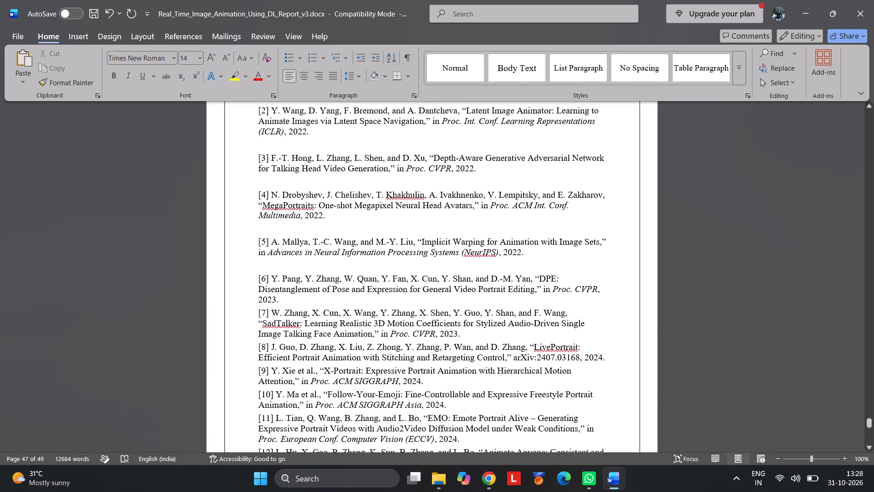
click(556, 297)
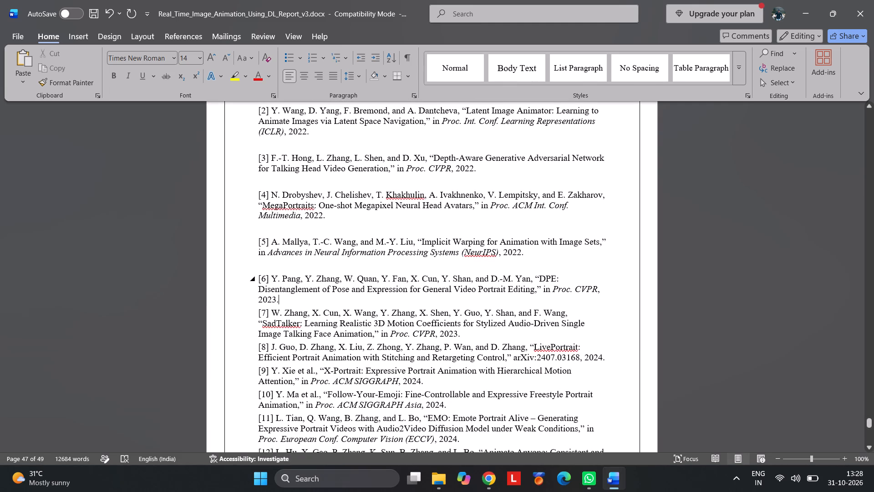
key(Return)
click(515, 346)
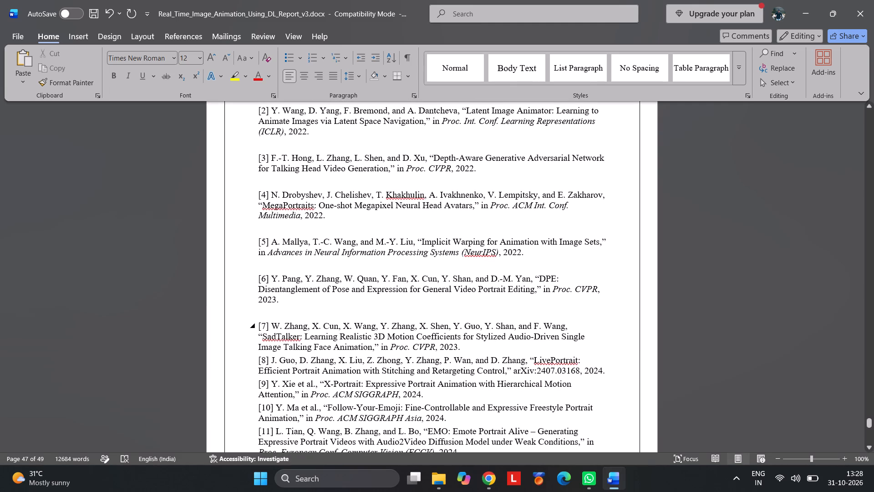
key(Return)
scroll(515, 346, down, 1)
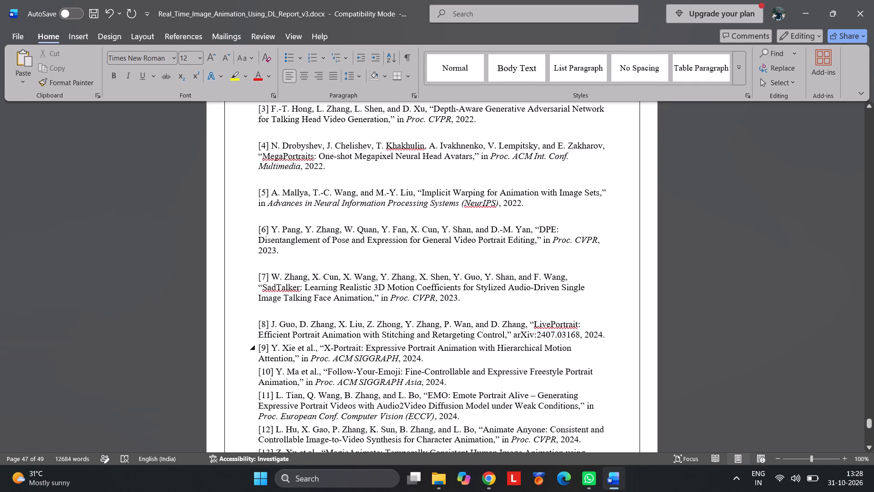
click(612, 336)
key(Delete)
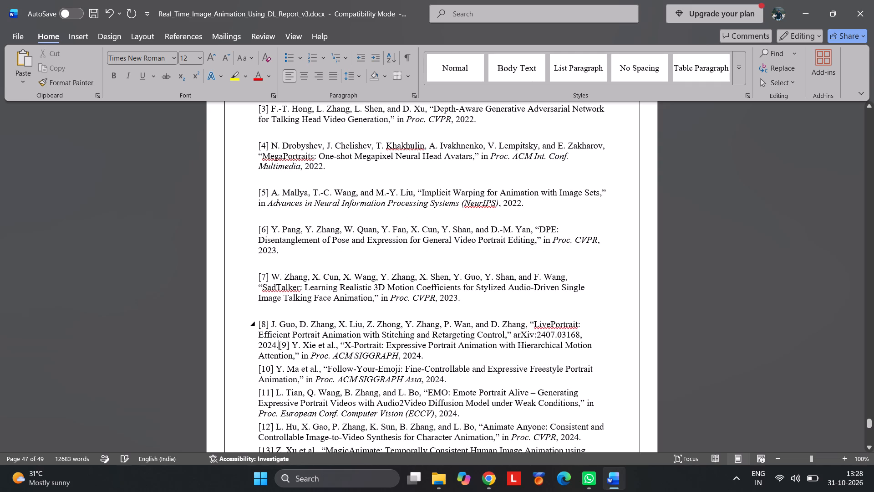
key(Return)
key(Return)
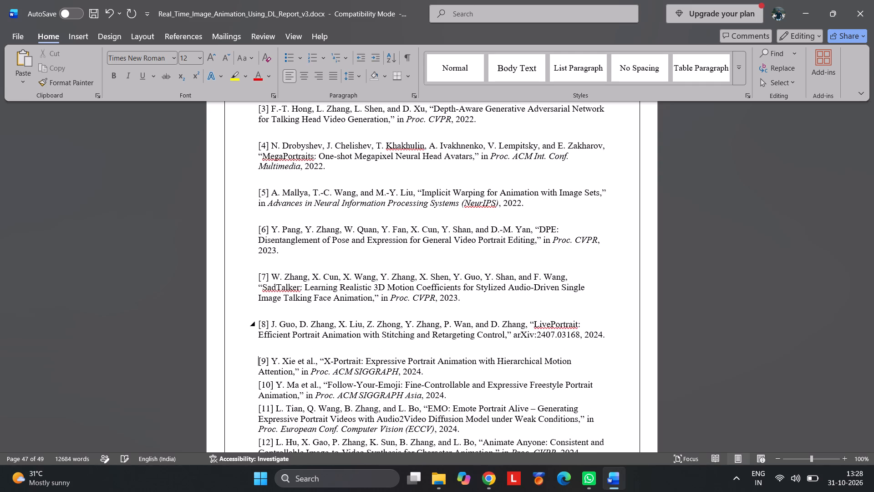
Insert one blank line after each of references [9], [10], [11] and [12].
click(503, 372)
key(Return)
scroll(503, 372, down, 1)
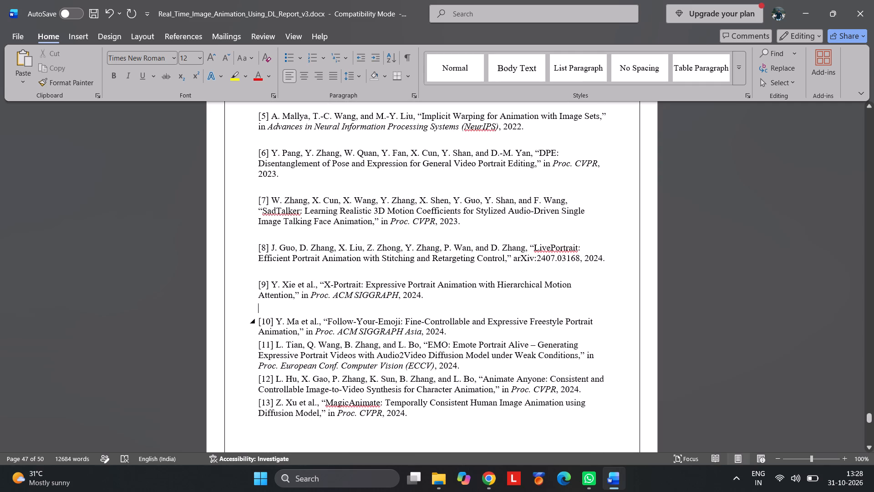
click(457, 334)
key(Return)
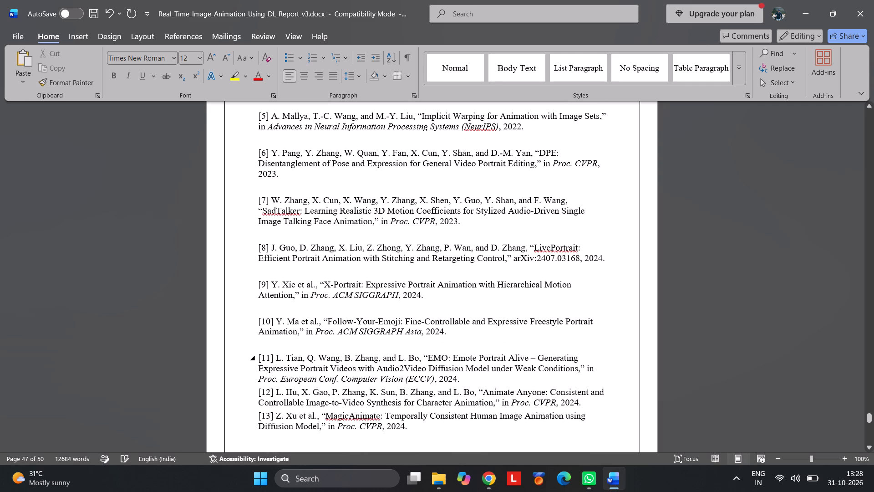
click(472, 382)
key(Return)
scroll(472, 382, down, 1)
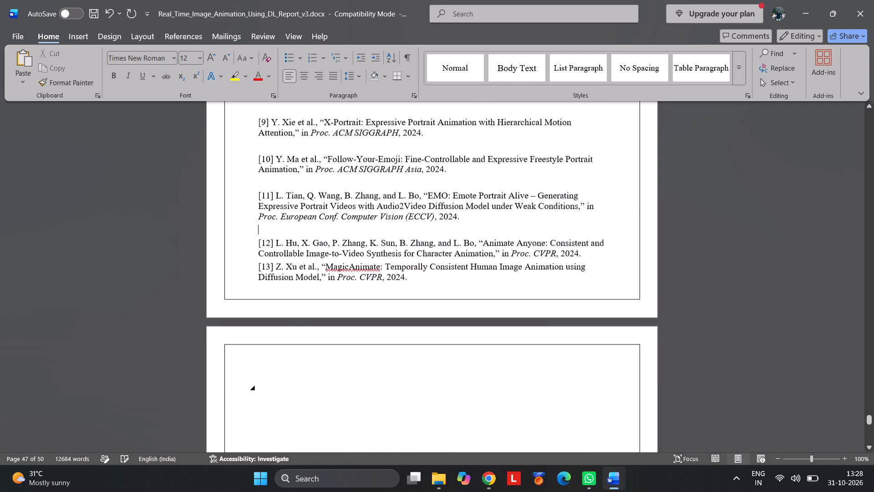
click(581, 253)
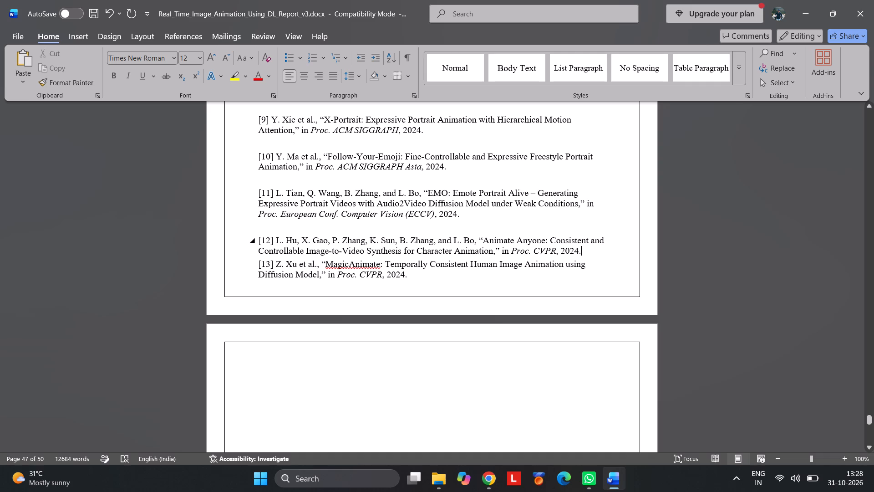
key(Return)
Add two more blank lines after reference [12] so that reference [13] starts on the next page.
scroll(581, 253, right, 1)
scroll(581, 253, up, 1)
scroll(581, 253, right, 1)
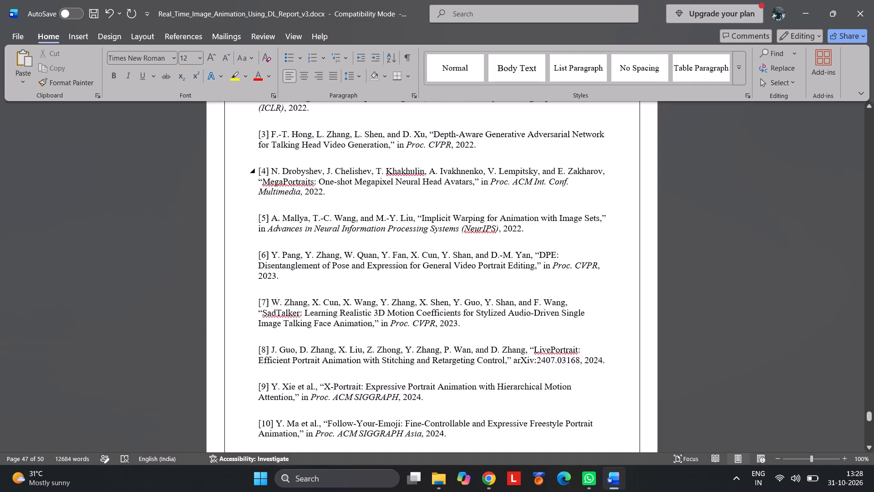
scroll(581, 253, right, 1)
key(Return)
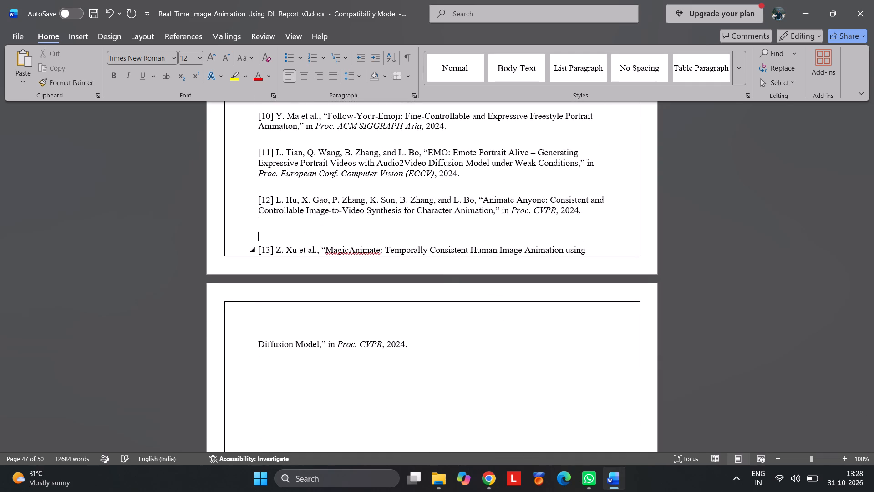
key(Return)
Delete all the blank lines between references [13] and [14] so that [14] directly follows [13].
scroll(581, 253, down, 3)
scroll(581, 253, up, 1)
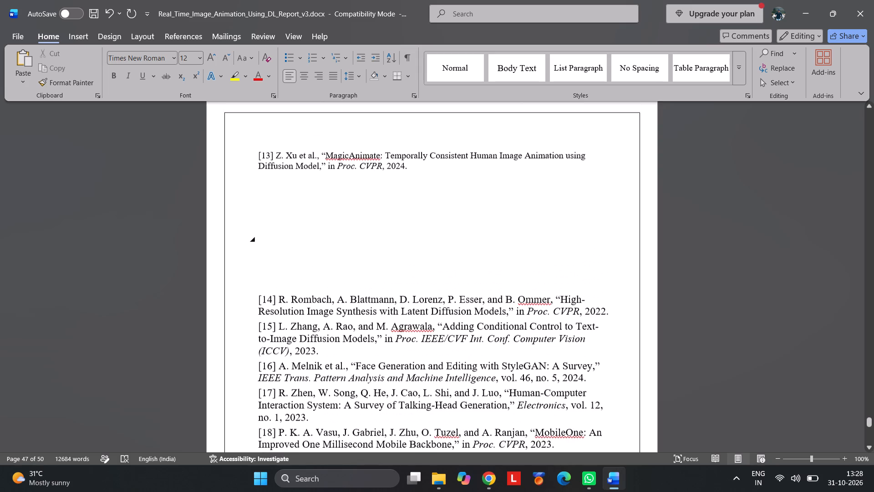
scroll(581, 253, up, 1)
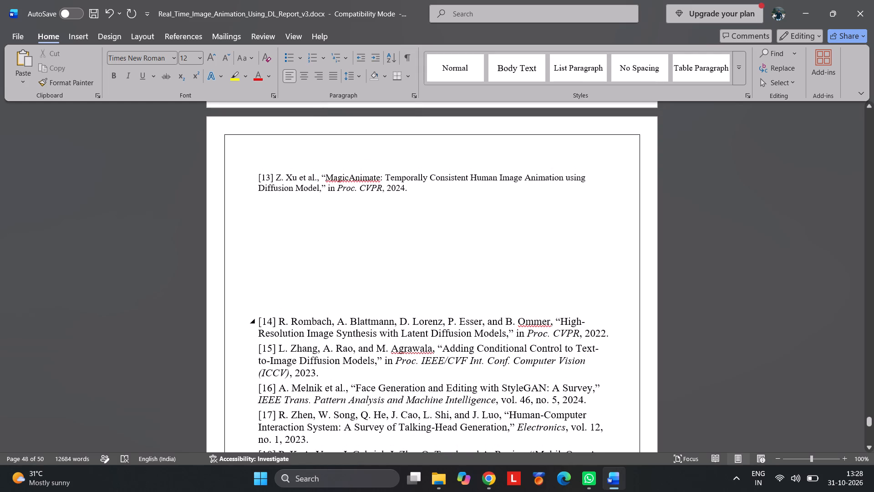
click(259, 312)
key(BackSpace)
key(BackSpace)
key(BackSpace)
key(BackSpace)
key(BackSpace)
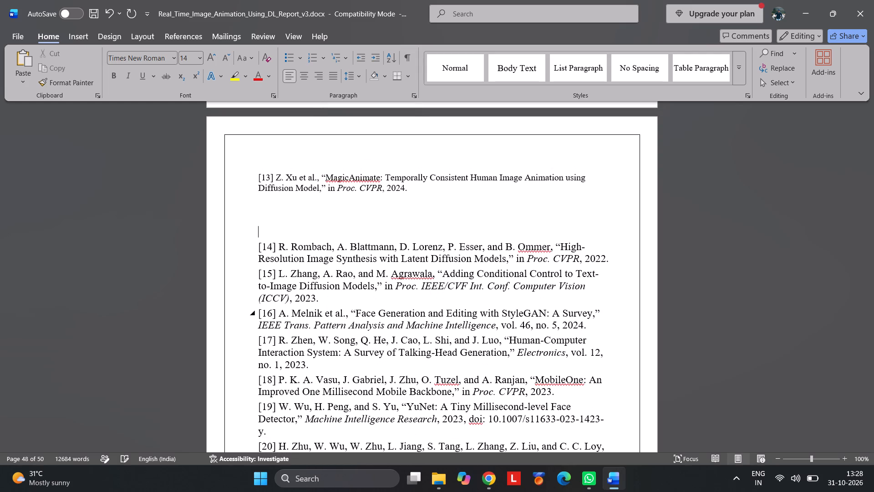
key(BackSpace)
key(BackSpace)
key(BackSpace)
key(BackSpace)
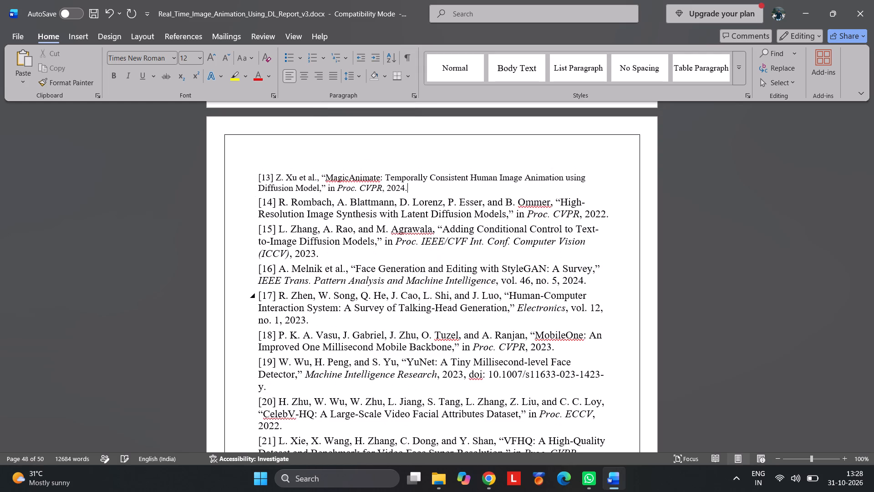
Insert one blank line after reference [13].
key(Return)
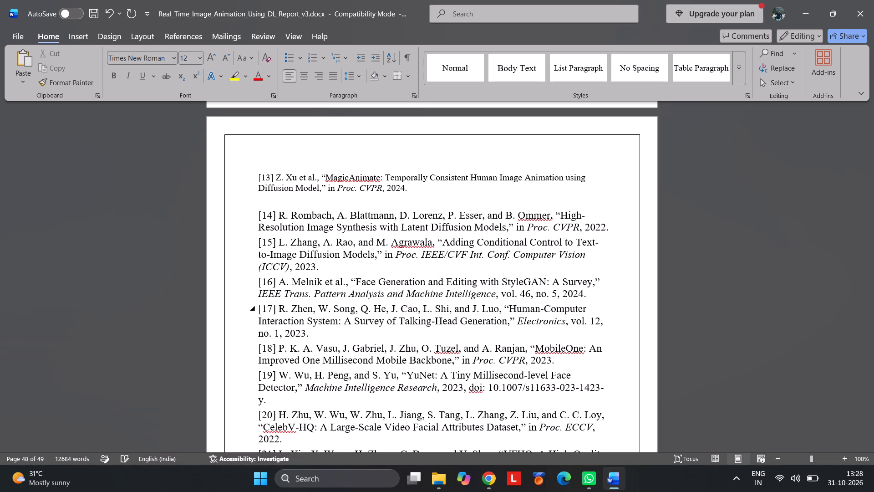
Set the font size of references [14] through [25] to 12.
key(shift+Down)
key(shift+Down)
key(shift+Down)
key(shift+Down)
key(shift+Down)
key(shift+Down)
key(shift+Down)
key(shift+Down)
key(shift+Down)
key(shift+Down)
key(shift+Down)
key(shift+Down)
key(shift+Down)
key(shift+Down)
key(shift+Down)
key(shift+Down)
key(shift+Down)
key(shift+Down)
key(shift+Down)
key(shift+Down)
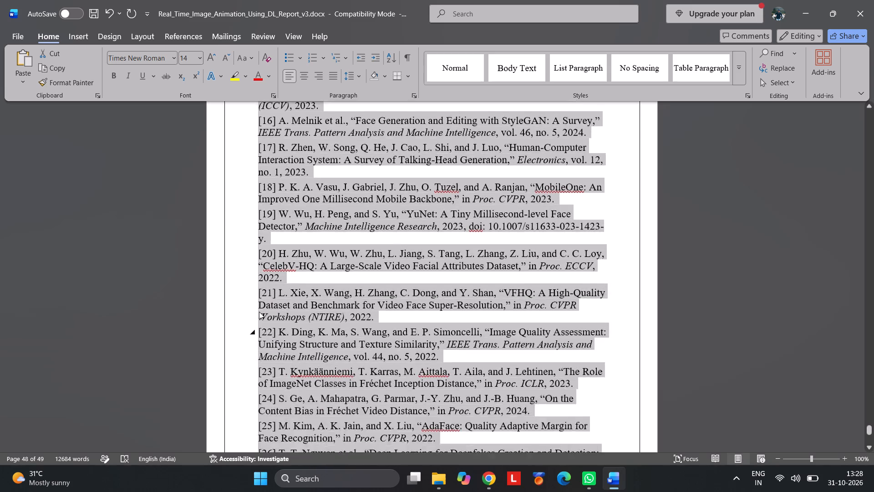
key(shift+Up)
key(shift+Up)
key(shift+Up)
key(shift+Up)
key(shift+Up)
key(shift+Up)
key(shift+Up)
key(shift+Up)
key(shift+Up)
key(shift+Up)
key(shift+Up)
key(shift+Up)
key(shift+Up)
key(shift+Up)
key(shift+Up)
key(shift+Up)
key(shift+Up)
key(shift+Up)
key(shift+Up)
key(shift+Up)
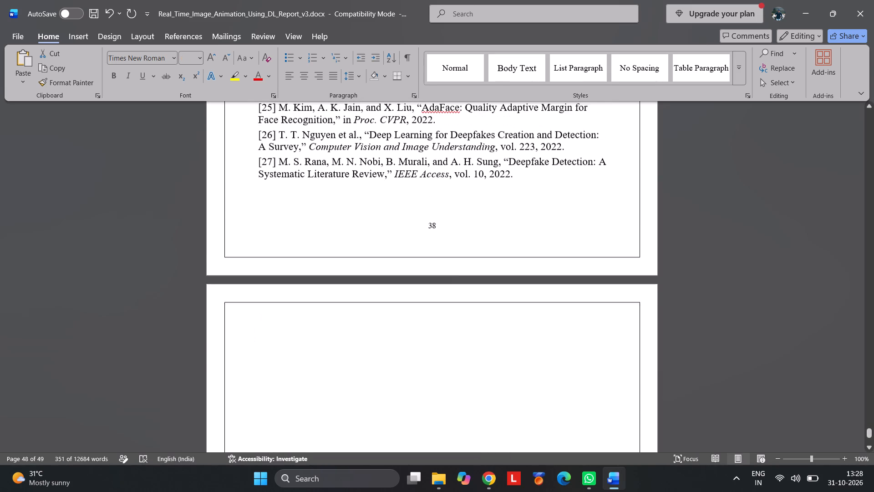
key(shift+Down)
key(shift+Down)
key(shift+Down)
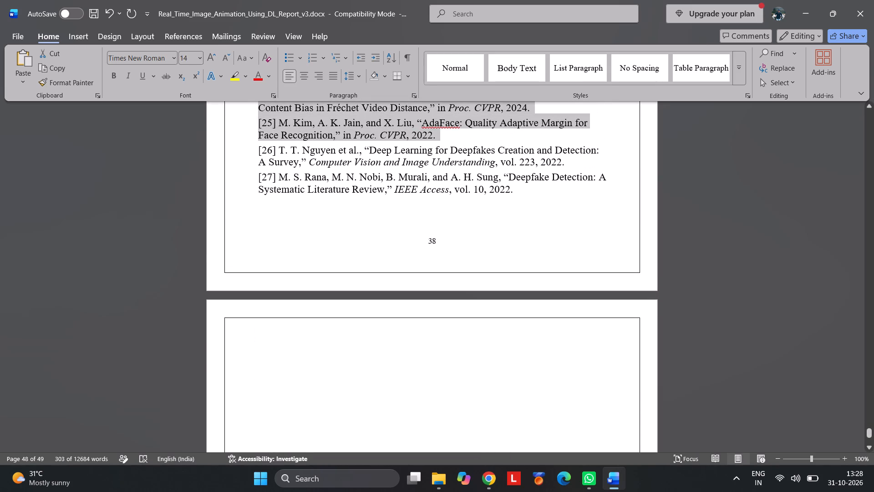
click(199, 61)
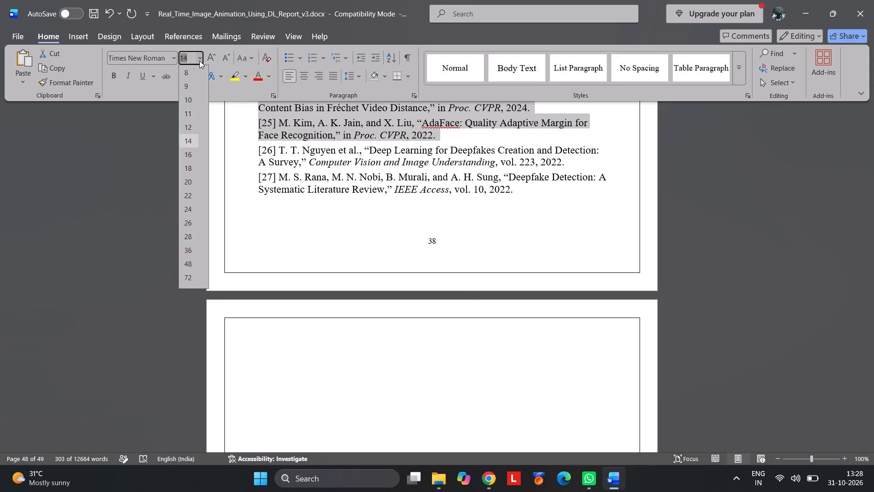
click(188, 125)
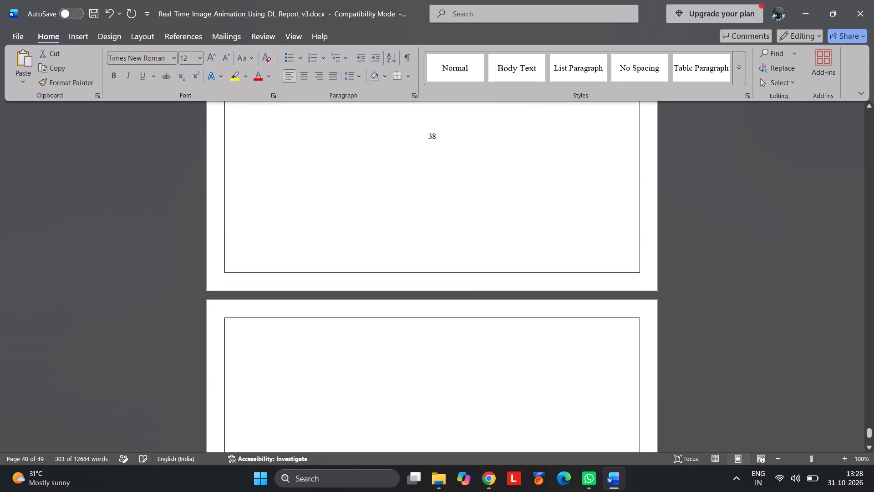
Delete references [26] and [27] from the end of the reference list.
scroll(247, 231, up, 1)
click(257, 278)
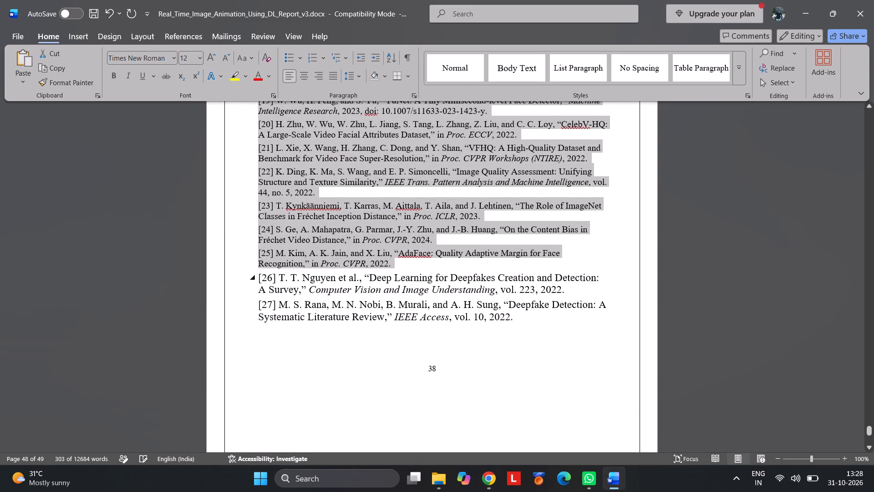
drag(257, 278, 535, 316)
key(BackSpace)
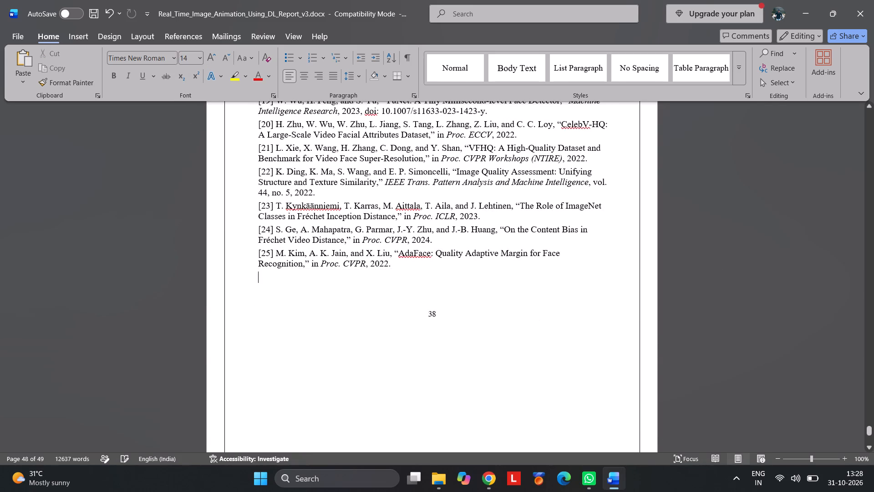
Insert one blank line after each of references [14], [15], [16] and [17].
scroll(535, 316, up, 2)
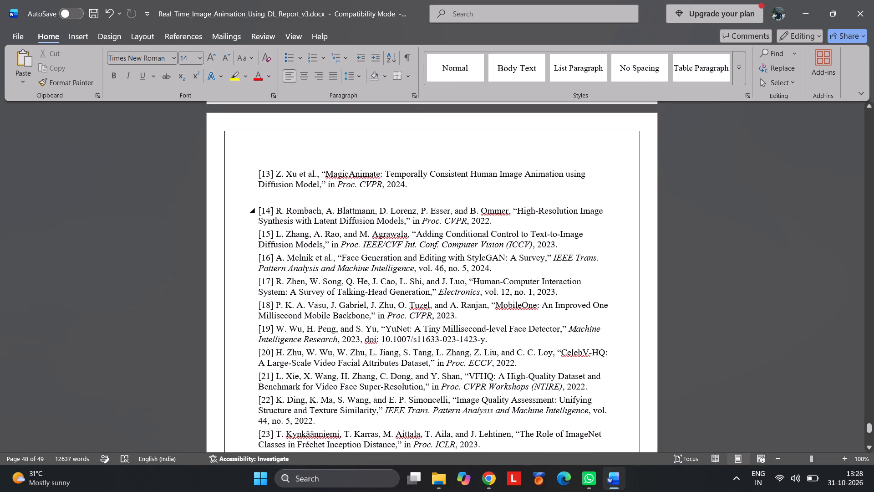
click(495, 219)
key(Return)
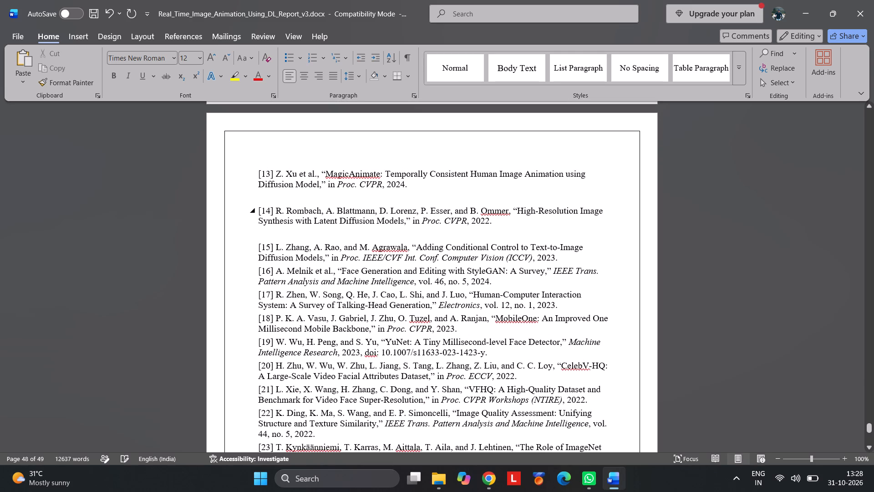
click(561, 260)
key(Return)
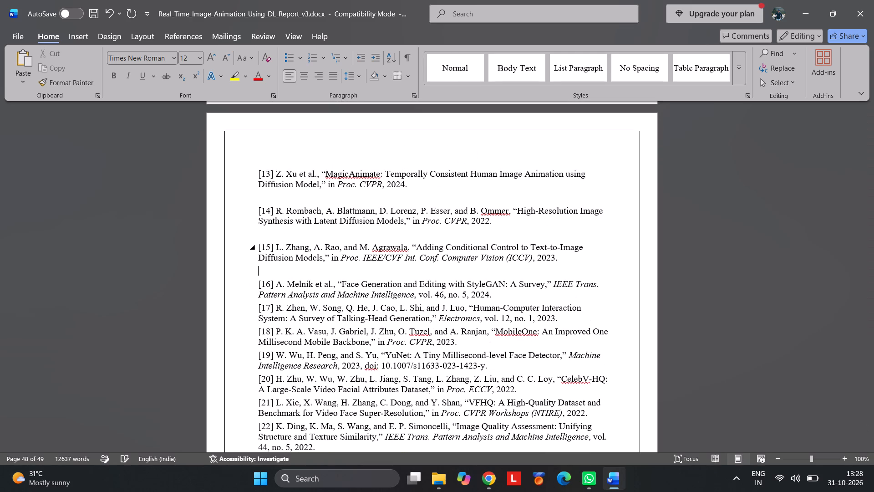
click(545, 296)
key(Return)
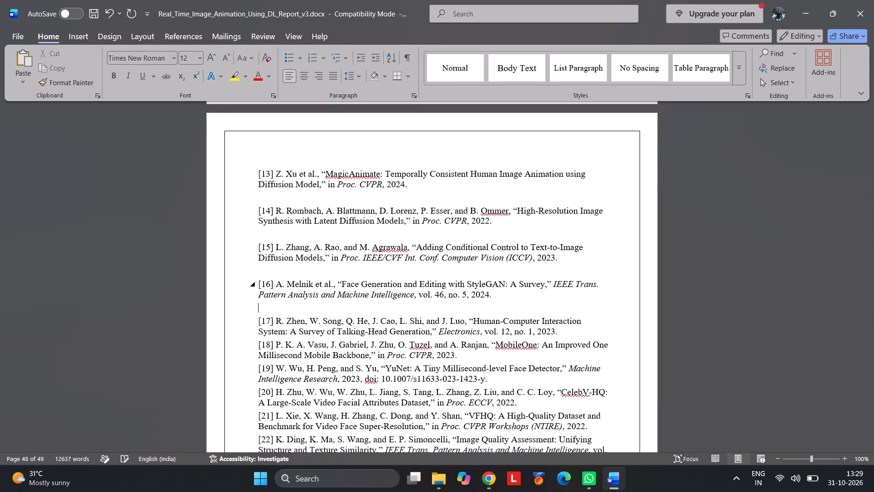
click(562, 332)
key(Return)
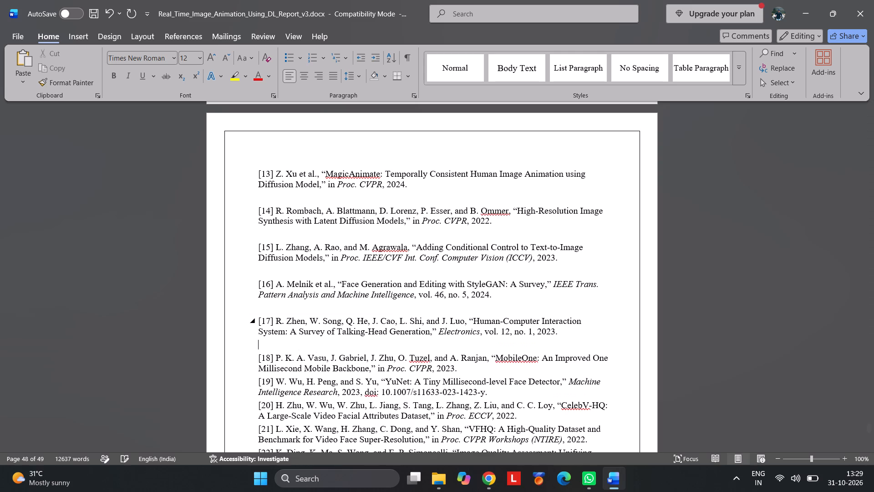
Insert one blank line after each of references [18], [19], [20] and [21].
scroll(562, 332, down, 2)
click(579, 280)
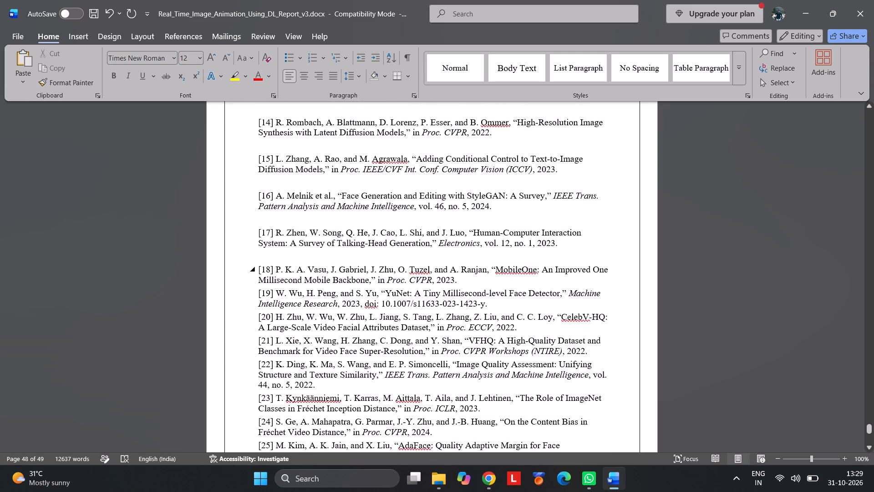
key(Return)
click(561, 316)
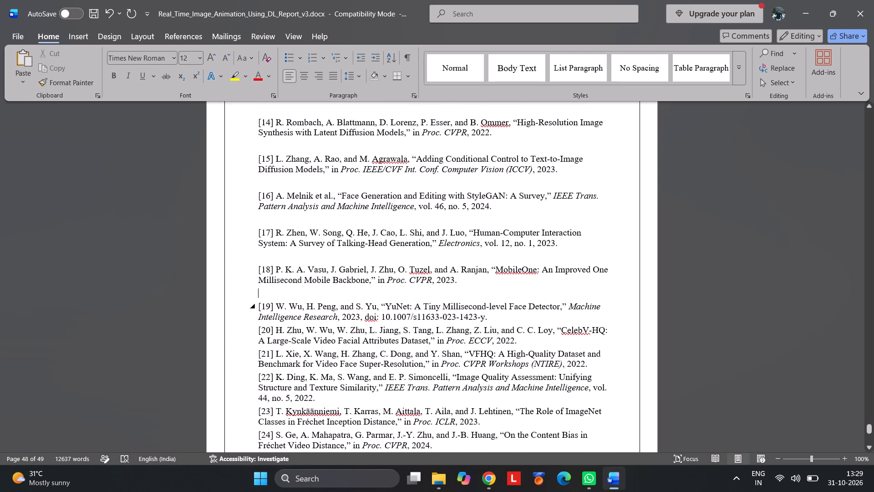
key(Return)
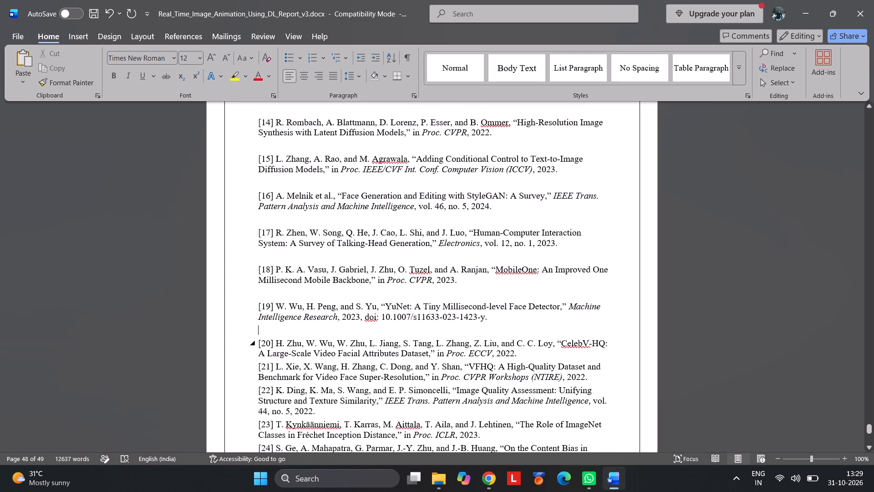
click(562, 354)
key(Return)
scroll(562, 354, down, 1)
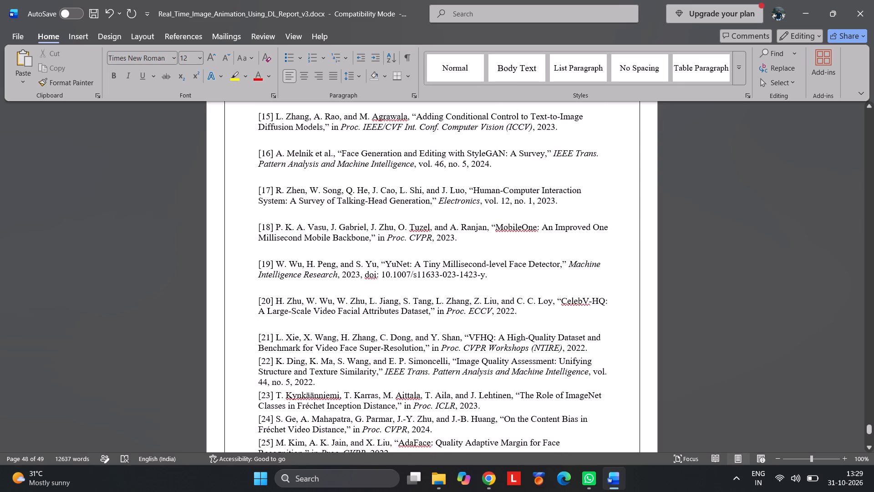
click(596, 347)
key(Return)
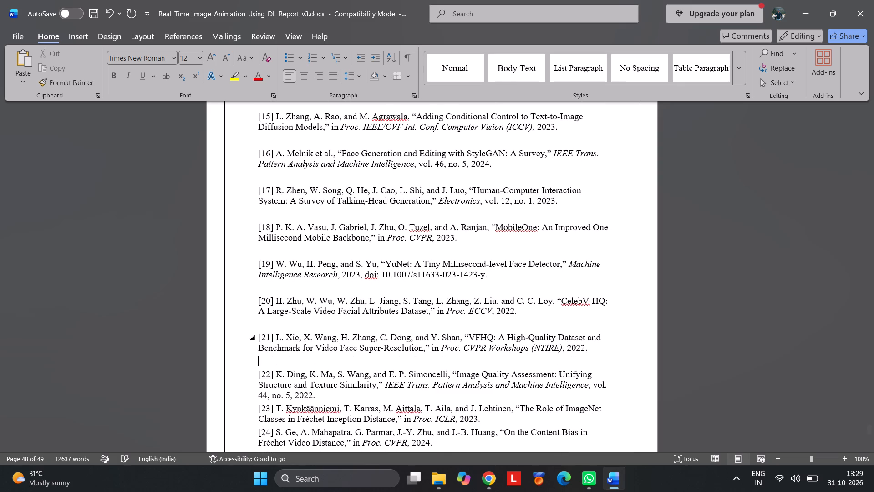
Insert one blank line after each of references [22], [23] and [24].
scroll(596, 347, down, 1)
click(520, 176)
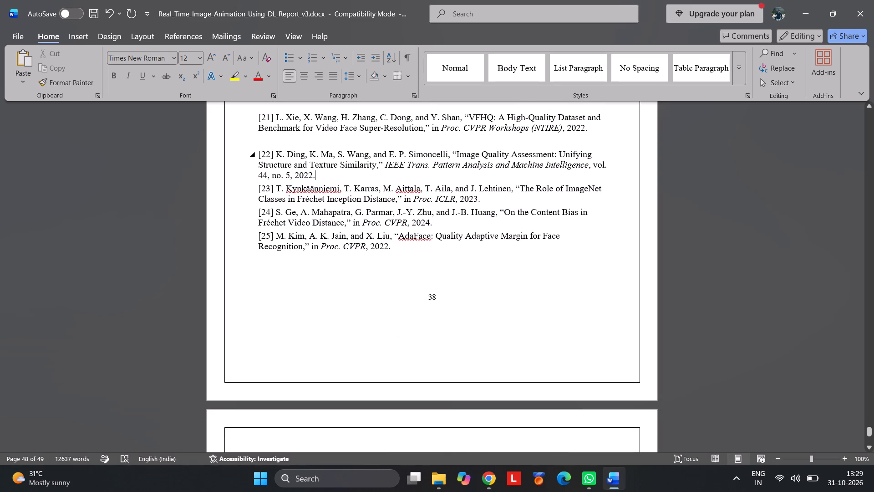
key(Return)
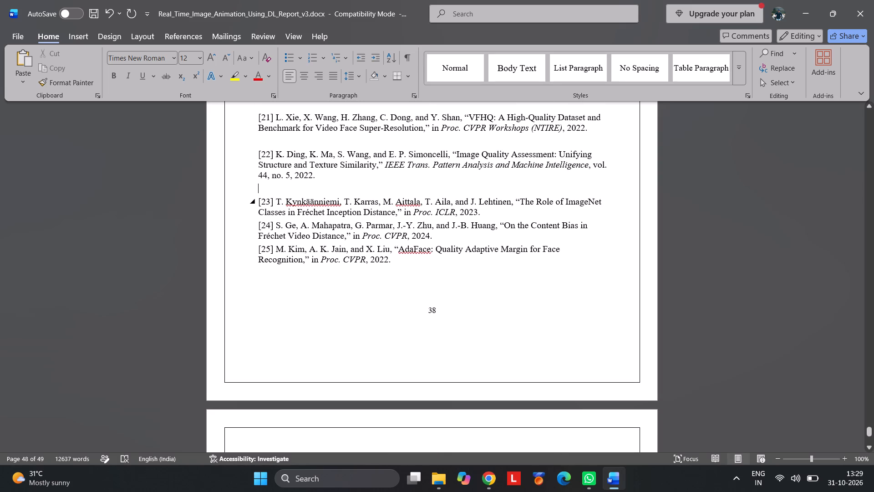
click(503, 210)
key(Return)
click(491, 252)
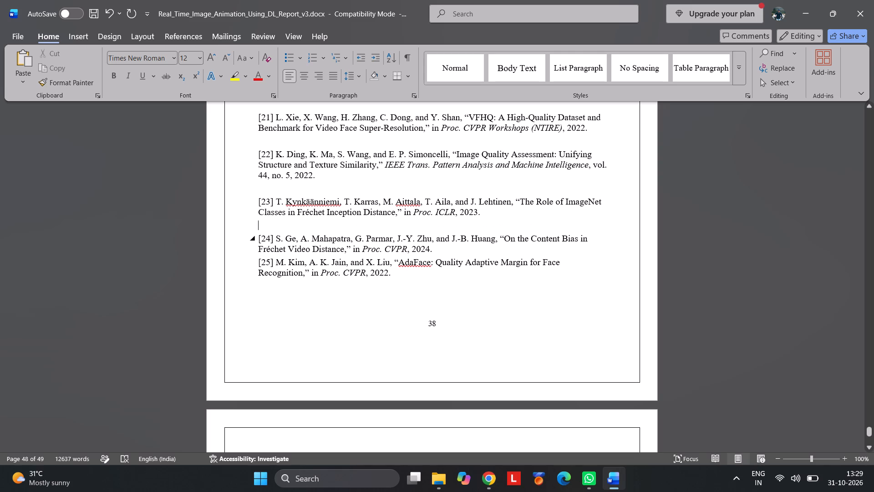
key(Return)
Delete the page number 39 from the otherwise empty last page.
scroll(581, 351, down, 6)
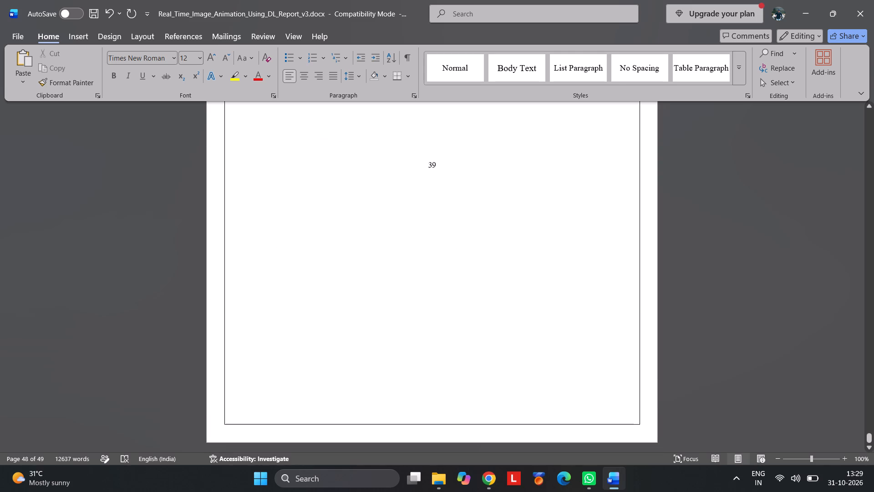
scroll(581, 351, down, 4)
click(445, 166)
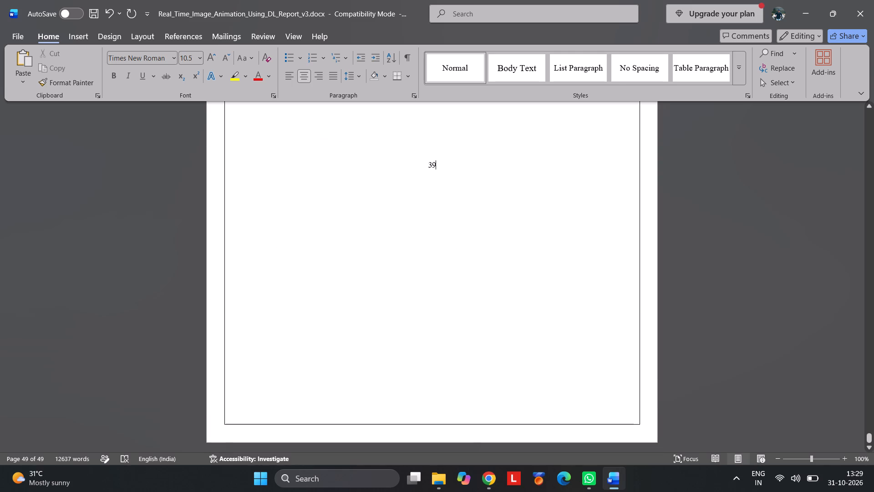
key(BackSpace)
key(BackSpace)
Delete the blank lines on the last page, working back from the removed page number to the top of the page.
scroll(440, 166, up, 2)
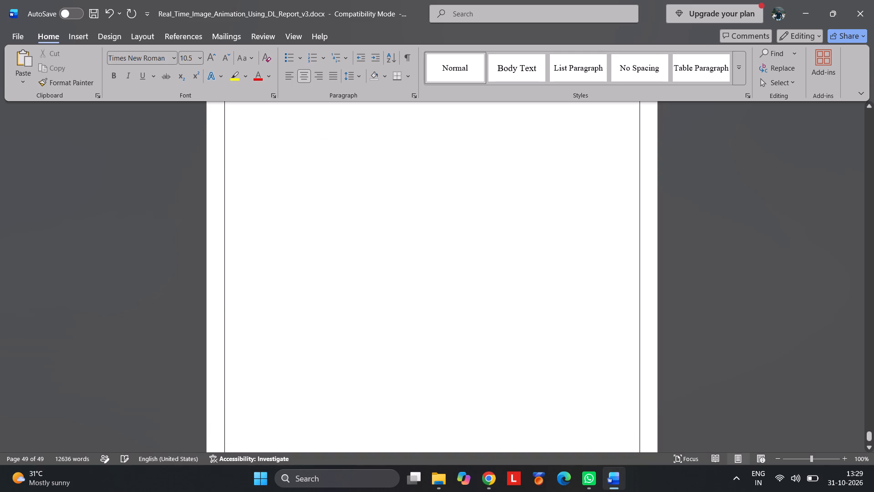
scroll(450, 244, up, 3)
scroll(450, 244, down, 1)
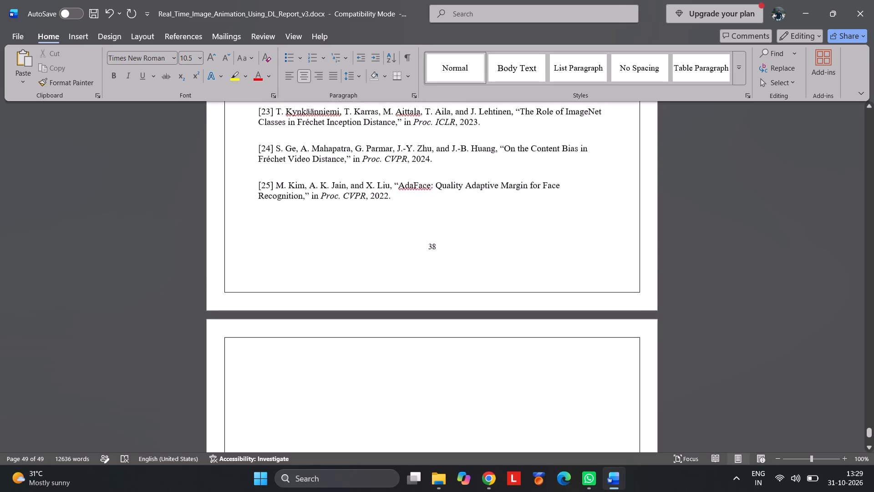
scroll(450, 244, down, 1)
scroll(450, 244, up, 2)
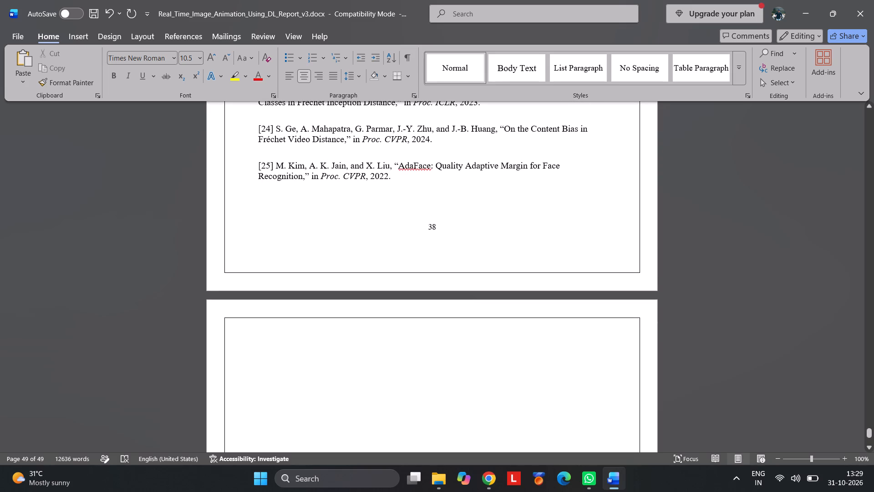
key(BackSpace)
key(BackSpace)
key(BackSpace)
key(BackSpace)
key(BackSpace)
key(BackSpace)
key(BackSpace)
key(BackSpace)
key(BackSpace)
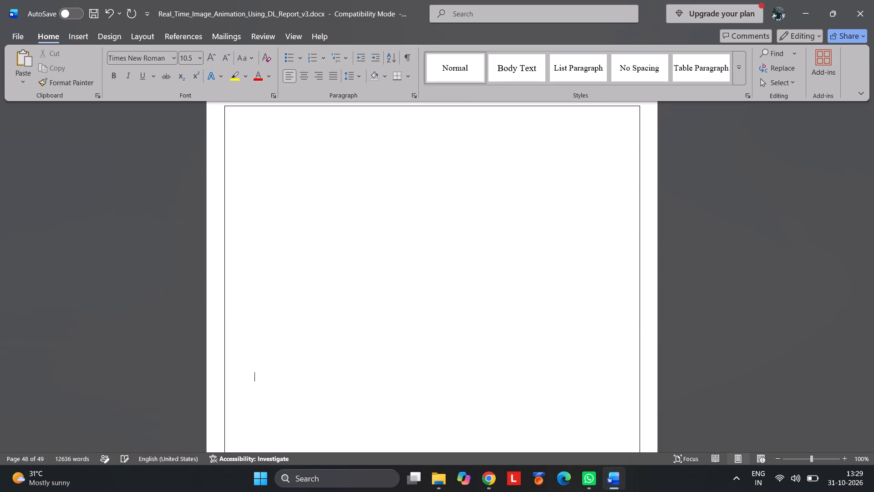
key(BackSpace)
key(BackSpace)
key(BackSpace)
key(BackSpace)
key(BackSpace)
key(BackSpace)
key(BackSpace)
key(BackSpace)
key(BackSpace)
key(BackSpace)
key(BackSpace)
key(BackSpace)
key(BackSpace)
key(BackSpace)
key(BackSpace)
key(BackSpace)
key(BackSpace)
key(BackSpace)
key(BackSpace)
key(BackSpace)
key(BackSpace)
key(BackSpace)
key(BackSpace)
key(BackSpace)
key(BackSpace)
key(BackSpace)
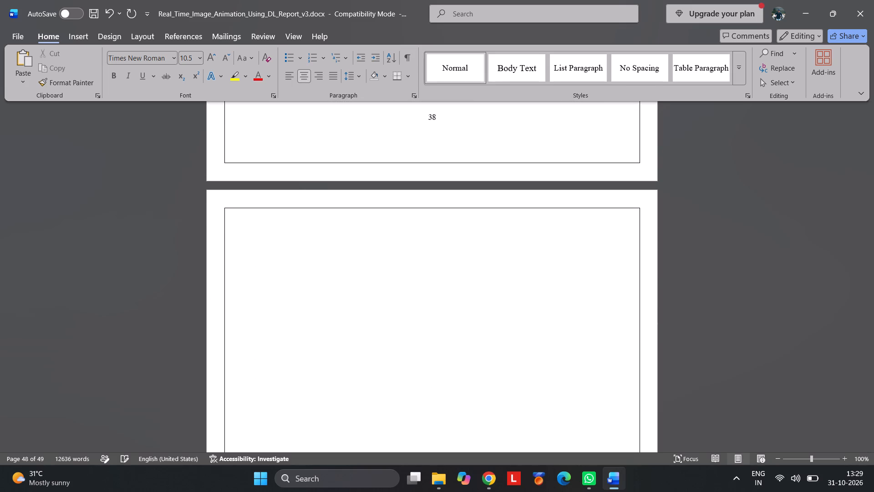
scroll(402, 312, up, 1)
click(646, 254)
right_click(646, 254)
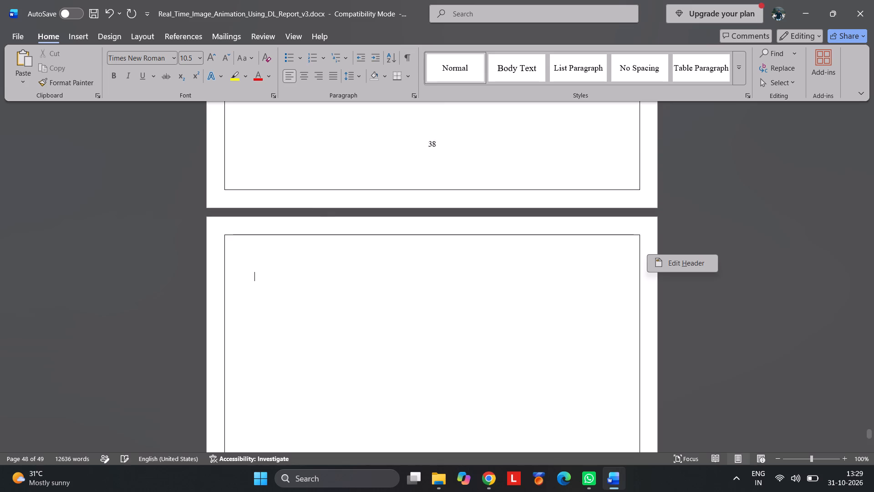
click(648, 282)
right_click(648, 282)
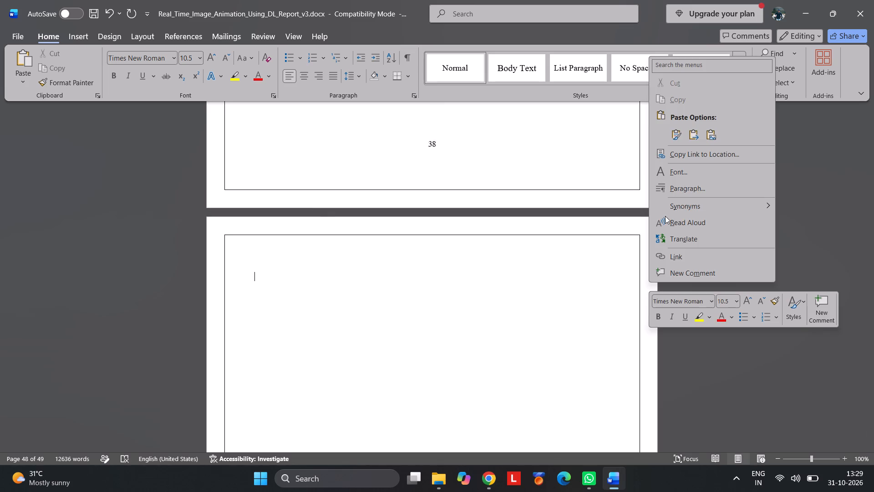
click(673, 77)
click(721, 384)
Check the spacing and page layout of the reference list from its end back to the REFERENCES heading.
scroll(690, 314, down, 9)
scroll(690, 314, up, 3)
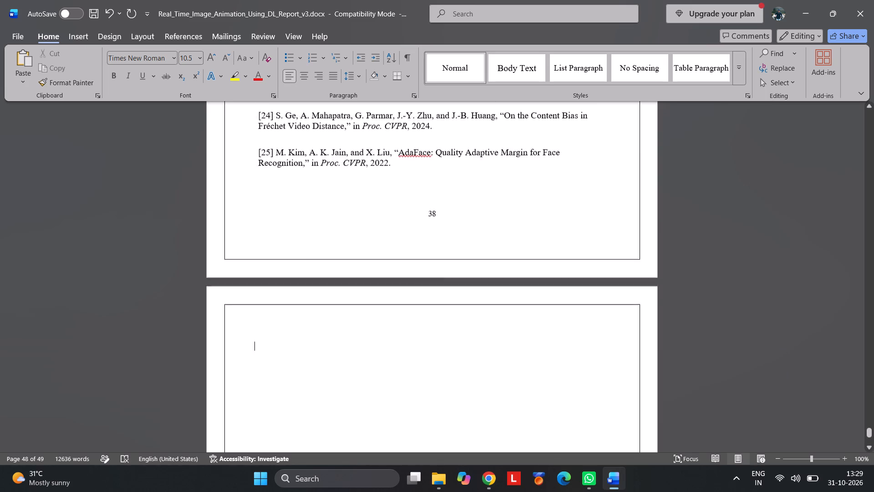
scroll(690, 314, up, 6)
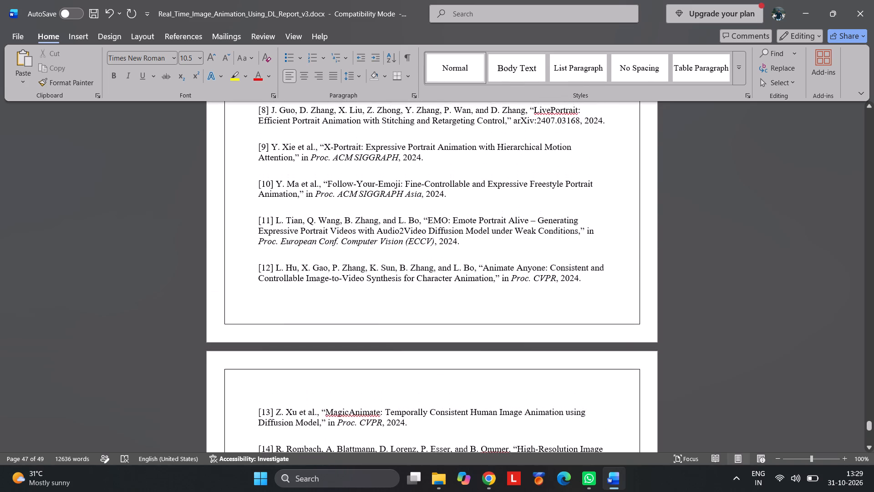
scroll(690, 314, up, 2)
scroll(690, 314, down, 1)
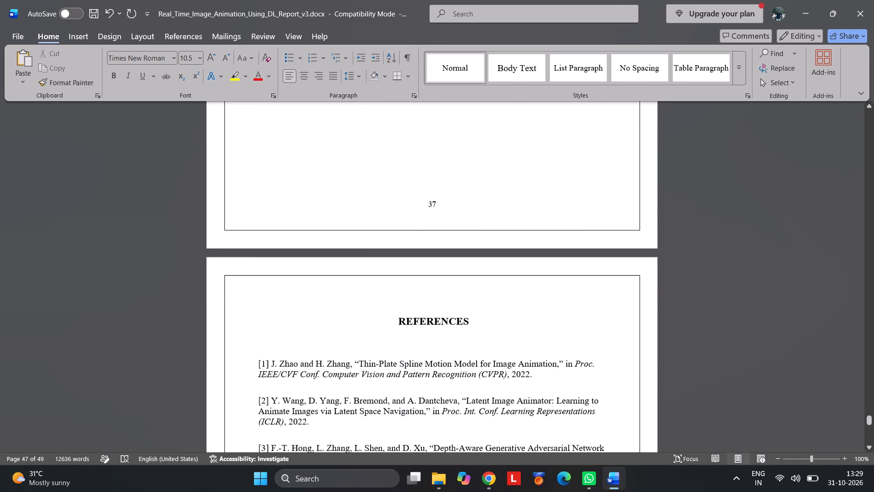
Check the first references, and review the report's page layout from the reference list back to the training step pseudocode in section 5.2.
scroll(690, 314, down, 2)
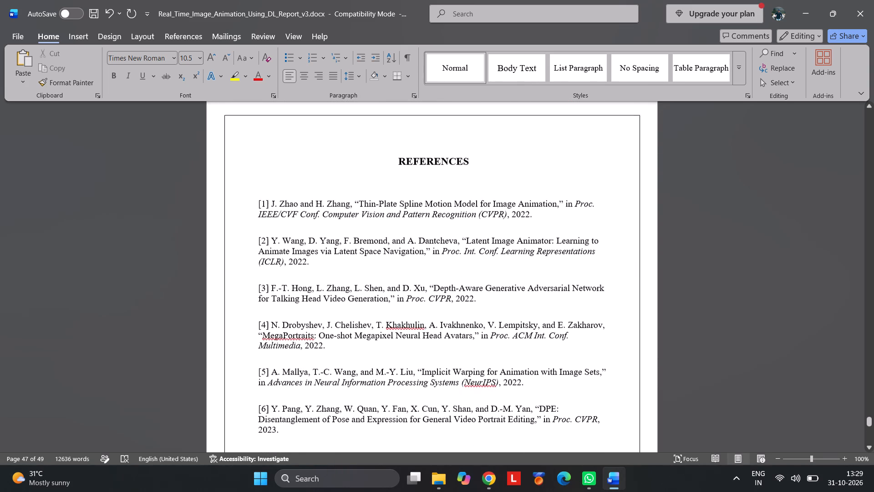
scroll(690, 314, down, 1)
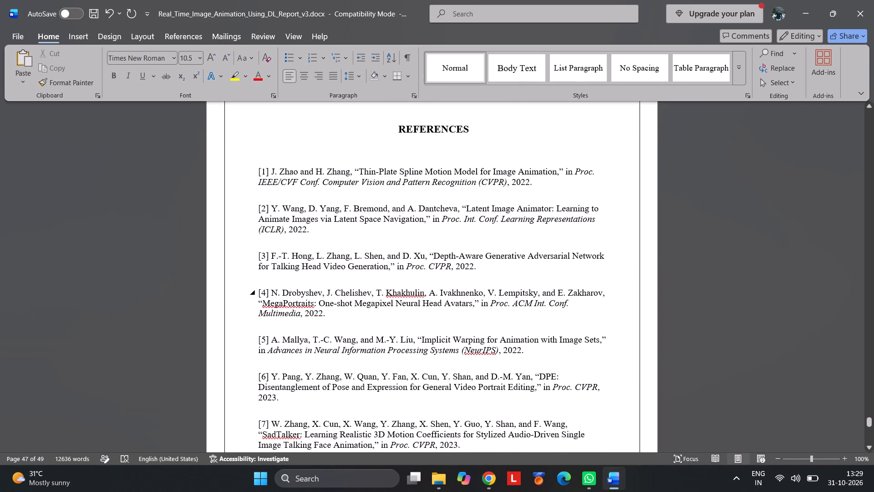
click(258, 314)
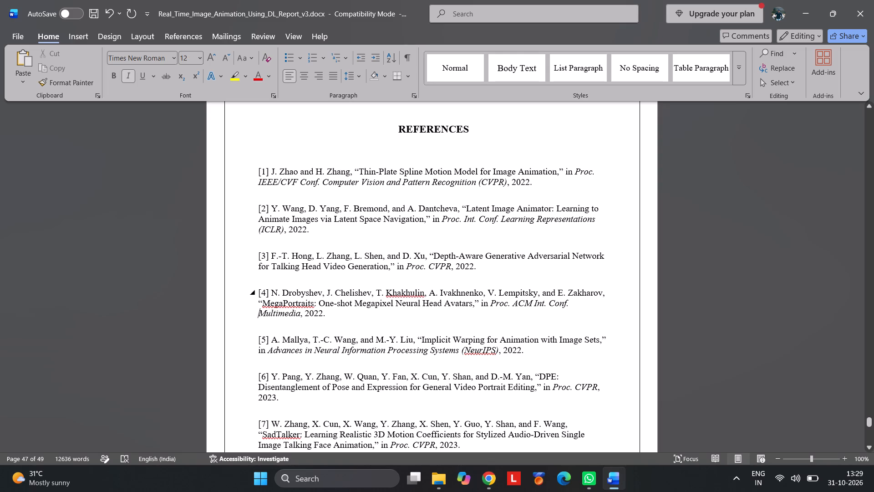
scroll(480, 236, up, 4)
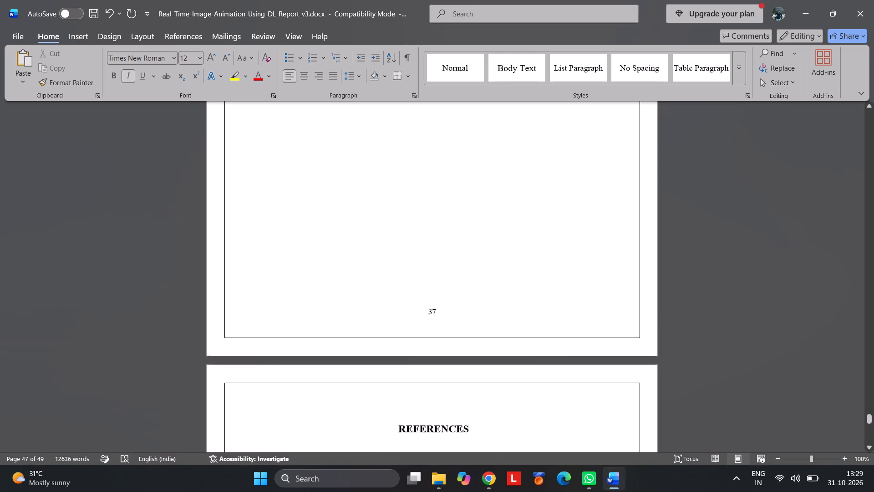
scroll(480, 236, up, 9)
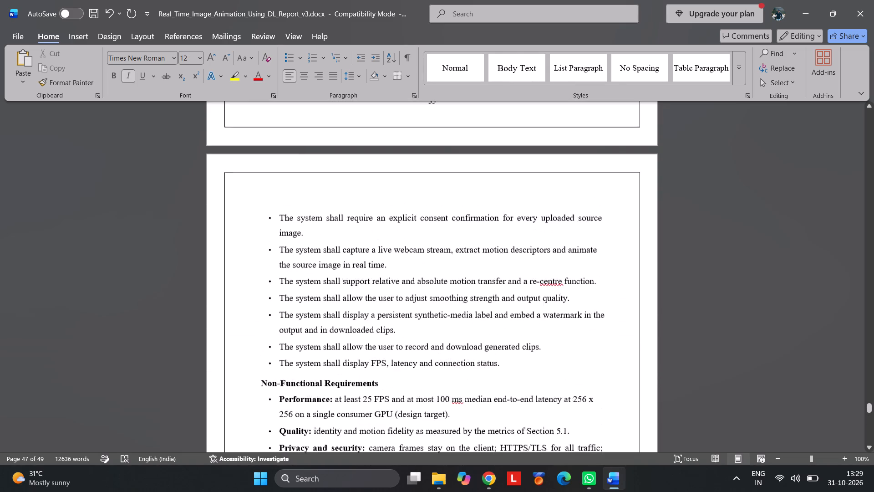
scroll(480, 236, up, 8)
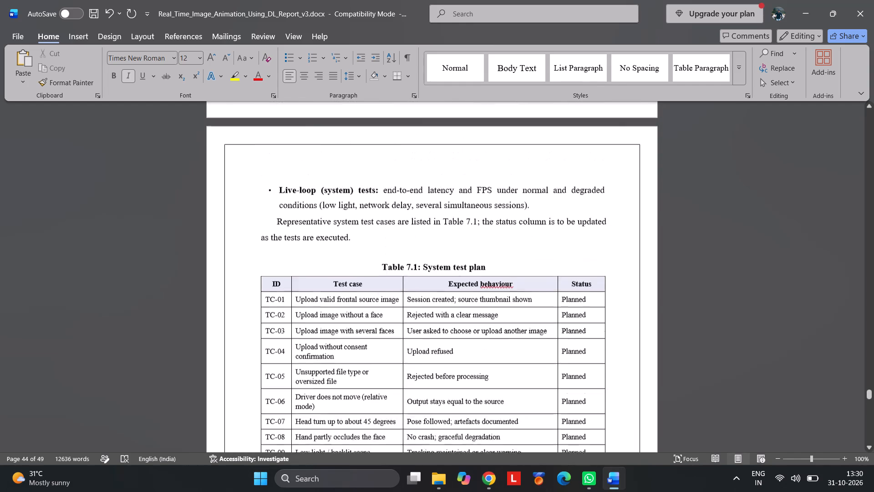
scroll(480, 236, up, 8)
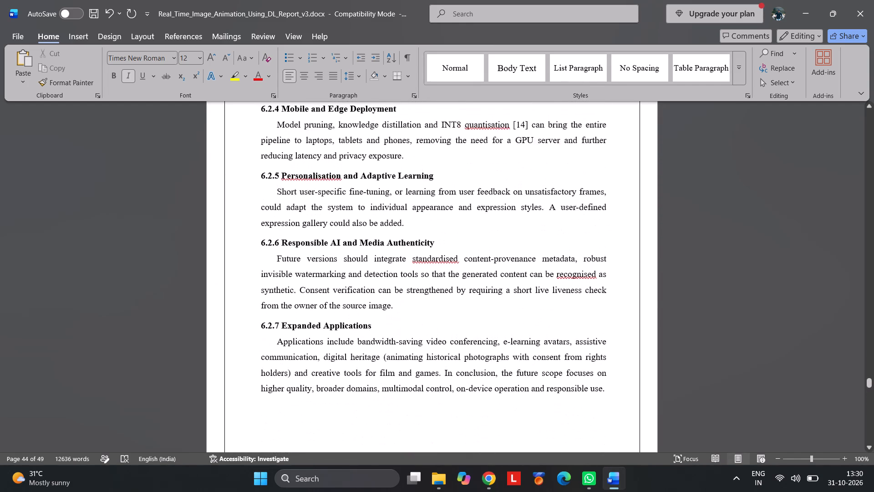
scroll(480, 236, up, 10)
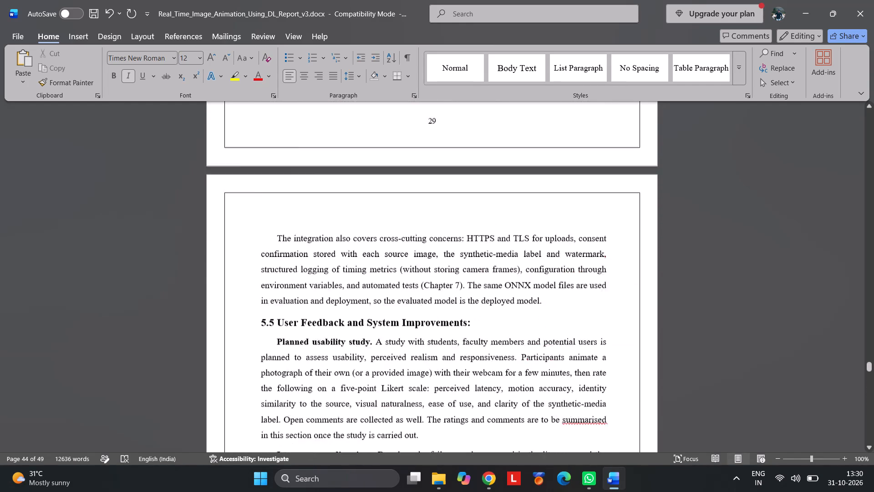
scroll(480, 236, up, 9)
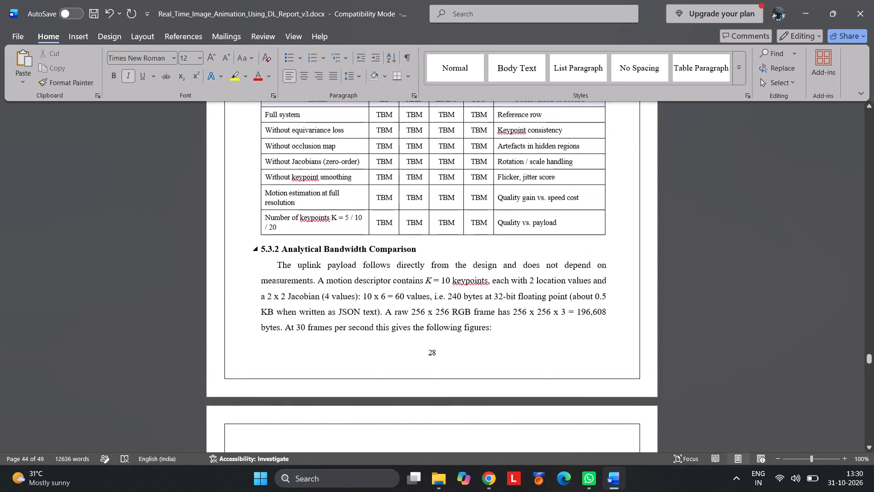
scroll(480, 236, up, 7)
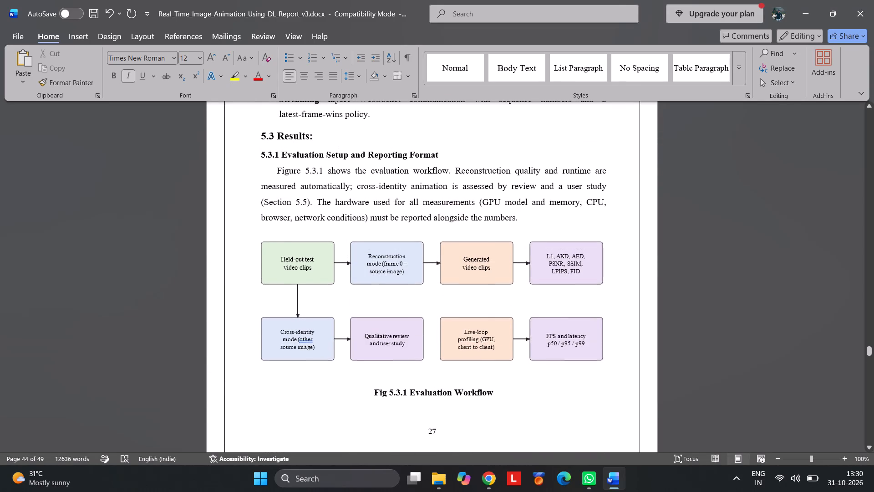
scroll(480, 236, up, 7)
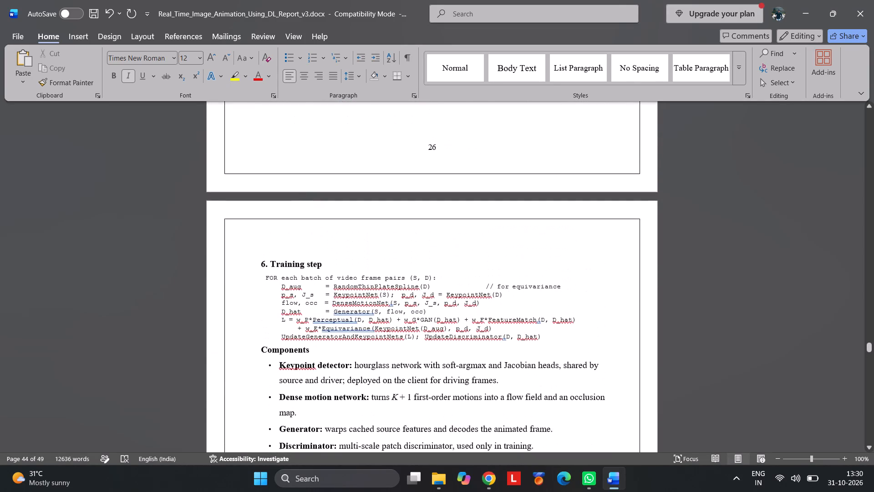
scroll(480, 236, up, 2)
Examine the layout and table spacing in chapter 5 from section 5.3 Results to section 5.5, returning to Table 5.1.
scroll(480, 236, down, 2)
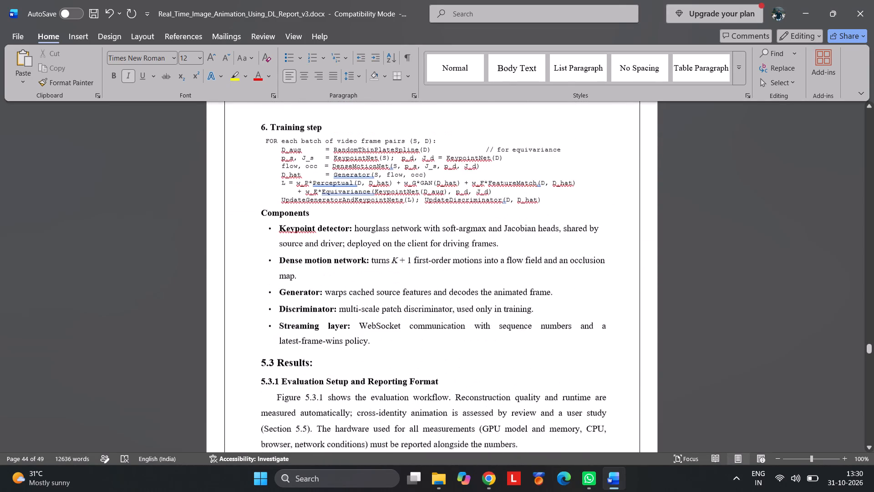
scroll(480, 236, down, 6)
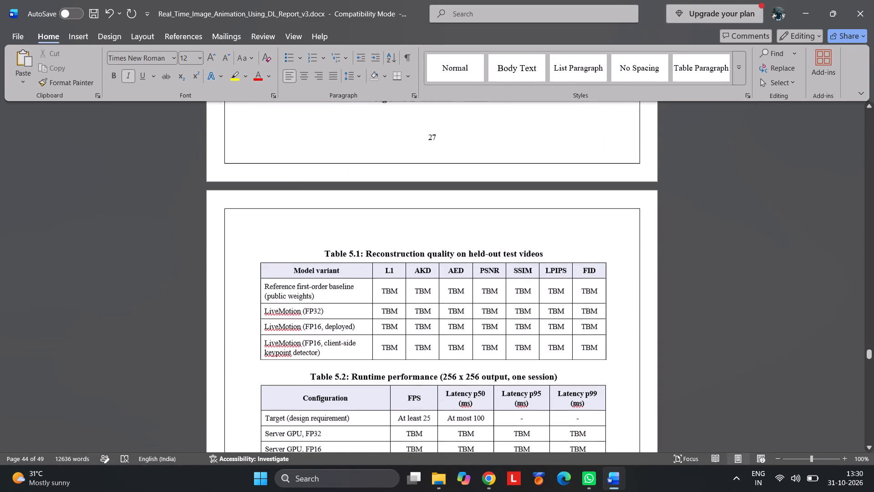
scroll(480, 236, up, 4)
scroll(480, 236, down, 1)
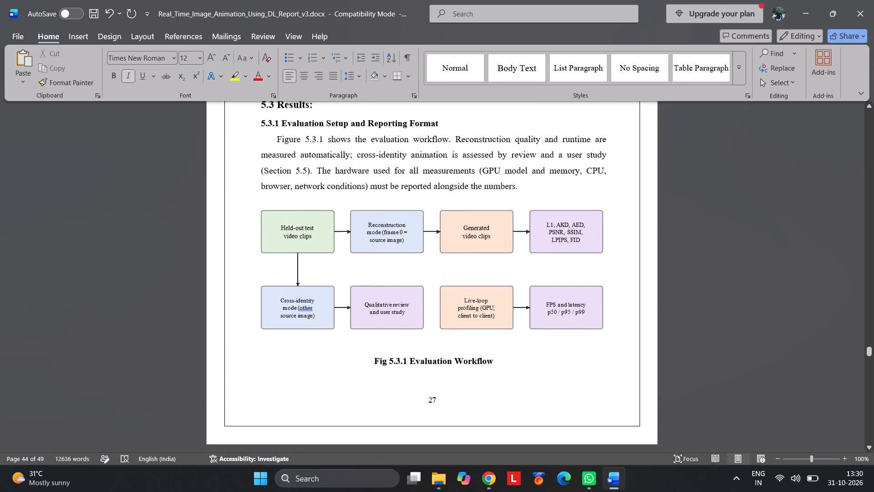
scroll(480, 236, down, 4)
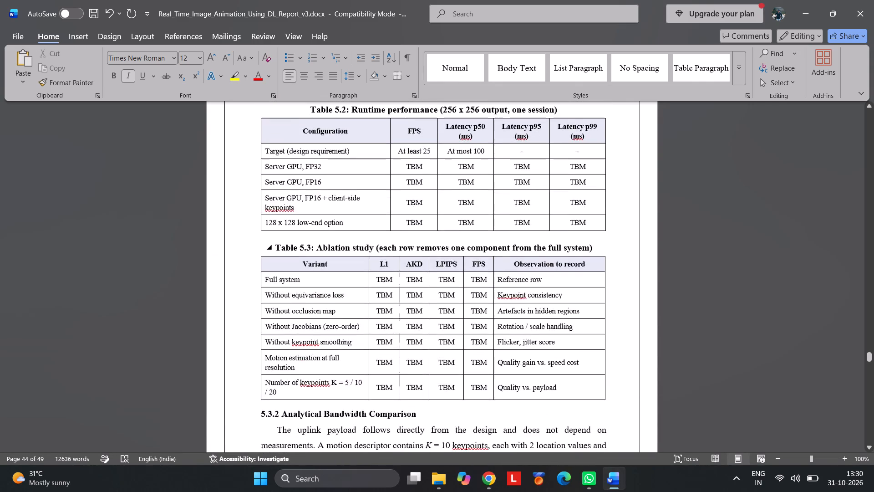
scroll(480, 236, down, 5)
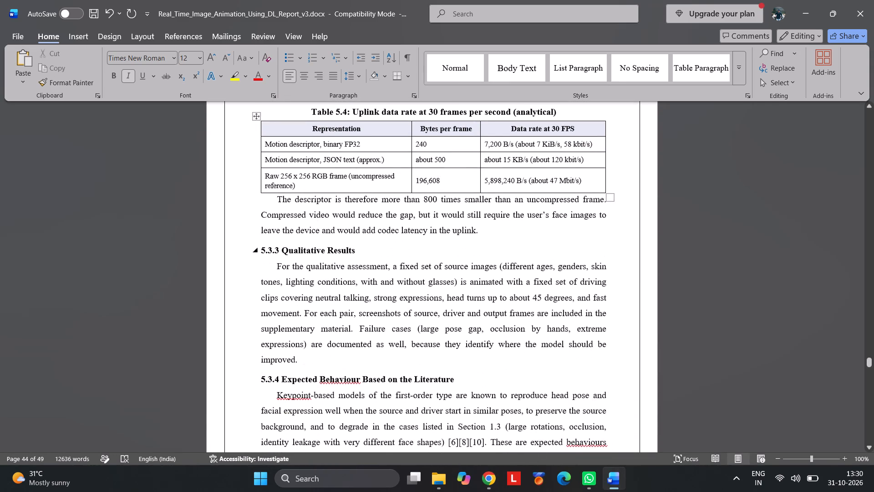
scroll(480, 236, down, 3)
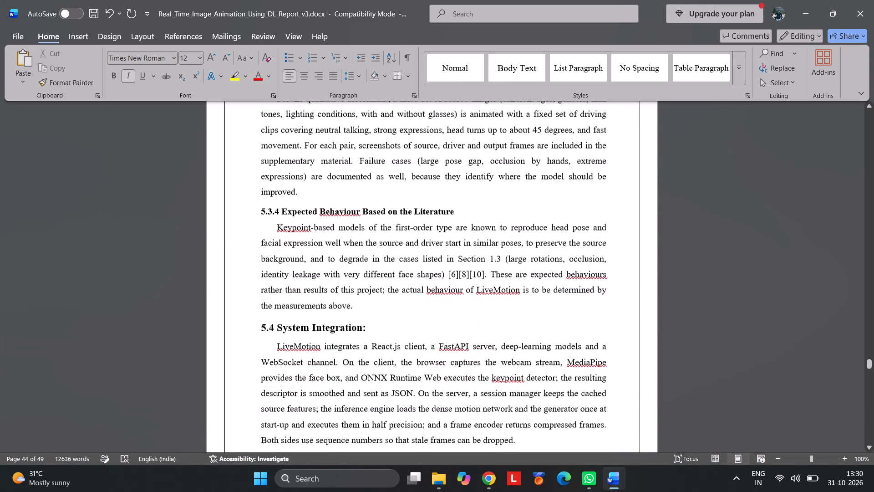
scroll(480, 236, down, 2)
scroll(480, 236, up, 2)
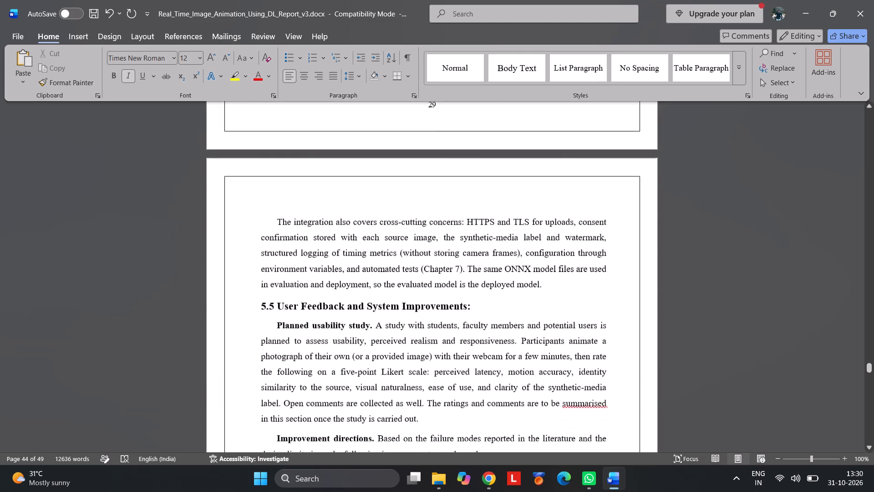
scroll(480, 236, up, 3)
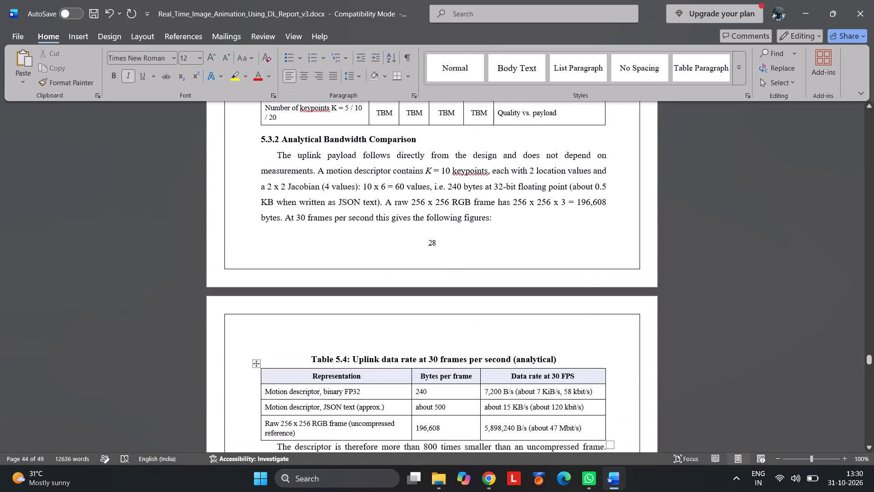
scroll(480, 236, down, 1)
scroll(480, 236, up, 2)
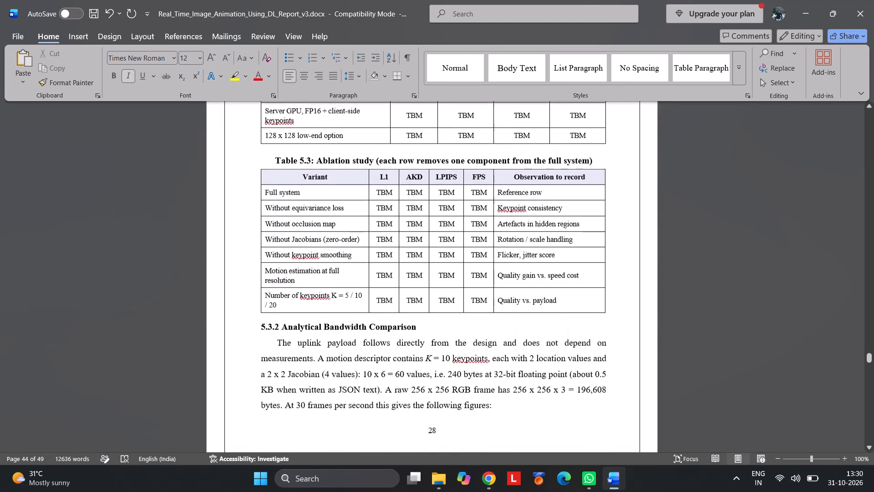
scroll(480, 236, up, 3)
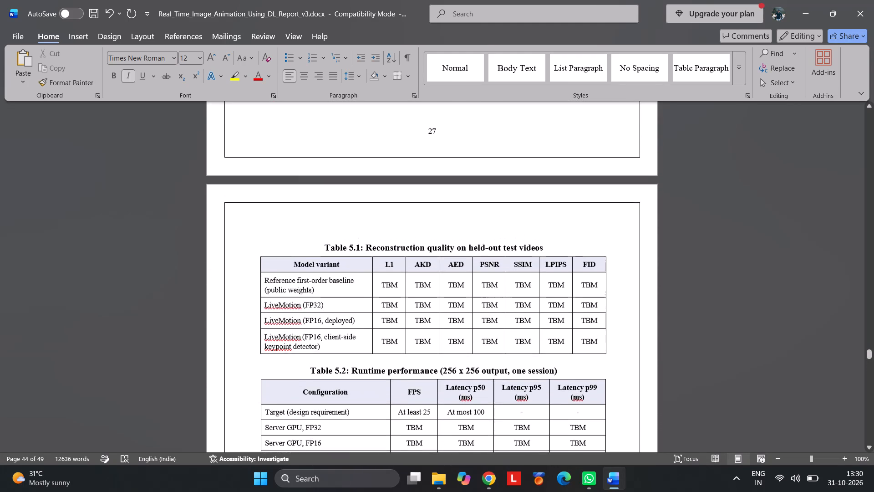
scroll(480, 236, up, 1)
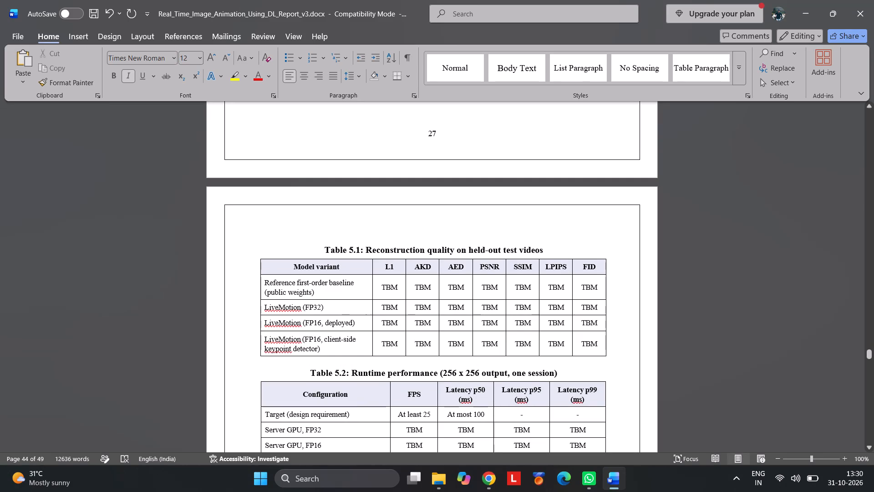
Examine the page layout of chapter 5 back to the Evaluation Protocol and forward to the evaluation workflow figure.
scroll(572, 234, up, 6)
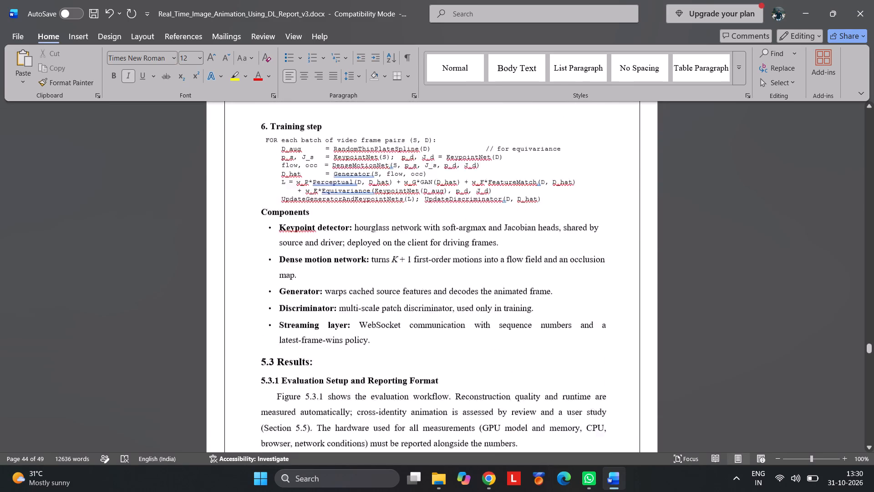
scroll(572, 234, up, 7)
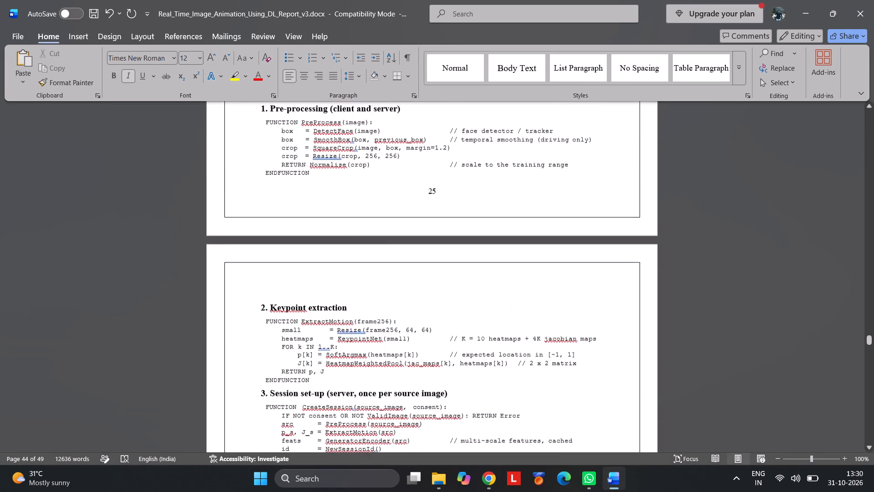
scroll(572, 234, up, 8)
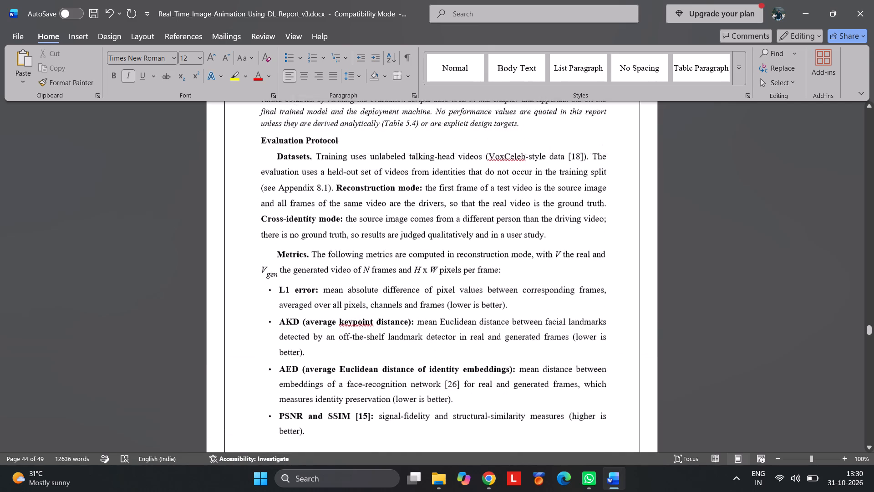
scroll(572, 234, up, 3)
scroll(572, 234, down, 4)
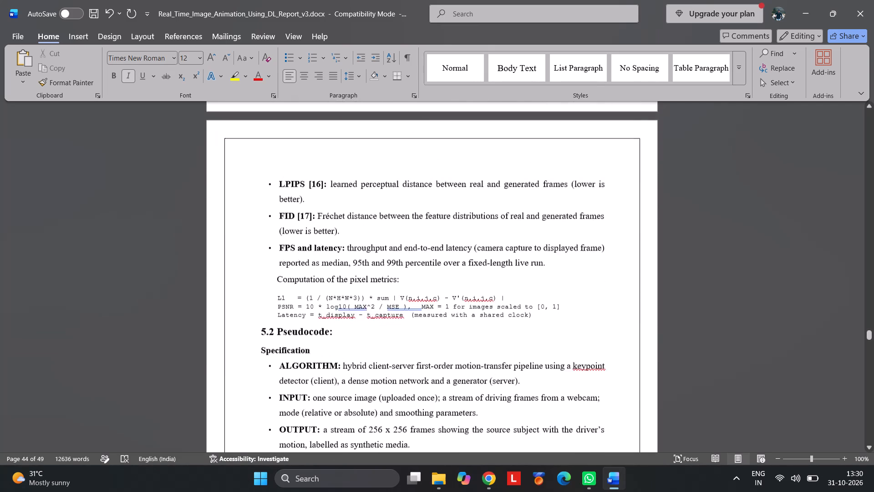
scroll(572, 234, down, 8)
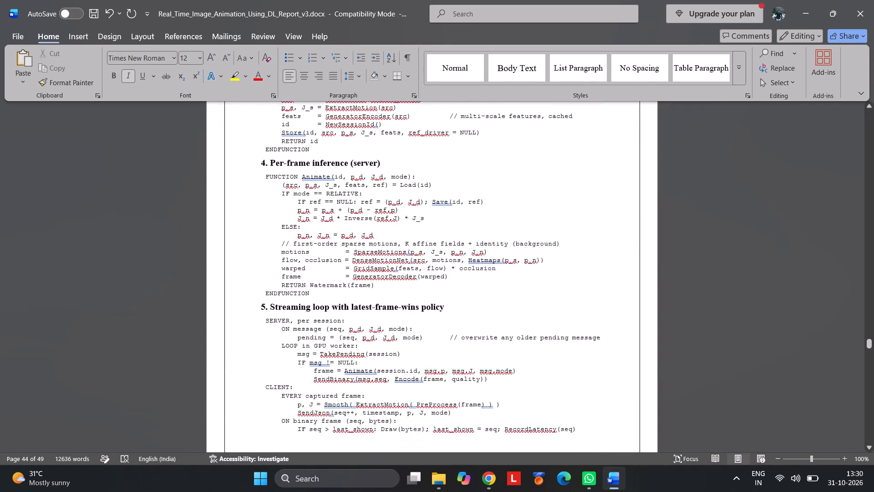
scroll(572, 234, down, 5)
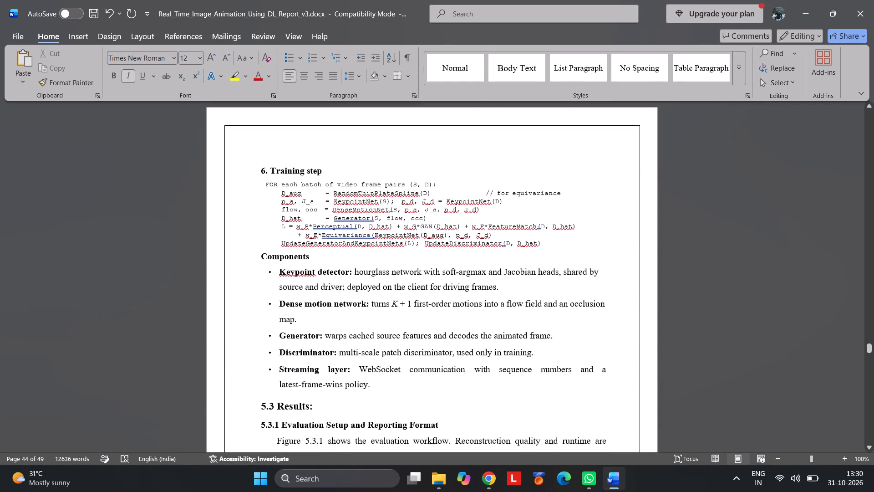
scroll(572, 234, down, 4)
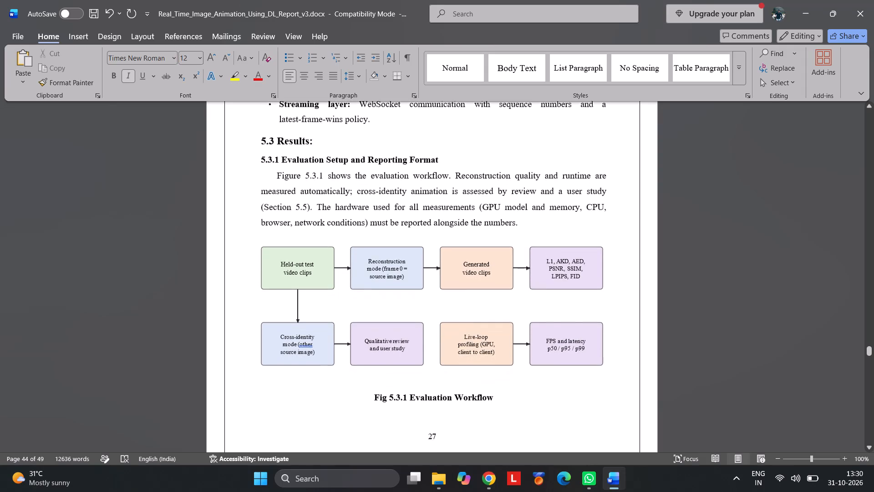
Add an empty row below the last row of Table 5.3 (Ablation study), just before heading 5.3.2.
scroll(572, 234, down, 4)
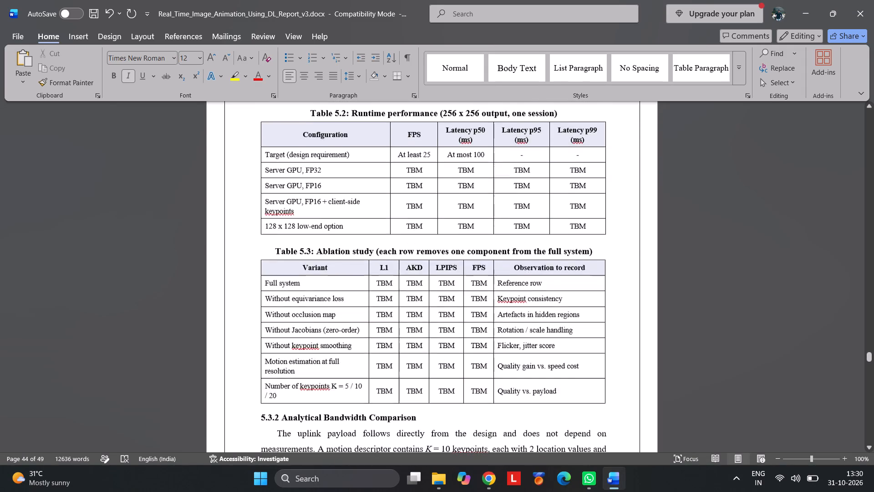
scroll(572, 234, down, 2)
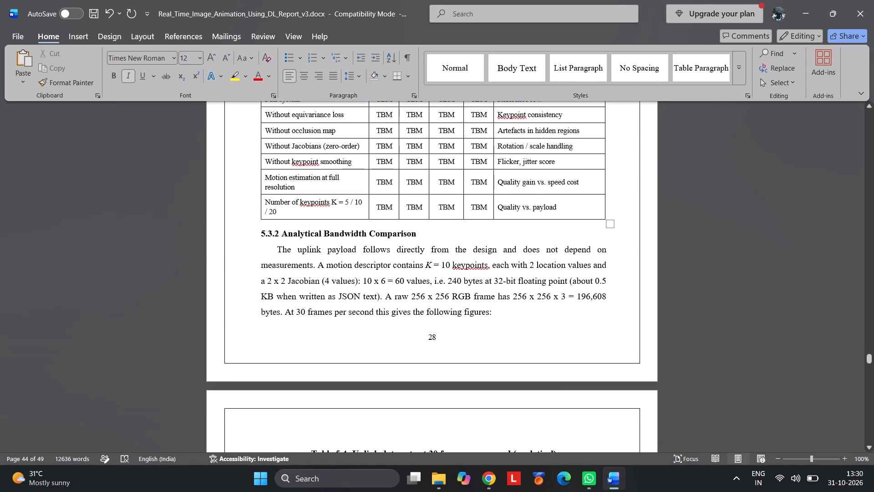
scroll(620, 281, up, 1)
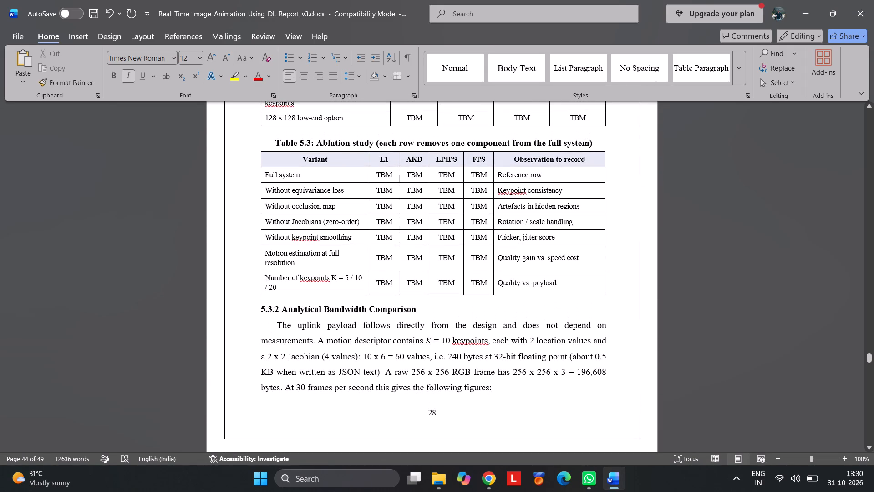
click(611, 288)
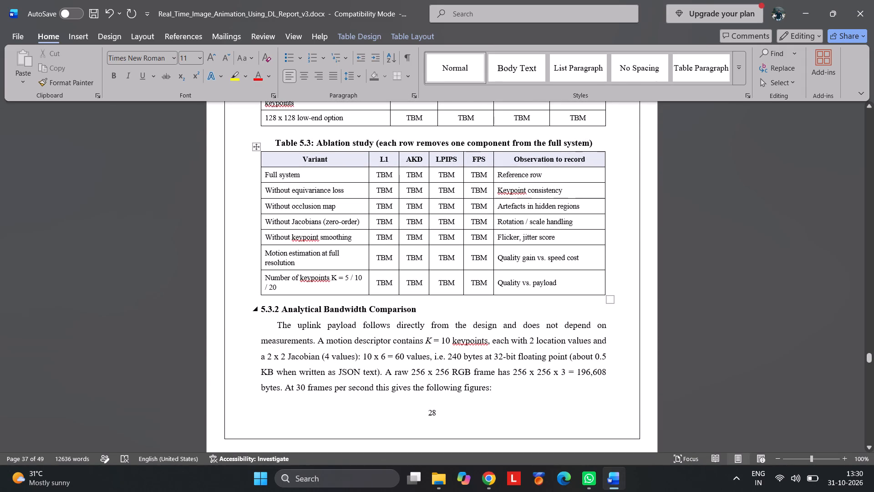
click(645, 288)
click(625, 295)
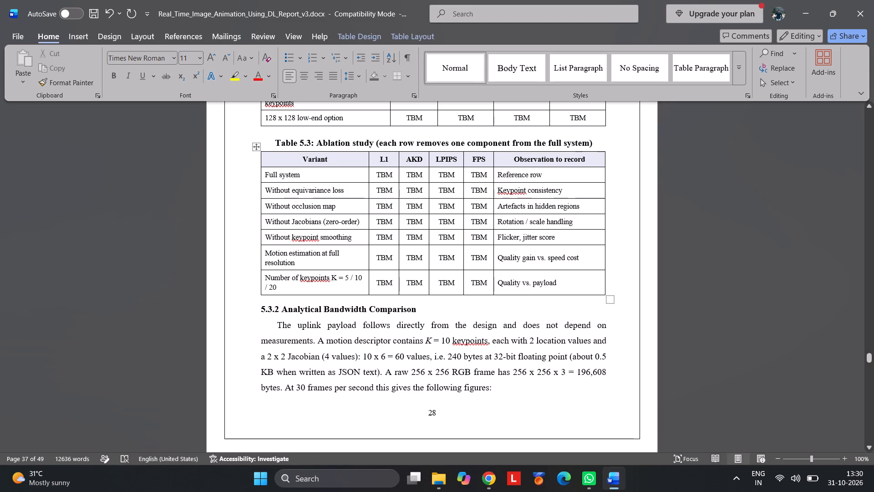
key(Return)
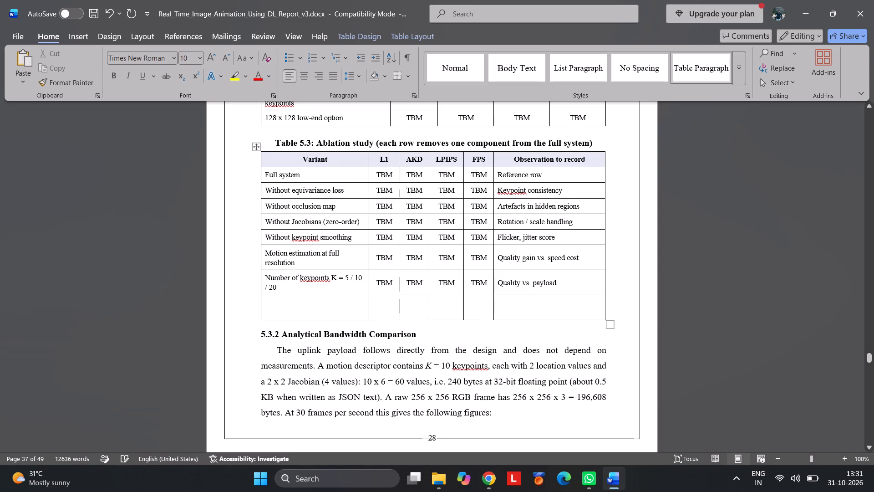
Remove the empty last row of Table 5.3 (Ablation study), just before heading 5.3.2, by undoing its insertion.
click(623, 342)
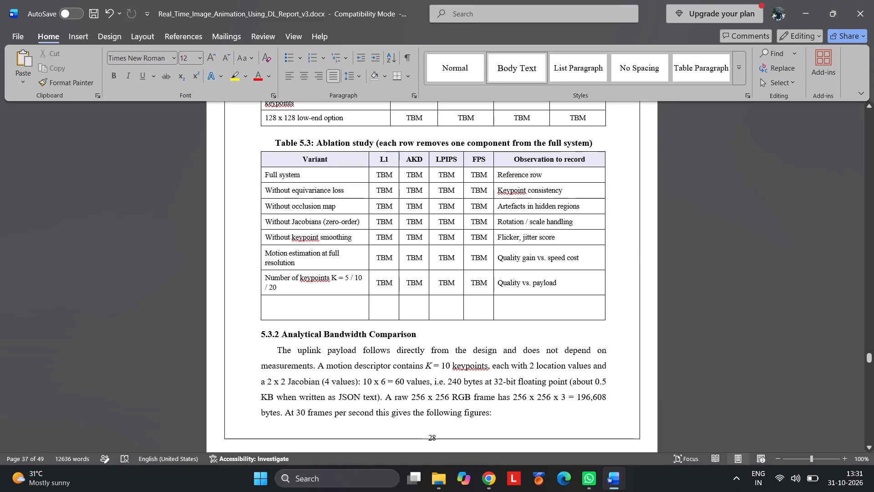
click(350, 313)
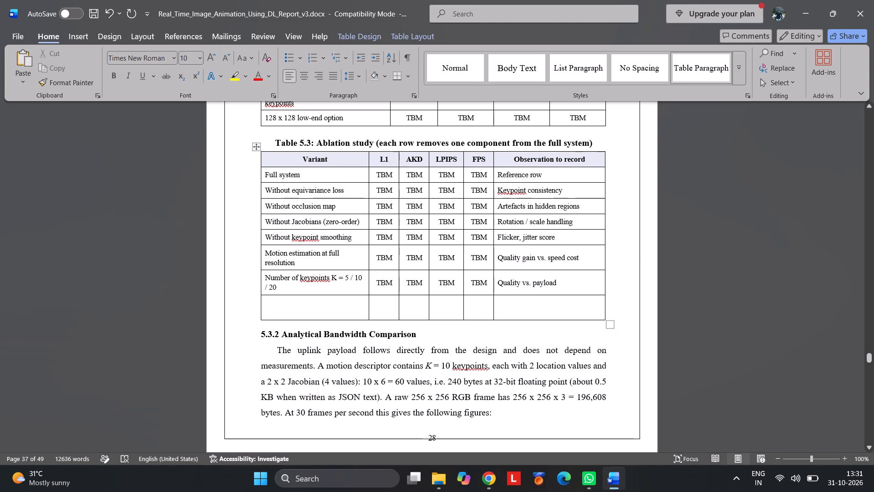
key(BackSpace)
key(BackSpace)
key(BackSpace)
key(Delete)
click(248, 334)
key(ctrl+z)
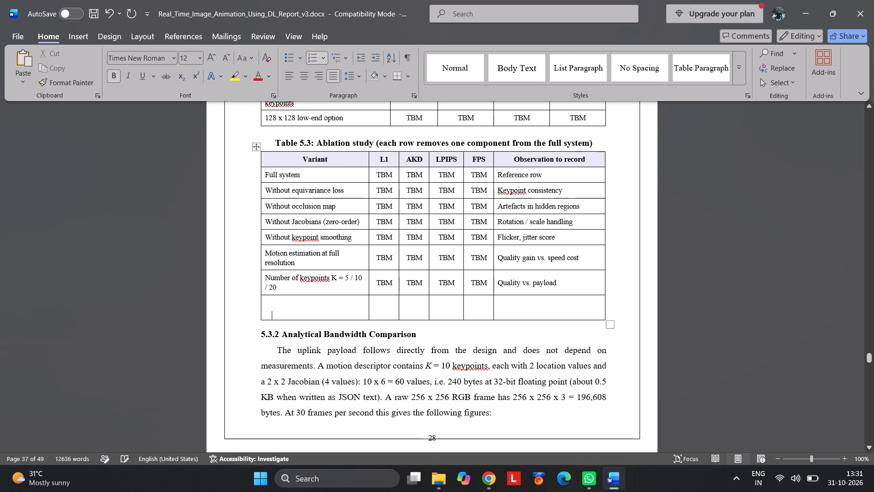
key(ctrl+z)
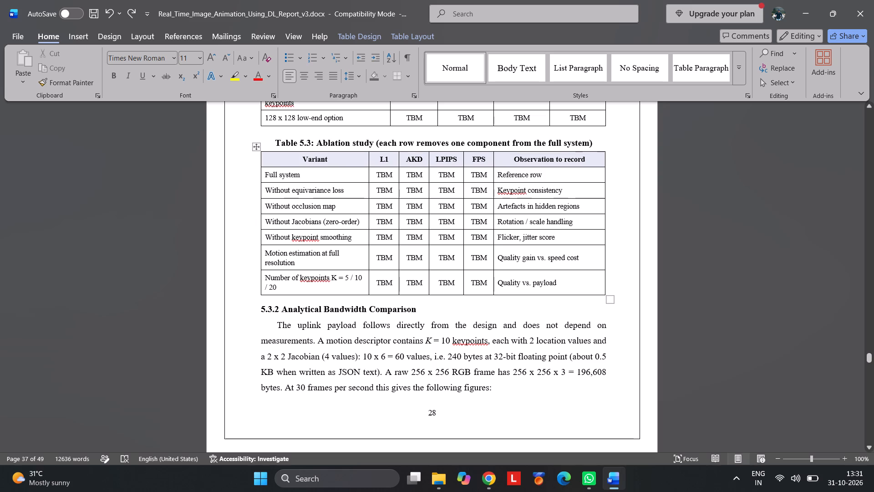
Examine the page layout and table spacing from the evaluation workflow figure through Table 5.4 to section 5.4 System Integration.
scroll(310, 346, up, 7)
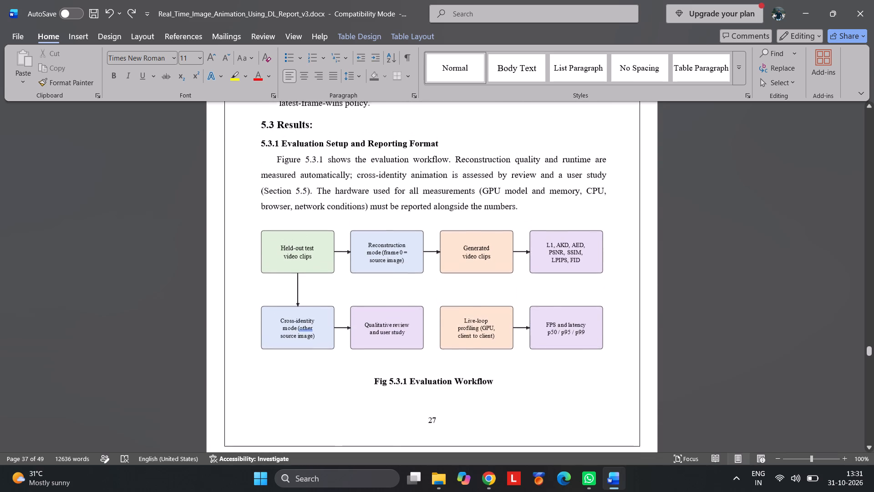
scroll(310, 346, down, 3)
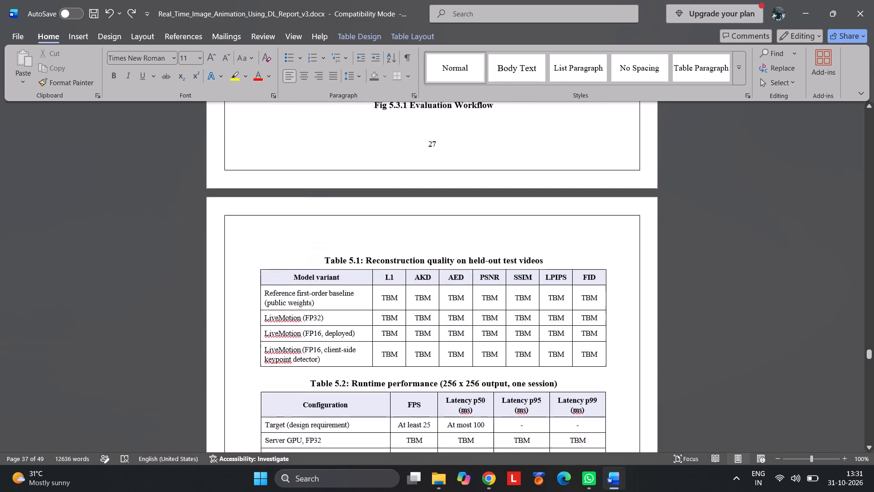
scroll(310, 346, down, 5)
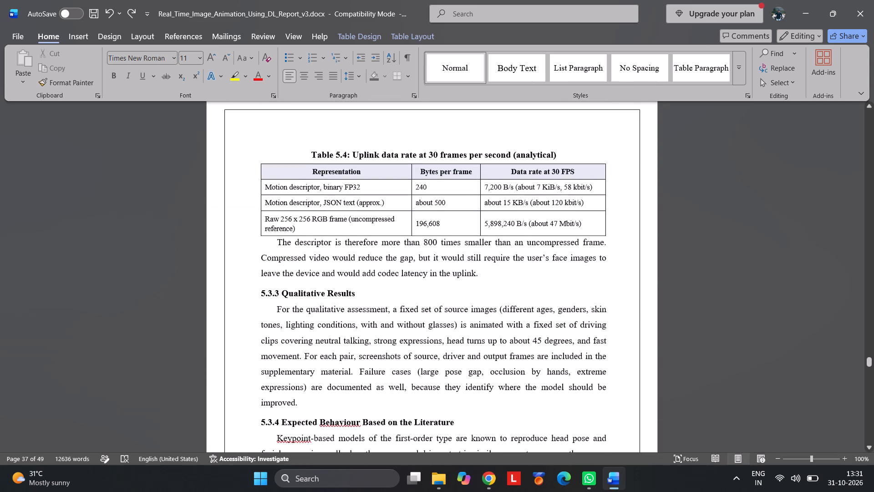
scroll(310, 346, down, 1)
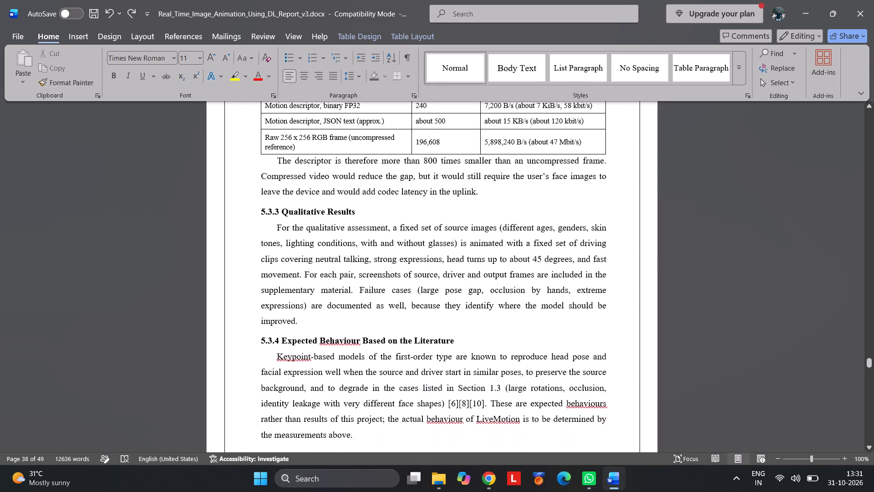
scroll(310, 346, down, 4)
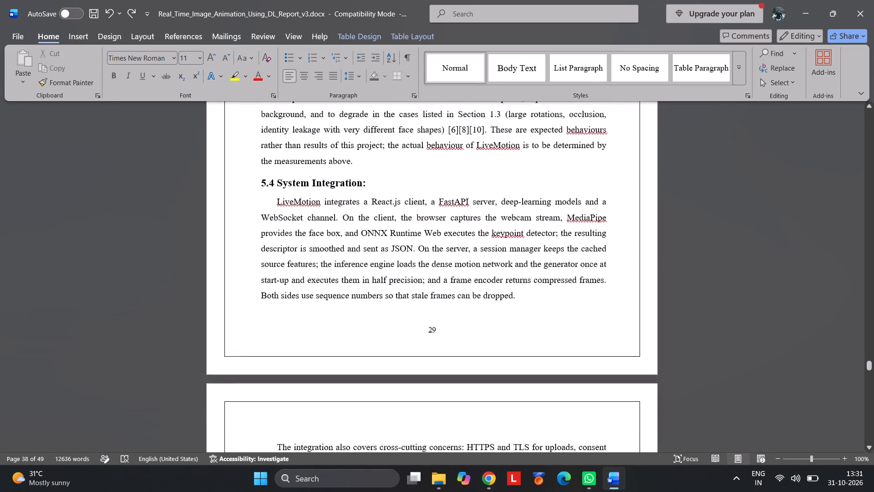
scroll(310, 346, down, 2)
scroll(310, 346, up, 1)
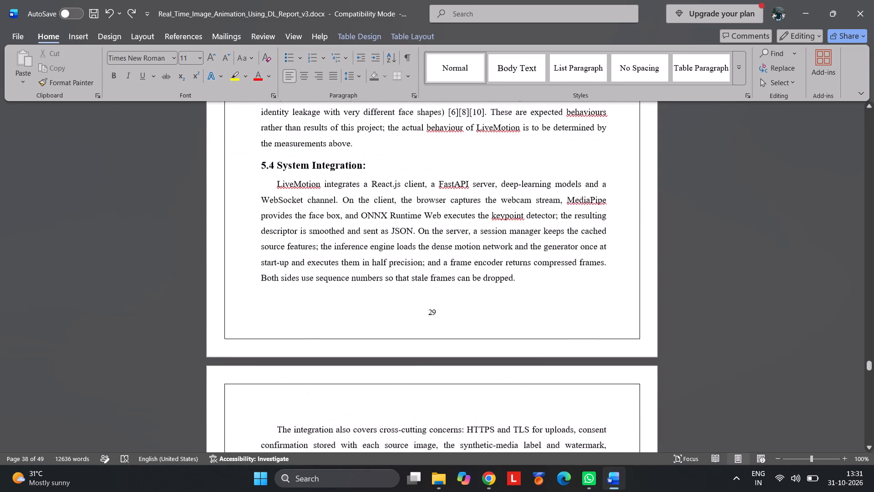
scroll(310, 346, up, 1)
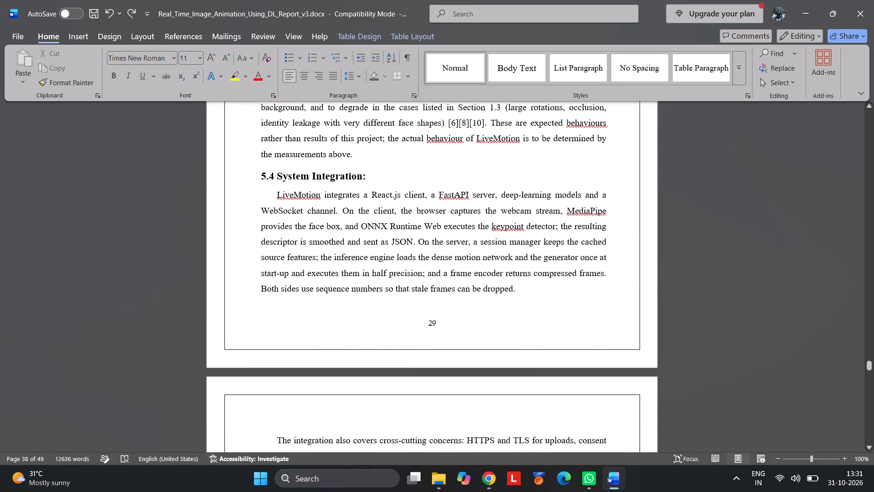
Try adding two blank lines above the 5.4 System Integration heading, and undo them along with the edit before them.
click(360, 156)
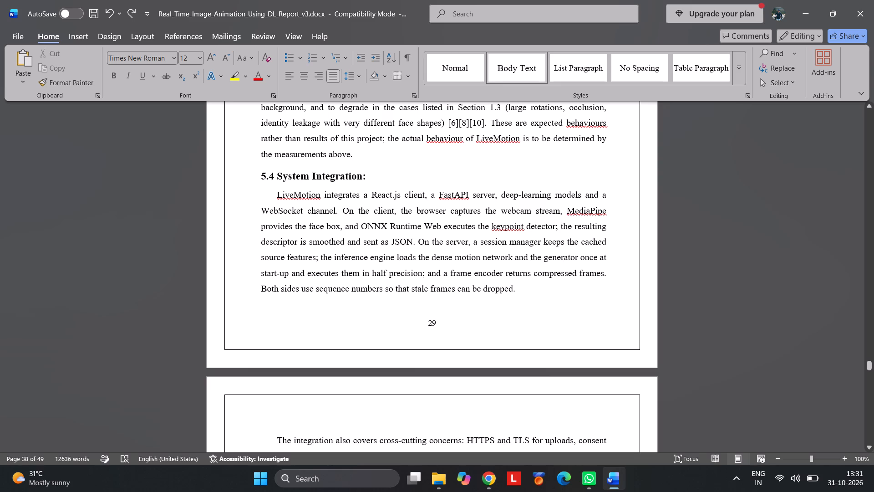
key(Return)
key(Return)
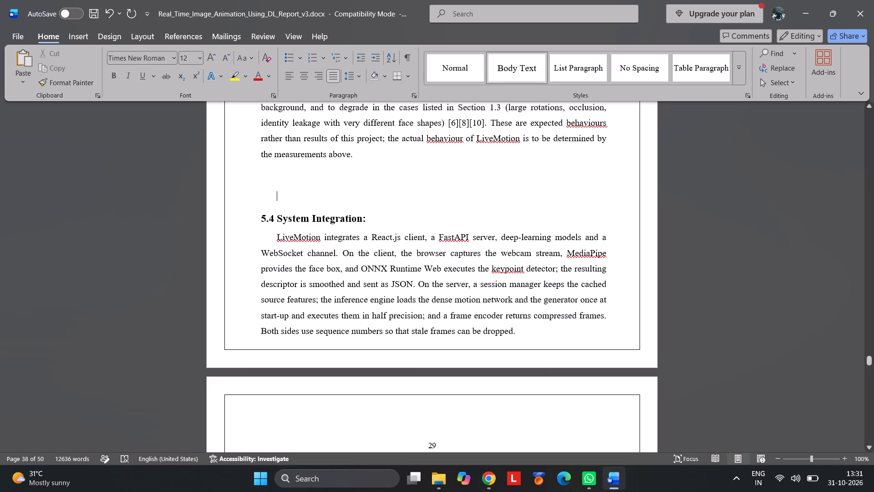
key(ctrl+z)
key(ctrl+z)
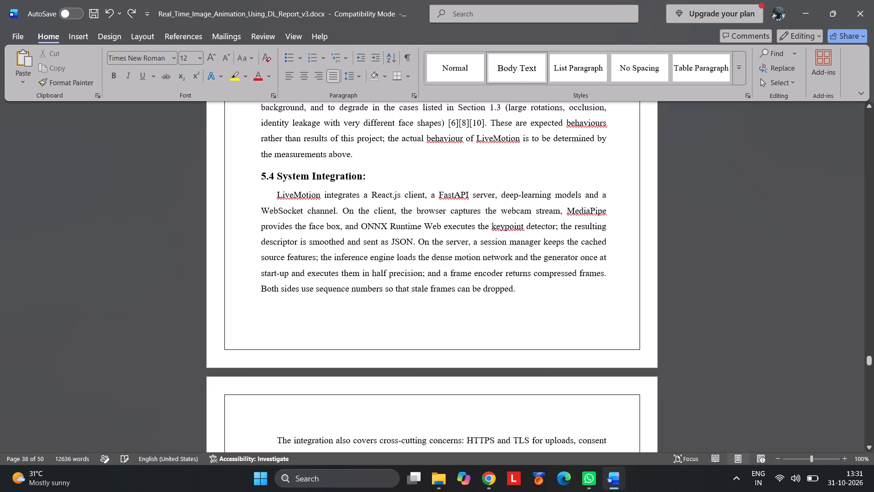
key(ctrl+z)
Review the spacing and page layout of the reference list from [1] to [25], including the page number after the last entry.
scroll(360, 156, up, 1)
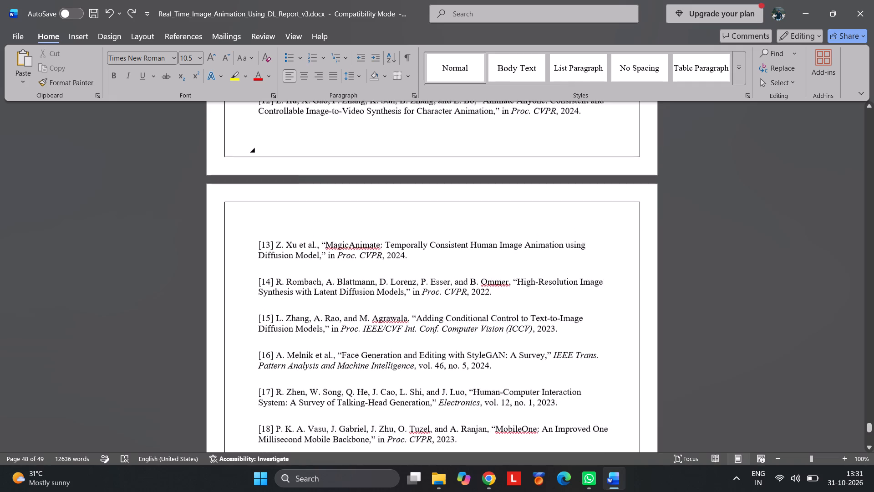
scroll(360, 156, up, 1)
scroll(360, 156, right, 1)
scroll(360, 156, up, 1)
scroll(360, 156, right, 1)
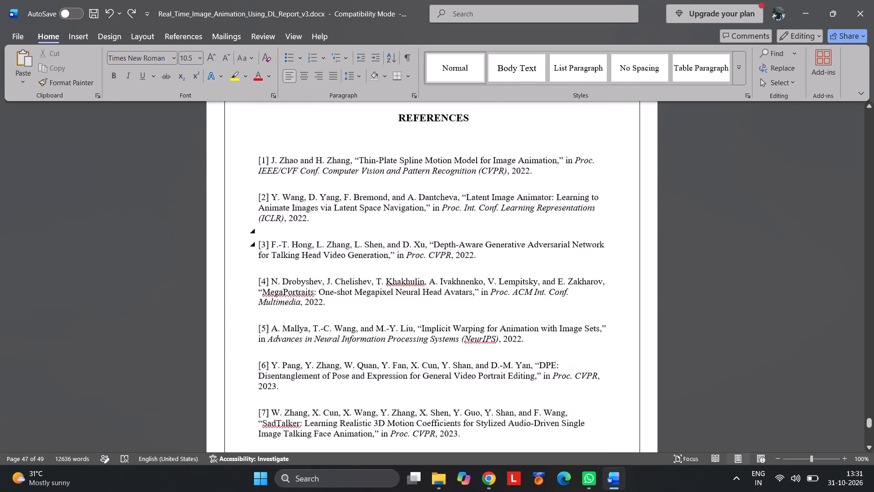
scroll(360, 156, right, 1)
scroll(360, 156, down, 1)
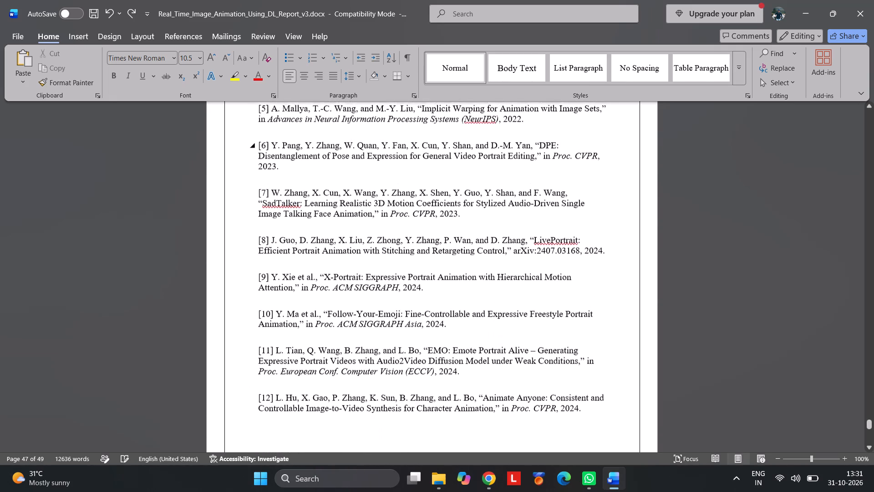
scroll(360, 156, down, 3)
scroll(360, 156, up, 1)
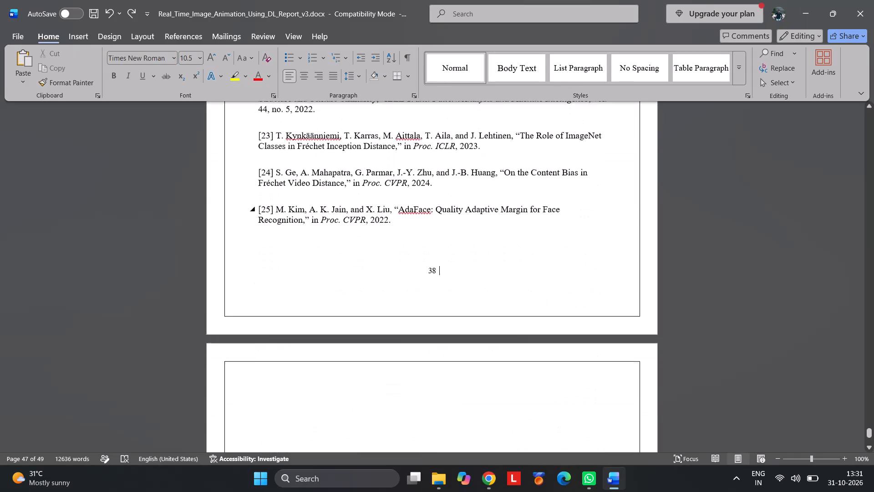
scroll(360, 156, up, 2)
scroll(360, 156, down, 9)
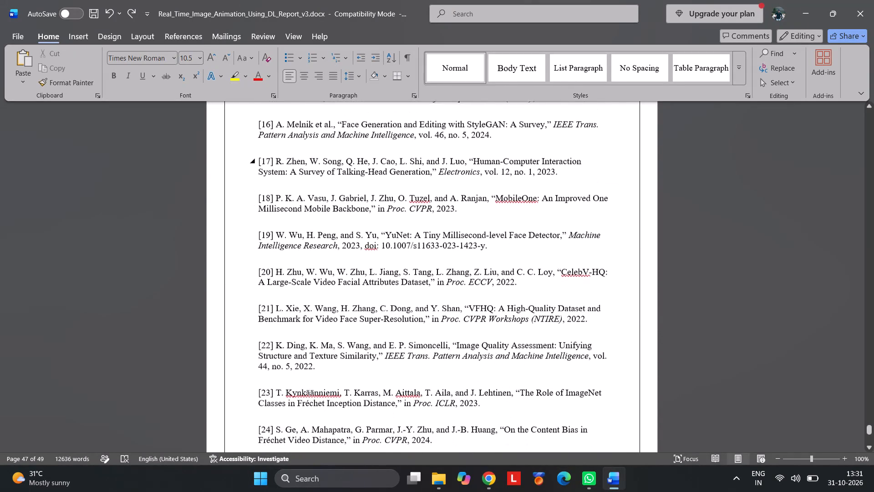
scroll(360, 156, down, 1)
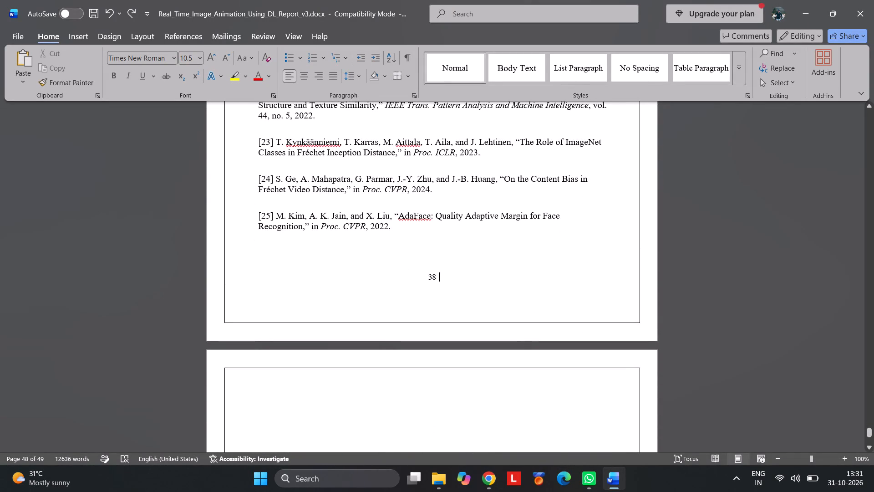
Change the manually entered page number below reference [25] to 39.
key(BackSpace)
key(9)
key(BackSpace)
key(BackSpace)
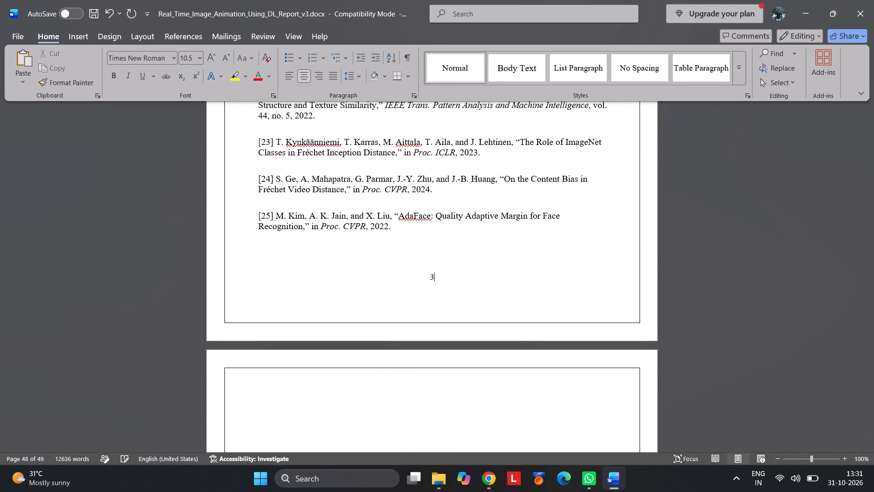
key(9)
Insert three blank lines above the page number 39 to move it lower on the last references page.
key(Left)
key(Left)
key(Return)
key(Return)
key(Return)
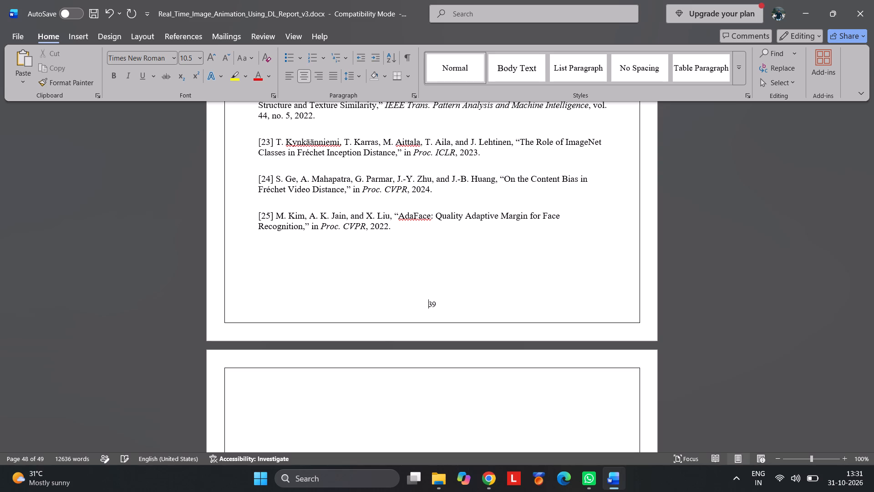
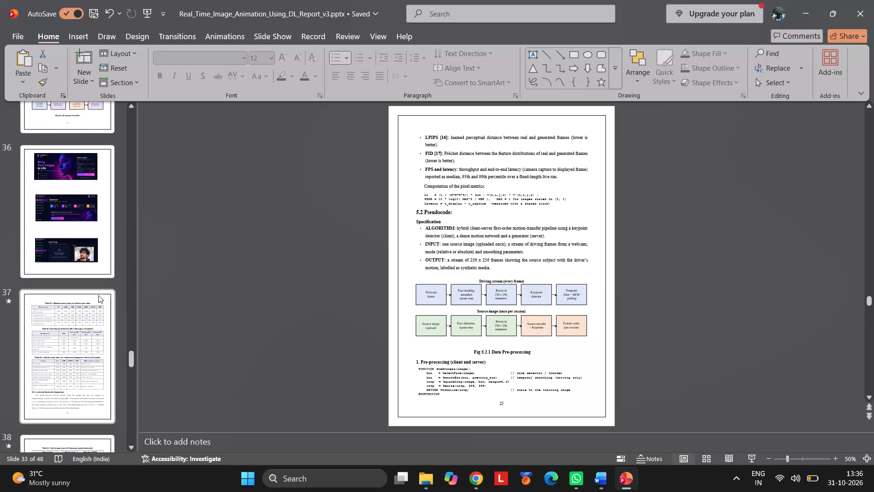
Delete slide 36 with the login, dashboard and upload-image screenshots from the PowerPoint version of the report.
click(59, 107)
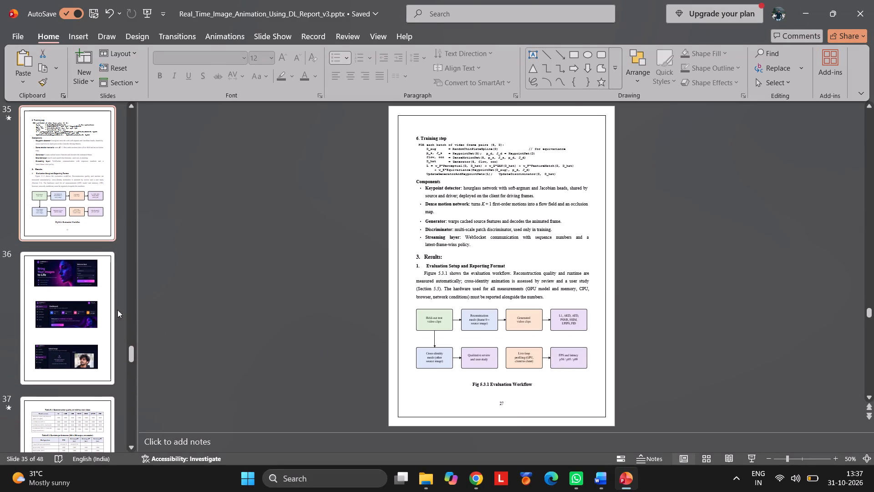
click(90, 282)
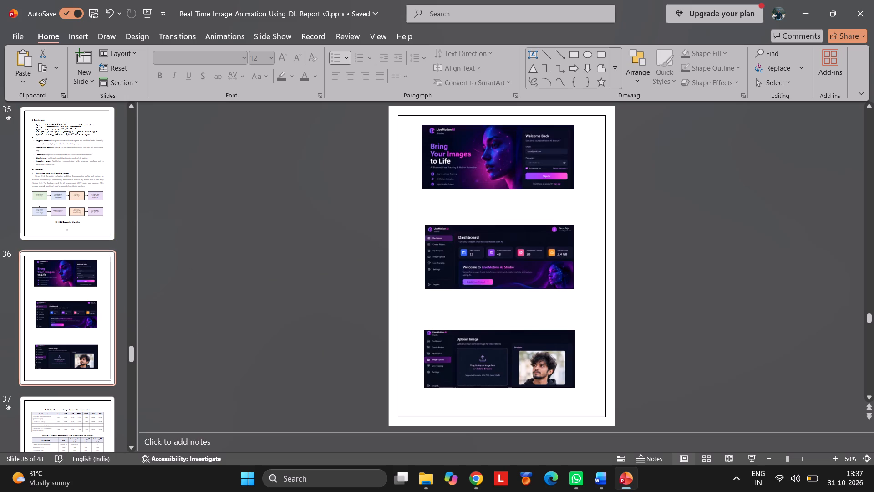
click(495, 195)
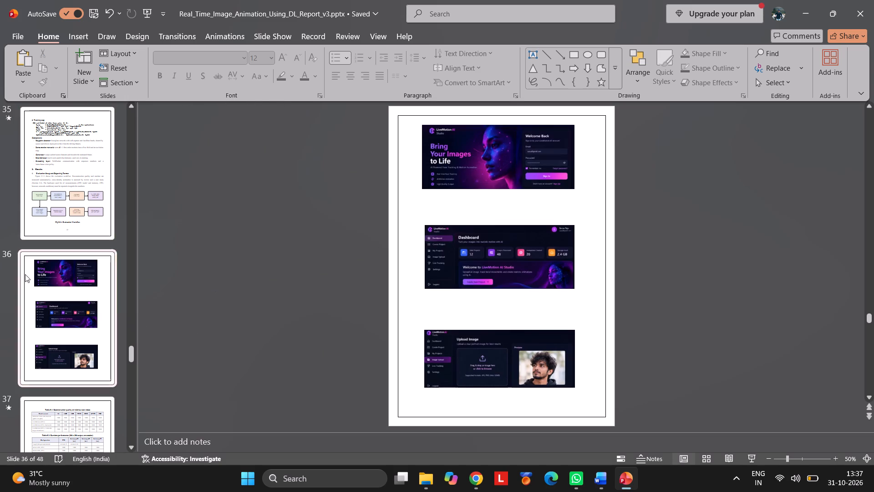
right_click(478, 206)
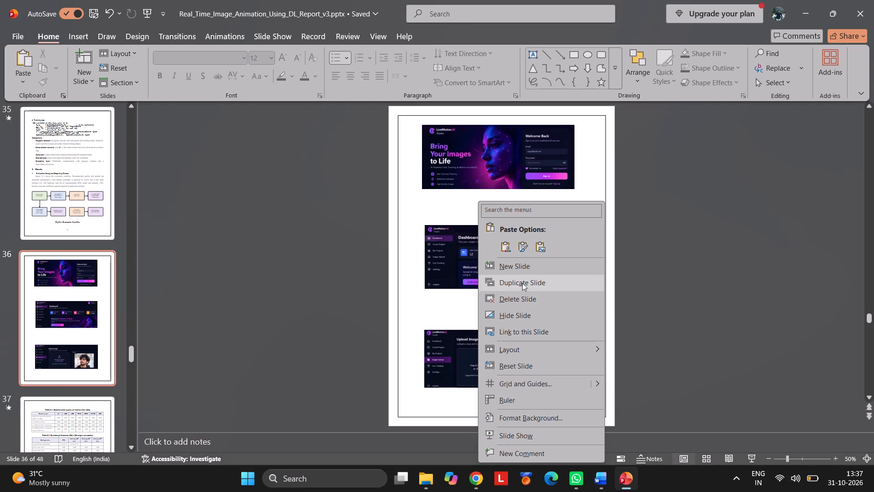
click(517, 293)
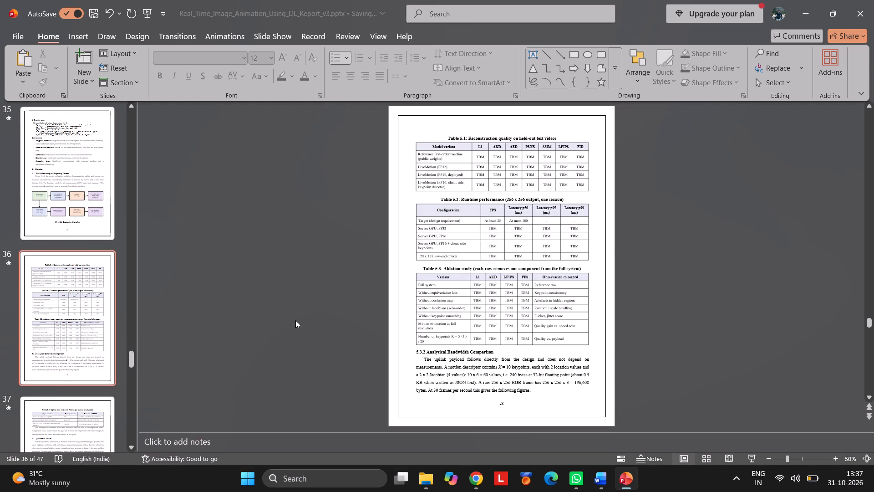
Compare slides 35 and 36, the evaluation workflow and the results tables, to check that their content and page numbers follow on.
click(78, 215)
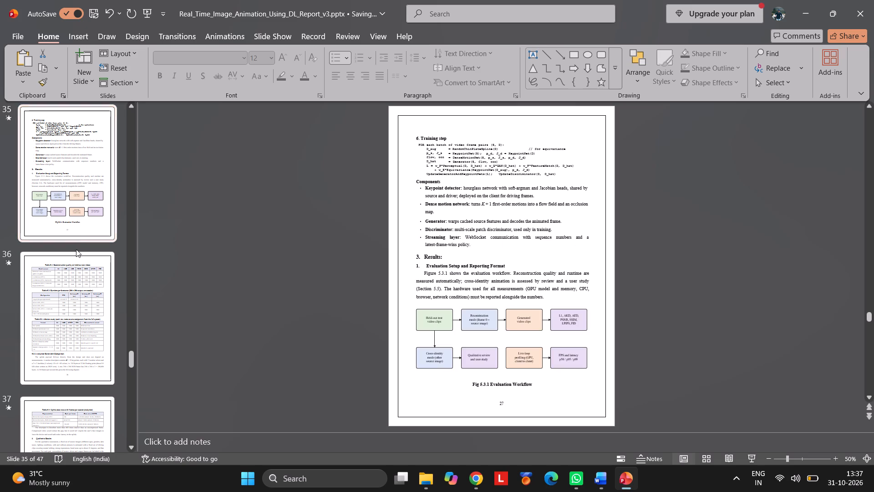
click(74, 265)
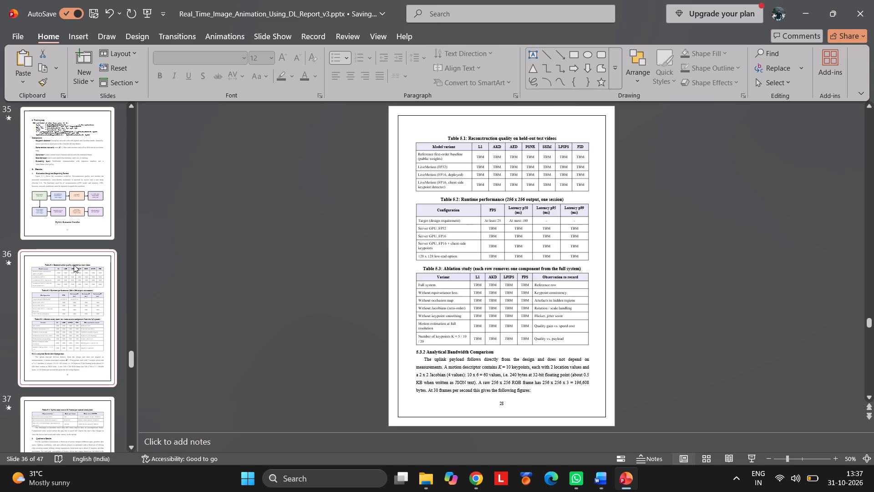
click(61, 210)
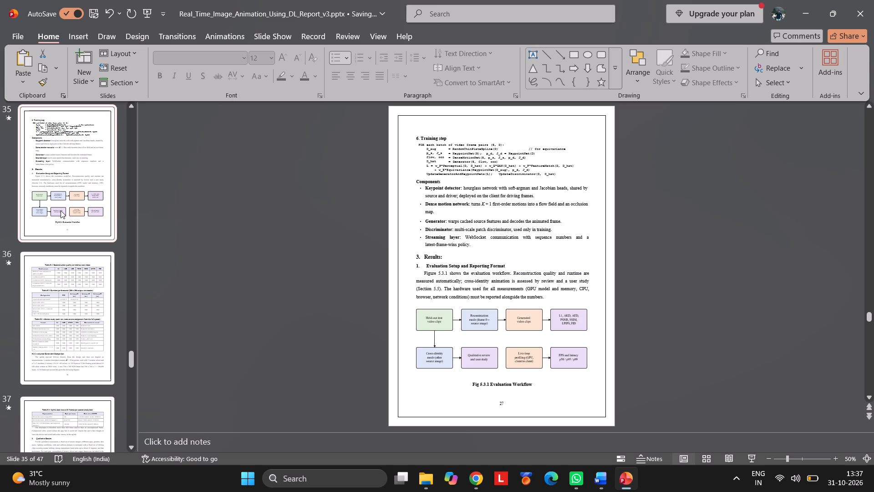
click(63, 272)
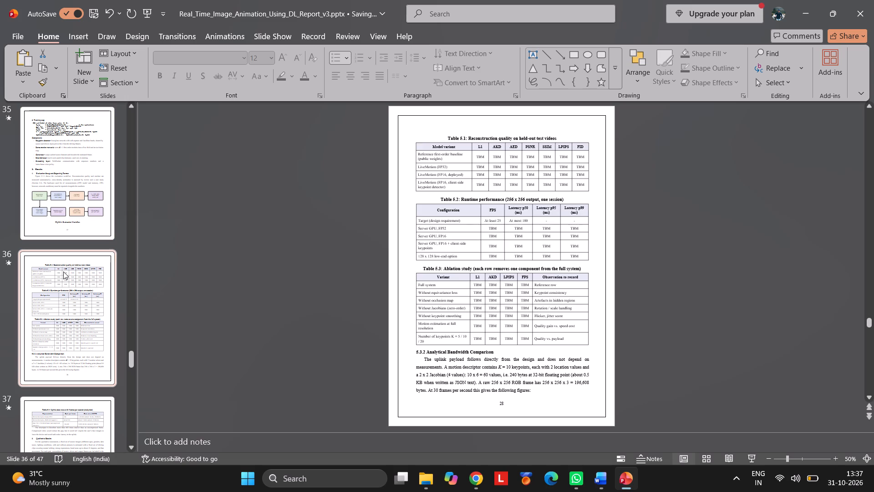
click(68, 203)
Review the front-matter slides and examine the page numbers in the List of Figures and List of Tables on slide 8.
scroll(77, 271, up, 20)
scroll(77, 271, up, 10)
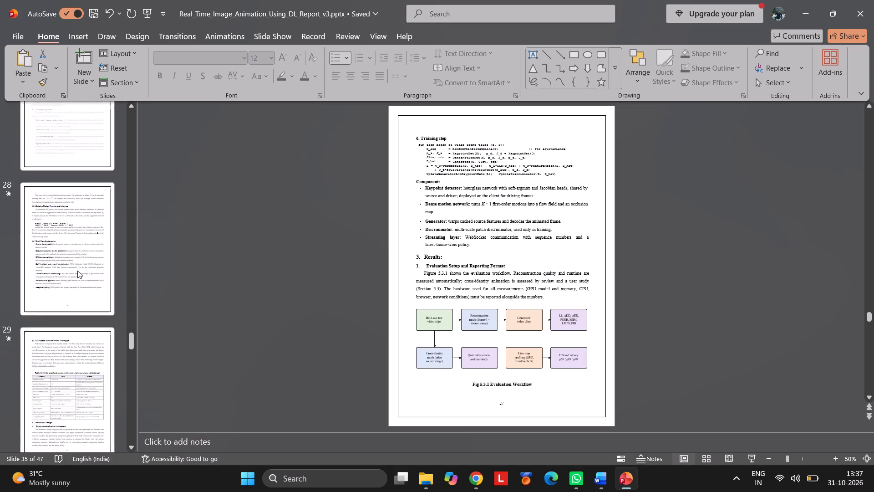
scroll(77, 271, up, 20)
scroll(77, 271, up, 20)
scroll(77, 271, up, 20)
scroll(77, 271, up, 4)
scroll(54, 306, down, 1)
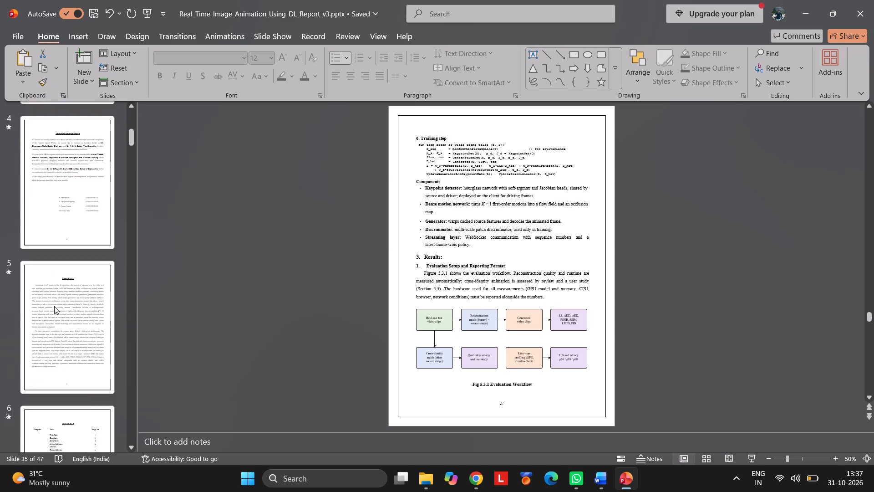
scroll(54, 306, down, 1)
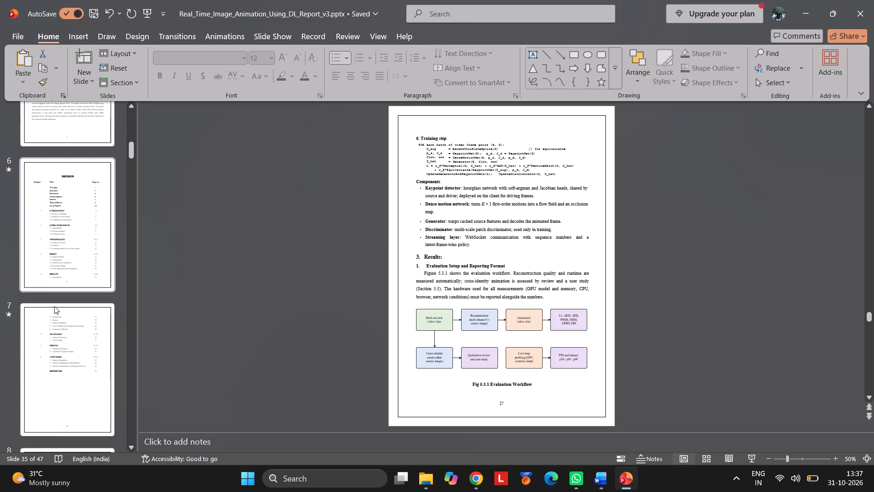
scroll(54, 306, down, 1)
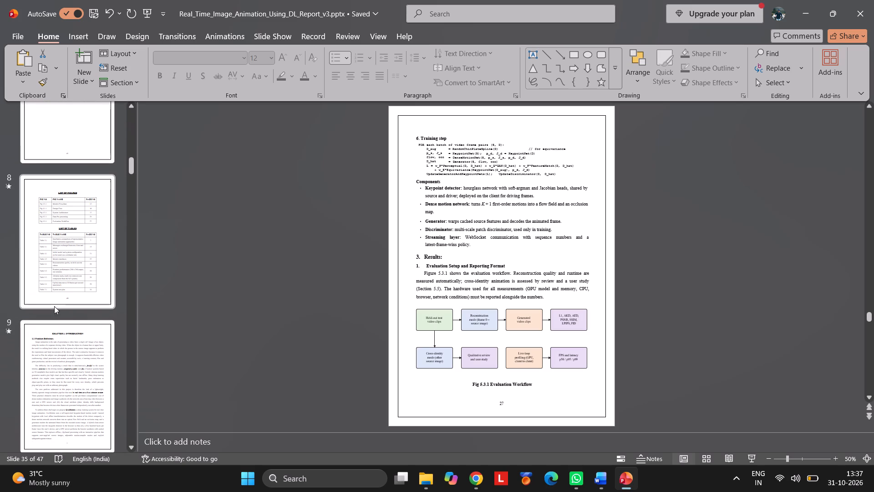
click(43, 248)
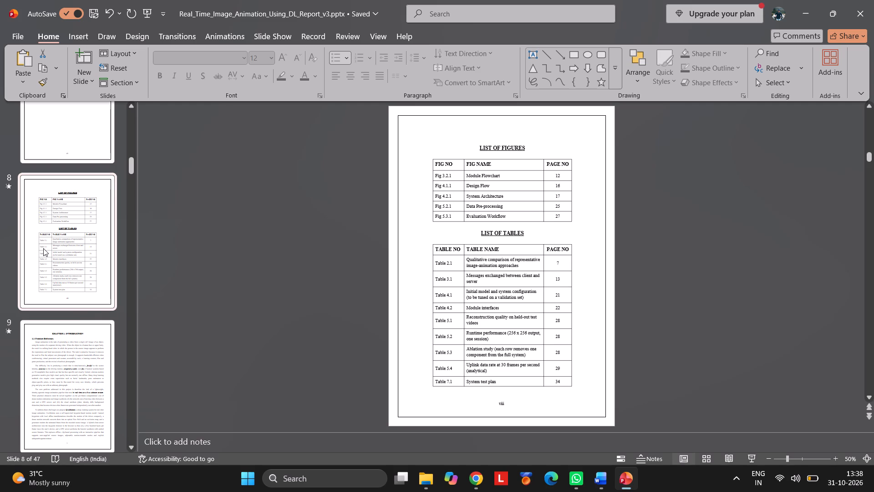
click(43, 248)
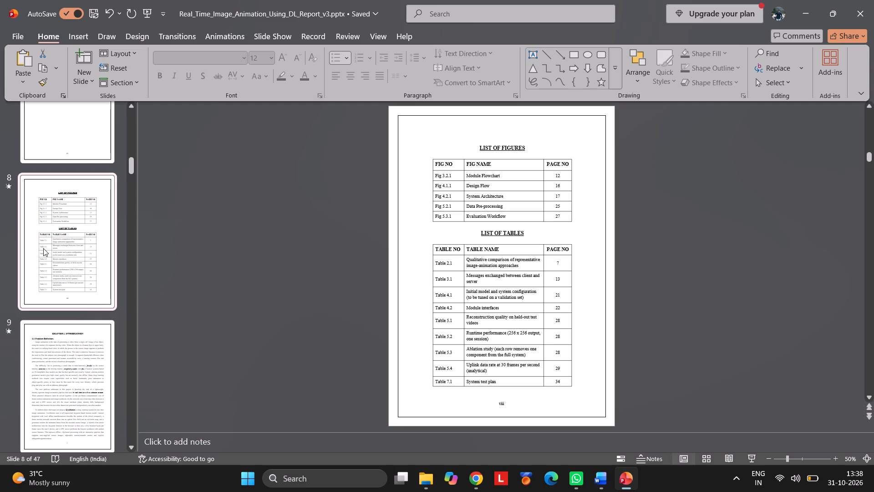
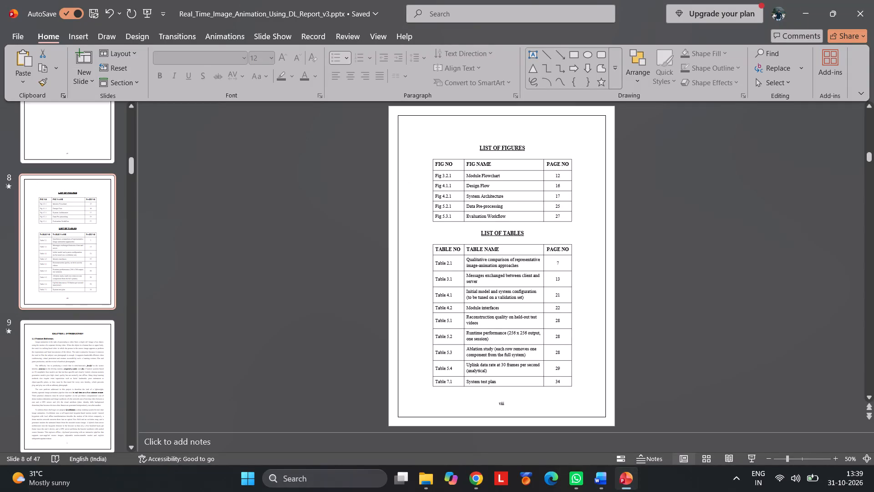
Look through the front-matter slides and the start of Chapter 1, coming back to the List of Figures and List of Tables on slide 8.
scroll(740, 187, up, 2)
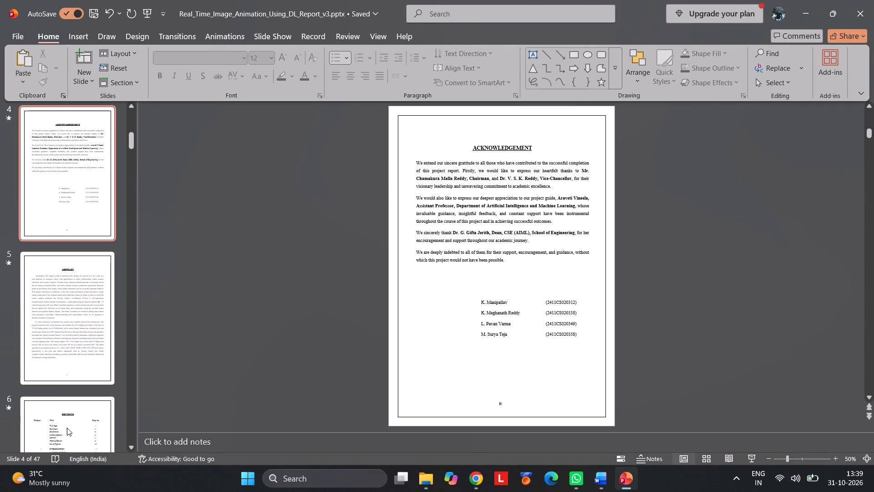
click(67, 424)
key(Down)
key(Down)
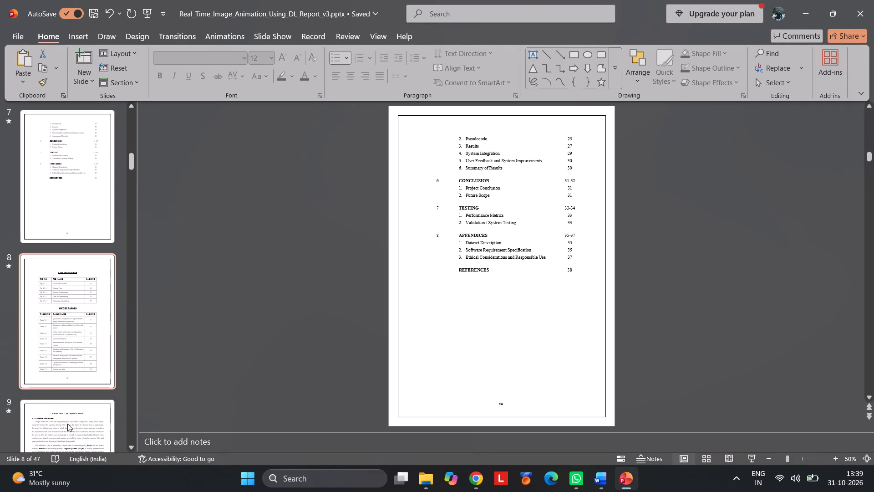
key(Up)
key(Down)
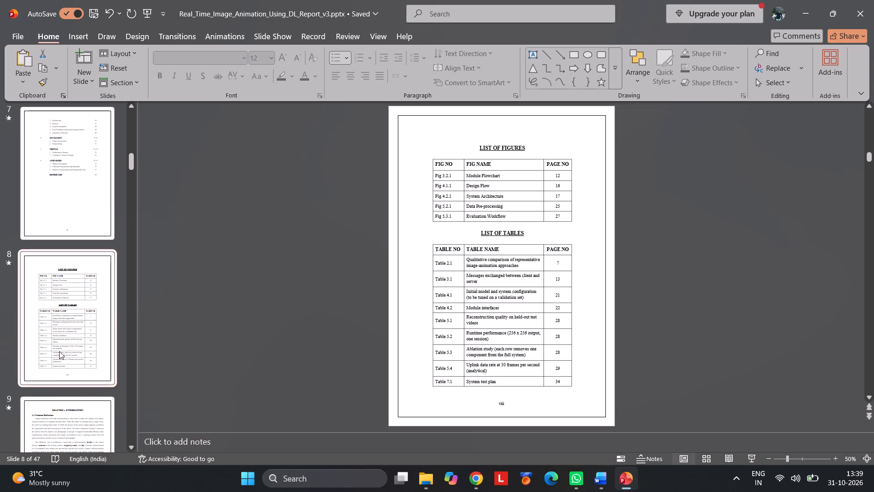
click(60, 408)
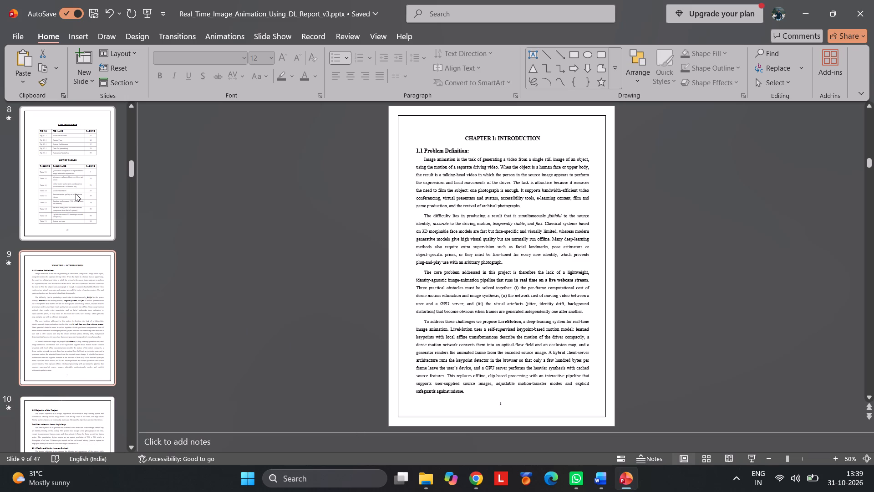
click(76, 194)
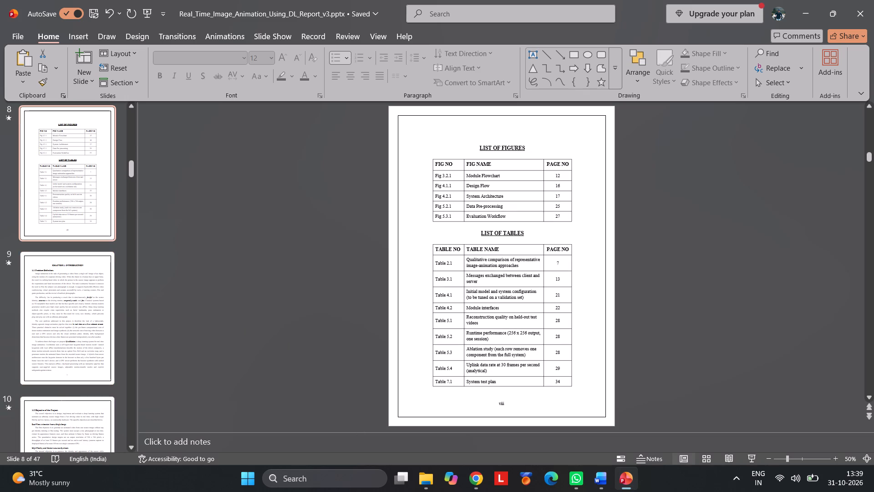
Try to add a line after the Fig 5.3.1 row of the List of Figures table.
click(569, 217)
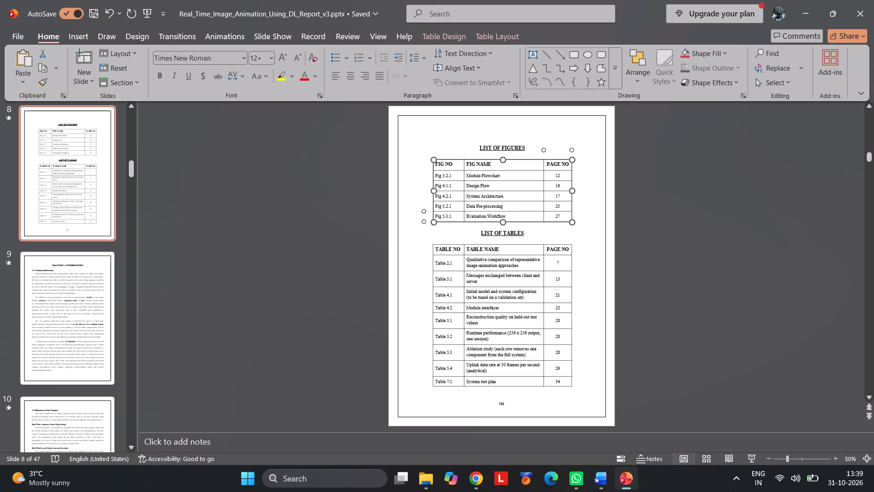
click(569, 217)
key(Return)
key(Return)
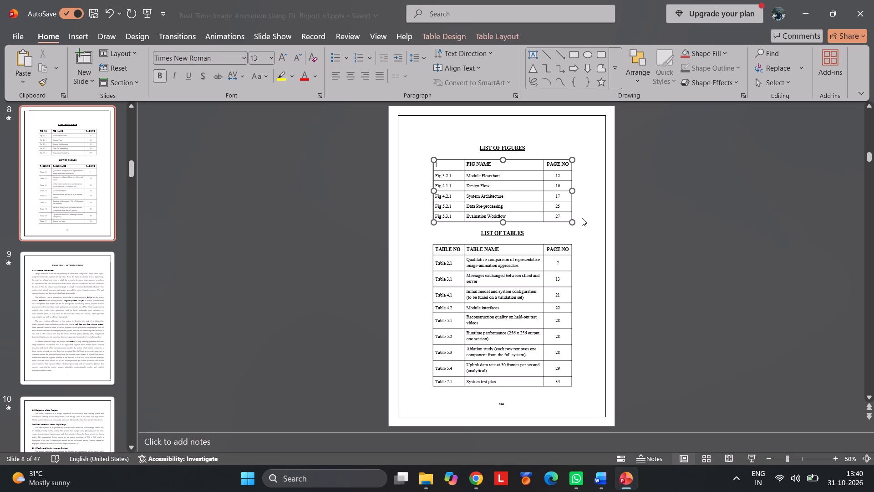
click(594, 206)
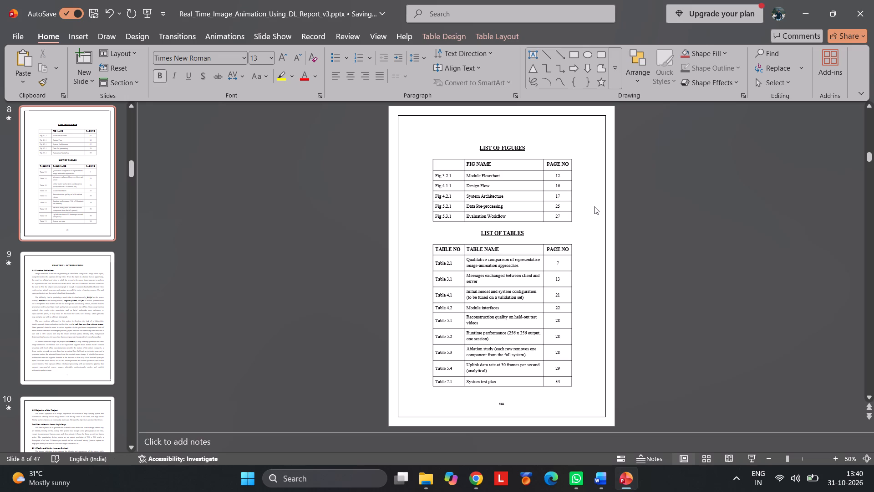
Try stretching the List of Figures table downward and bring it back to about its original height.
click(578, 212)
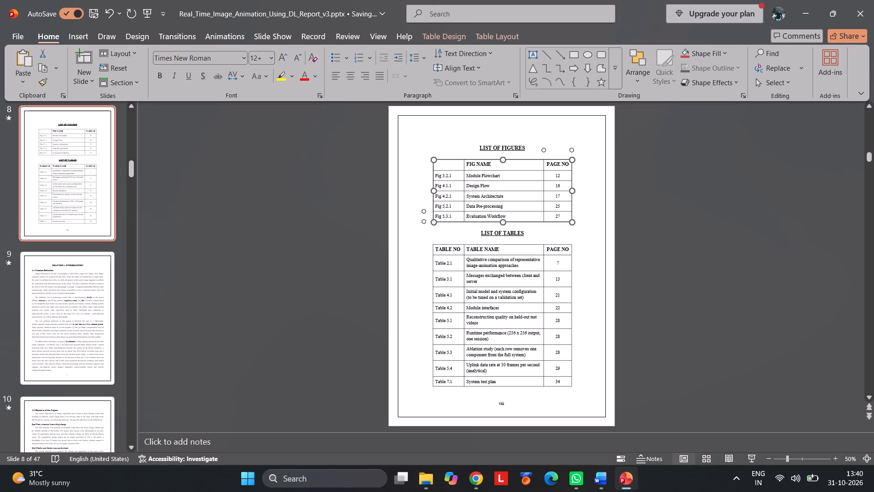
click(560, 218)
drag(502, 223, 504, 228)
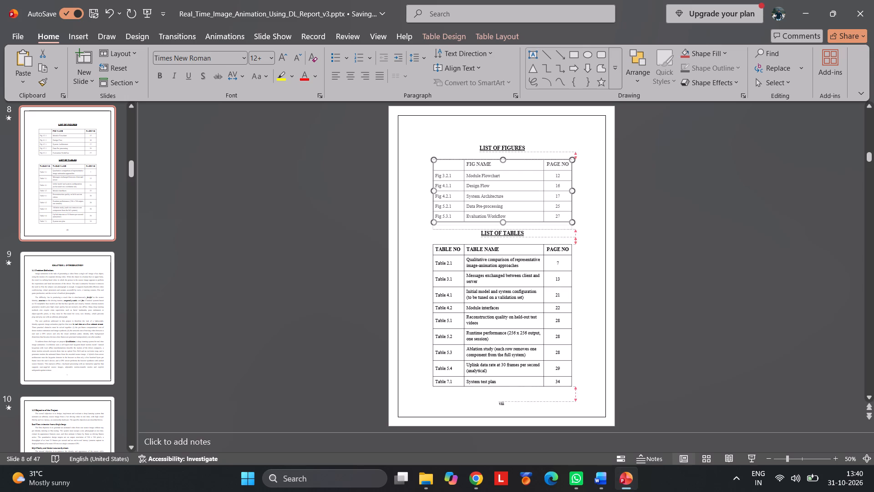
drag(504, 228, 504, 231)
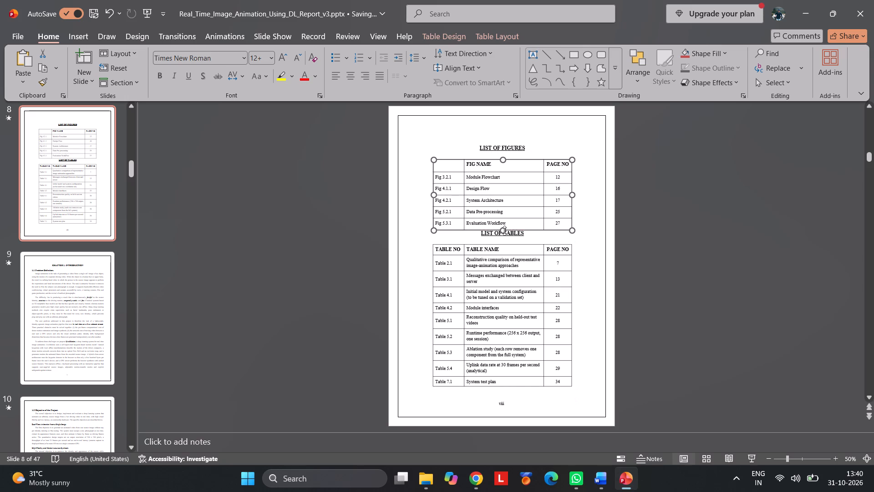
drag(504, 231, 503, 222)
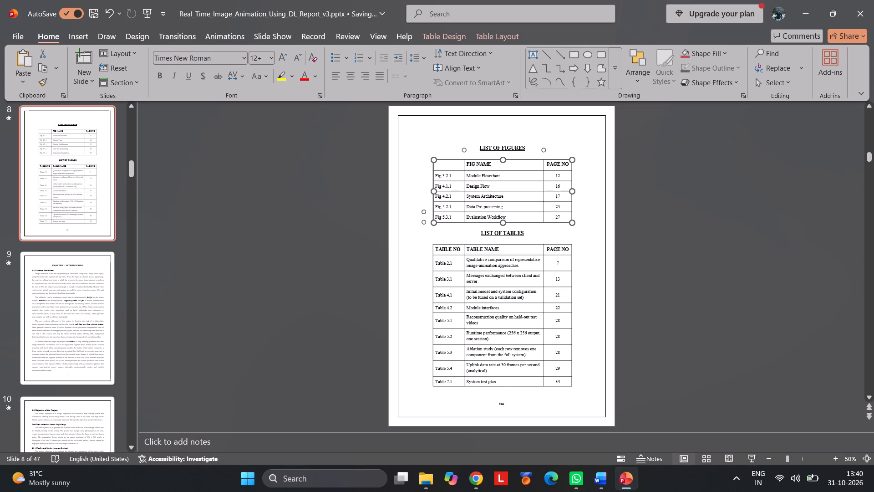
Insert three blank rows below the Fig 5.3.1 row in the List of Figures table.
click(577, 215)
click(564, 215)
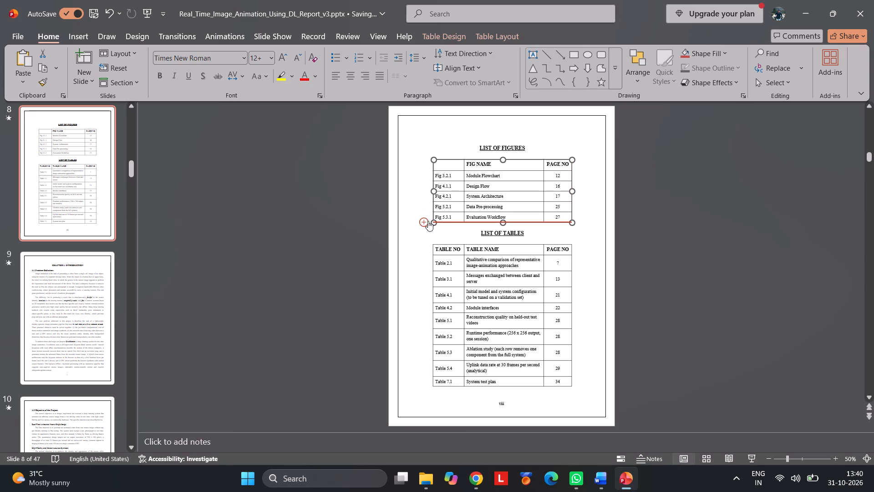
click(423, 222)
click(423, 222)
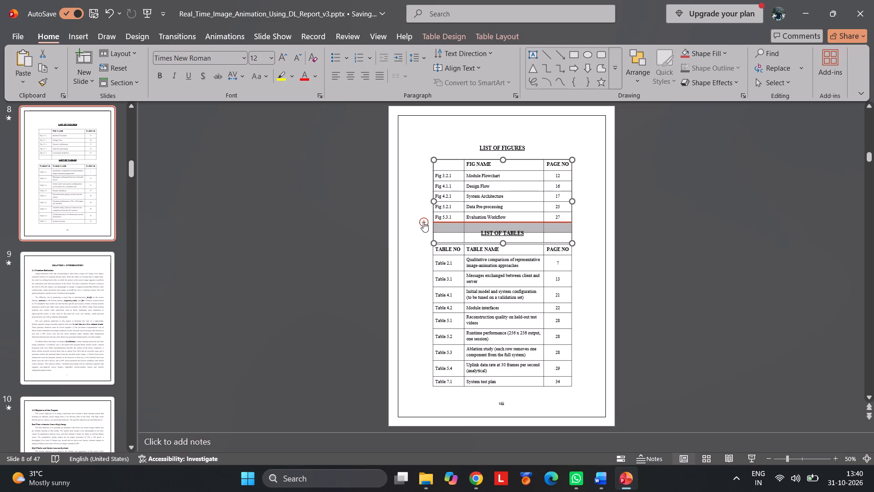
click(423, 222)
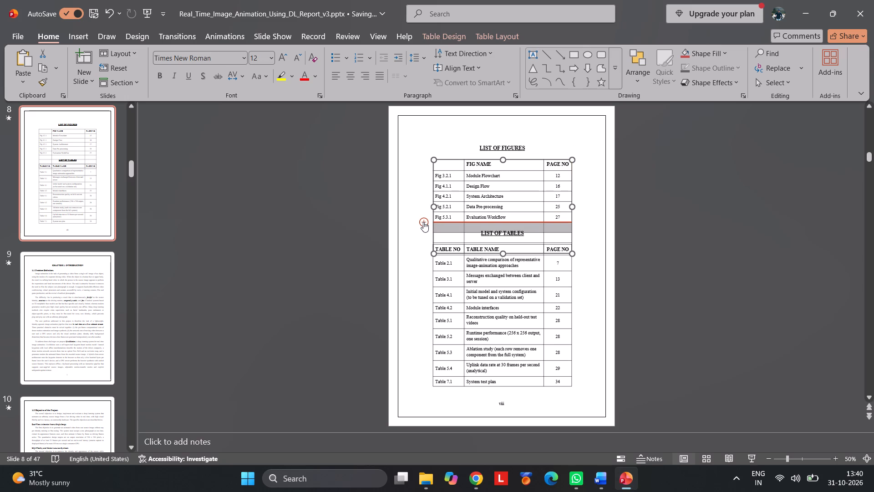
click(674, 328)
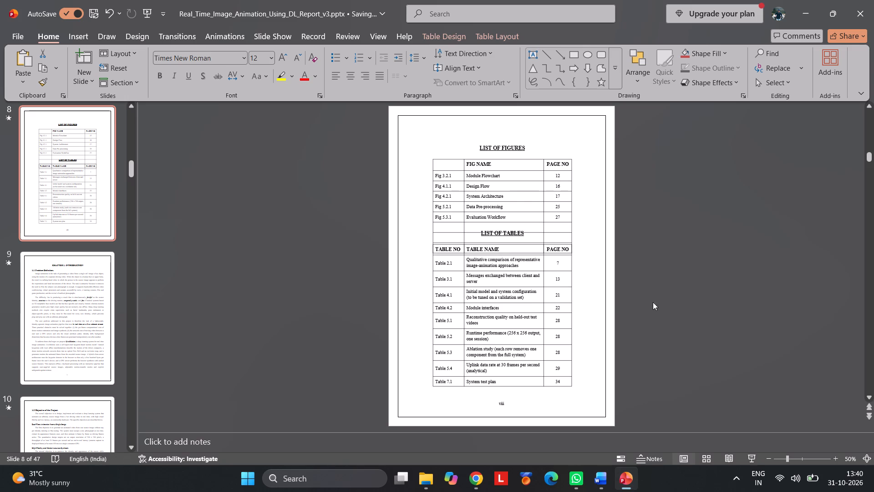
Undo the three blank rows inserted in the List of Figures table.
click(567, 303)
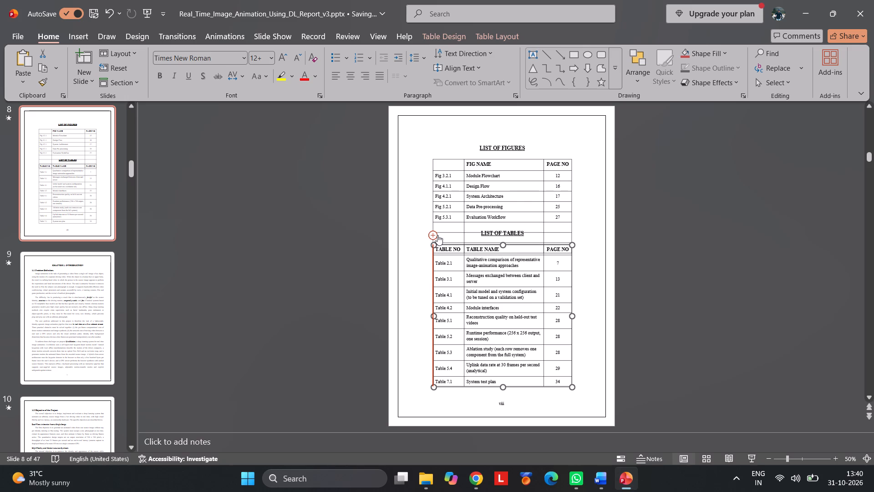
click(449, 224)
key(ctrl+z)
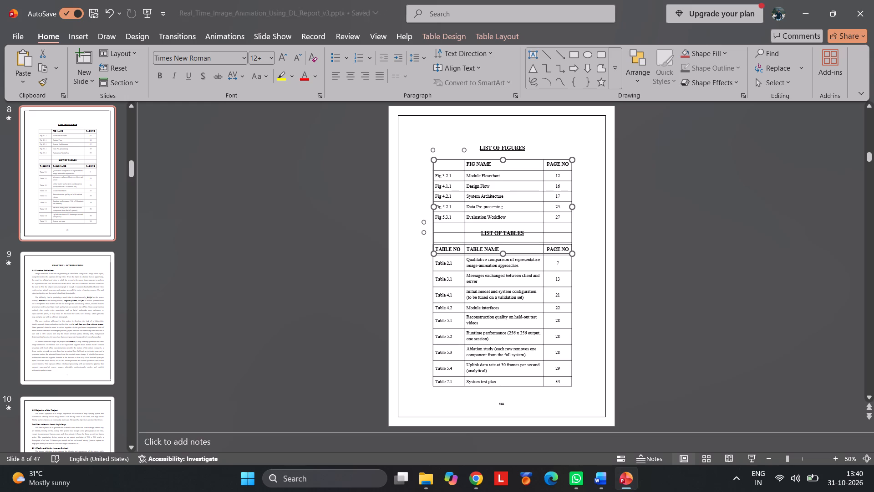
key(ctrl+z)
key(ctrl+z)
Duplicate slide 8, which holds the List of Figures and List of Tables.
scroll(627, 272, down, 1)
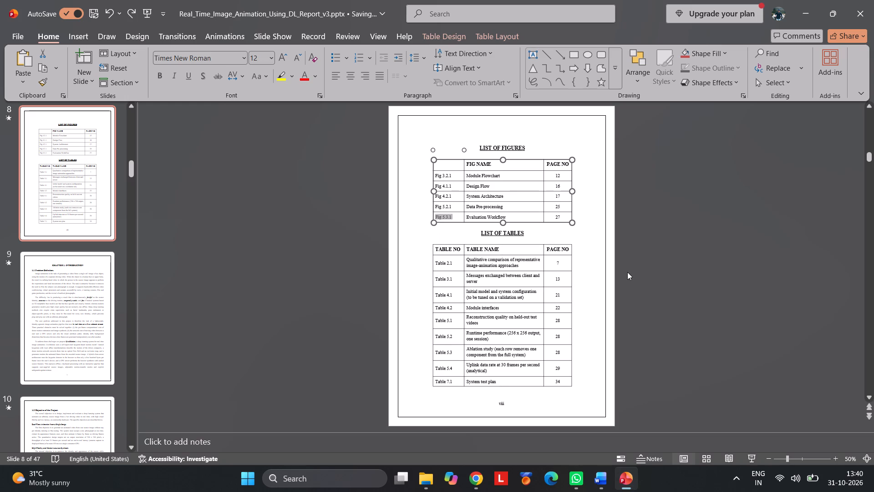
scroll(627, 272, down, 1)
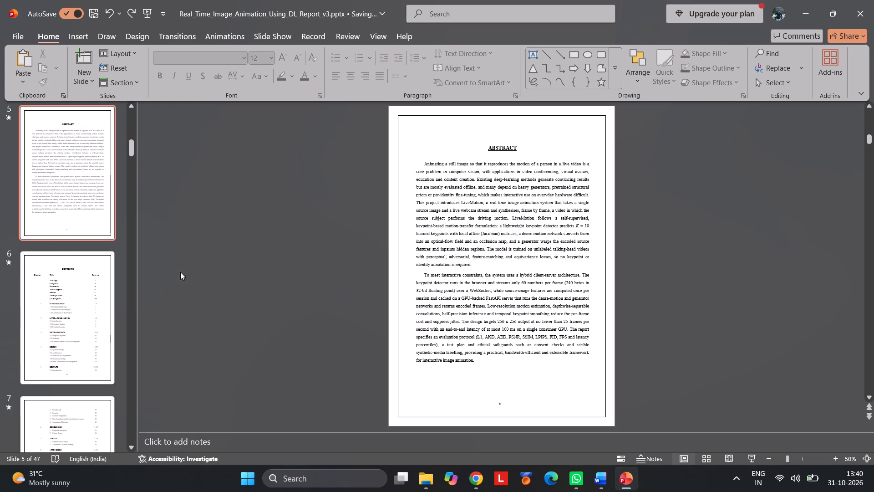
click(87, 314)
click(67, 412)
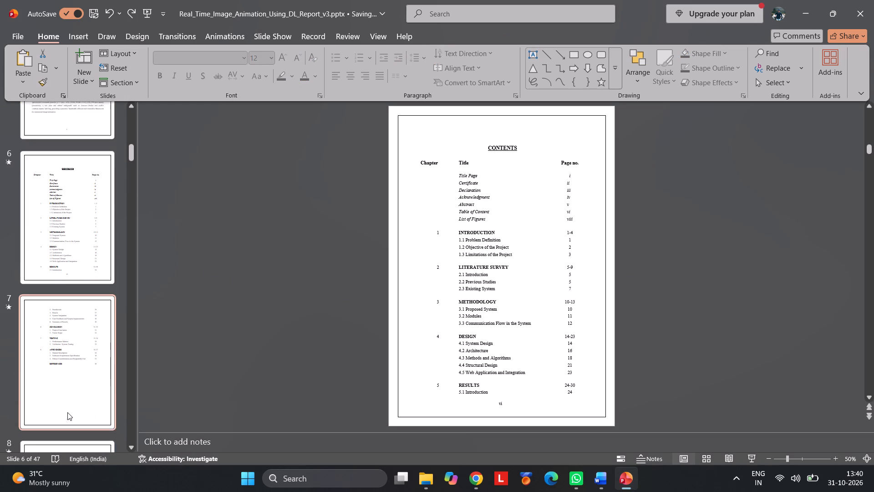
click(73, 420)
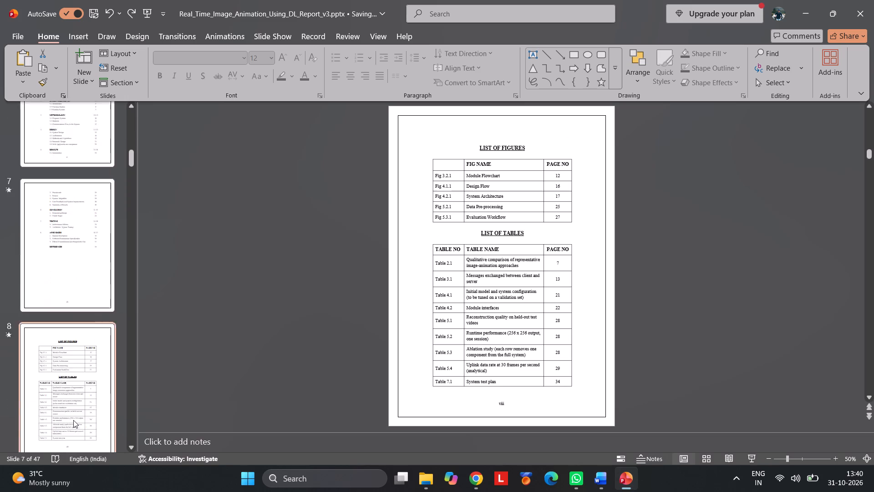
click(478, 232)
click(462, 236)
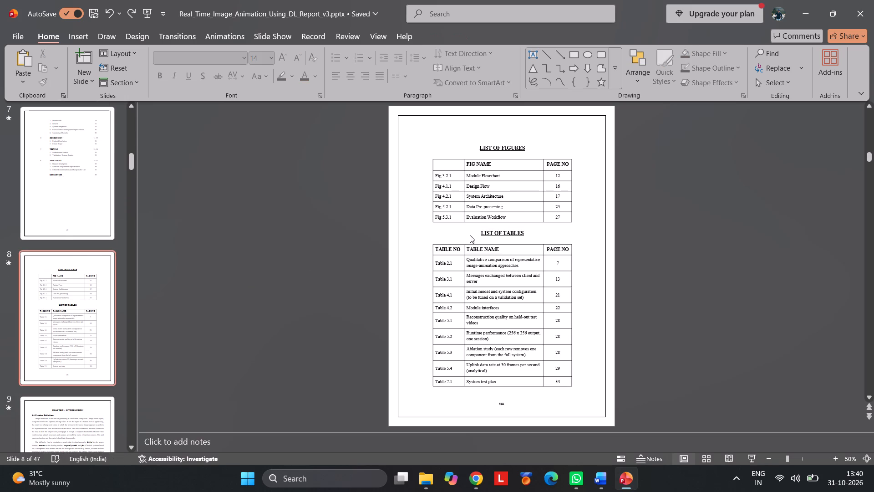
click(473, 234)
right_click(404, 232)
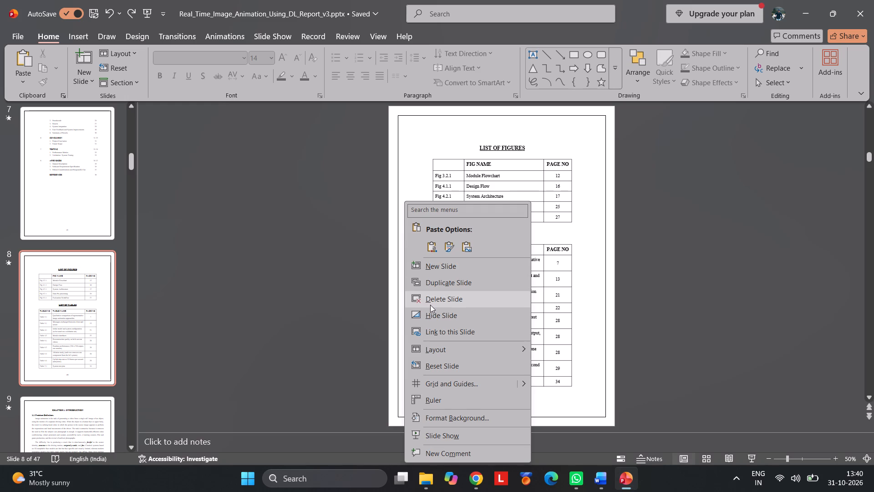
click(435, 284)
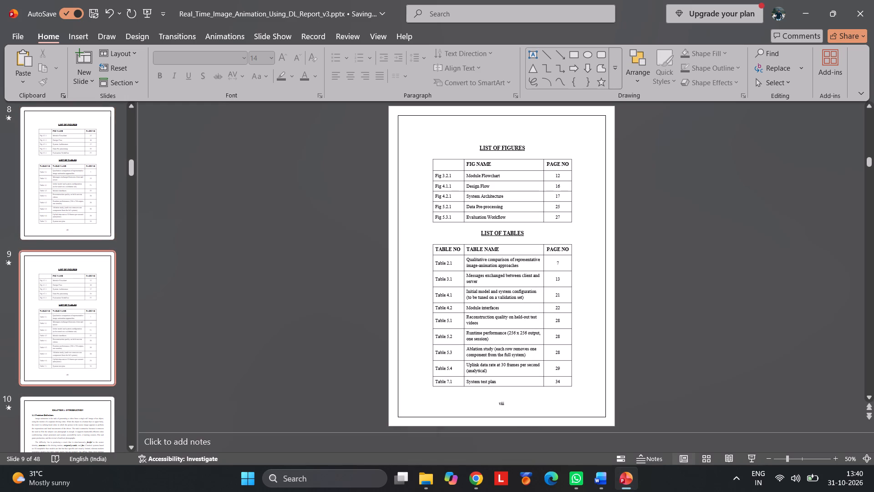
Copy the page number viii at the foot of the duplicated slide 9.
click(96, 307)
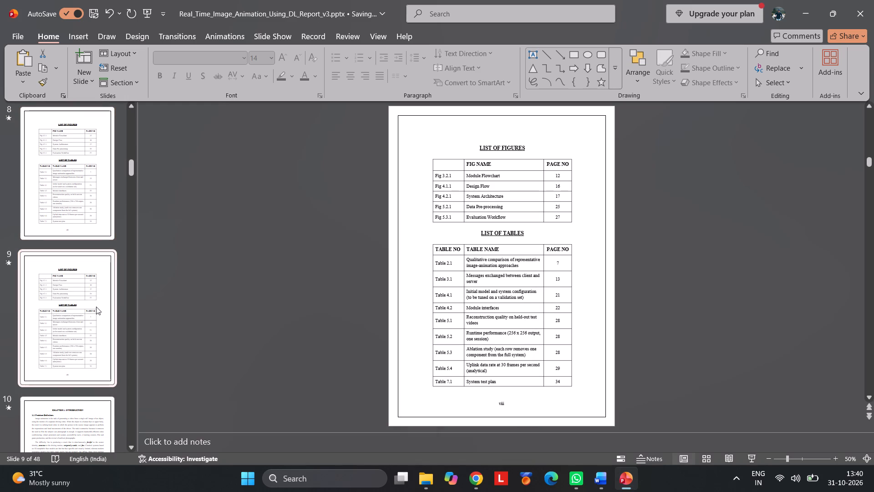
click(90, 206)
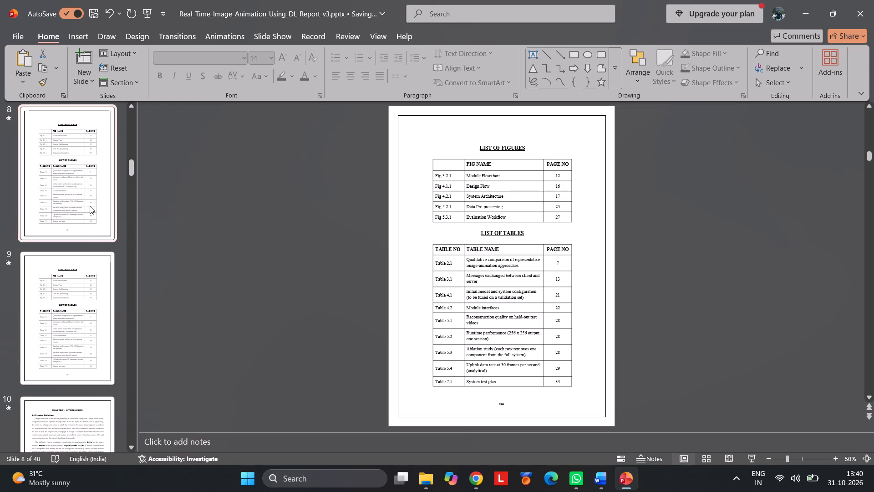
click(88, 296)
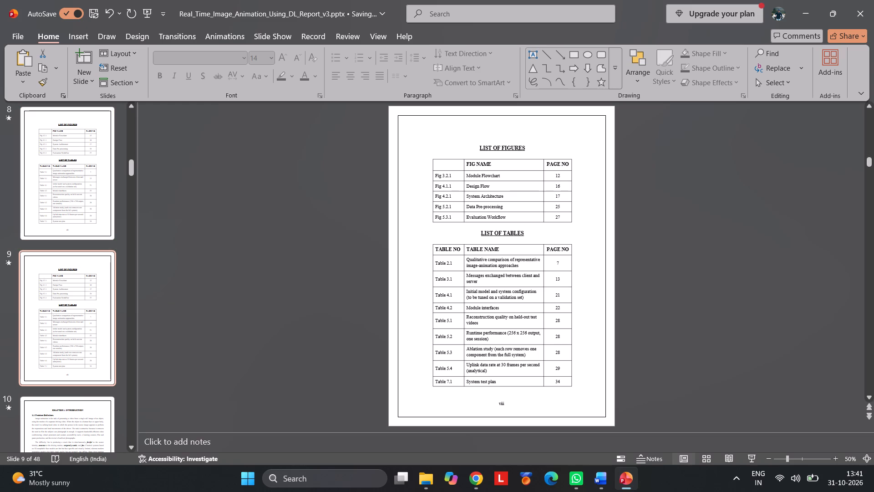
click(507, 402)
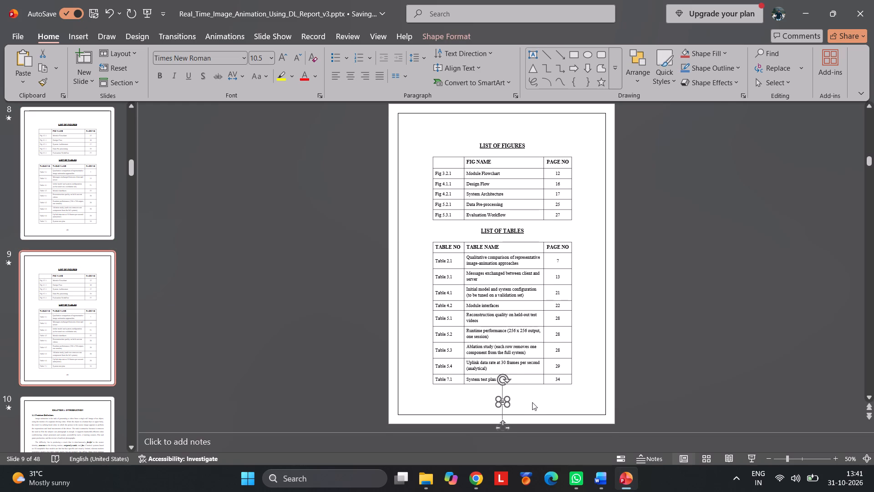
ctrl+scroll(538, 399, up, 6)
scroll(538, 399, right, 8)
ctrl+scroll(538, 399, up, 3)
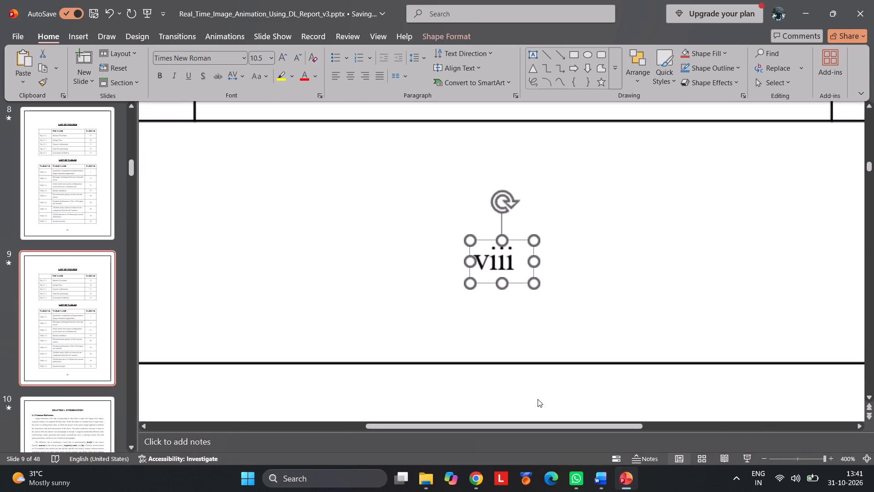
click(516, 266)
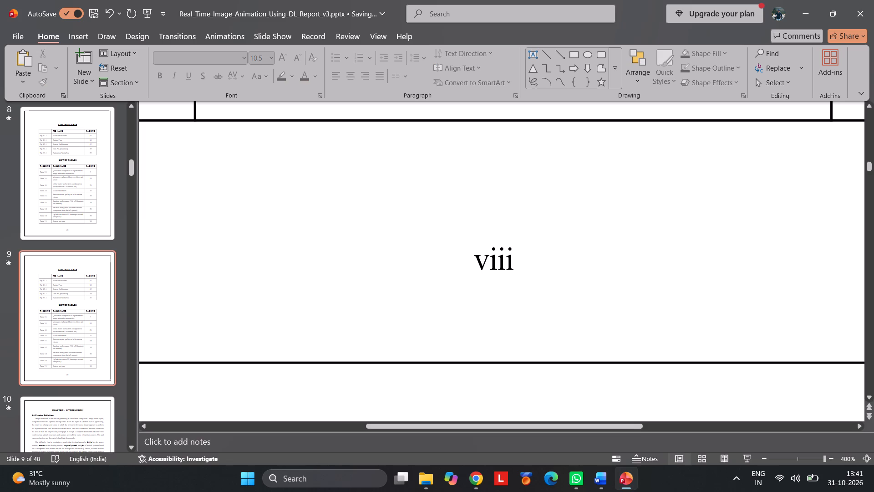
click(513, 255)
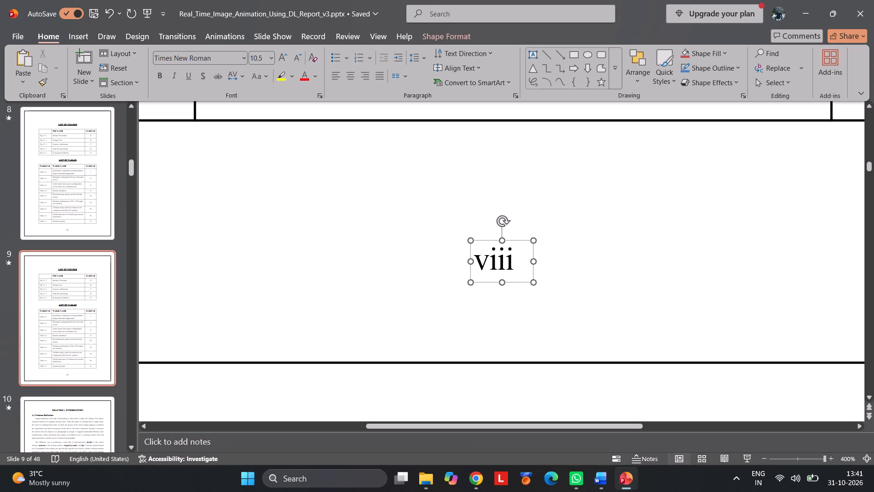
key(ctrl+a)
key(ctrl+c)
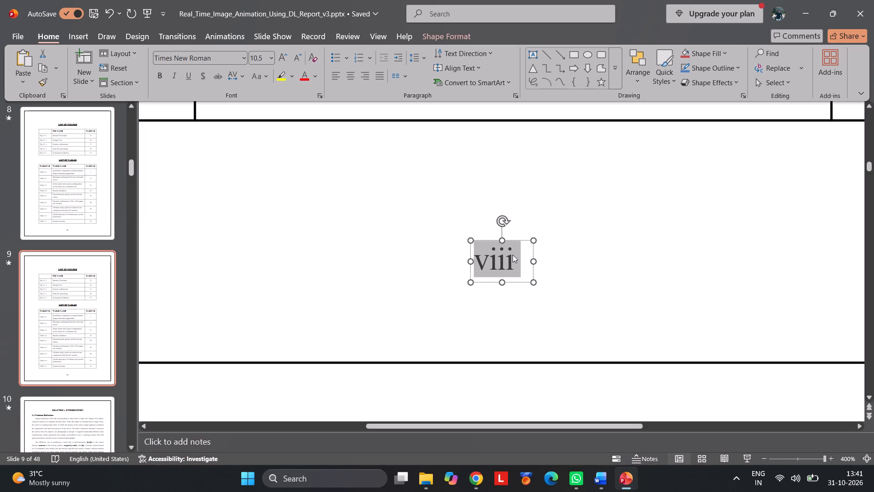
Switch to Edge and search the web for "viii number" and "ix number" to check the Roman numerals.
click(551, 473)
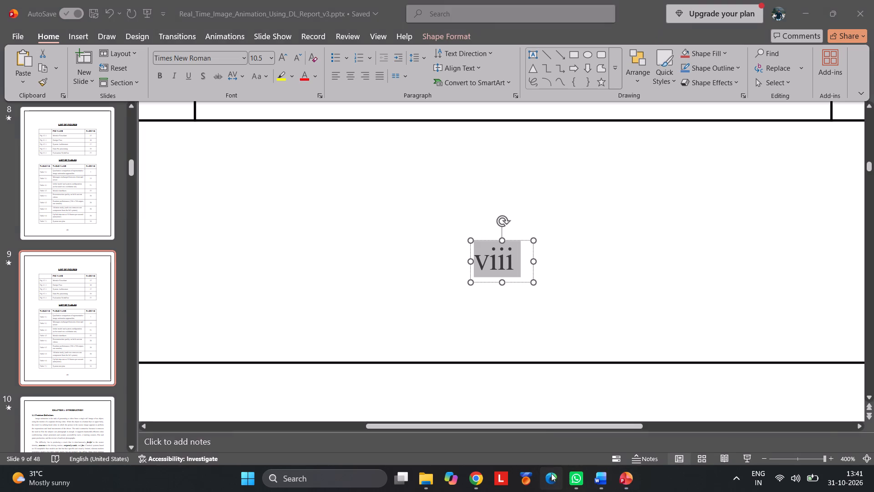
key(ctrl+v)
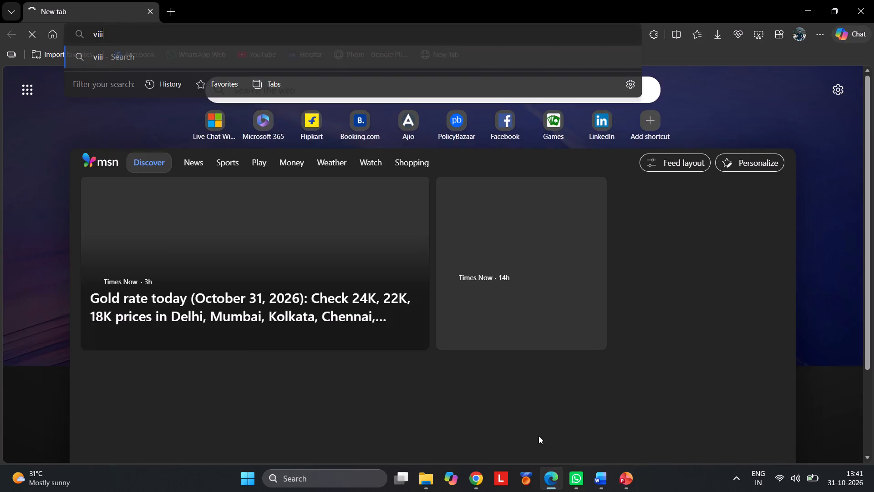
key(space)
key(Down)
key(Return)
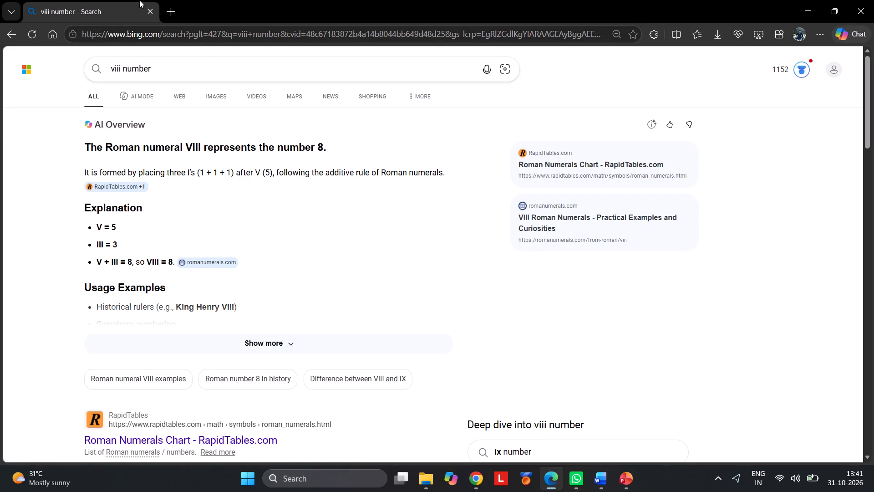
click(118, 69)
key(BackSpace)
key(BackSpace)
key(BackSpace)
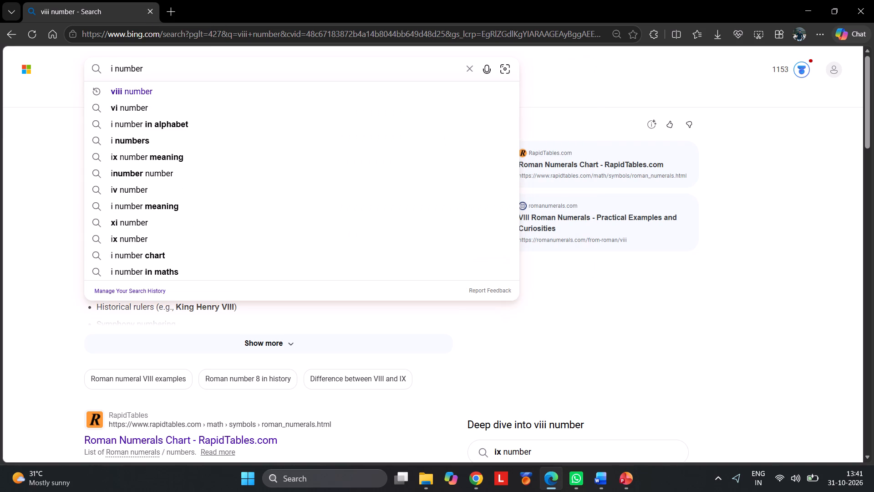
key(Right)
key(x)
key(Return)
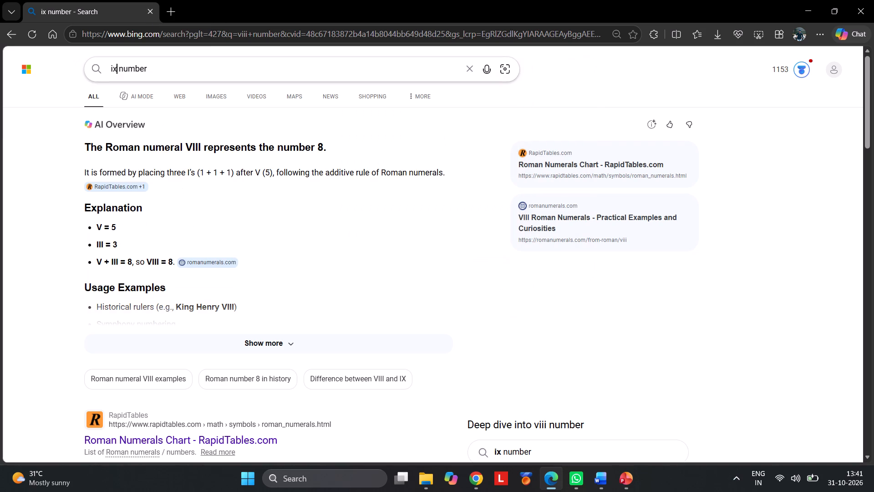
click(152, 10)
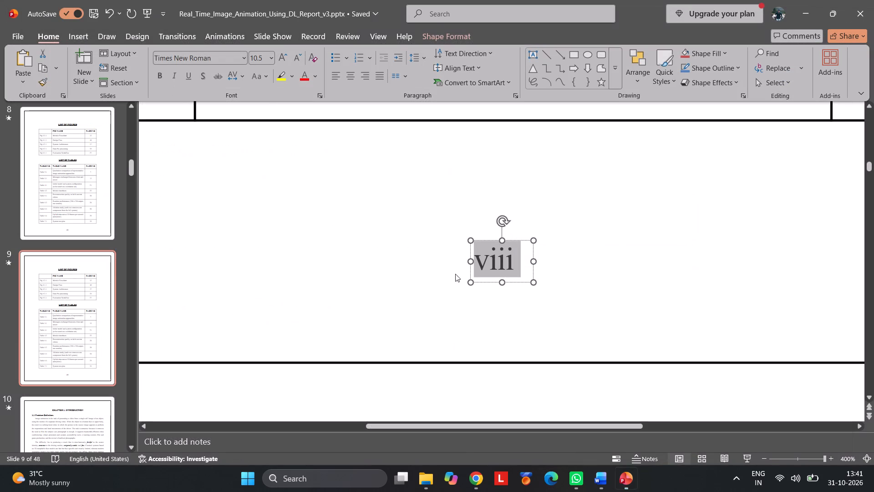
Replace the page number viii on slide 9 with ix.
key(BackSpace)
text(ix)
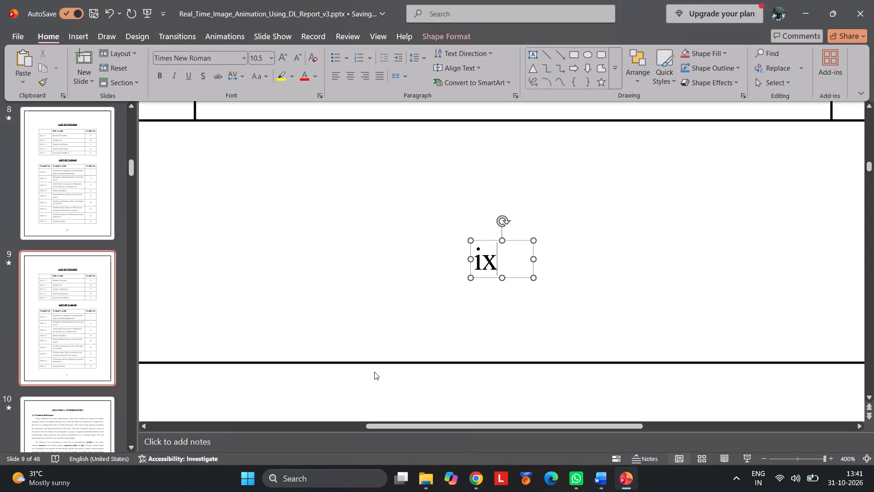
Clear all the text from the List of Figures table on slide 9, including its header row.
scroll(374, 372, up, 5)
ctrl+scroll(374, 372, down, 3)
scroll(374, 372, up, 1)
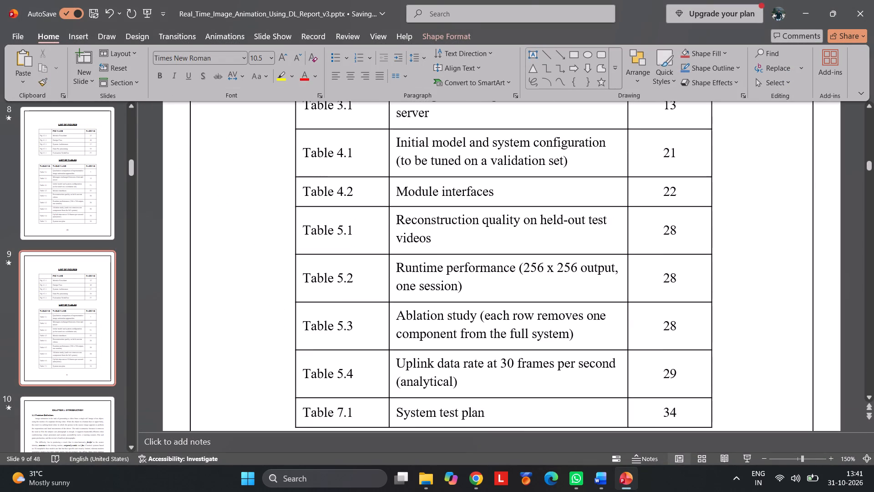
scroll(374, 372, up, 1)
ctrl+scroll(374, 372, down, 1)
scroll(374, 372, up, 2)
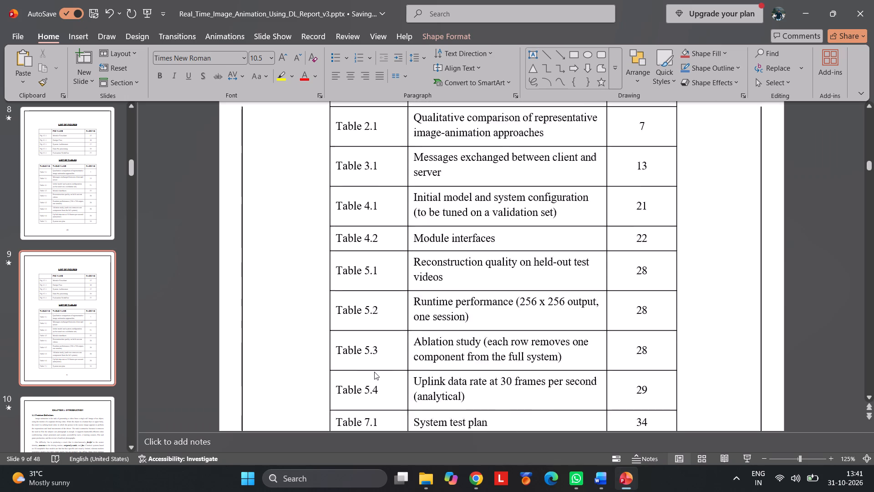
scroll(374, 372, up, 3)
scroll(532, 266, up, 1)
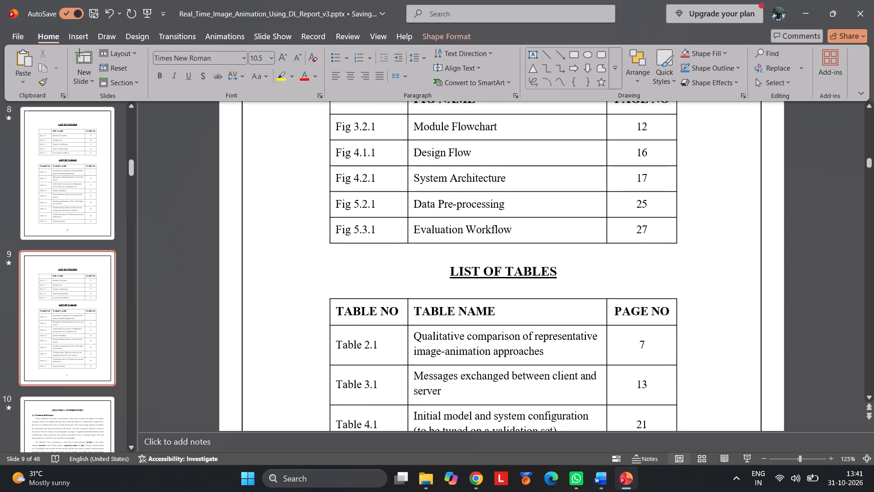
scroll(613, 315, up, 2)
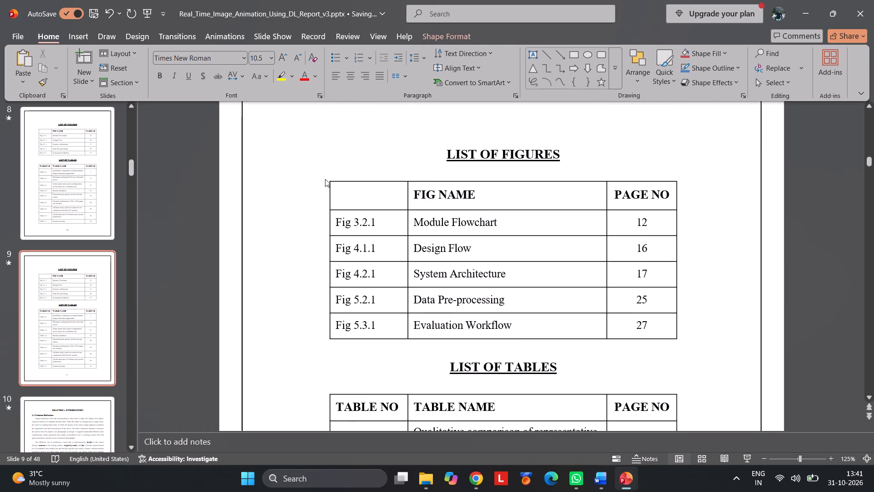
click(349, 195)
key(Delete)
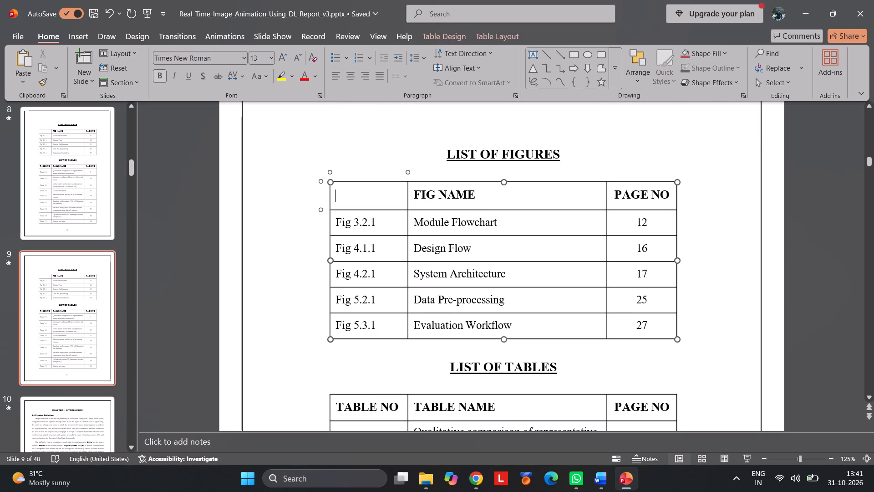
click(320, 173)
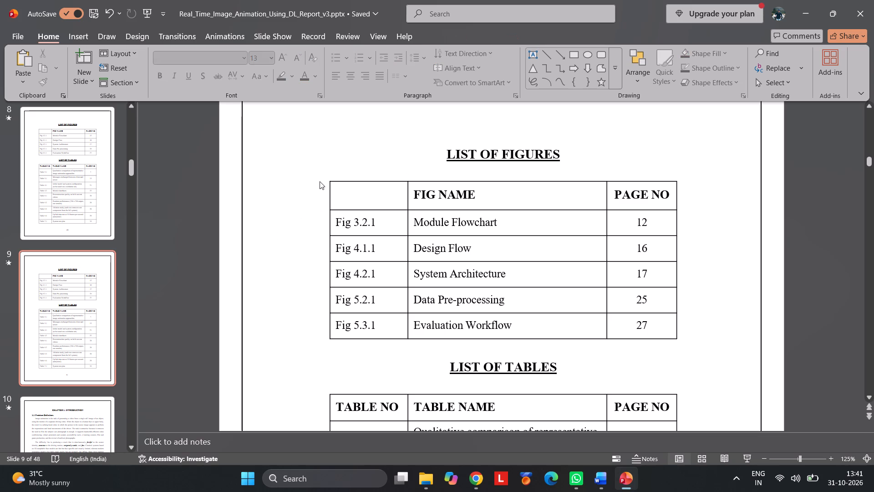
click(320, 185)
click(696, 299)
click(659, 324)
drag(659, 324, 534, 276)
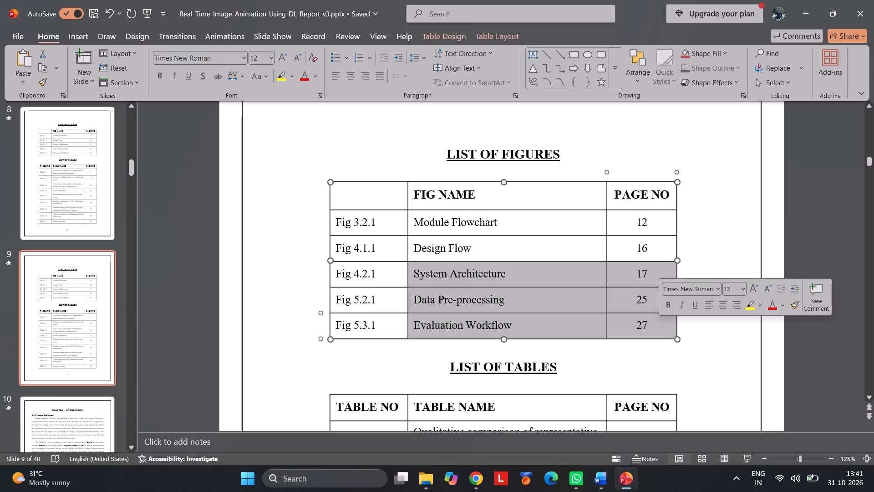
drag(534, 276, 354, 193)
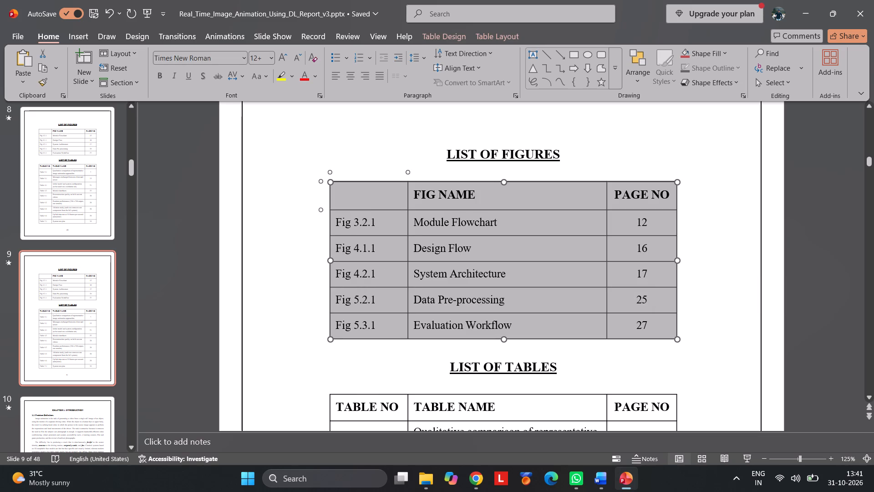
key(Delete)
key(BackSpace)
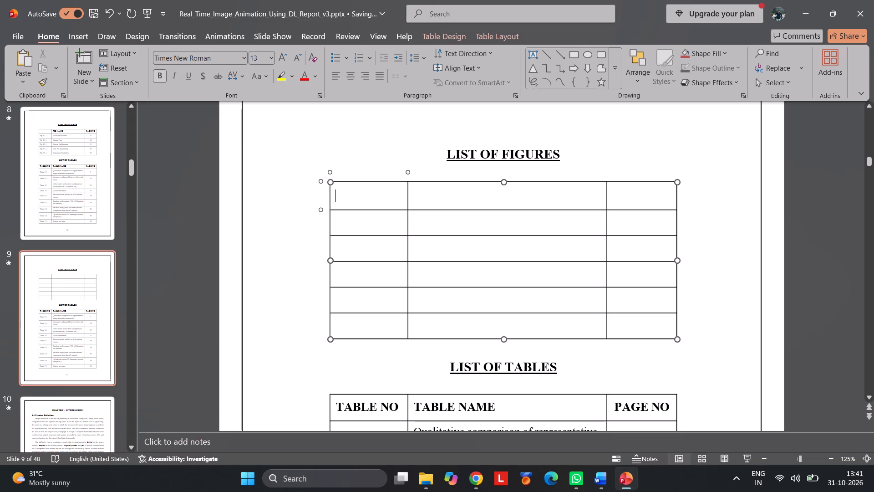
Delete the LIST OF FIGURES heading on slide 9.
click(688, 222)
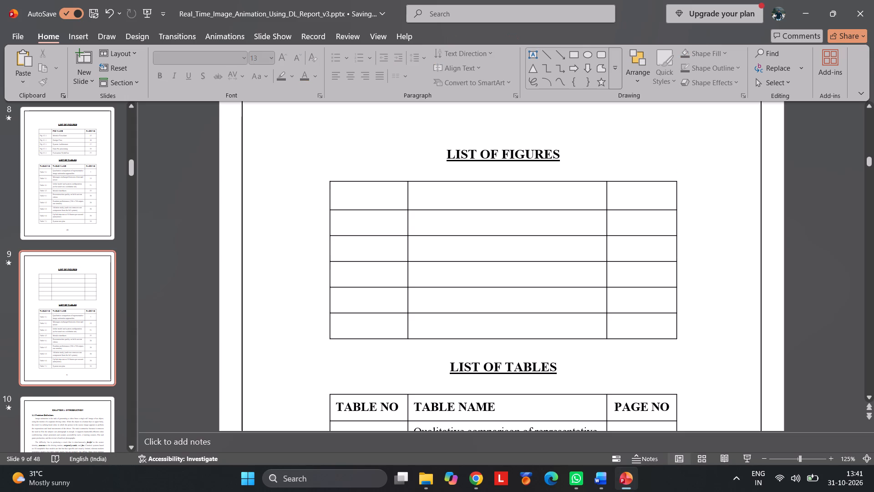
drag(559, 154, 447, 159)
key(BackSpace)
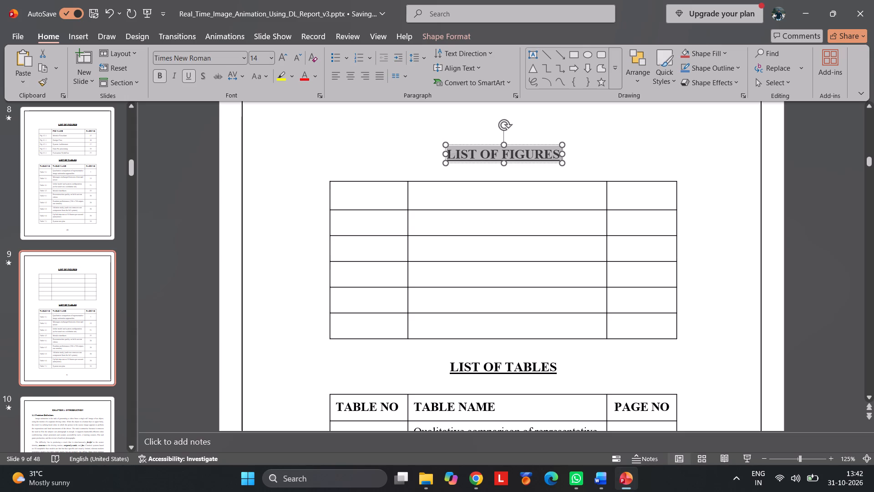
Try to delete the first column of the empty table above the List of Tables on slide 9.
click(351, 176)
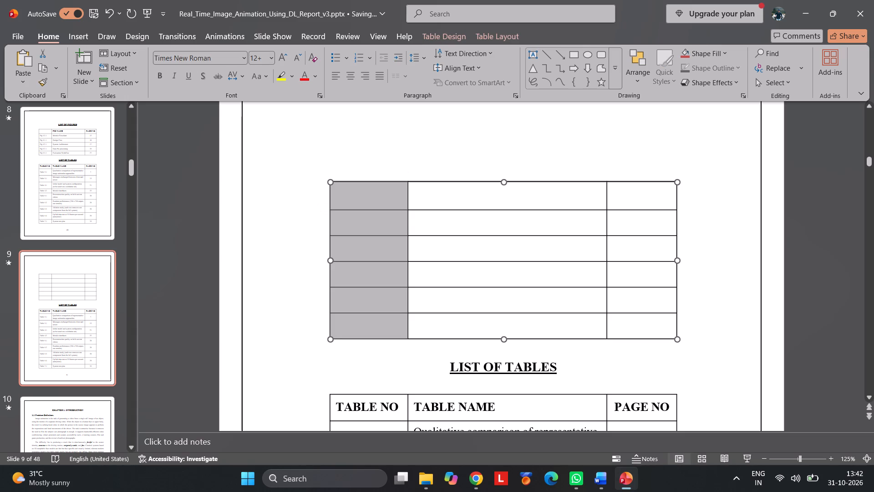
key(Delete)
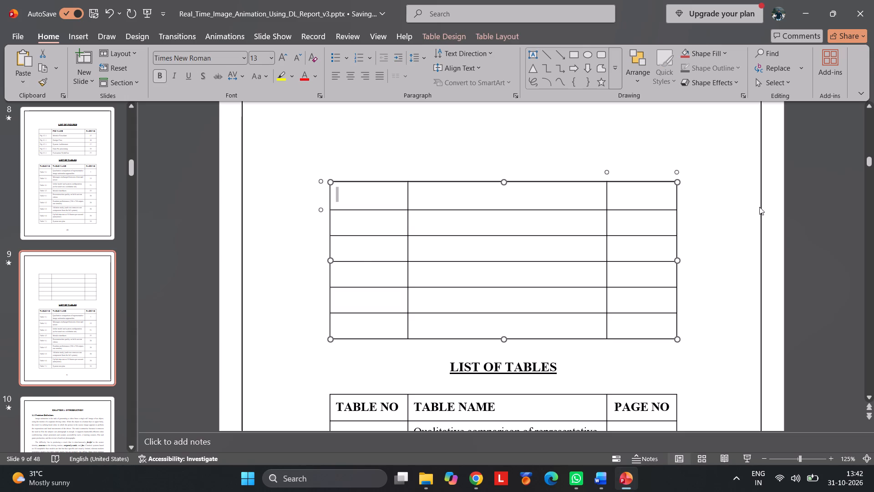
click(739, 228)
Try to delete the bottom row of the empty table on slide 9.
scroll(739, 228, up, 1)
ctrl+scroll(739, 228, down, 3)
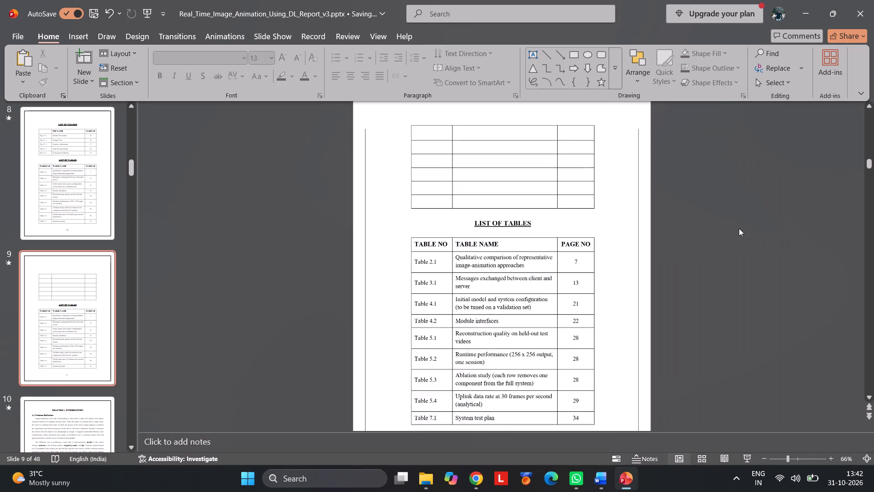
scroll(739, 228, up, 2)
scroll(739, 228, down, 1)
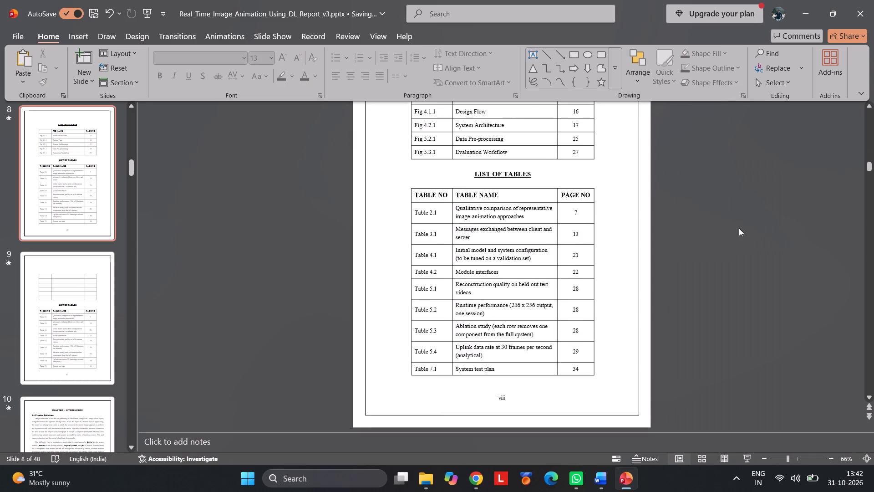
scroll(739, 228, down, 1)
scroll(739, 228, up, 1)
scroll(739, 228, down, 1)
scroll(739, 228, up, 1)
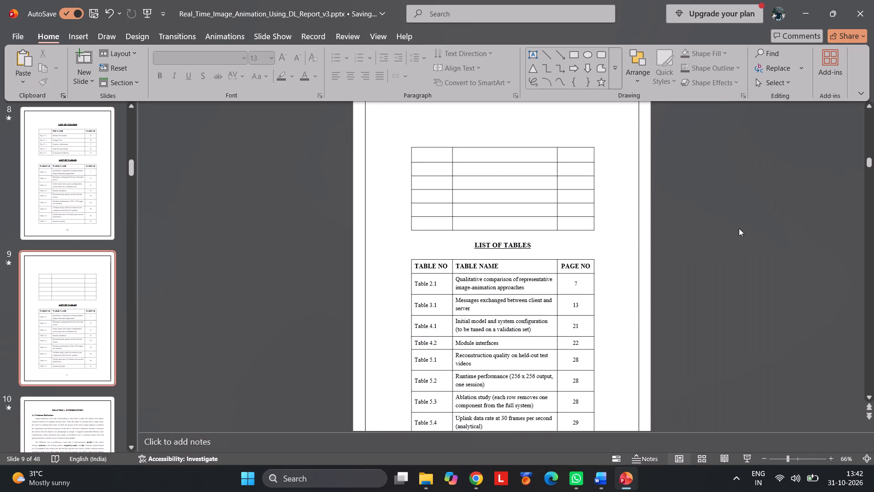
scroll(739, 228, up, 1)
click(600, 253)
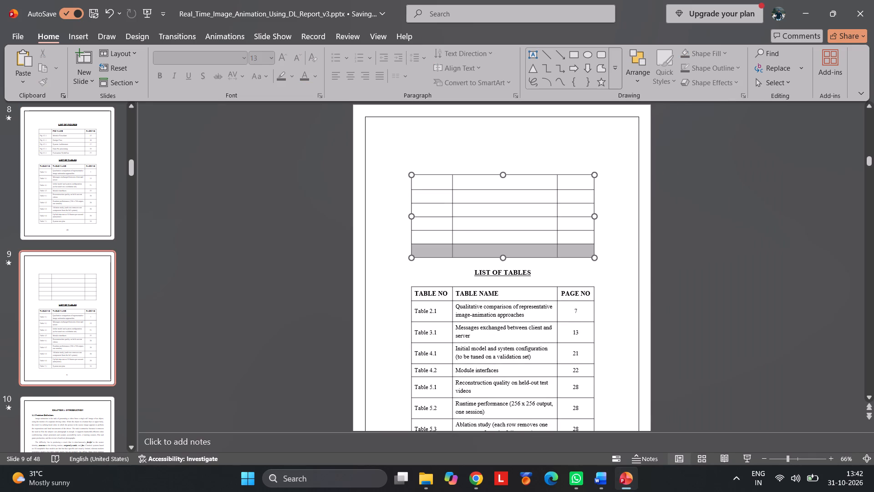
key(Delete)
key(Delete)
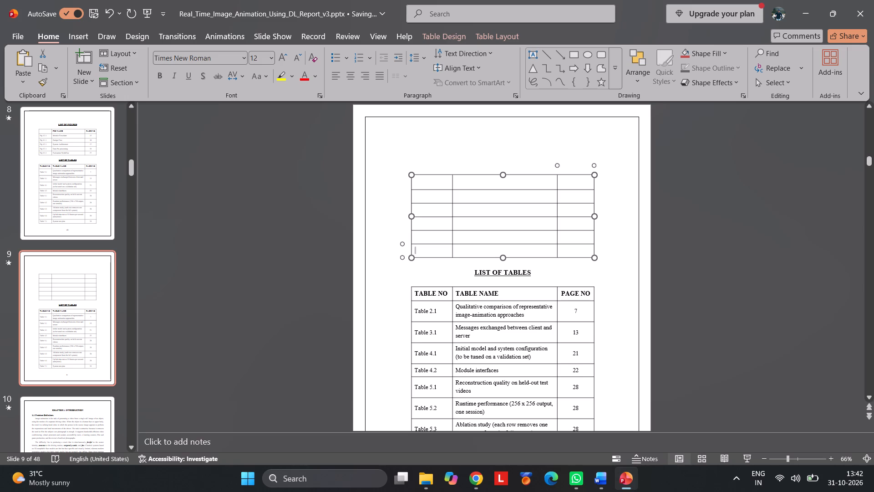
Reduce the height of the empty table on slide 9 by pulling its bottom edge up toward the top rows.
drag(502, 257, 497, 211)
click(497, 211)
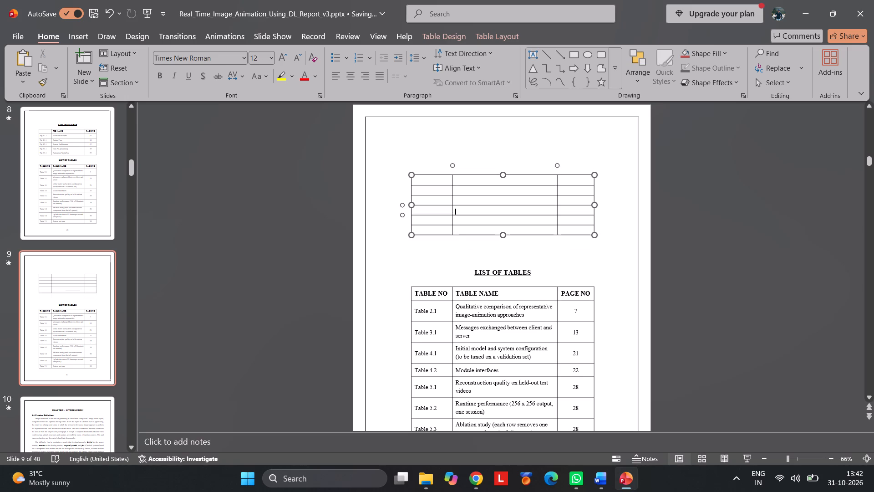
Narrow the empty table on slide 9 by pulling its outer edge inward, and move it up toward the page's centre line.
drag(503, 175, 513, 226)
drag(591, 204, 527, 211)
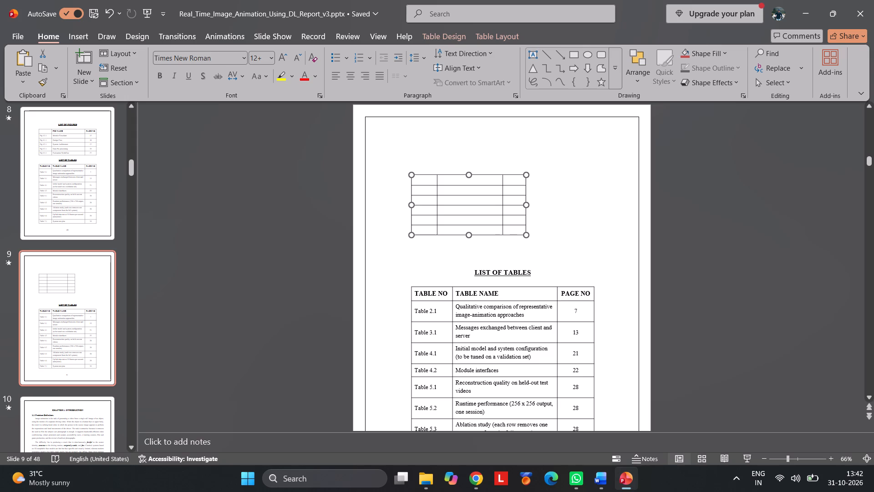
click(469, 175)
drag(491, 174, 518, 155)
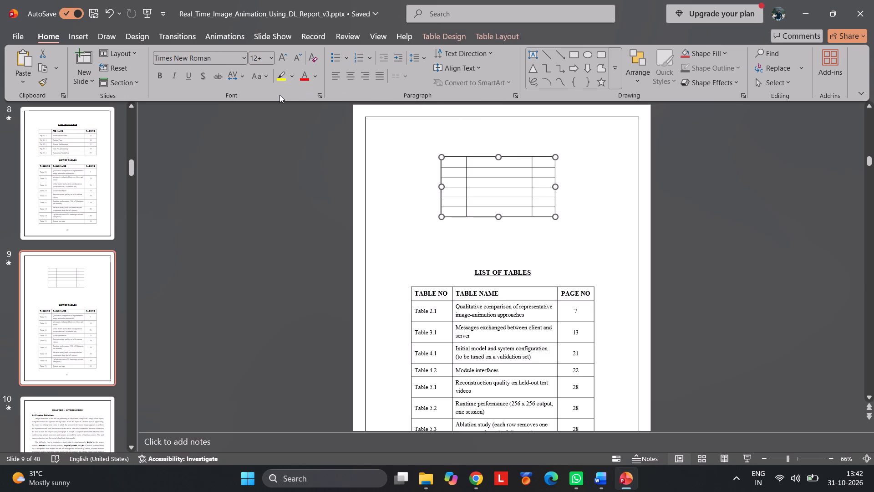
Delete slide 9, the copy containing the empty table and the List of Tables.
right_click(62, 303)
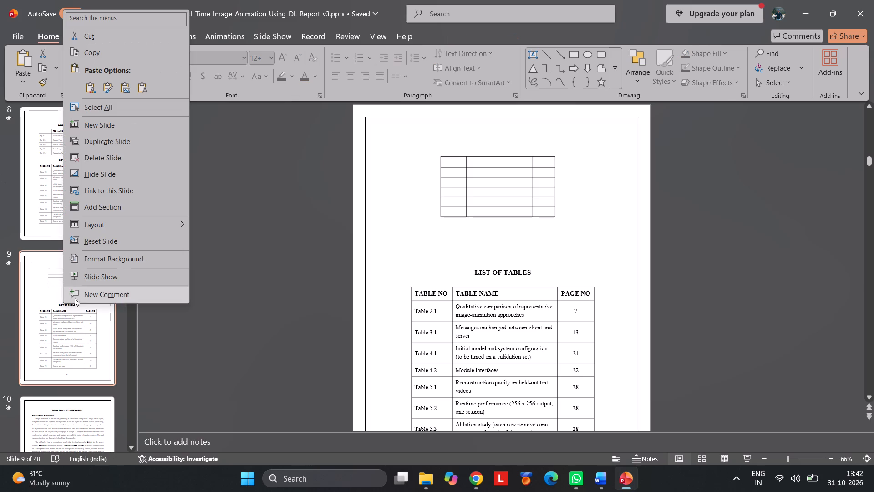
click(150, 154)
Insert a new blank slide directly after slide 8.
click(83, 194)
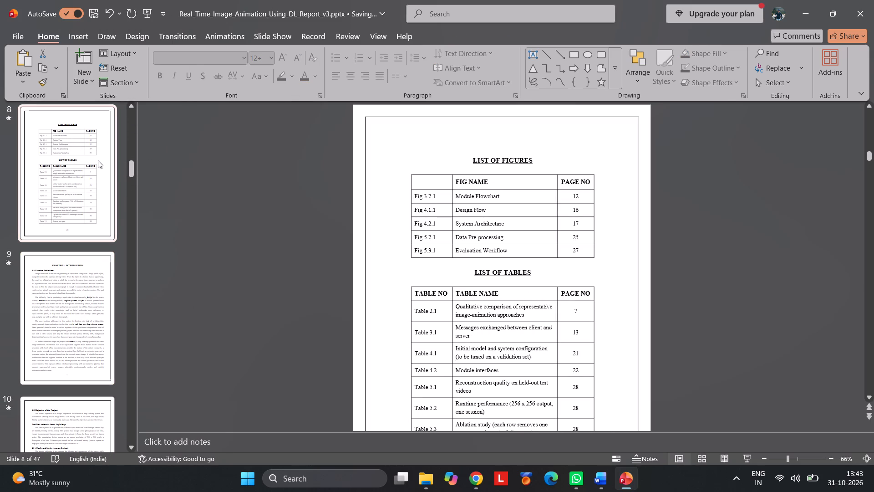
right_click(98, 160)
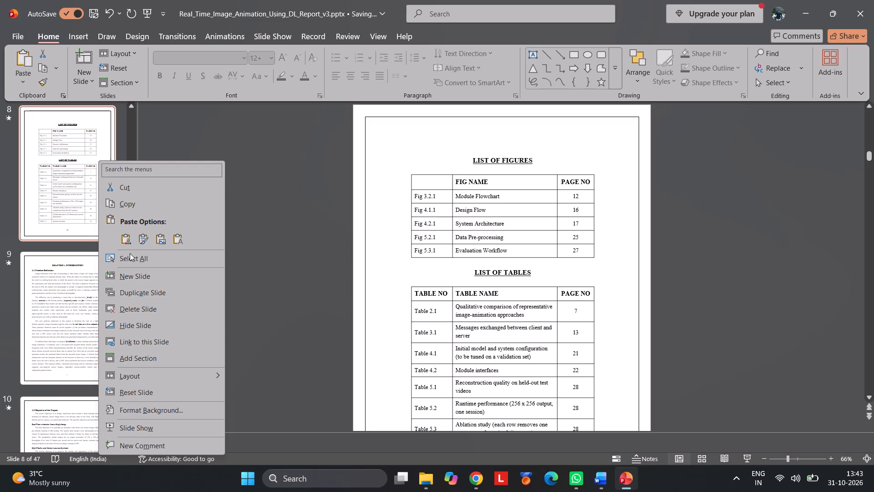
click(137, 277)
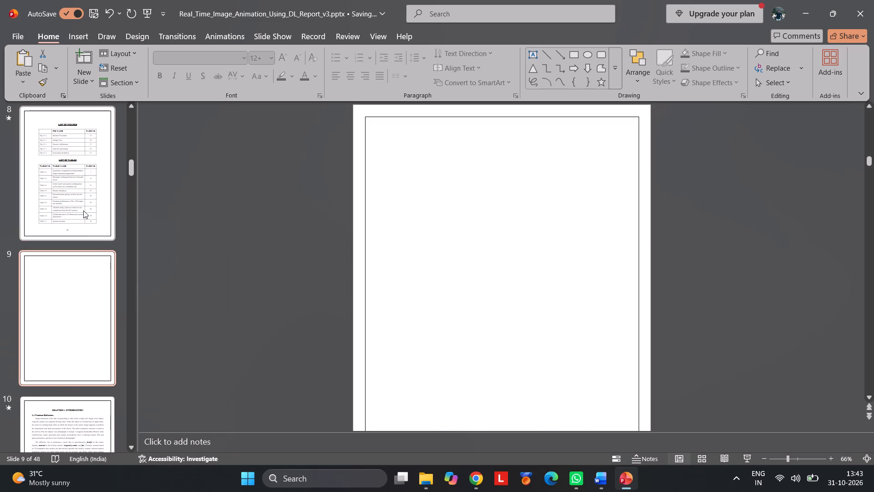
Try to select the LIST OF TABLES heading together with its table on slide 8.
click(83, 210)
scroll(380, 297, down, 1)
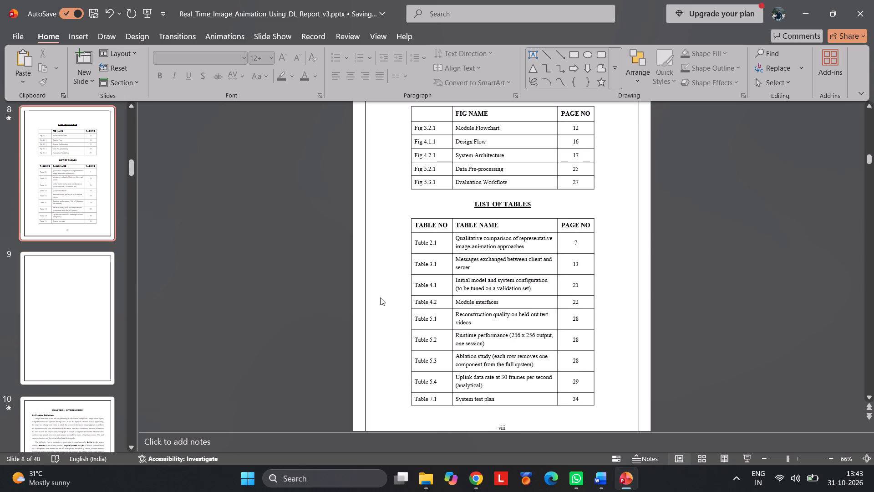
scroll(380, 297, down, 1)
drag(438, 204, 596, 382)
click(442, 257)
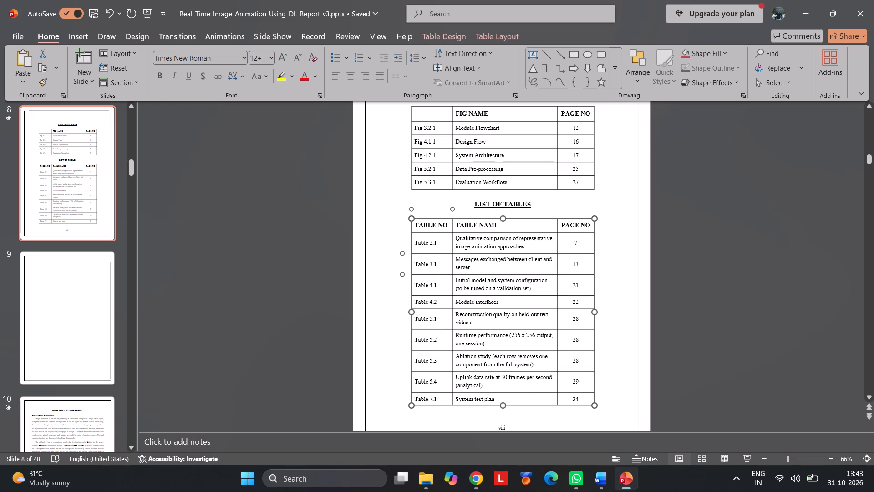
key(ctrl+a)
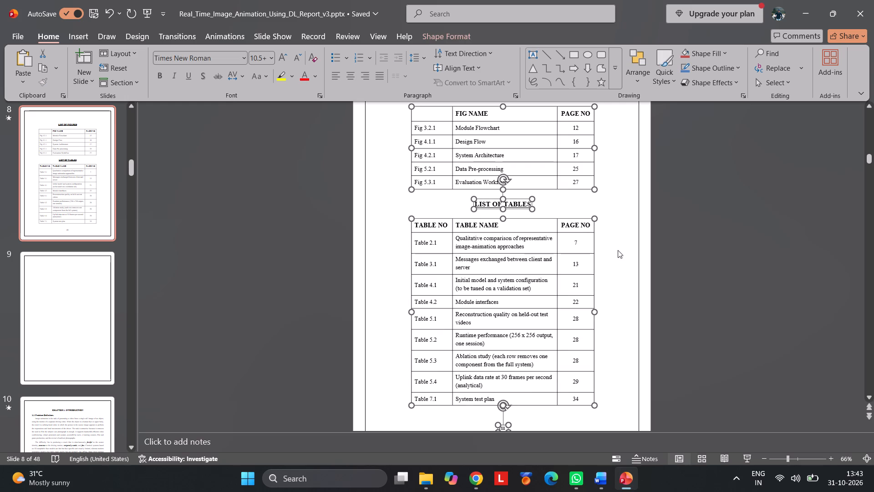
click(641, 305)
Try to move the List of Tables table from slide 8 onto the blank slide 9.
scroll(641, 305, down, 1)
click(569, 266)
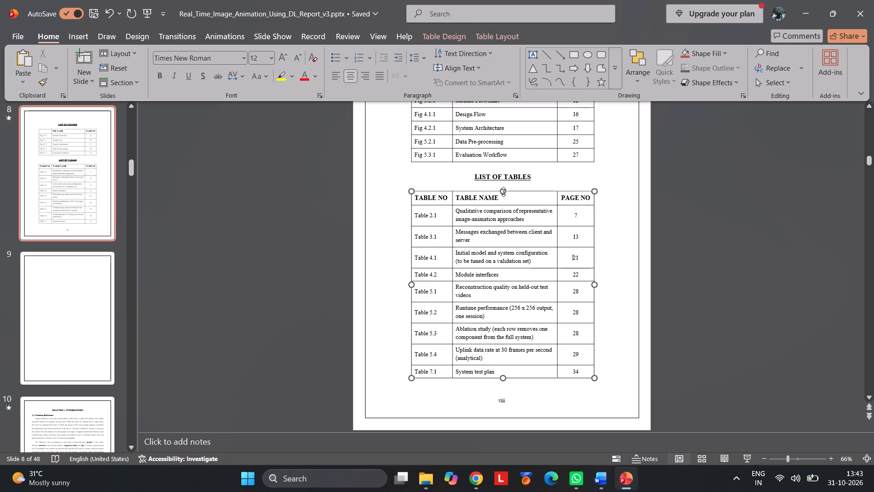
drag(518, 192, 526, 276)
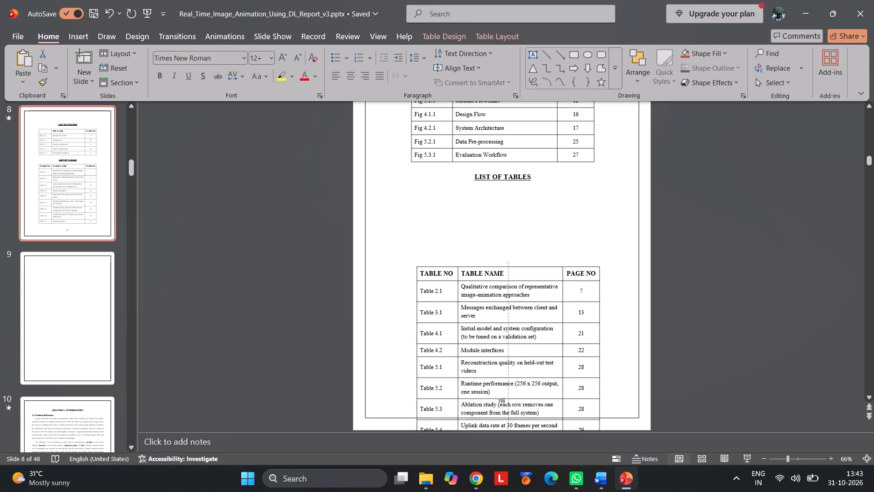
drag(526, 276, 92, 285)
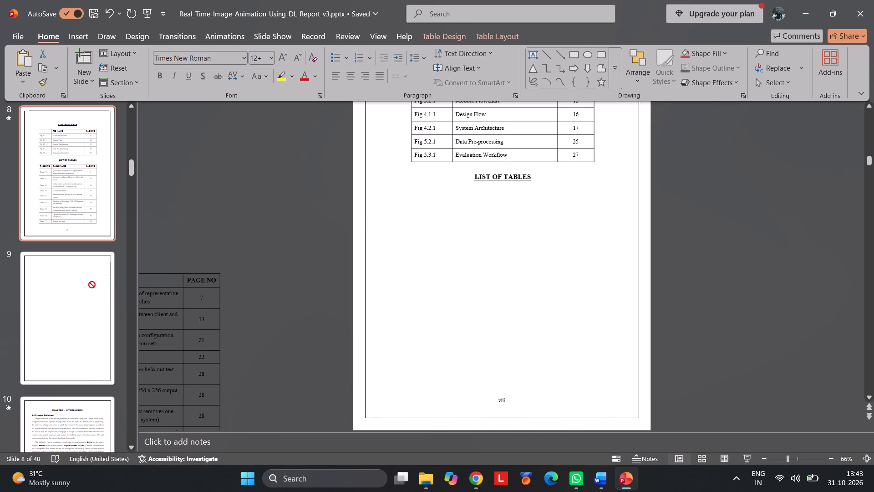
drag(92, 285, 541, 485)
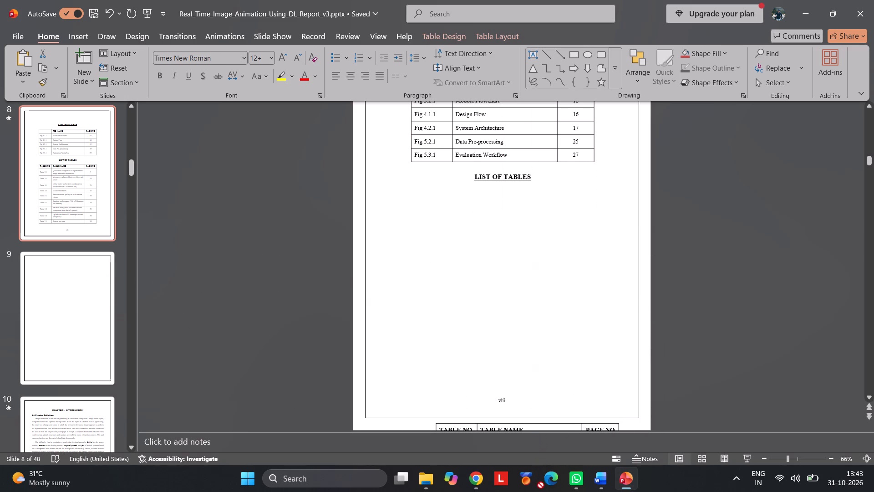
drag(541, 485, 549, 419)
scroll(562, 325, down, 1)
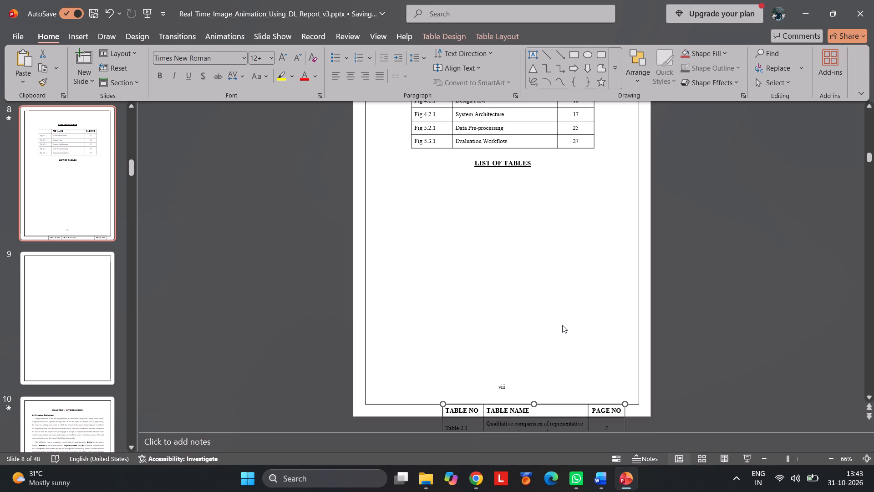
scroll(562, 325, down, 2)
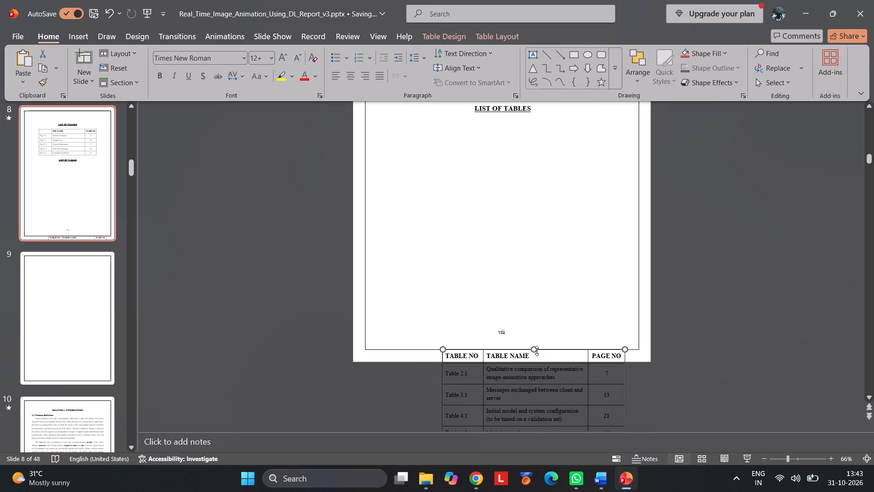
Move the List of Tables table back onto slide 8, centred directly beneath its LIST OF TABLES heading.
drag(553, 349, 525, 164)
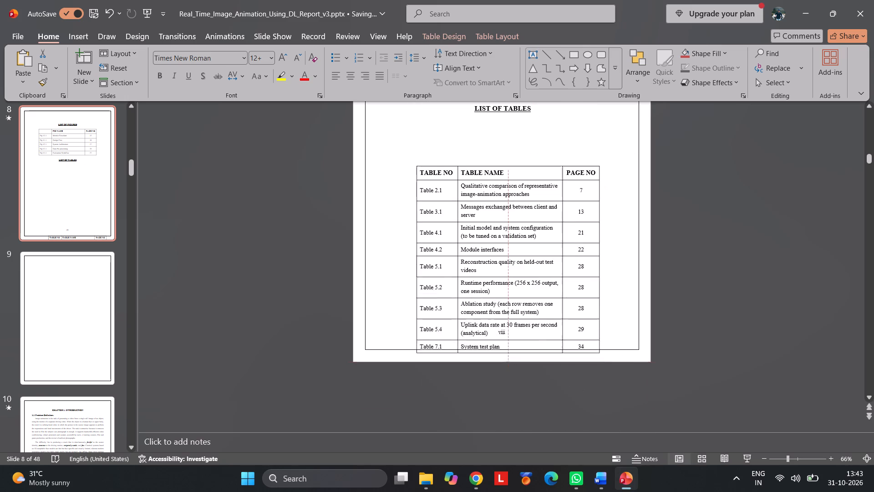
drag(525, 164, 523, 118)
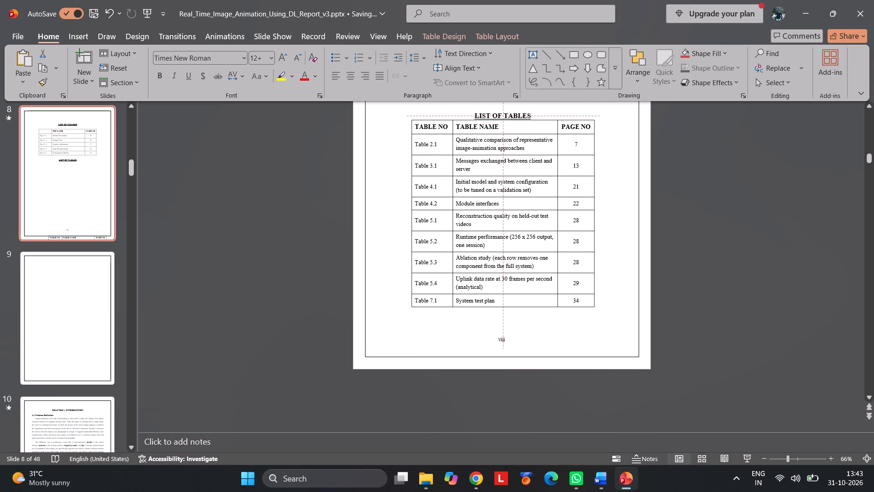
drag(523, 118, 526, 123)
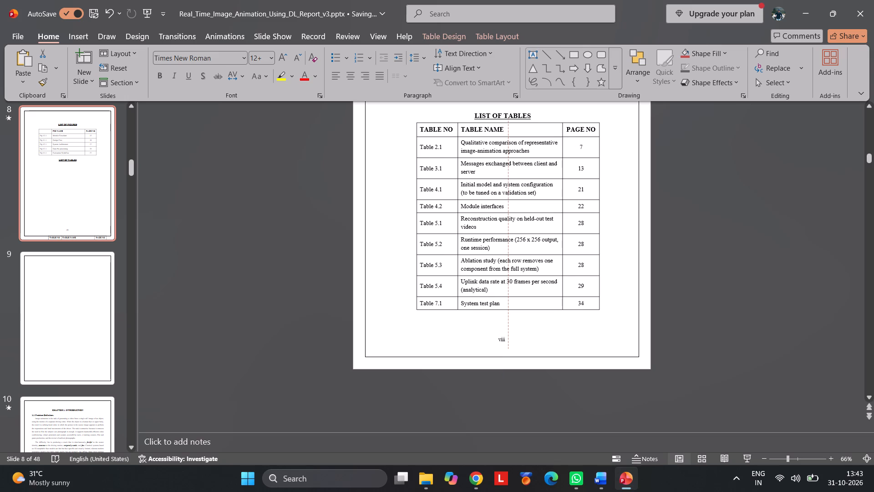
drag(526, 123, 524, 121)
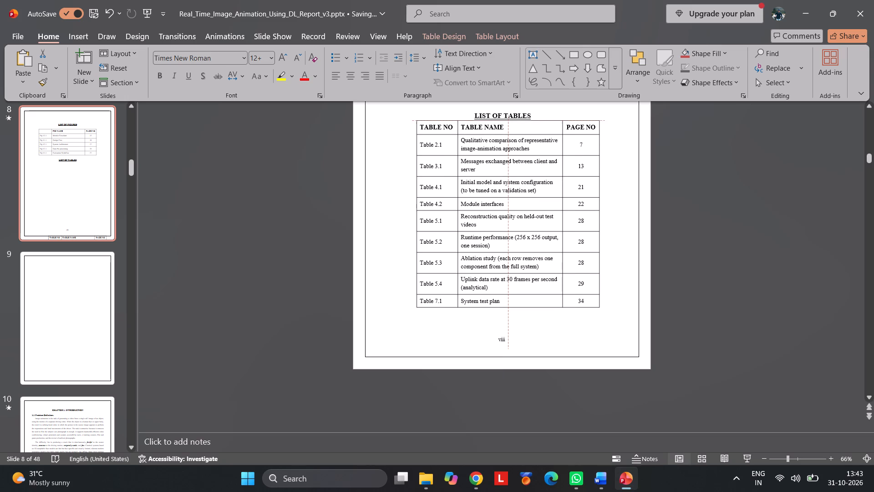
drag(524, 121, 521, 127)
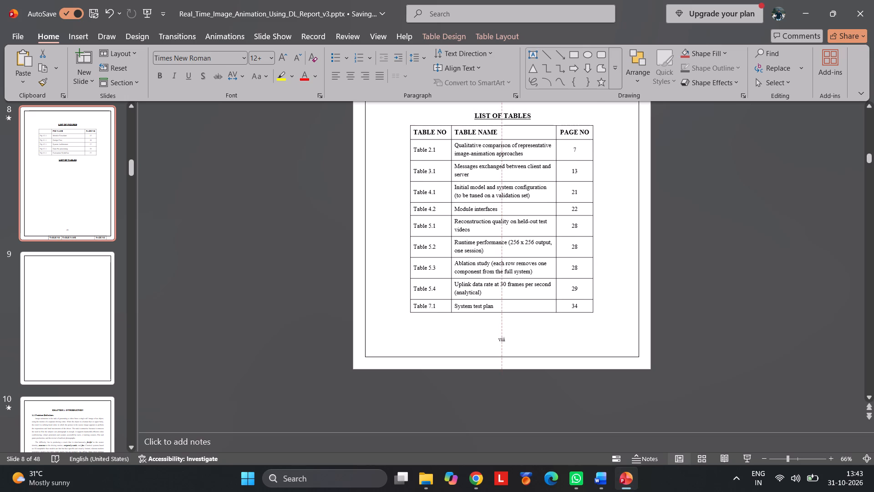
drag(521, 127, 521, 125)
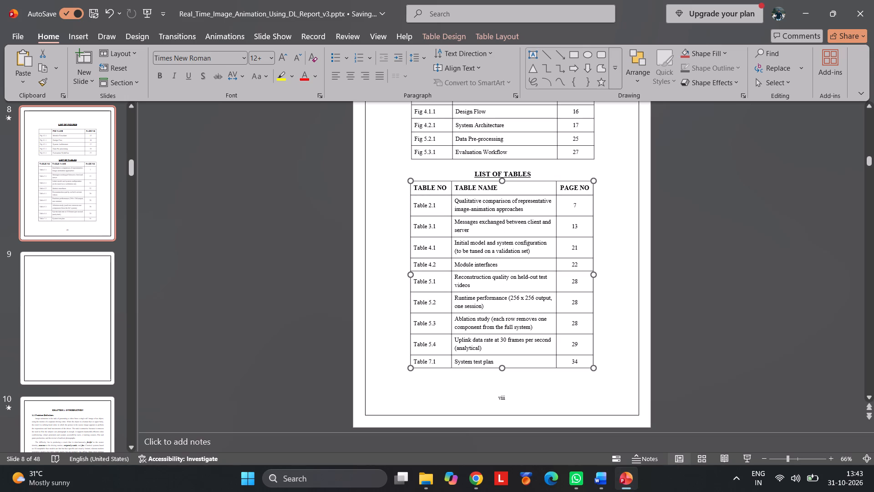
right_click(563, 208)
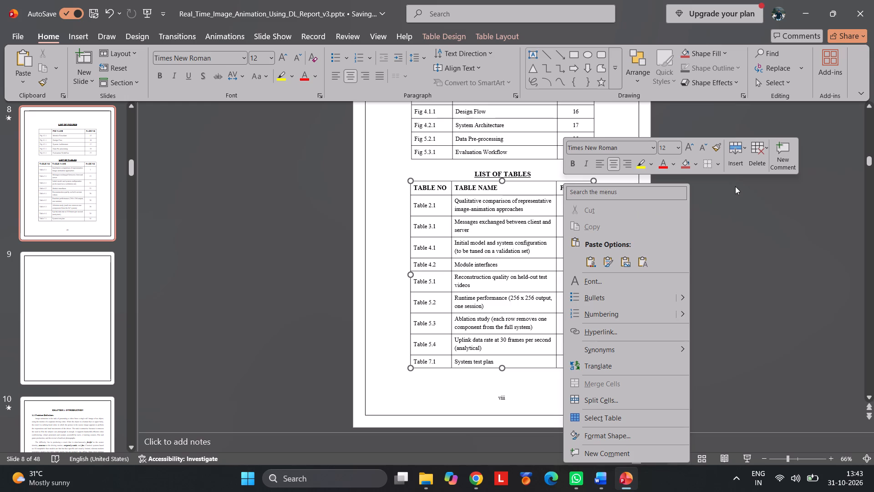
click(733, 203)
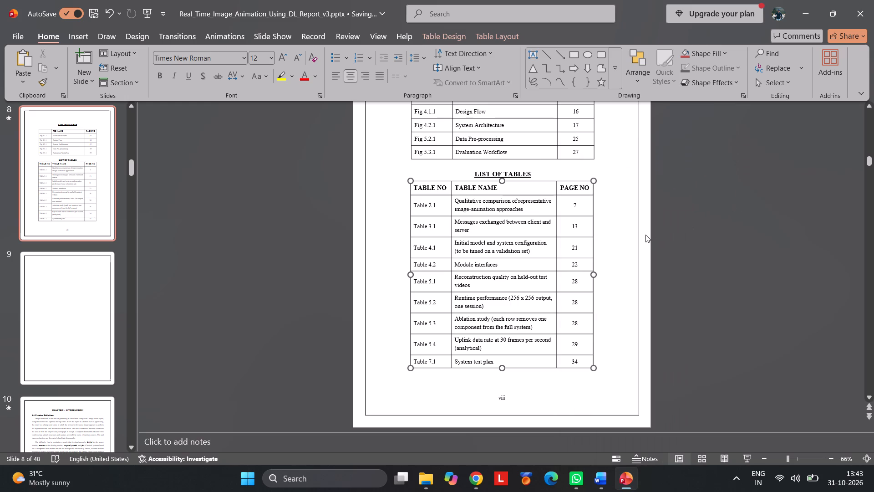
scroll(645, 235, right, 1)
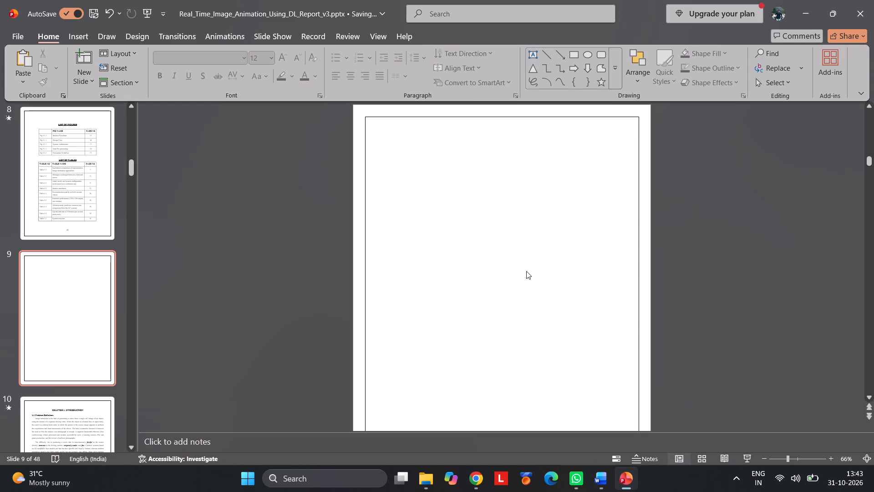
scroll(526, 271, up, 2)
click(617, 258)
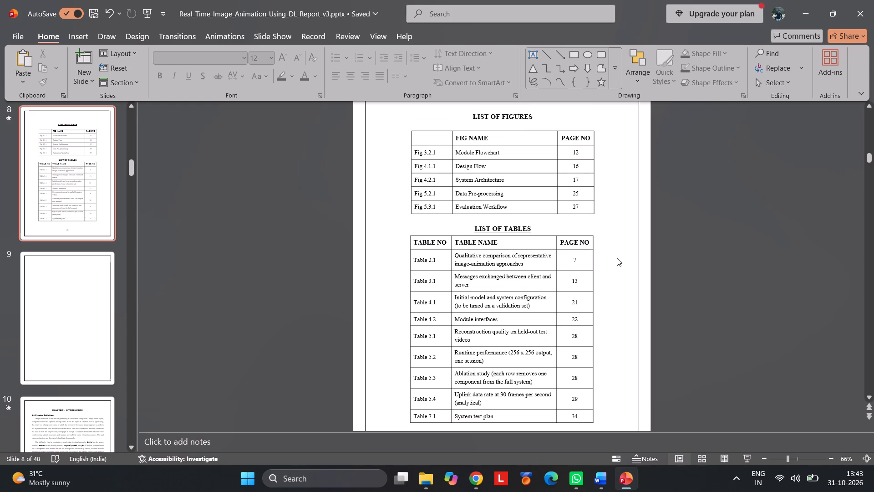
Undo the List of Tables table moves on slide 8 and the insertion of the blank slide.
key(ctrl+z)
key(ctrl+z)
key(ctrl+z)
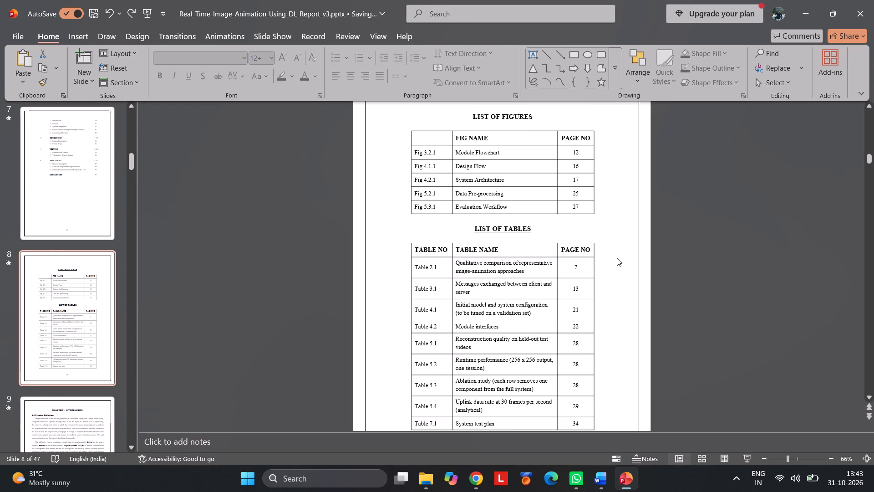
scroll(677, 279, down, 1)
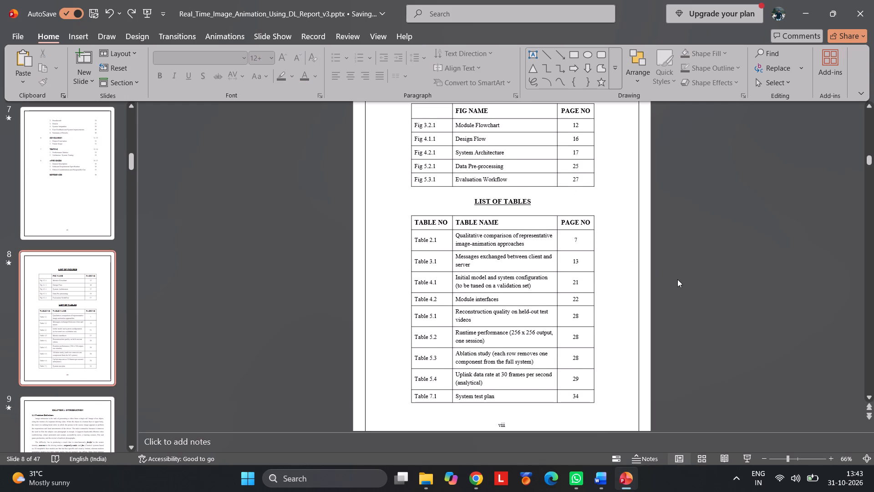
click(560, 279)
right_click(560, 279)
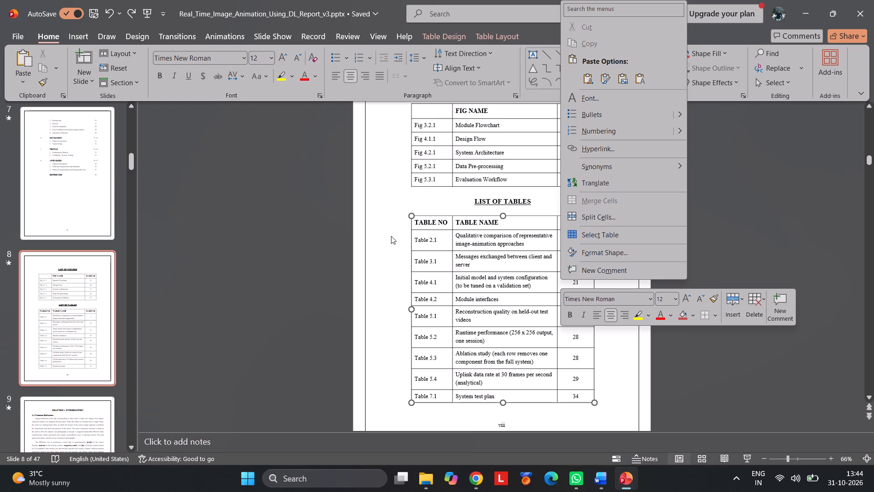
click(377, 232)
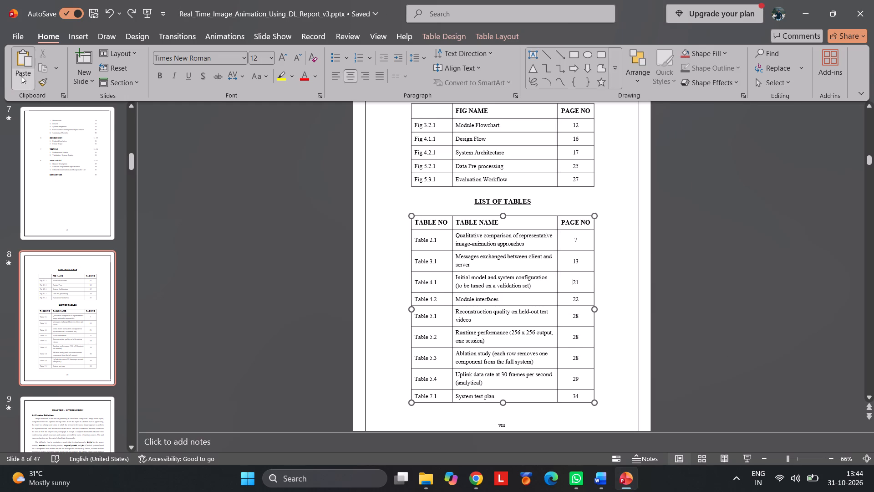
Duplicate slide 8 with the List of Figures and List of Tables.
right_click(647, 253)
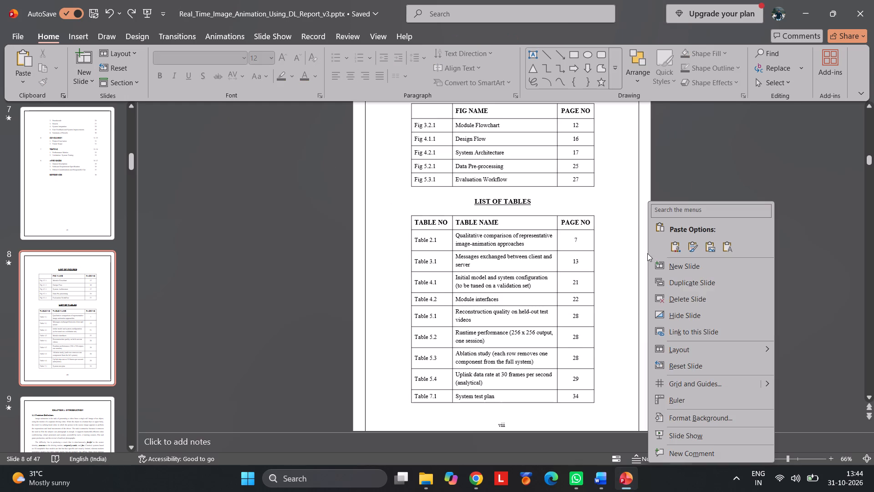
click(676, 281)
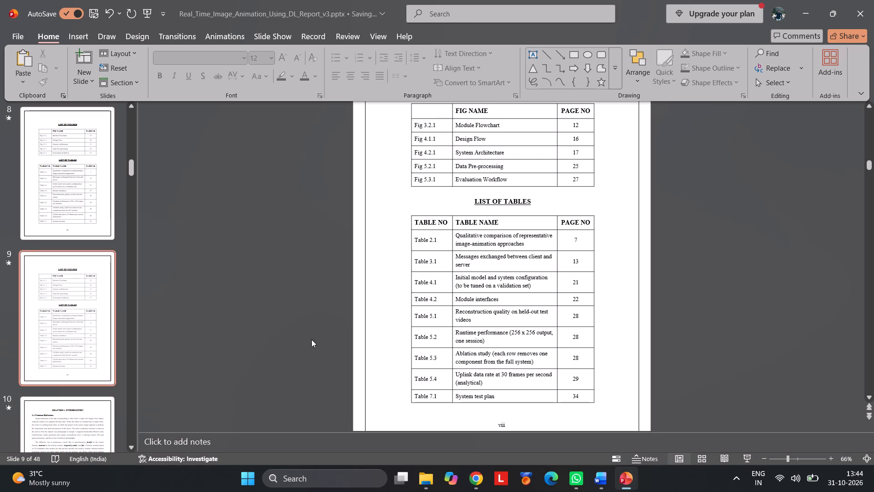
Delete the List of Figures table and its LIST OF FIGURES heading from the duplicated slide 9.
click(109, 345)
click(81, 329)
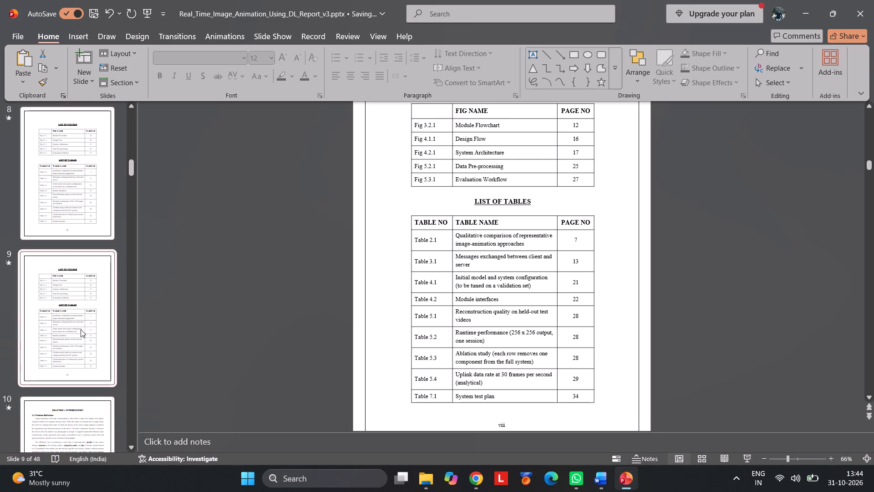
double_click(451, 178)
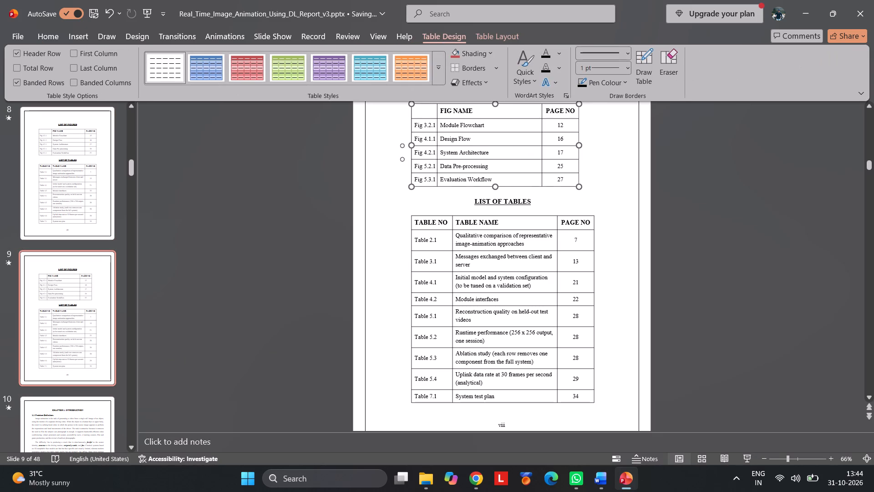
click(453, 155)
right_click(453, 155)
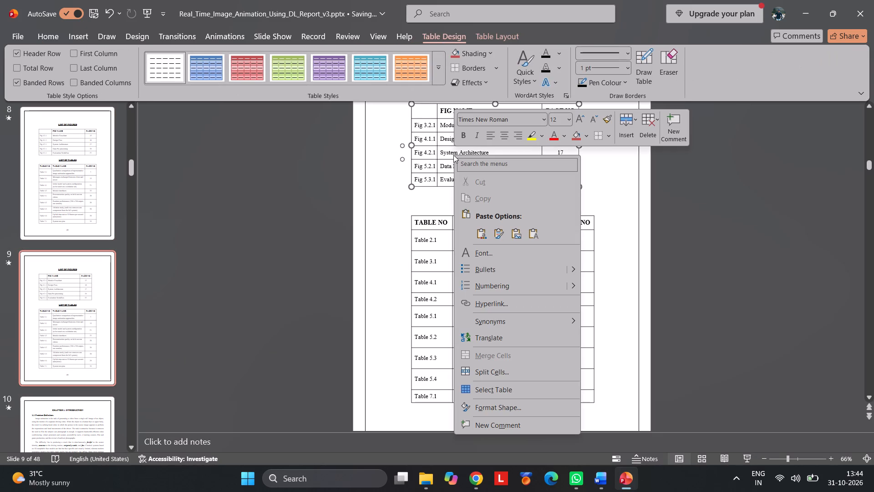
click(644, 130)
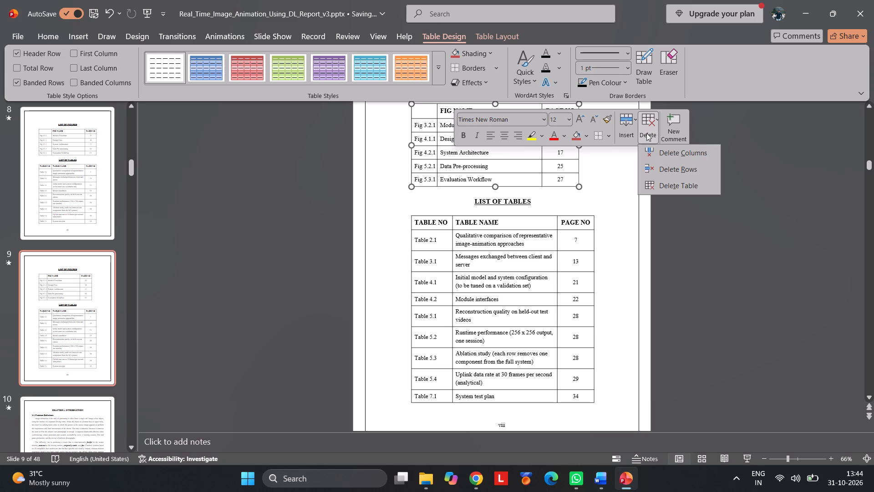
click(683, 179)
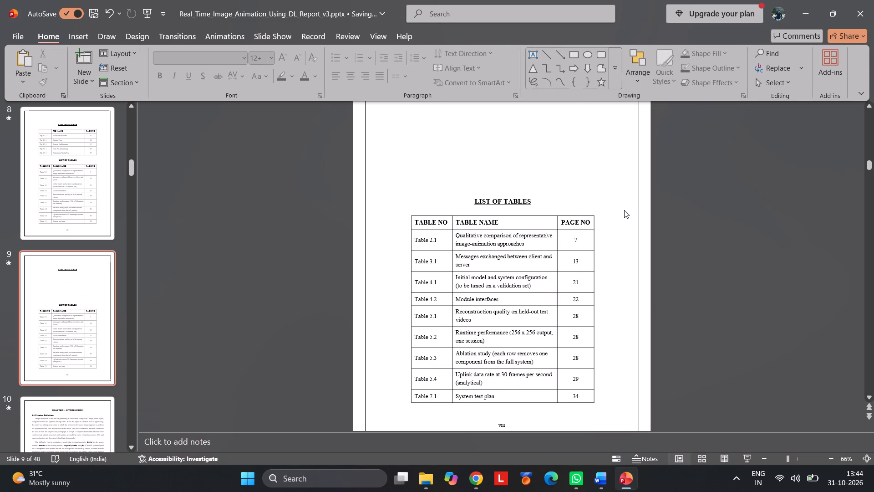
scroll(624, 210, up, 1)
scroll(558, 162, up, 1)
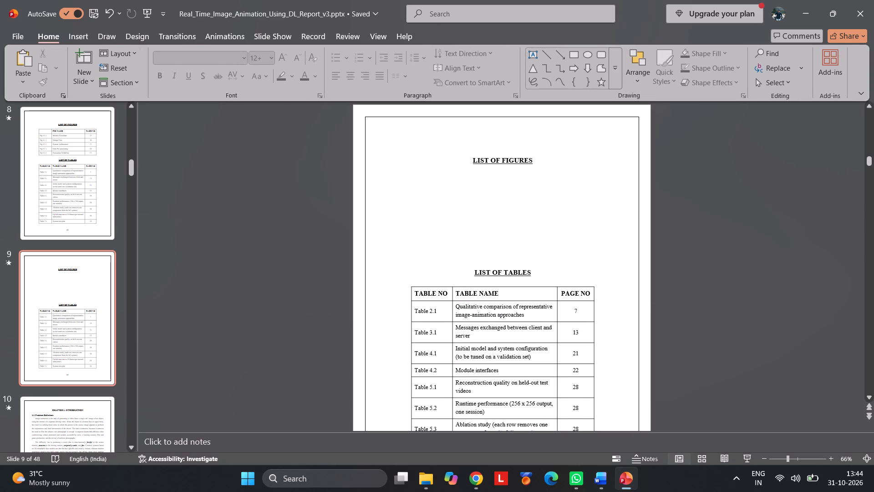
click(535, 163)
key(BackSpace)
key(BackSpace)
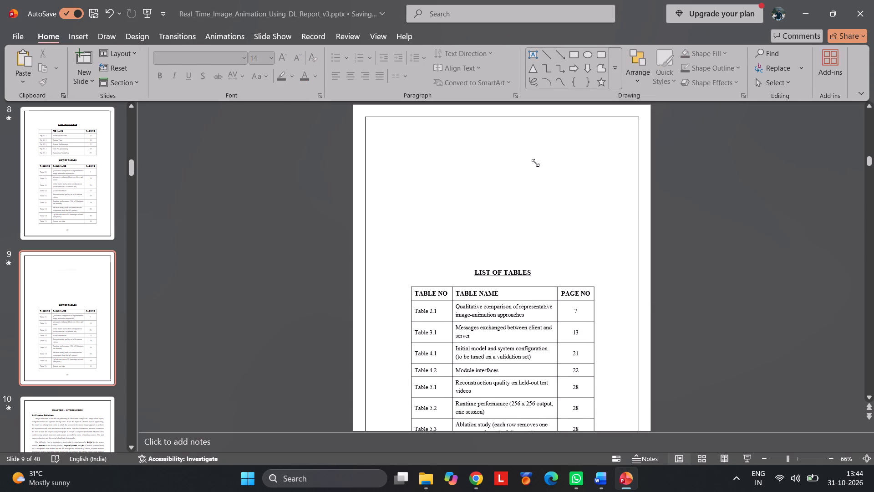
Move the LIST OF TABLES heading and its table up to the top of slide 9, with the table just below the heading.
click(468, 273)
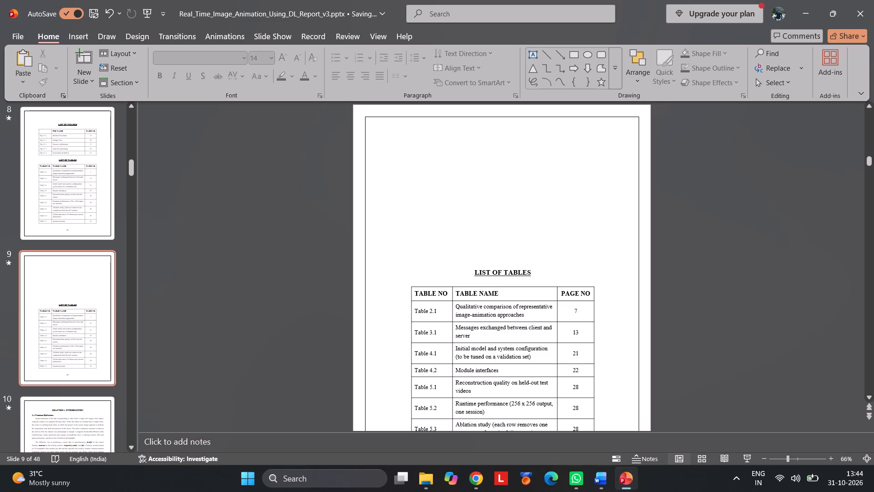
click(483, 272)
drag(491, 267, 489, 150)
click(485, 332)
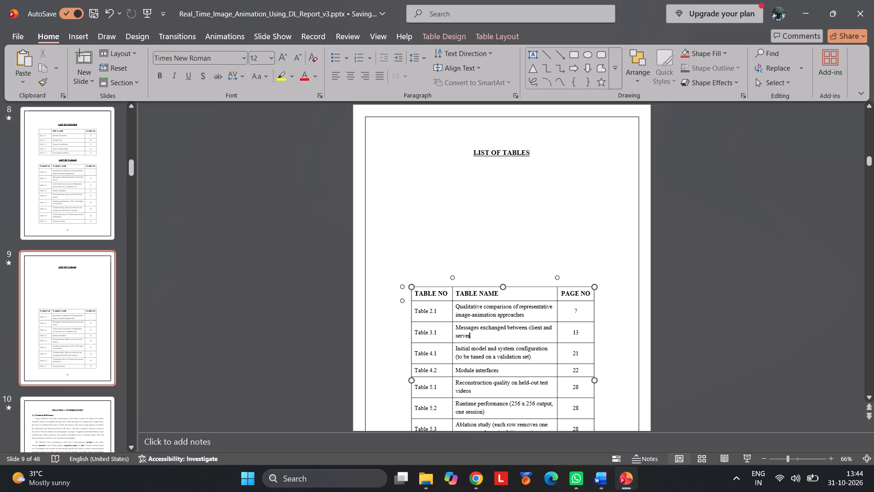
drag(526, 287, 518, 175)
Delete the List of Tables table and its LIST OF TABLES heading from slide 8, keeping the List of Figures.
click(86, 201)
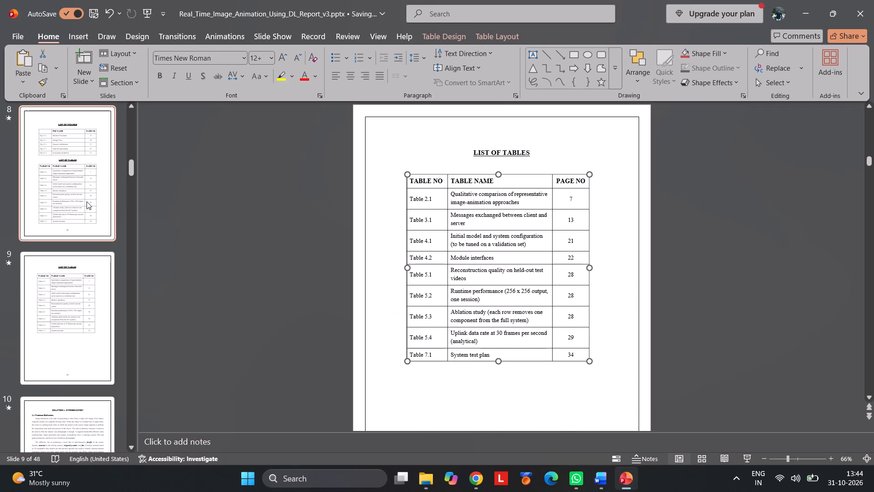
scroll(387, 266, down, 1)
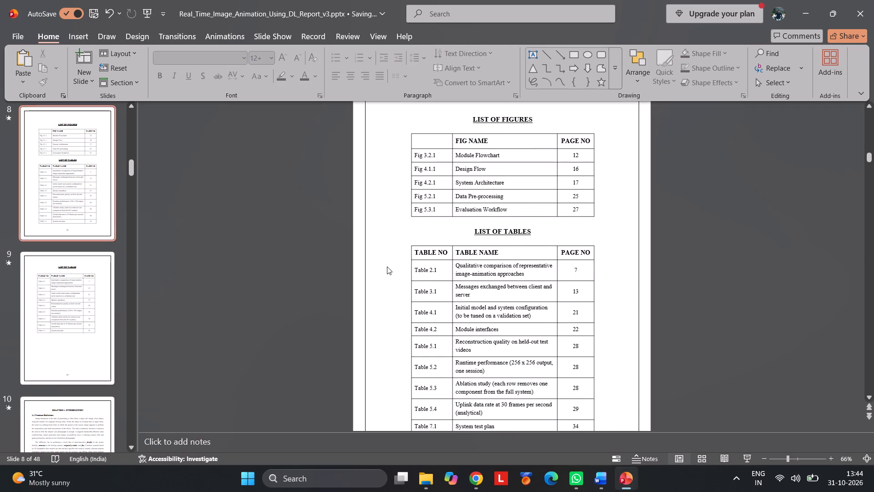
scroll(387, 266, down, 1)
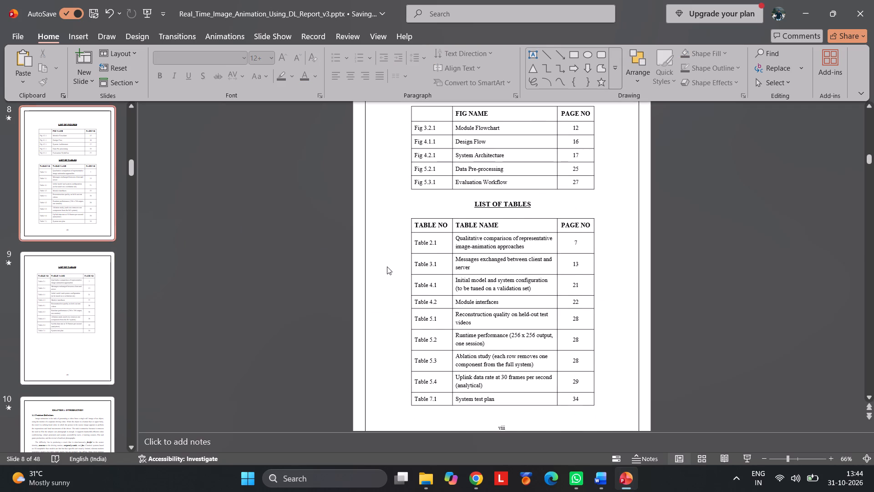
scroll(387, 266, down, 3)
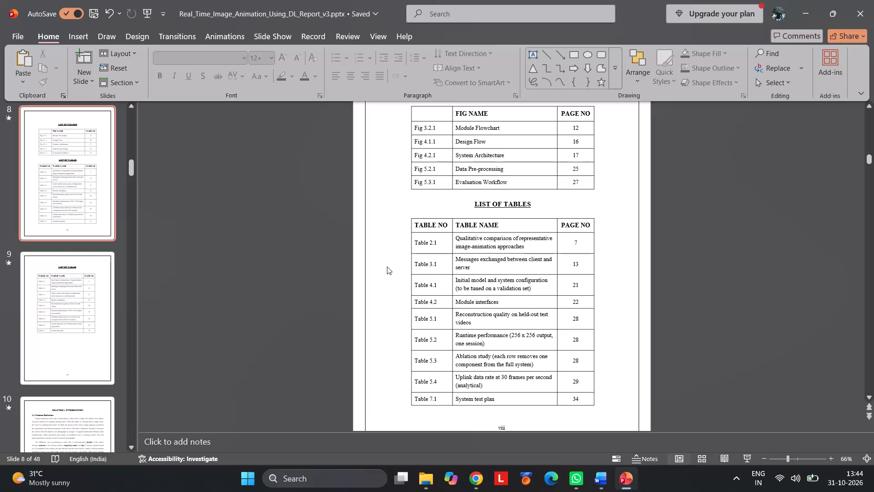
scroll(387, 266, down, 3)
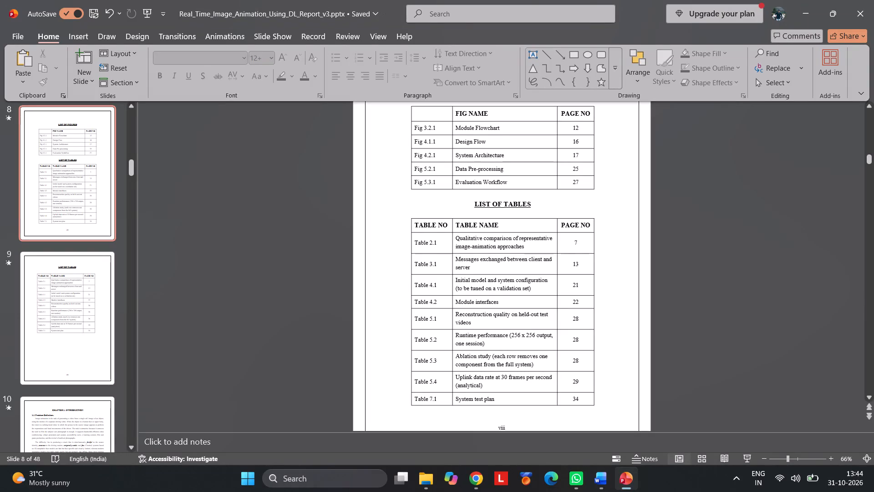
click(464, 267)
right_click(464, 267)
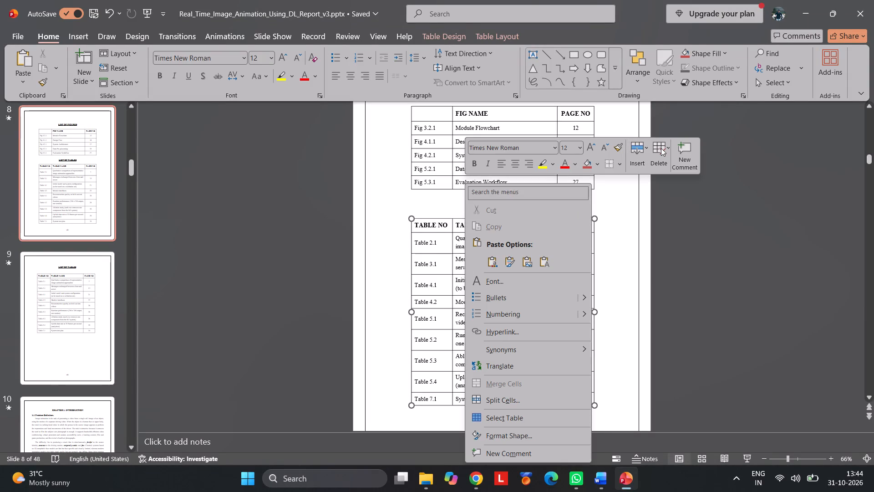
click(661, 148)
click(700, 220)
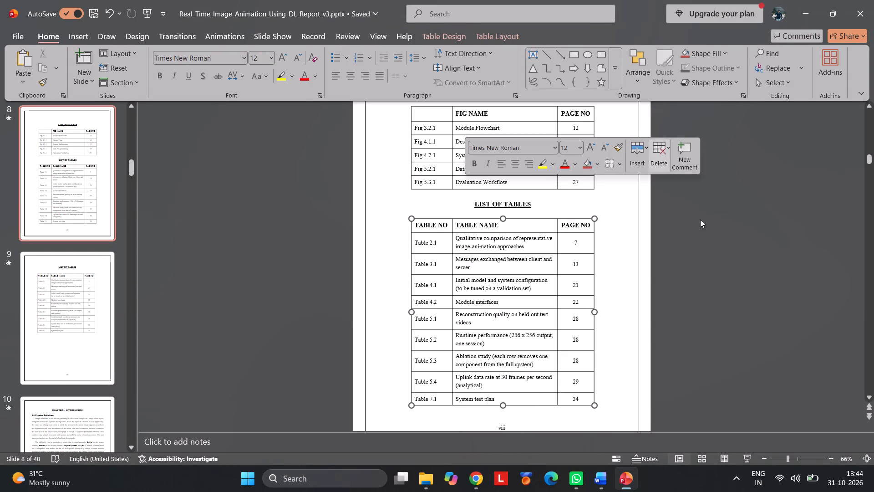
click(531, 204)
key(BackSpace)
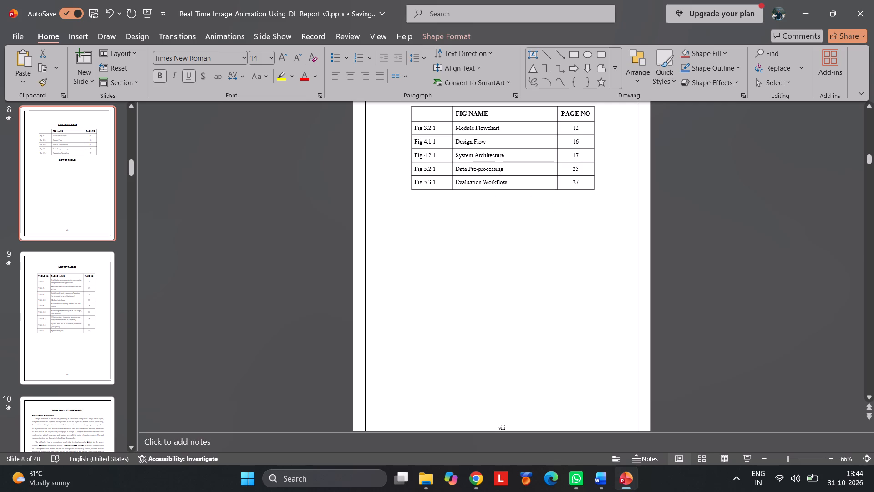
Add five blank rows below the Fig 5.3.1 Evaluation Workflow row in the List of Figures table on slide 8.
click(429, 182)
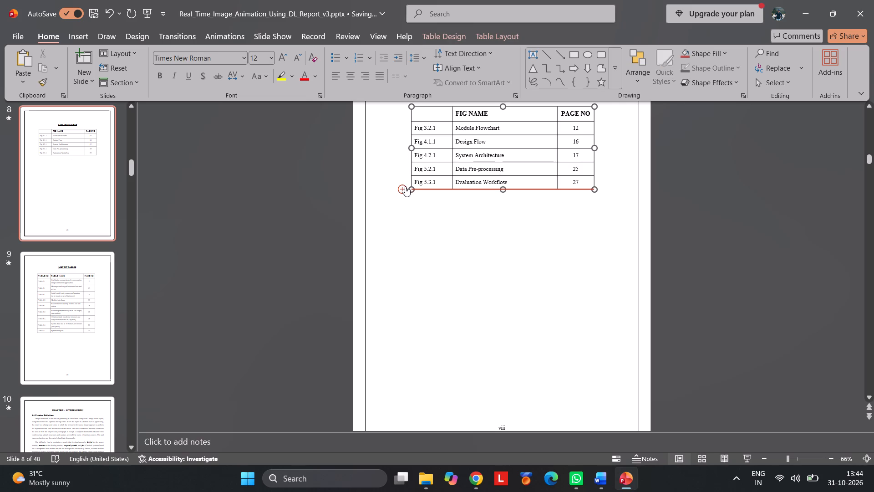
triple_click(404, 187)
double_click(404, 187)
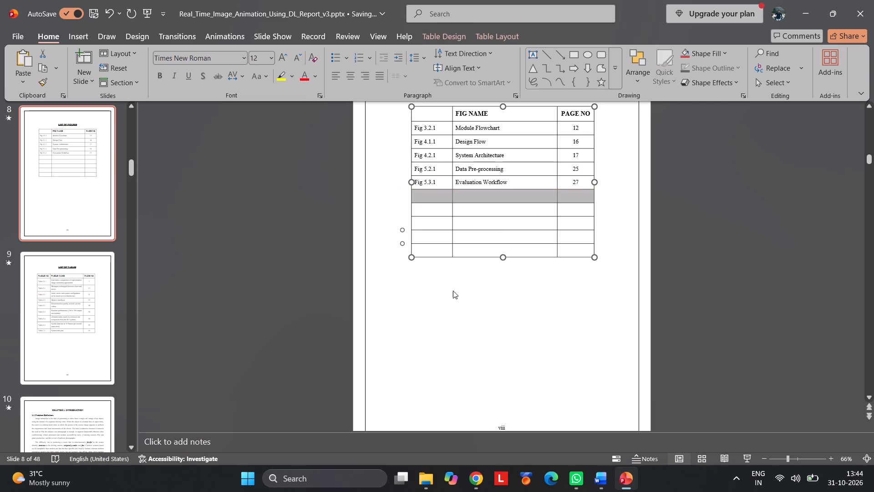
click(482, 324)
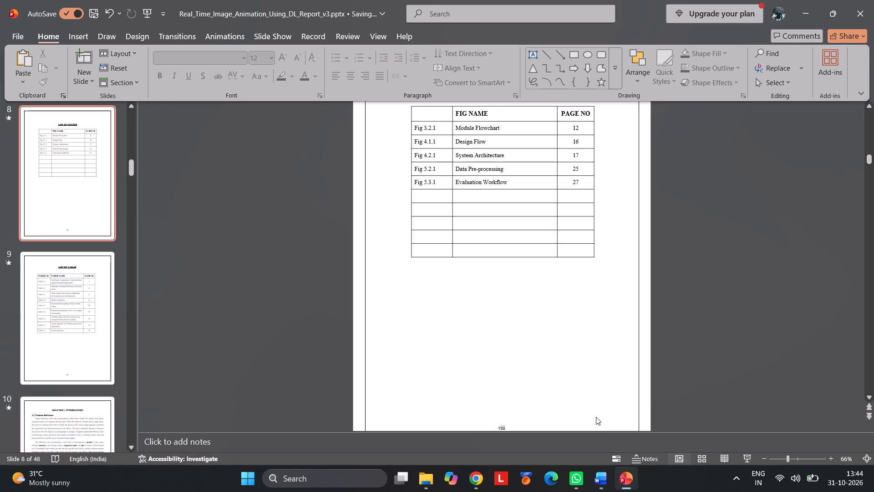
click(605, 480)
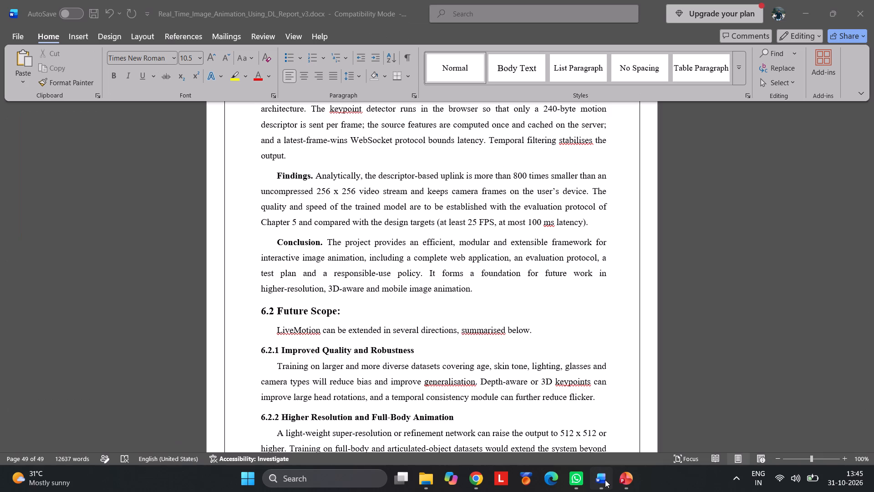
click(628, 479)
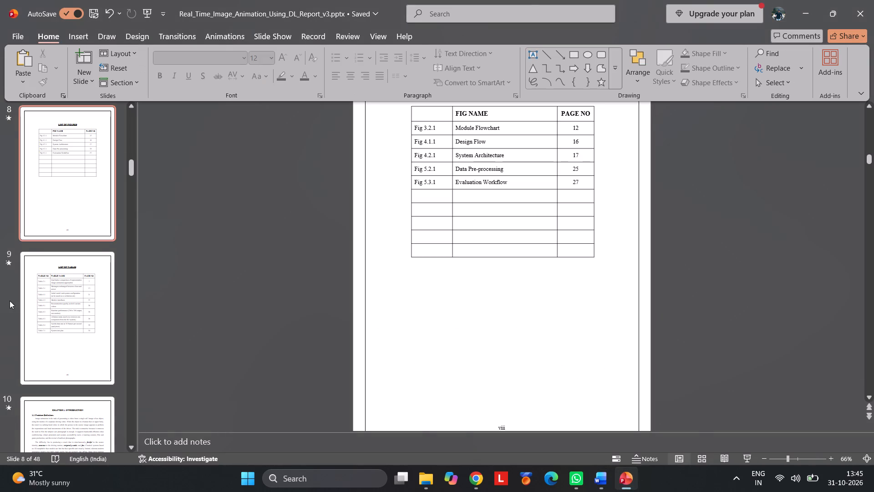
Look through the results, conclusion and testing slides, from slide 36 to slide 43, checking their figures, tables and layout.
scroll(10, 301, down, 17)
scroll(10, 301, down, 17)
scroll(10, 301, up, 1)
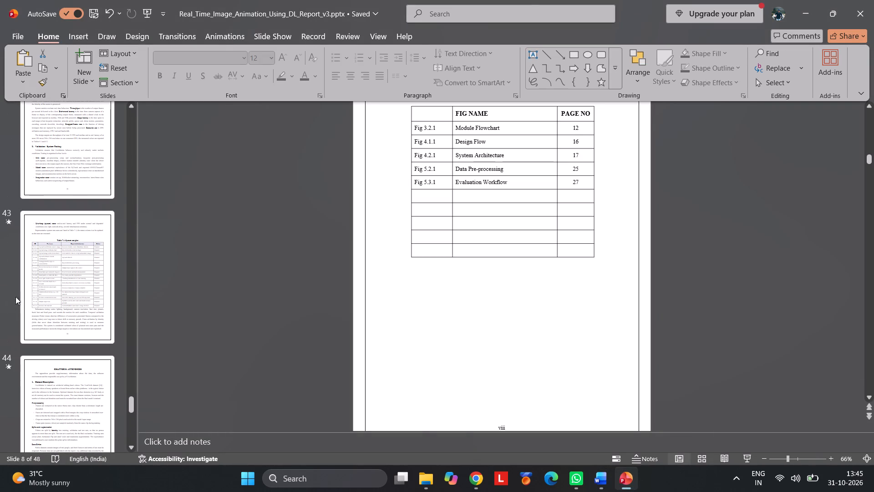
click(56, 273)
click(67, 157)
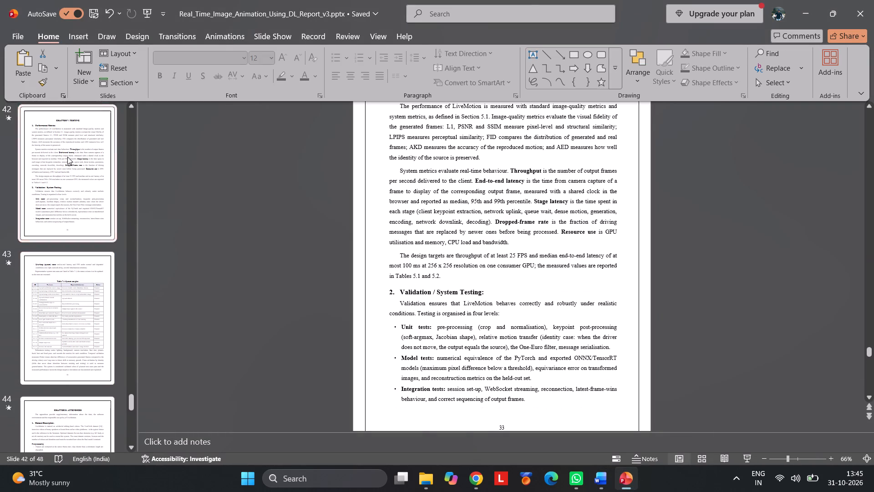
scroll(67, 157, up, 1)
click(71, 182)
scroll(71, 182, up, 1)
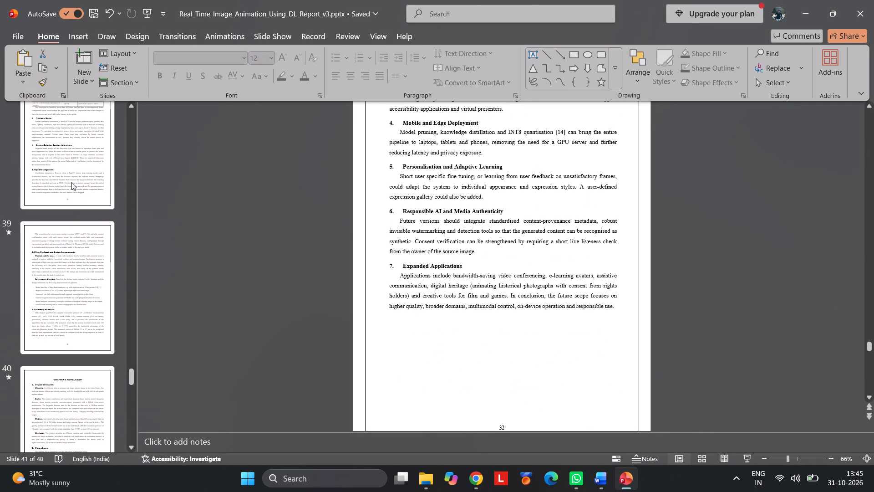
scroll(71, 182, up, 1)
click(72, 191)
scroll(72, 191, up, 2)
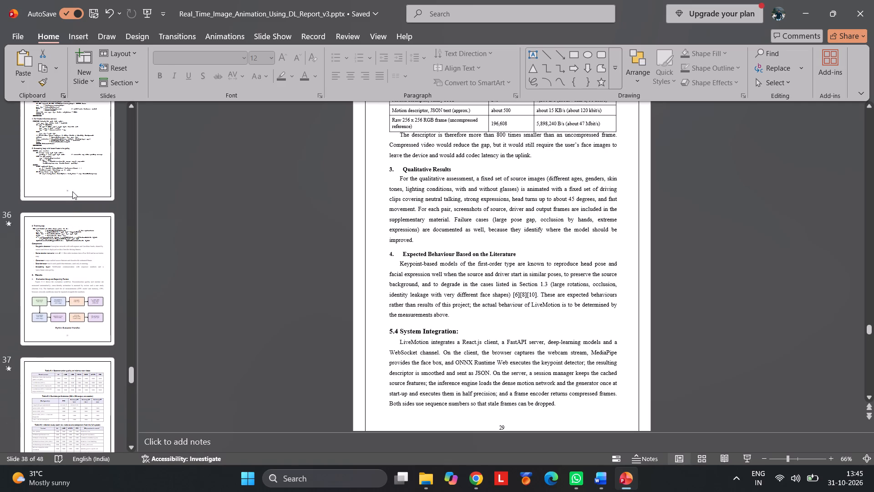
click(64, 254)
scroll(64, 254, down, 1)
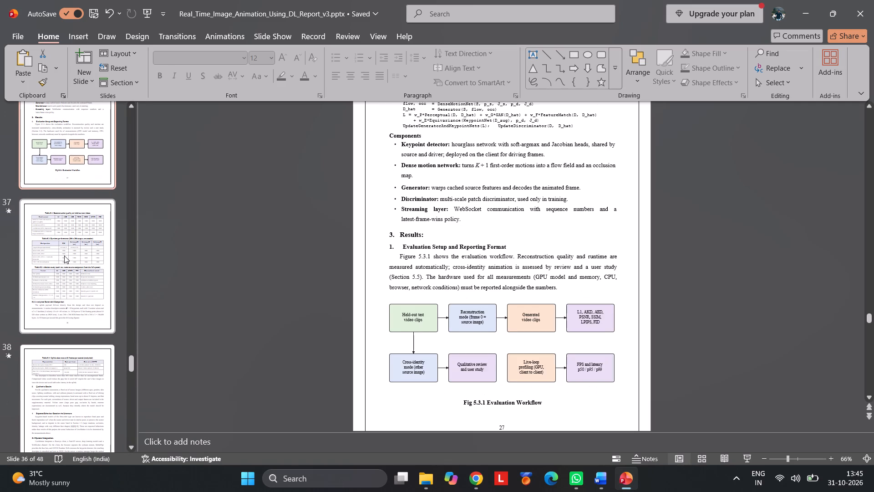
click(64, 256)
click(66, 181)
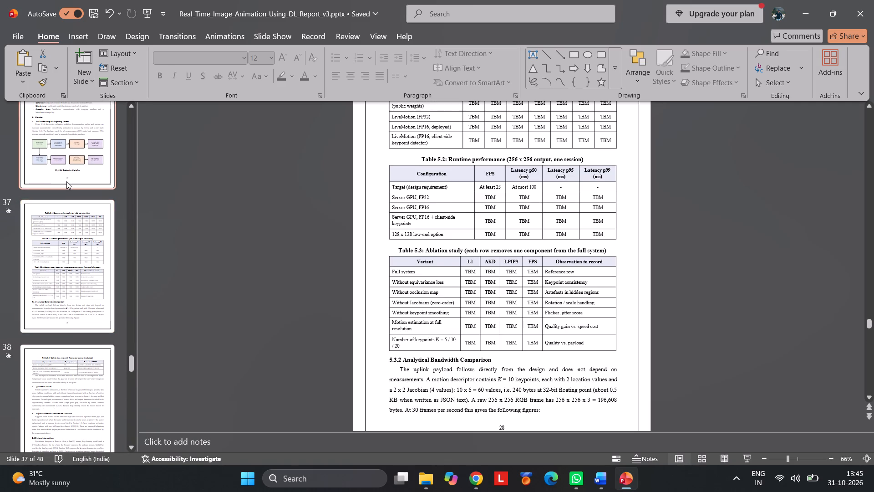
right_click(83, 174)
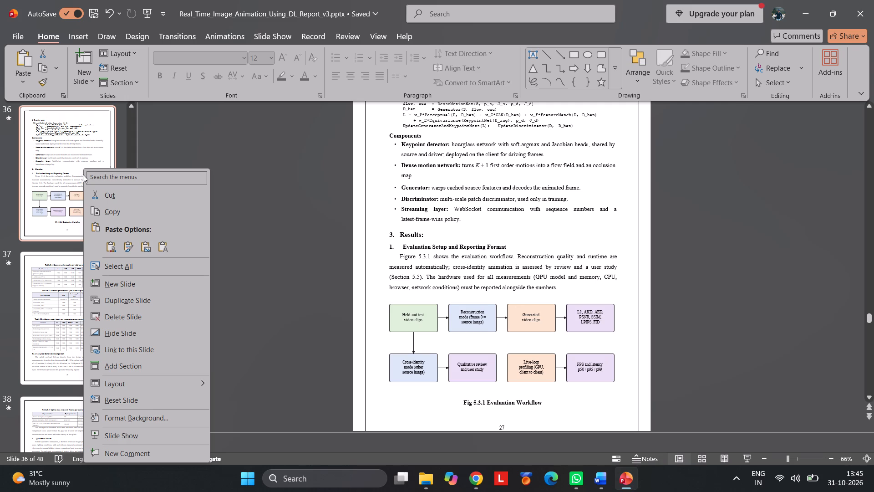
click(258, 206)
click(77, 294)
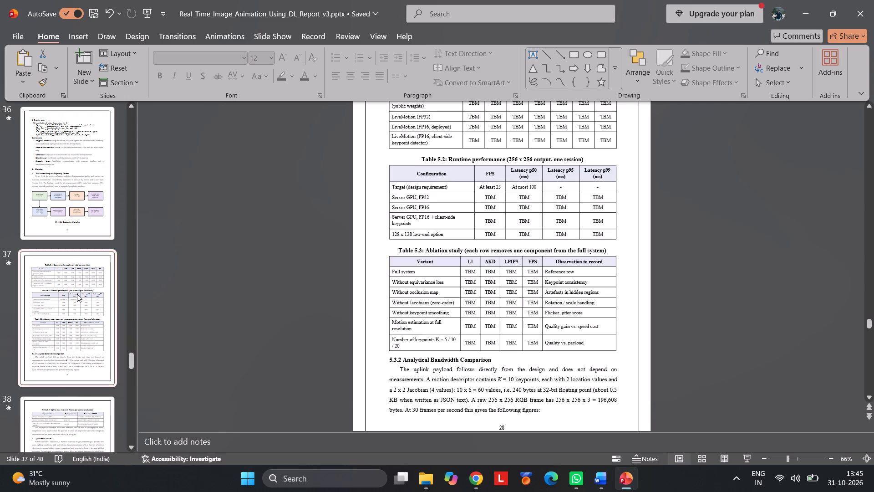
click(59, 404)
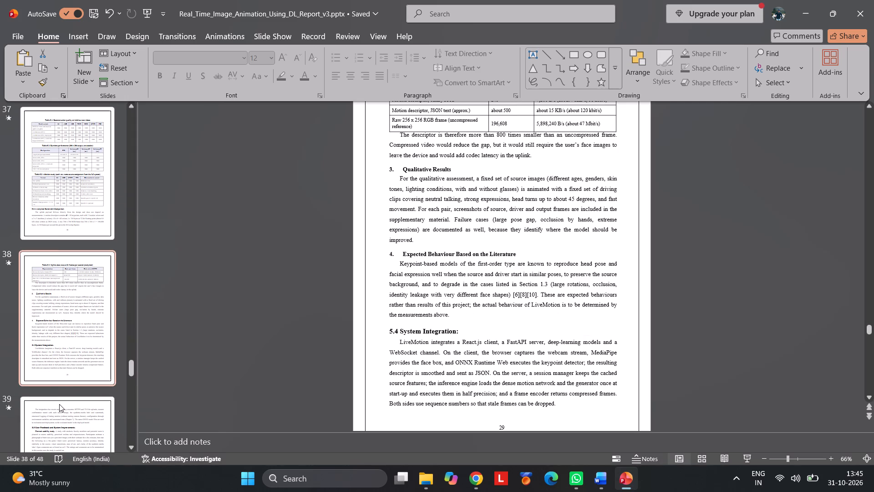
scroll(62, 346, down, 1)
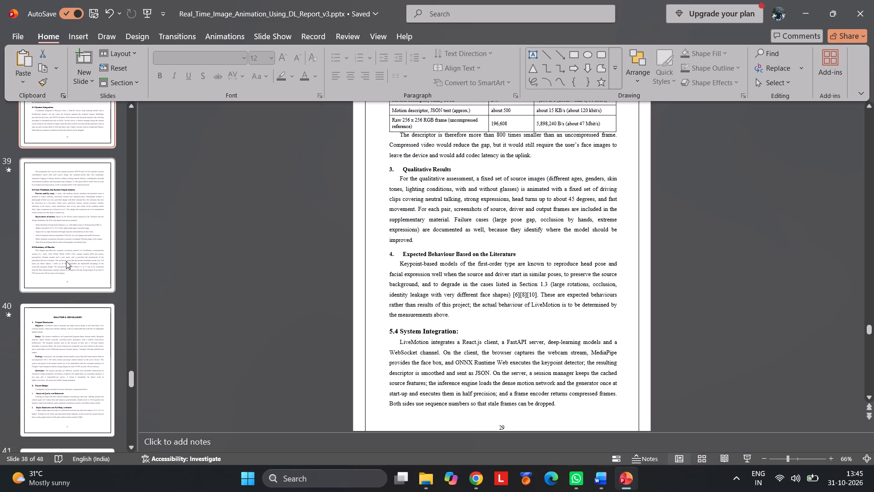
scroll(66, 261, up, 2)
Duplicate slide 36 containing the Fig 5.3.1 Evaluation Workflow diagram.
click(66, 225)
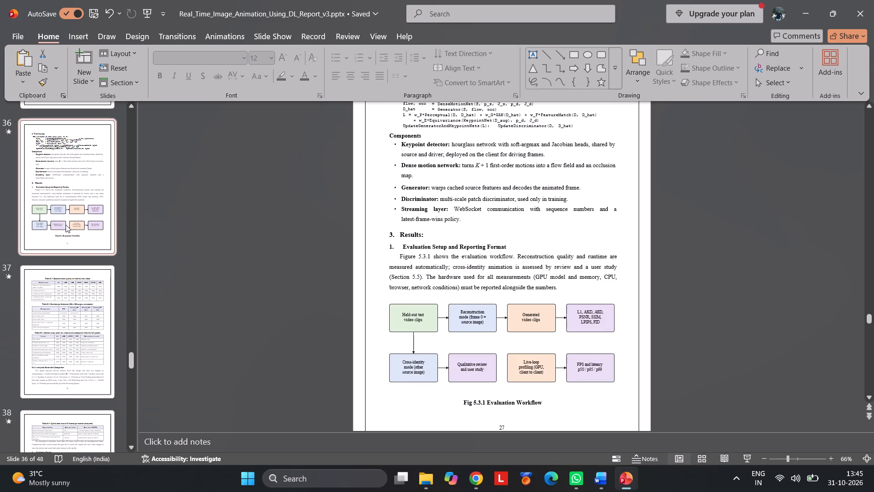
click(66, 225)
right_click(66, 225)
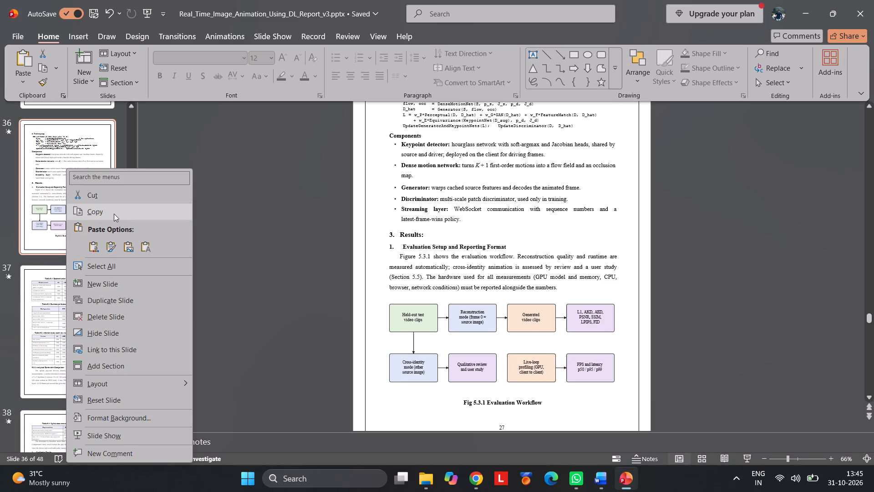
click(110, 299)
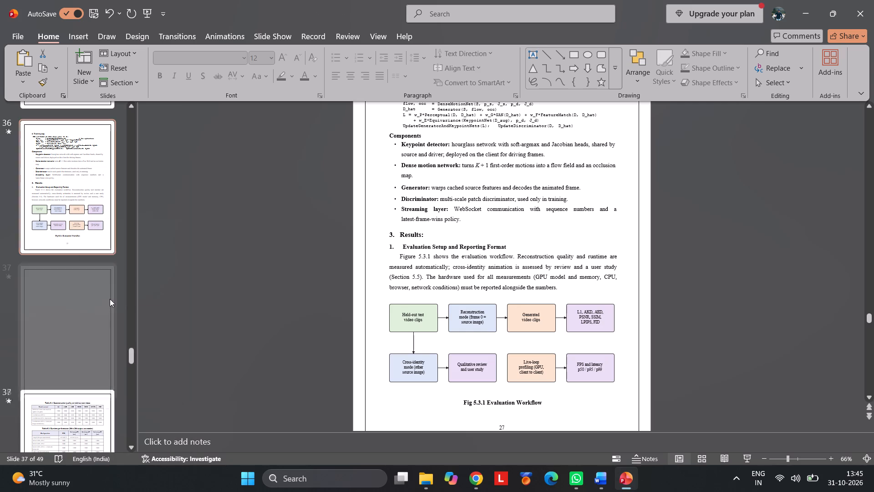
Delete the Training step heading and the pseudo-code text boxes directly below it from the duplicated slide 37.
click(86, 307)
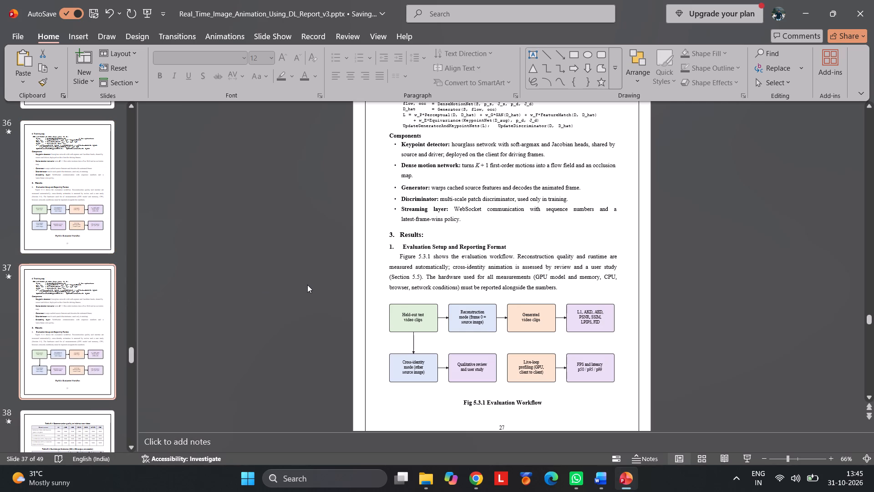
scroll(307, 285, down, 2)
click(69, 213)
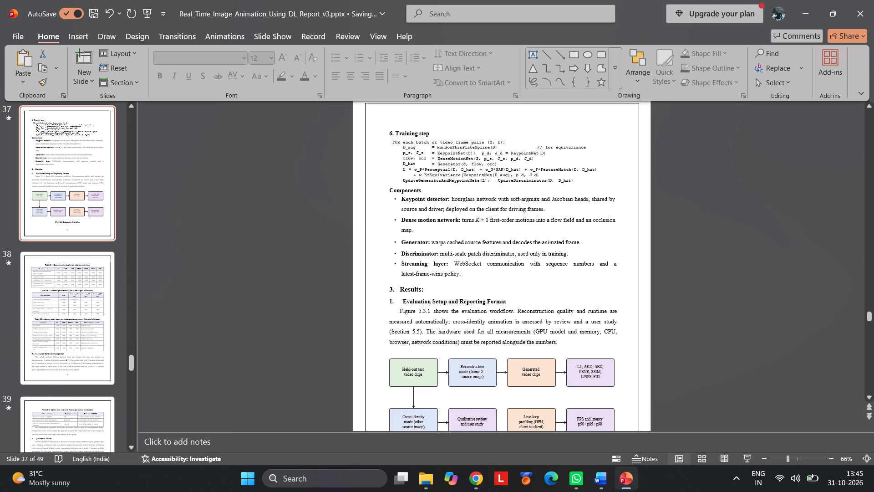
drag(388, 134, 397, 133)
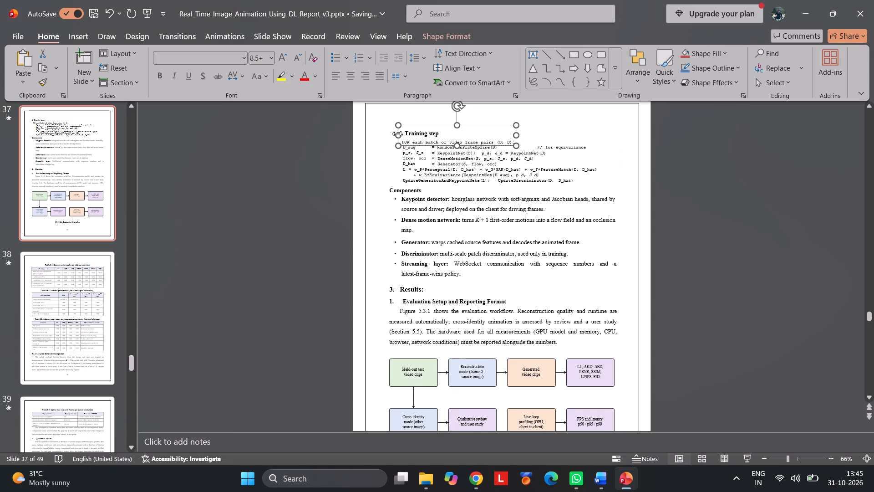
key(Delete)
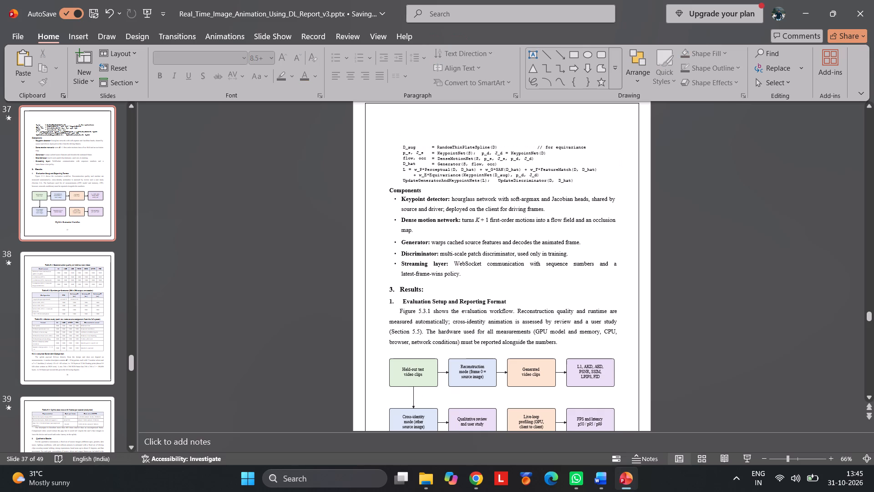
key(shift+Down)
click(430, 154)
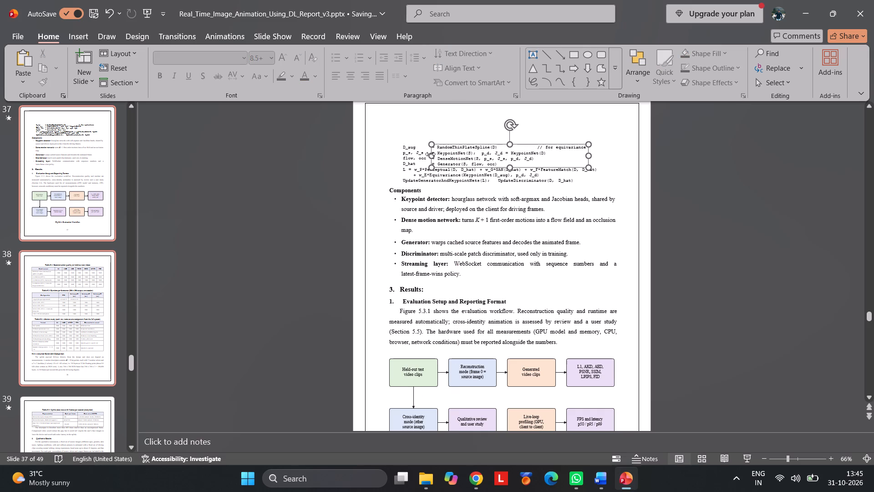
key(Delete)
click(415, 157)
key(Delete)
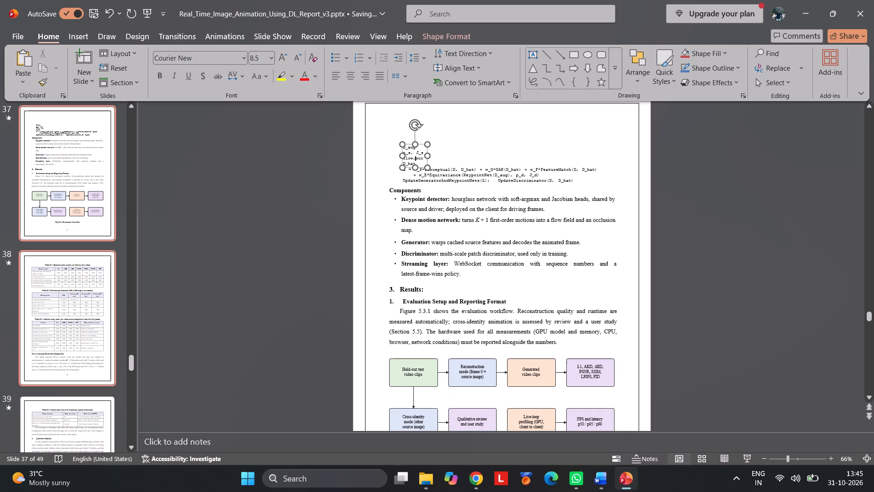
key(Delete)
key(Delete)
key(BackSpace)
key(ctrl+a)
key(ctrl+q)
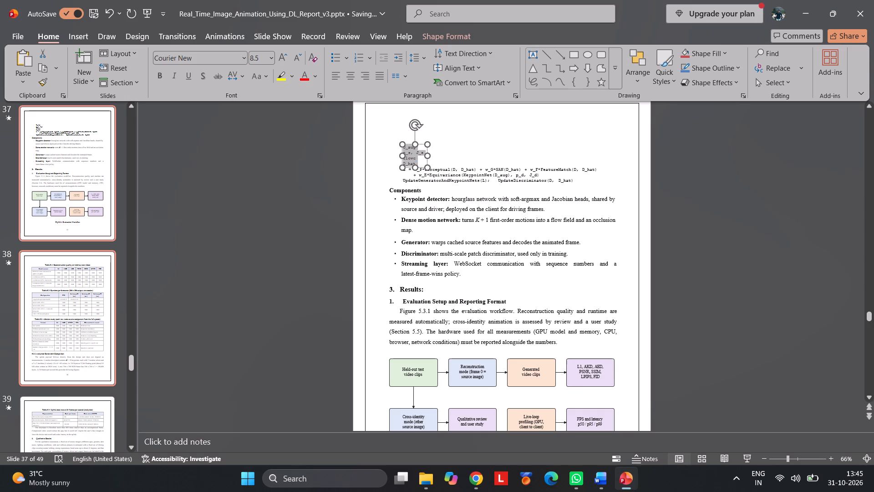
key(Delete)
Reopen the Real_Time_Image_Animation_Using_DL_Report_v3 presentation in PowerPoint.
click(434, 172)
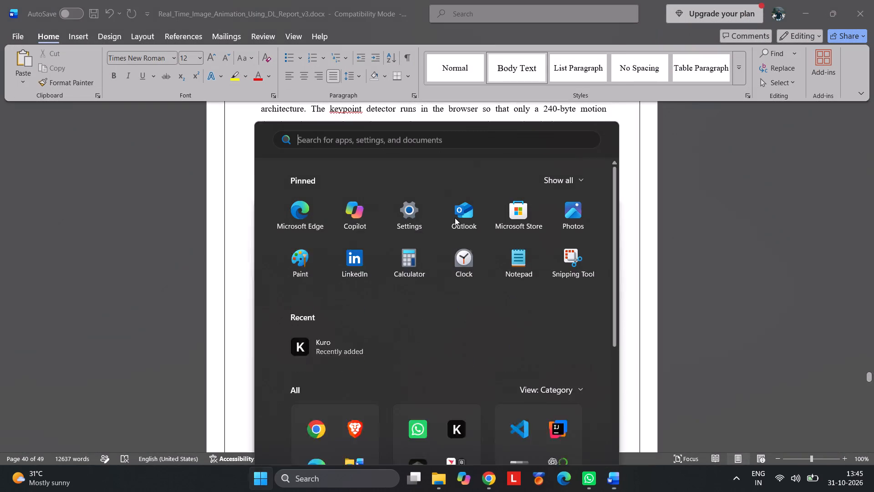
text(pp)
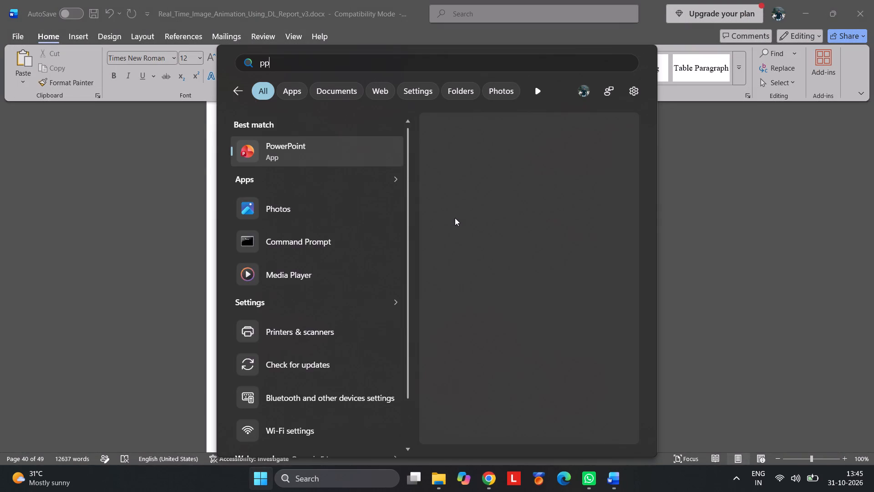
key(Return)
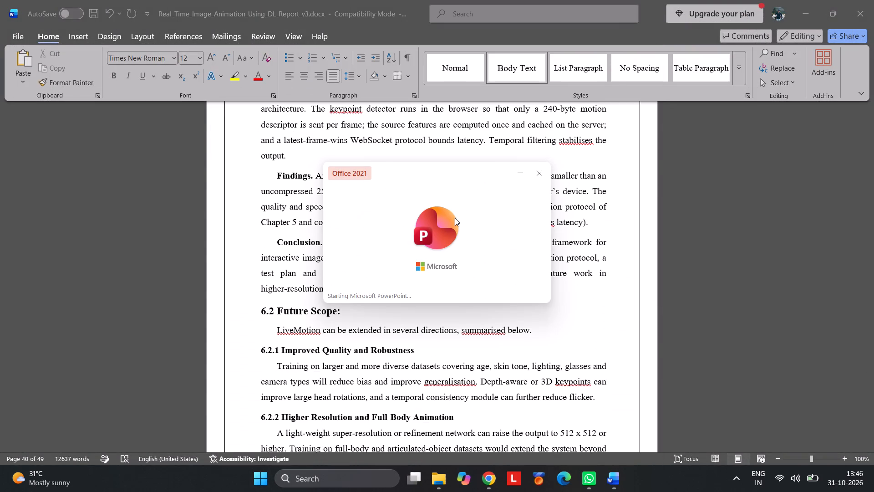
click(173, 281)
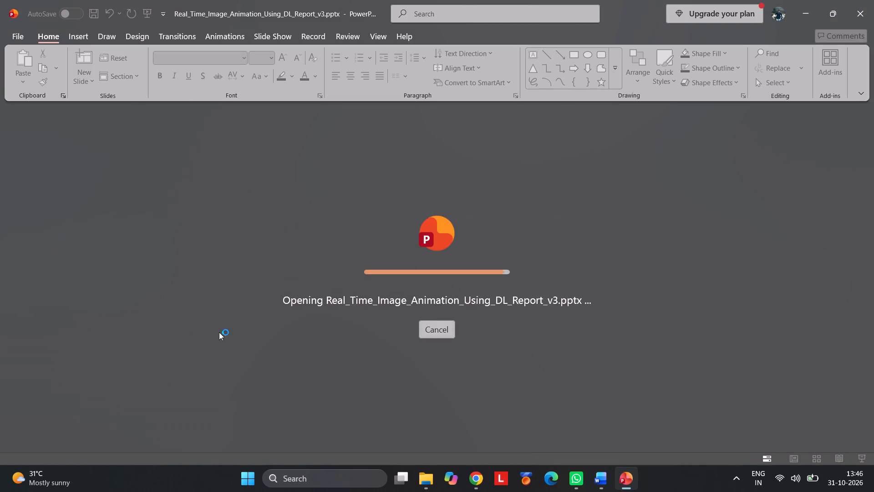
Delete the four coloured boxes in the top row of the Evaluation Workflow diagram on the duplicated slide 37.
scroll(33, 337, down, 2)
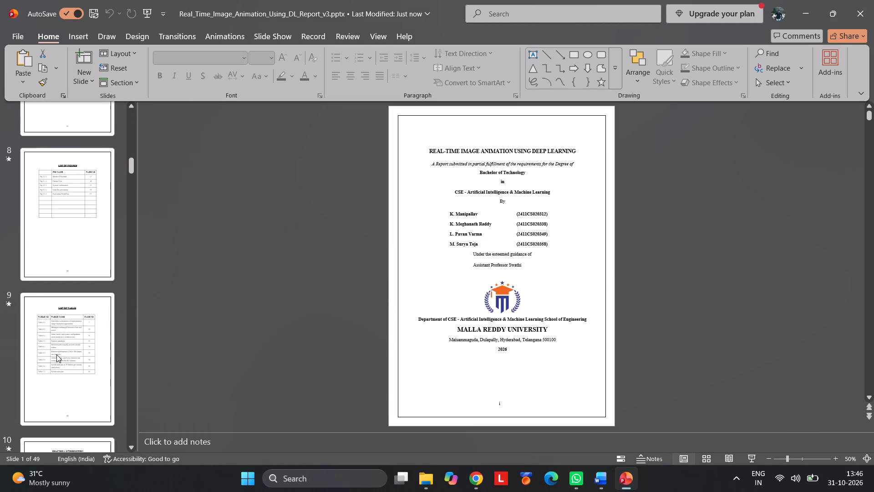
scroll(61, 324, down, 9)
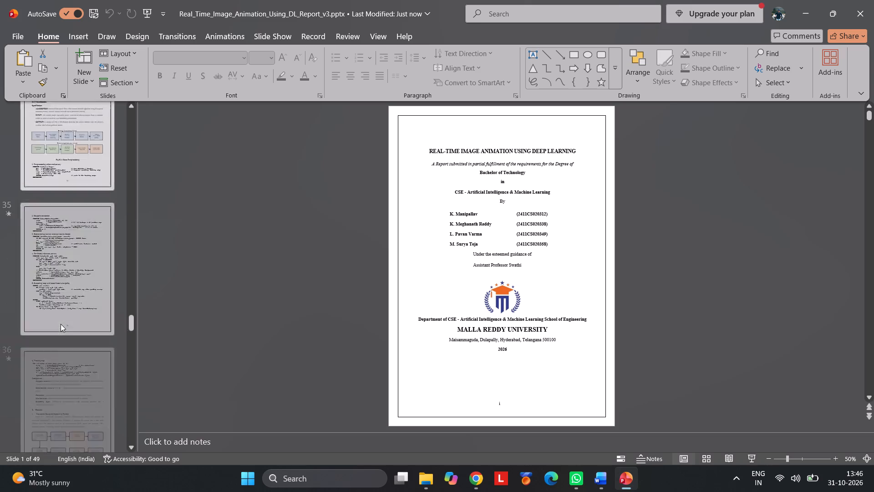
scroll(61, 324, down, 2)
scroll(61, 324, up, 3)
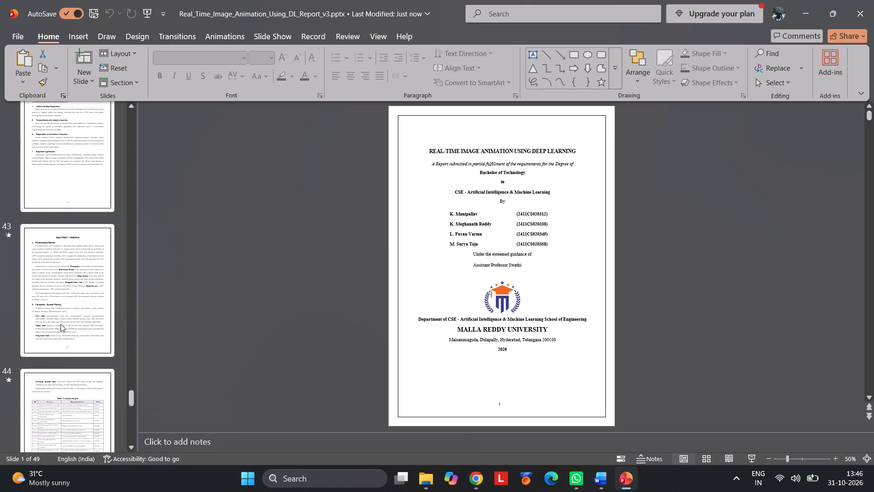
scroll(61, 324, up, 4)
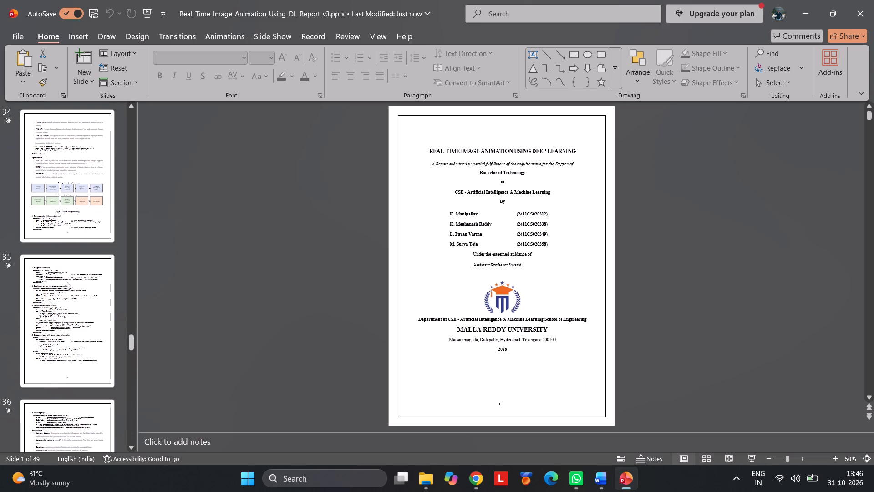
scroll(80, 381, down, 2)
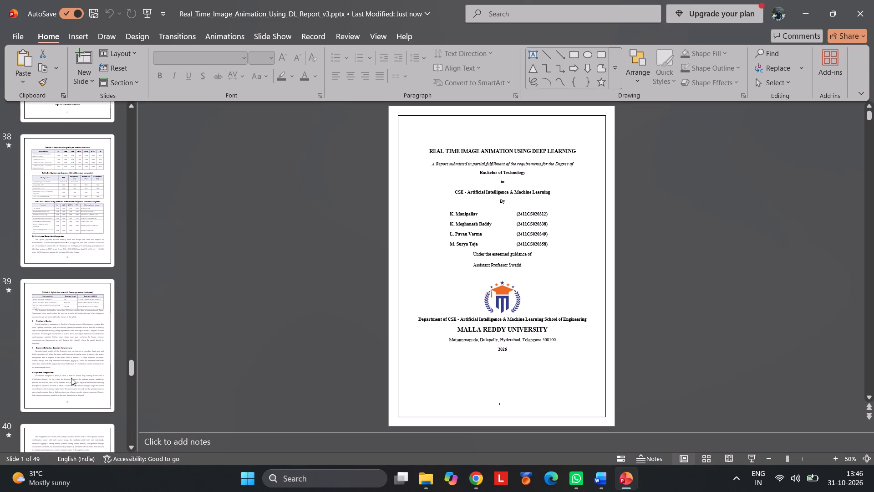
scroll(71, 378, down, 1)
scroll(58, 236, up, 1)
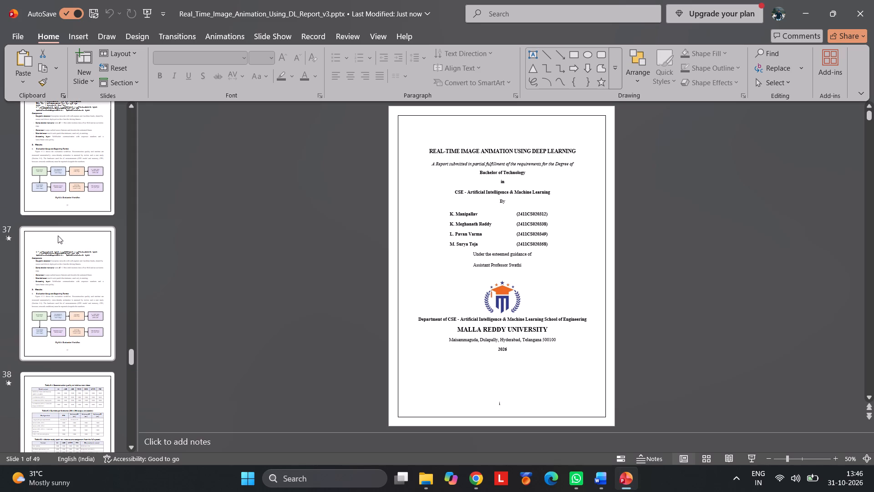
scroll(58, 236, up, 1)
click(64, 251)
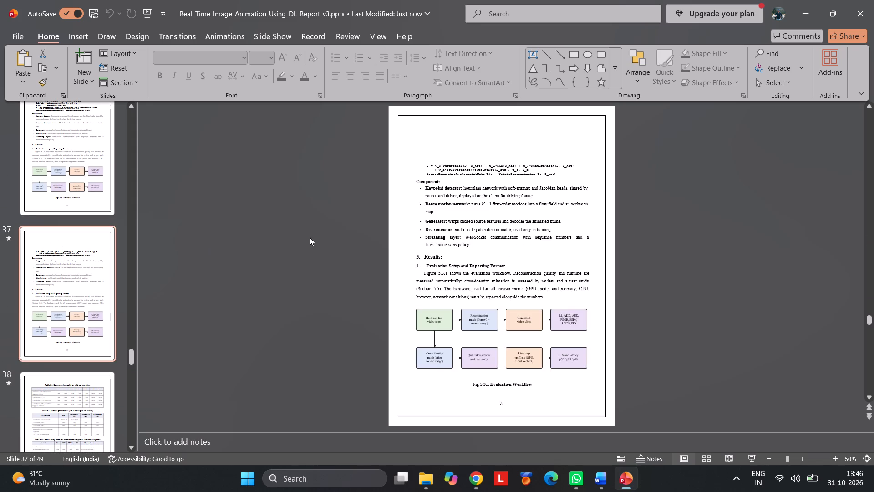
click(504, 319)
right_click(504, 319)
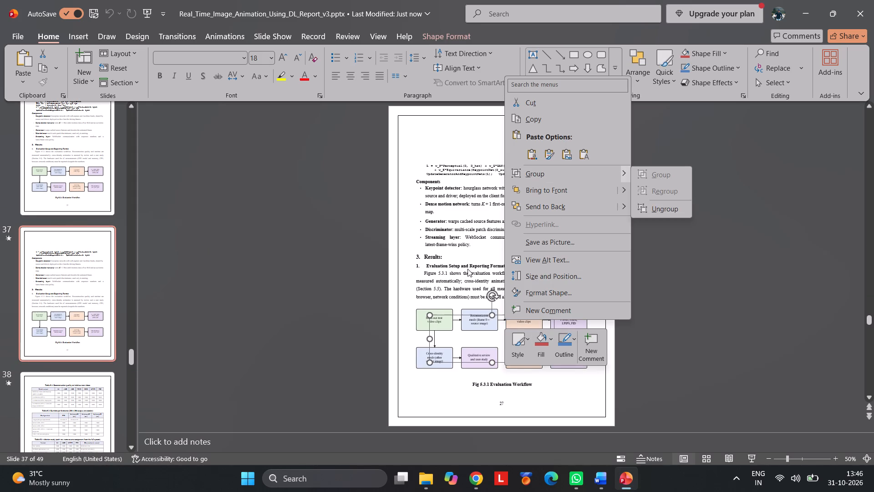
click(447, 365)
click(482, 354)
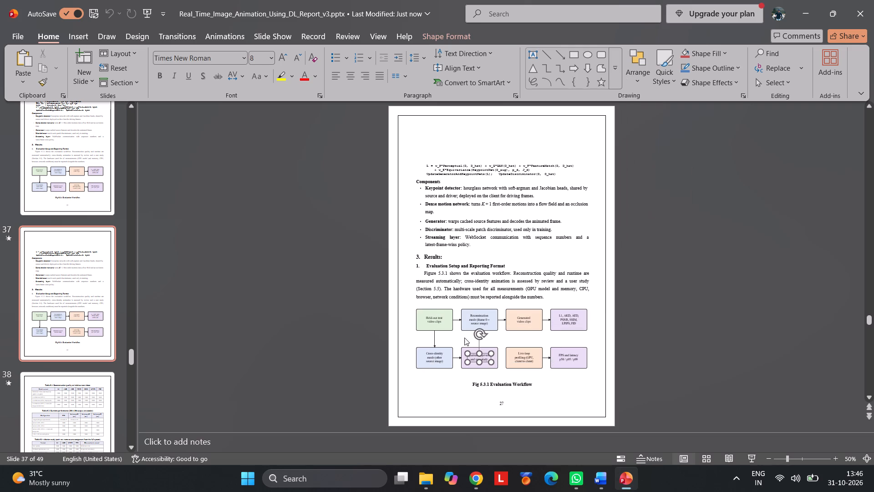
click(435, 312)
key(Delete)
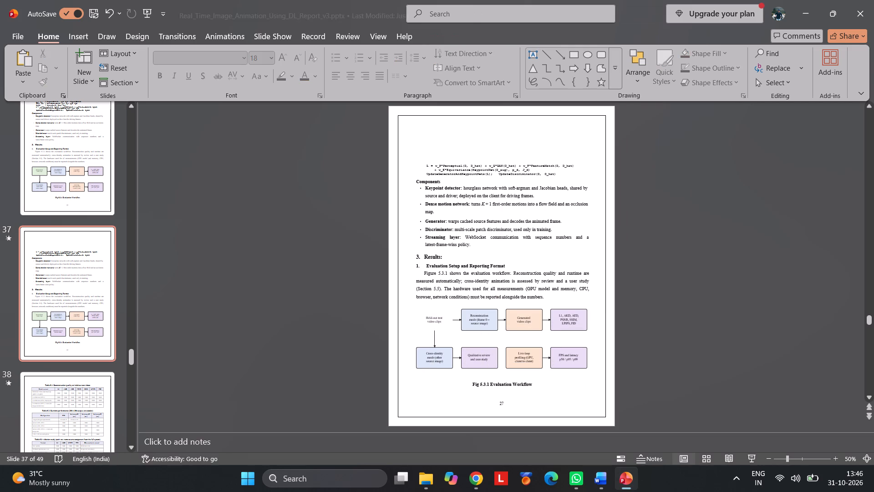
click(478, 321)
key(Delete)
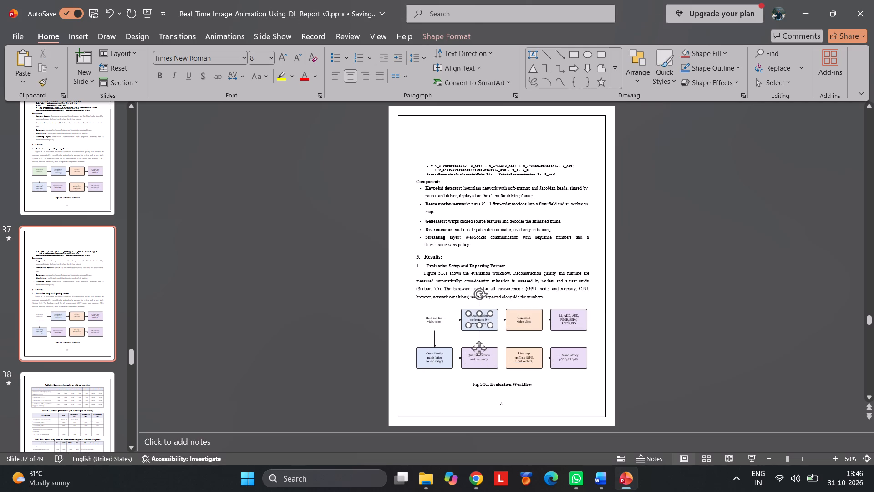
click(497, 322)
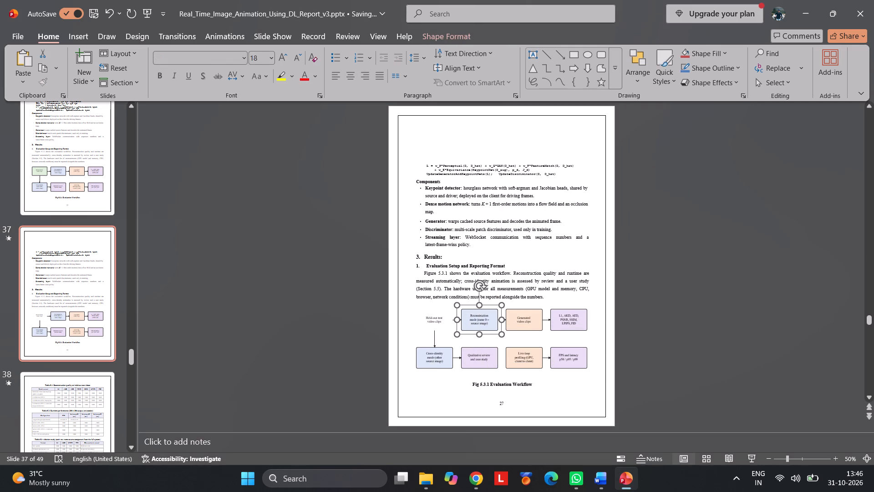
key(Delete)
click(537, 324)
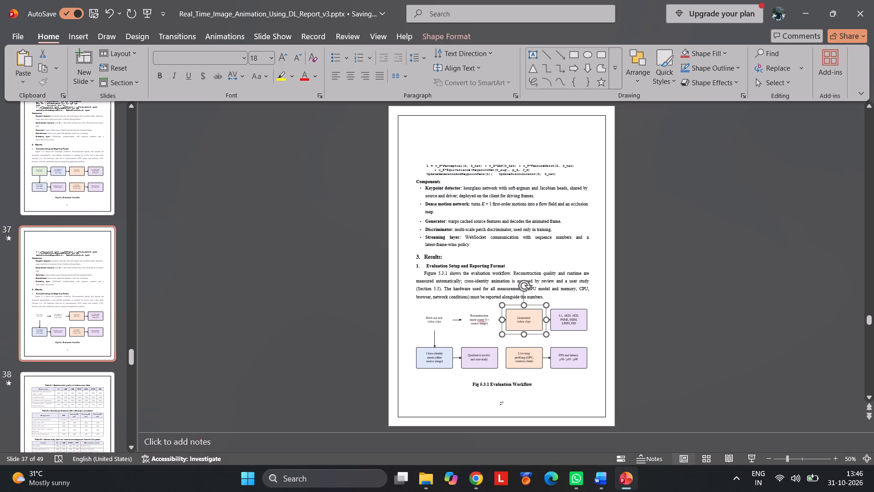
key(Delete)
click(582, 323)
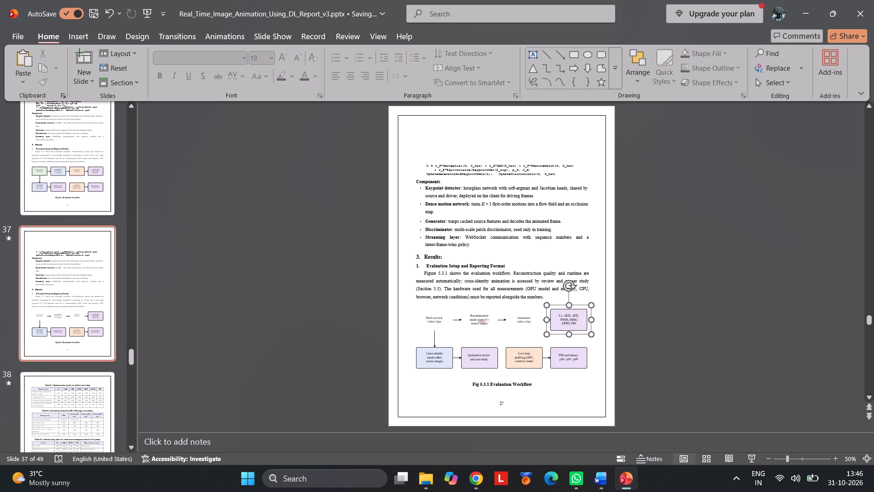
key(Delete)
Delete the partly cleared duplicate slide 37 from the presentation.
click(465, 154)
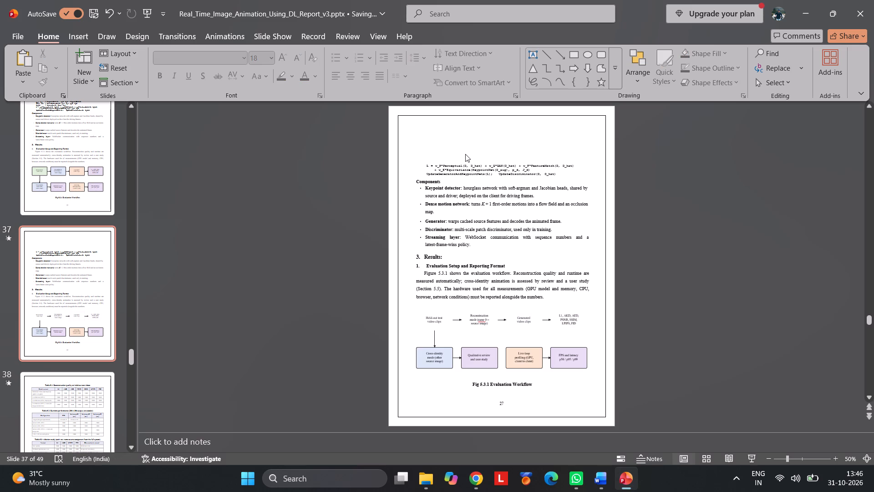
click(460, 139)
right_click(460, 139)
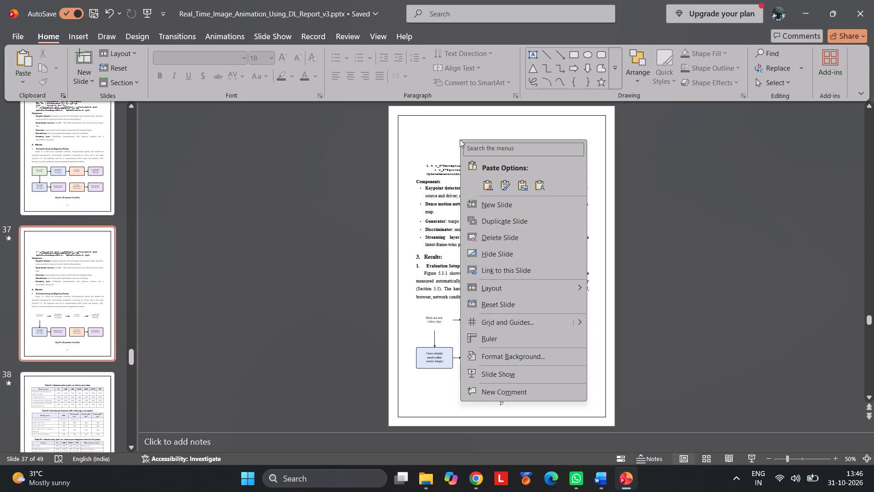
click(422, 135)
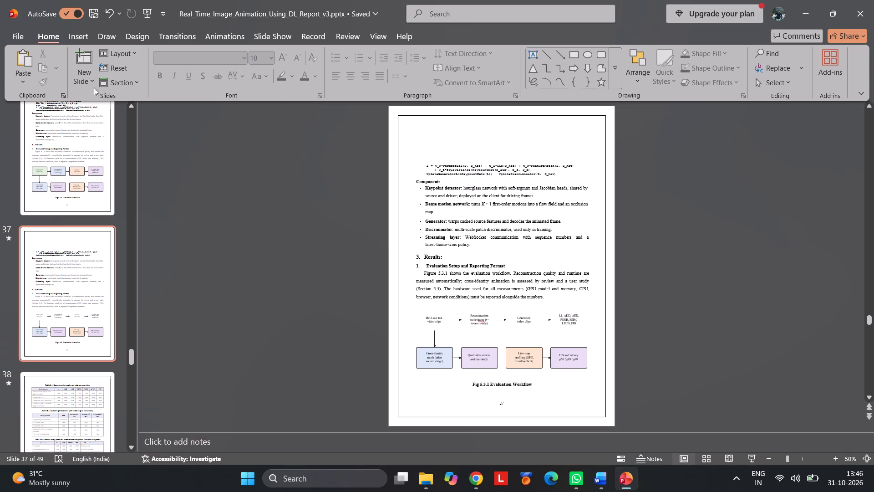
click(101, 286)
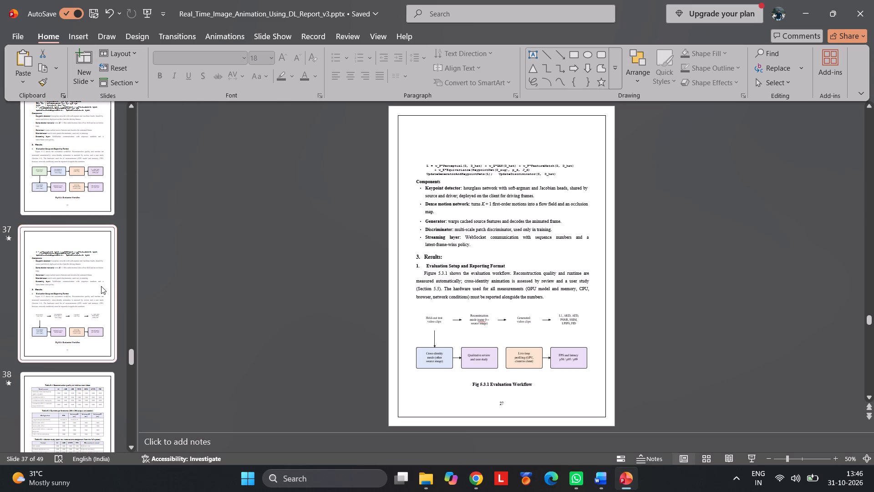
click(78, 271)
key(Delete)
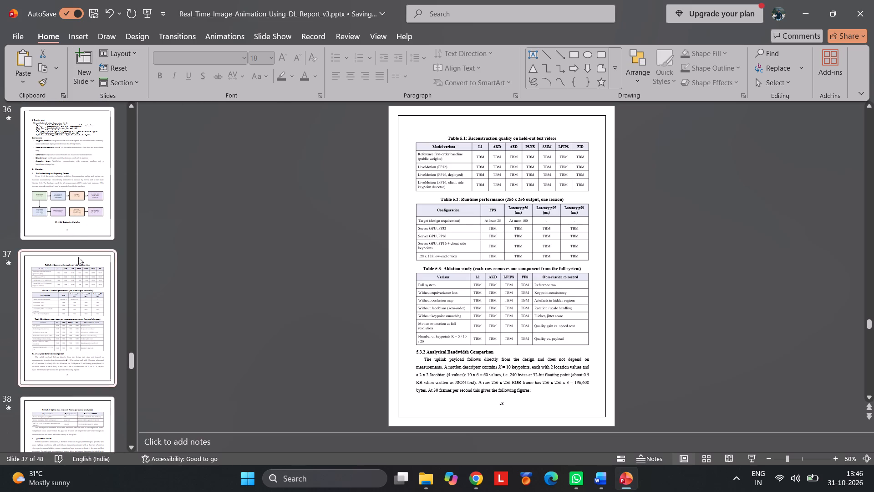
Insert a new slide with the Title and Content layout after slide 36.
click(77, 230)
click(79, 71)
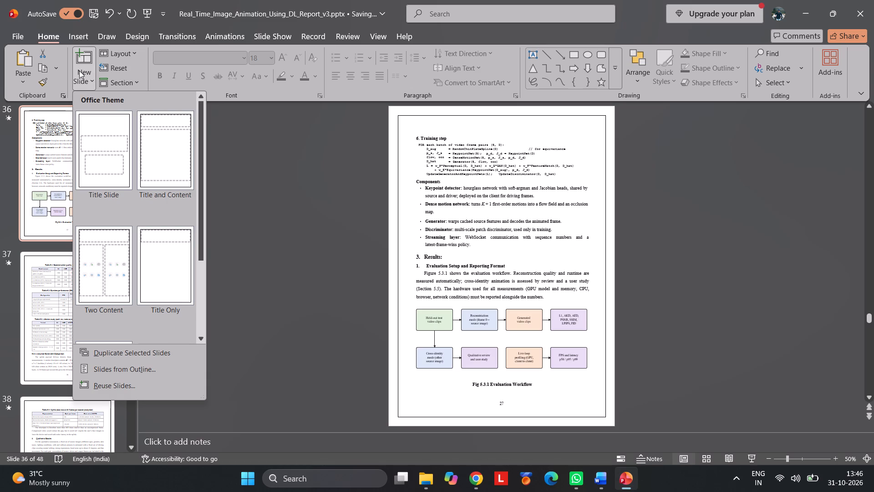
click(155, 161)
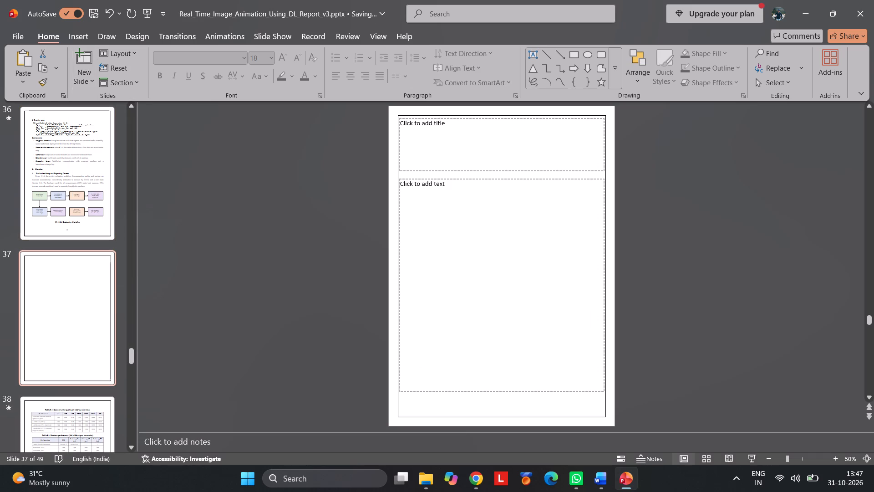
Shrink the title placeholder on the new slide 37 to a narrow strip along the page's upper border.
click(465, 152)
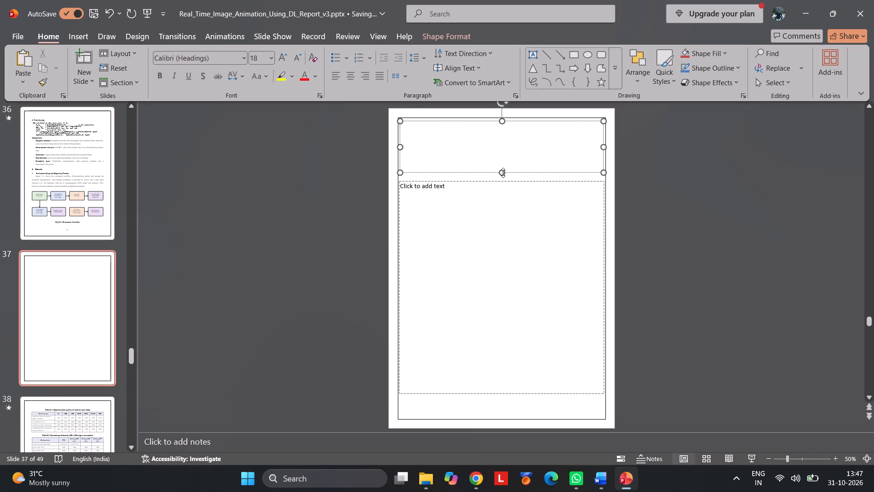
drag(503, 173, 497, 136)
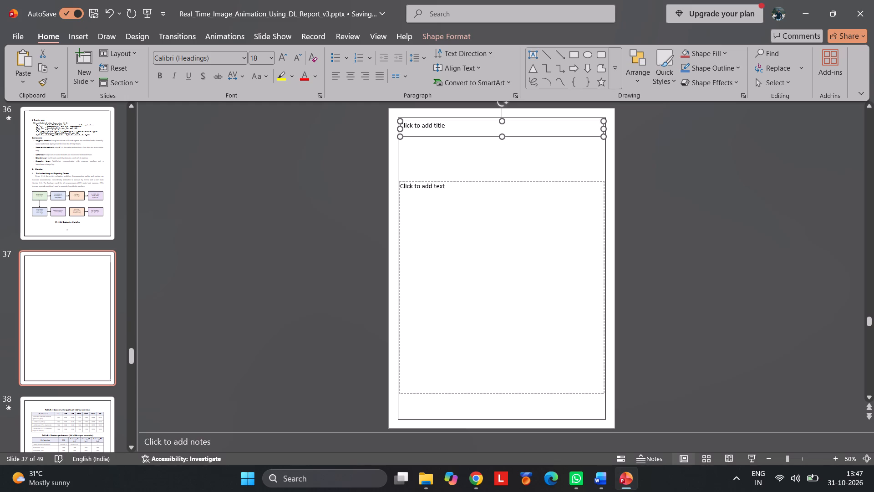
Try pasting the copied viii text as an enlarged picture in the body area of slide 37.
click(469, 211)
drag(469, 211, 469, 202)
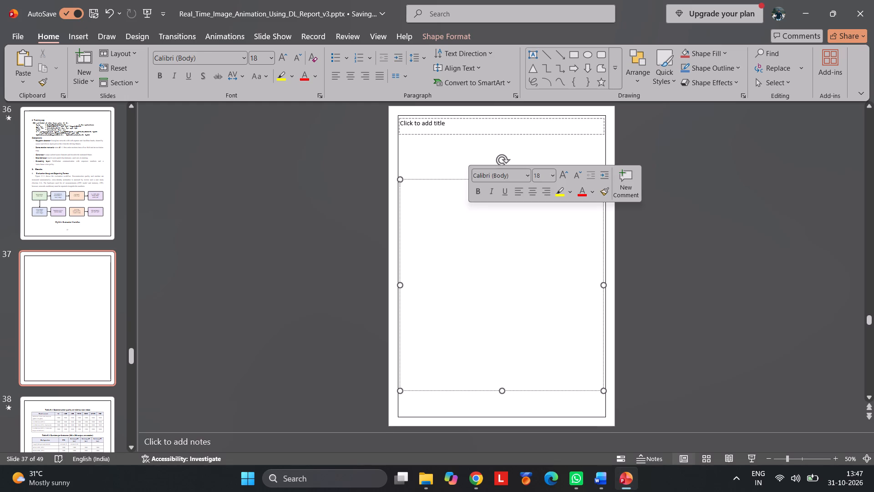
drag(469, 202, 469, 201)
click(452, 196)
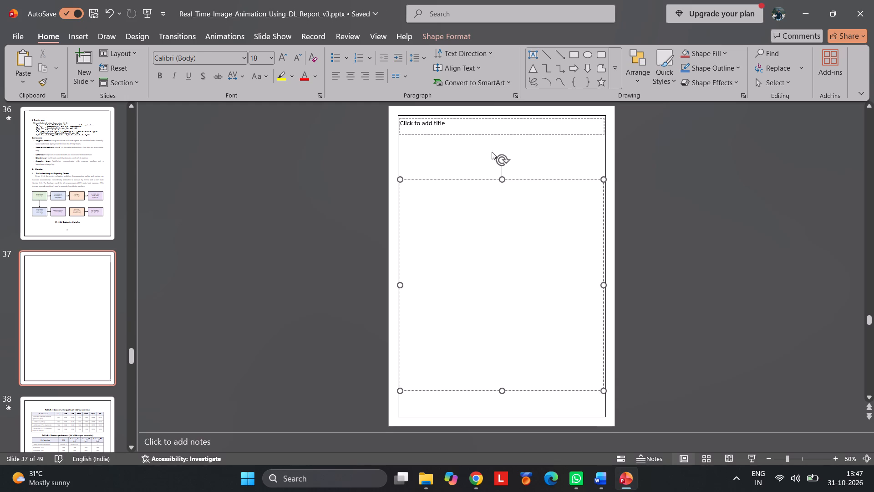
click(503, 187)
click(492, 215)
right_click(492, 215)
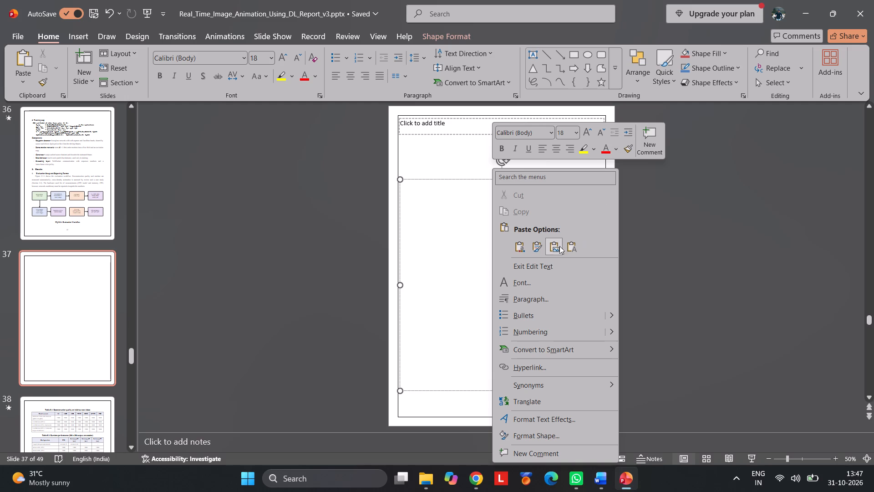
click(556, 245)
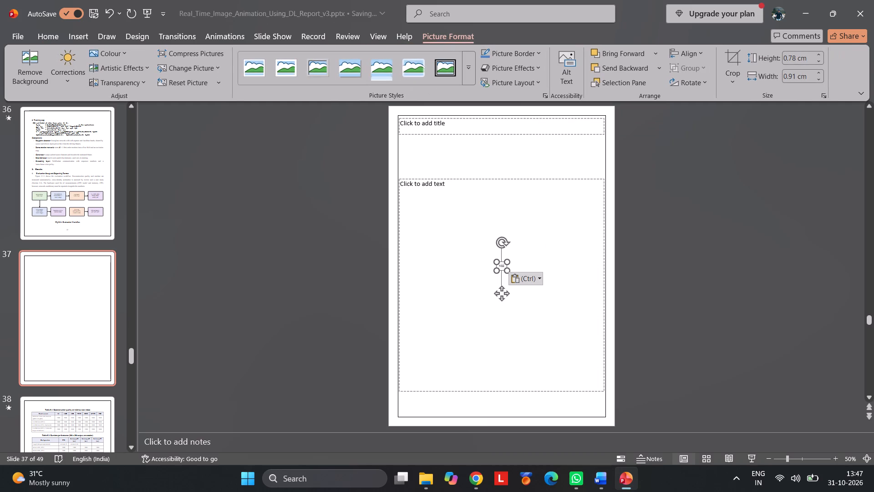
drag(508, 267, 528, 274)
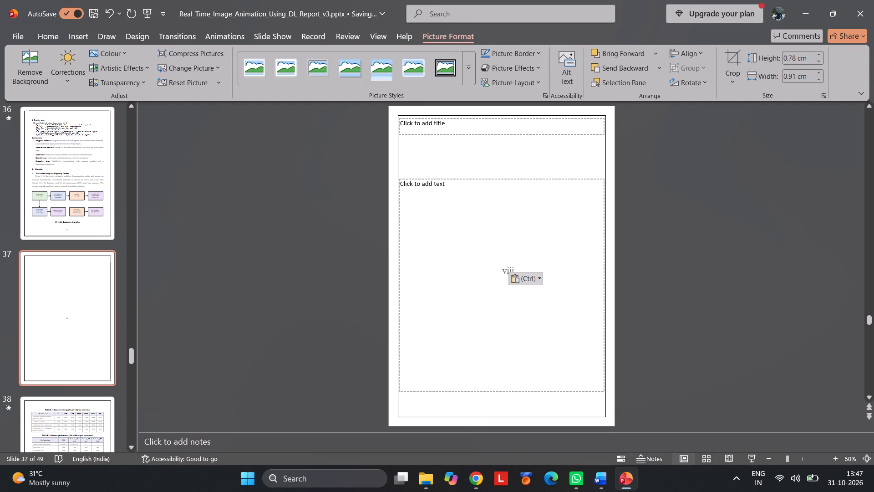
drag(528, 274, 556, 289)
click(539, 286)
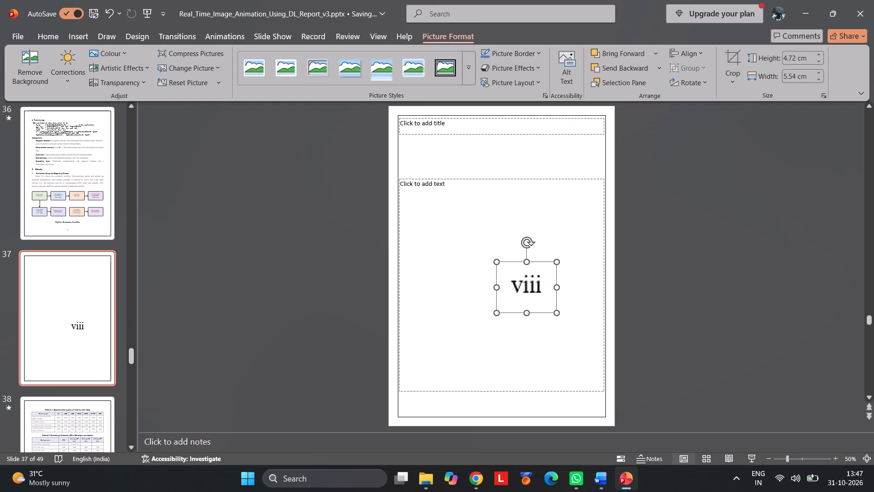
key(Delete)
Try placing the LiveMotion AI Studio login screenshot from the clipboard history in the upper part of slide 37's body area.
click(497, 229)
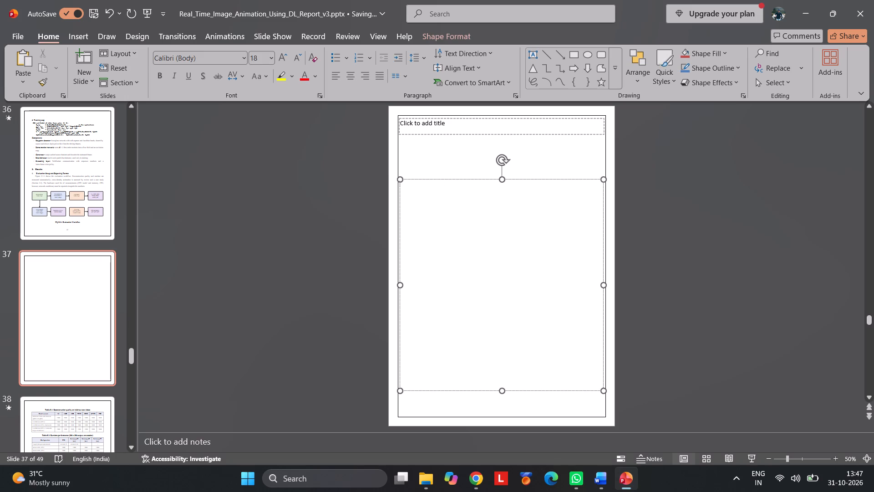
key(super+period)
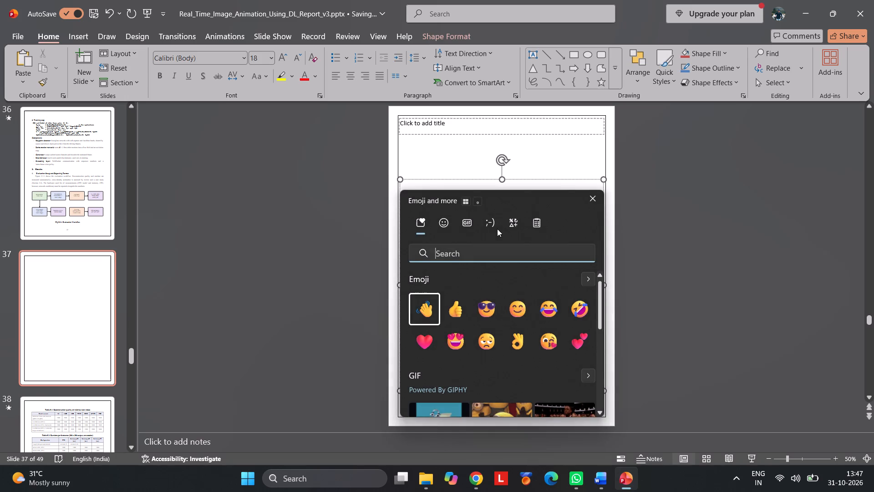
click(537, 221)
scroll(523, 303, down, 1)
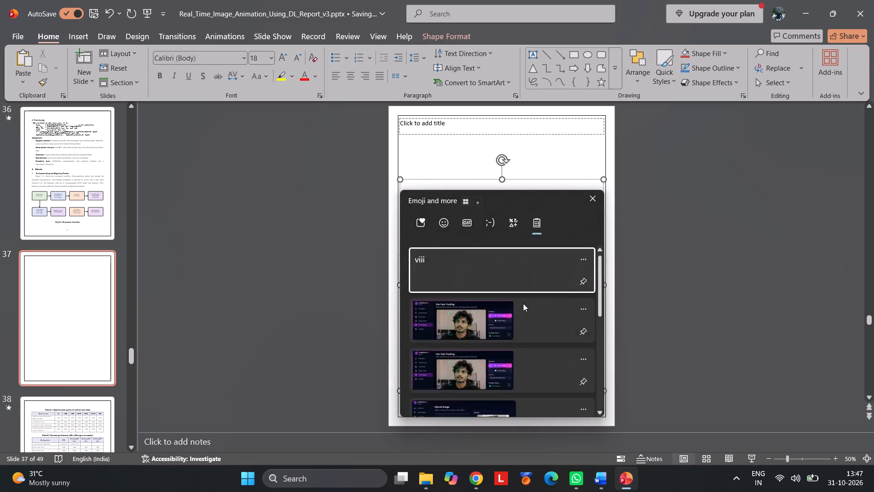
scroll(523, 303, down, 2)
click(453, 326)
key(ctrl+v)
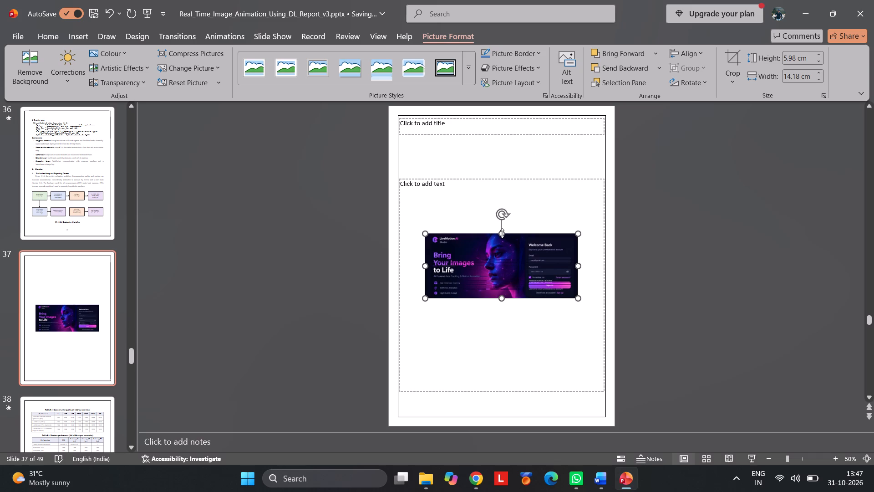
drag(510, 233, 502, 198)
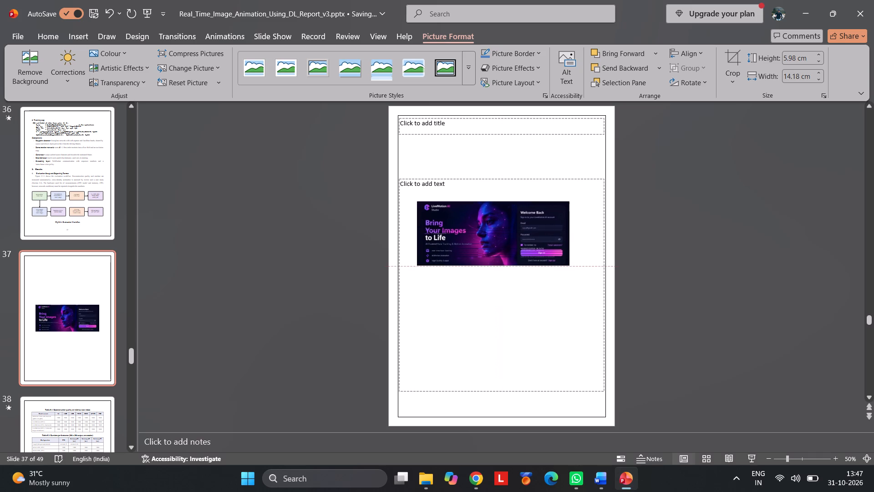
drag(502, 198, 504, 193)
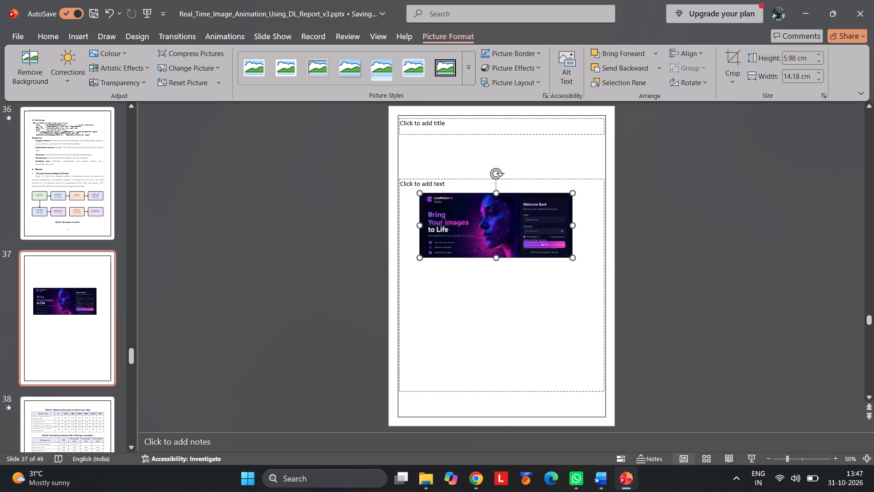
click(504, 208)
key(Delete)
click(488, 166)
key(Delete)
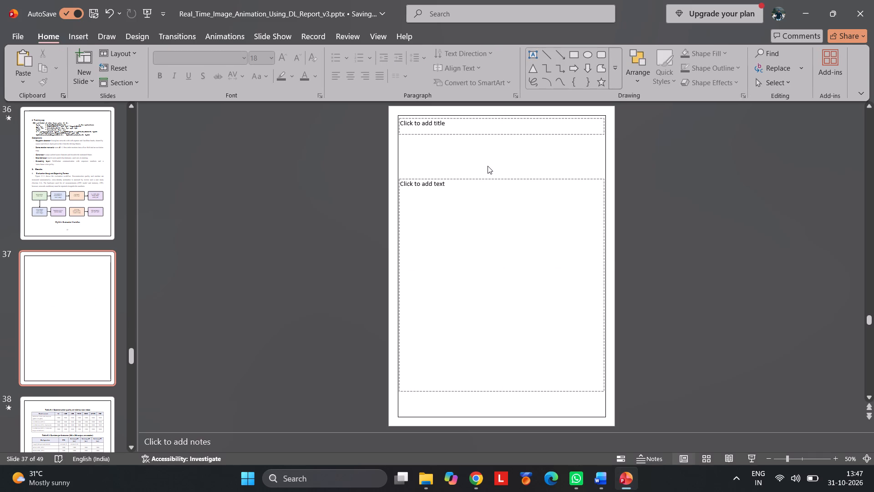
Delete the empty slide 37 with the title and text placeholders.
double_click(93, 297)
right_click(93, 297)
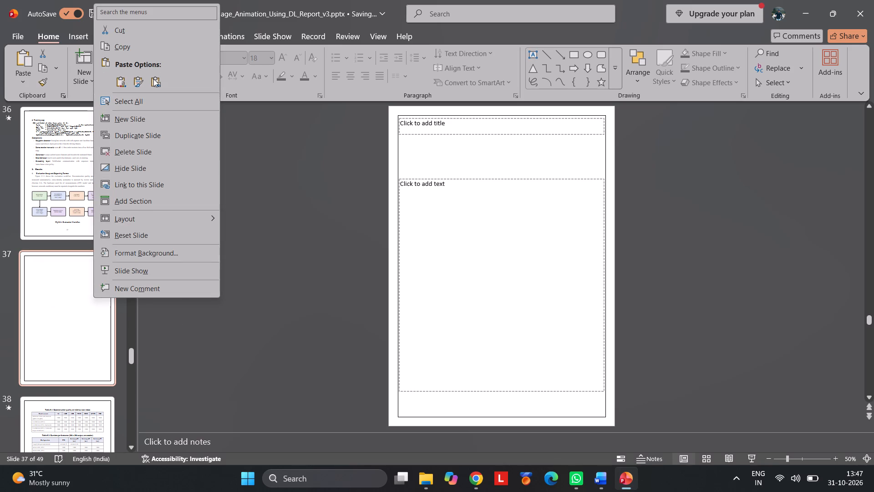
click(123, 151)
Insert a new blank bordered slide after slide 36, the Evaluation Workflow page.
click(91, 201)
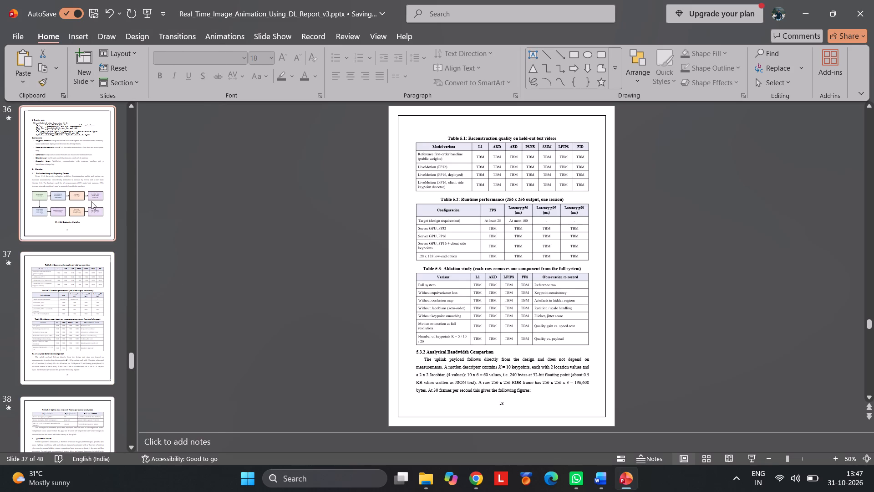
right_click(91, 201)
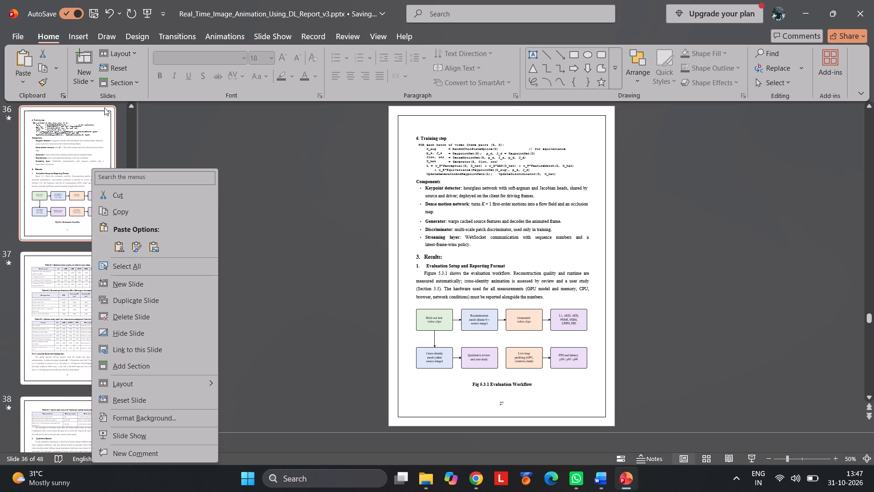
click(160, 279)
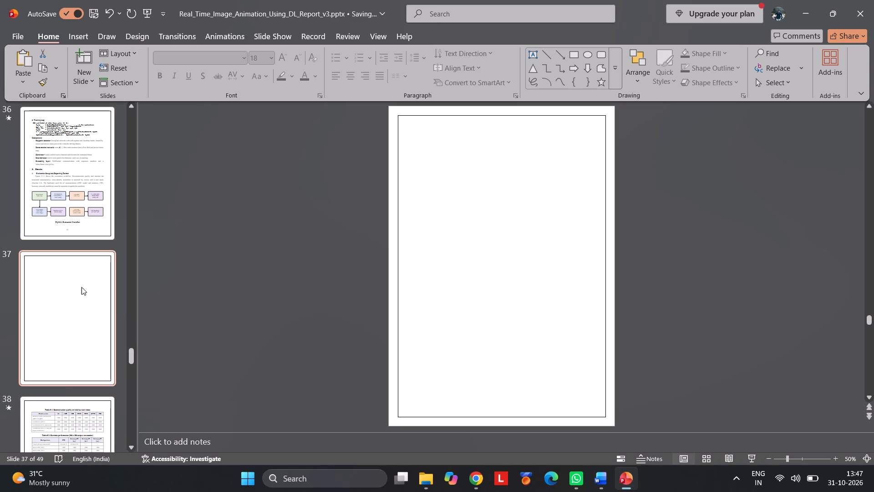
Remove the viii text entry from the clipboard history.
click(497, 175)
right_click(497, 175)
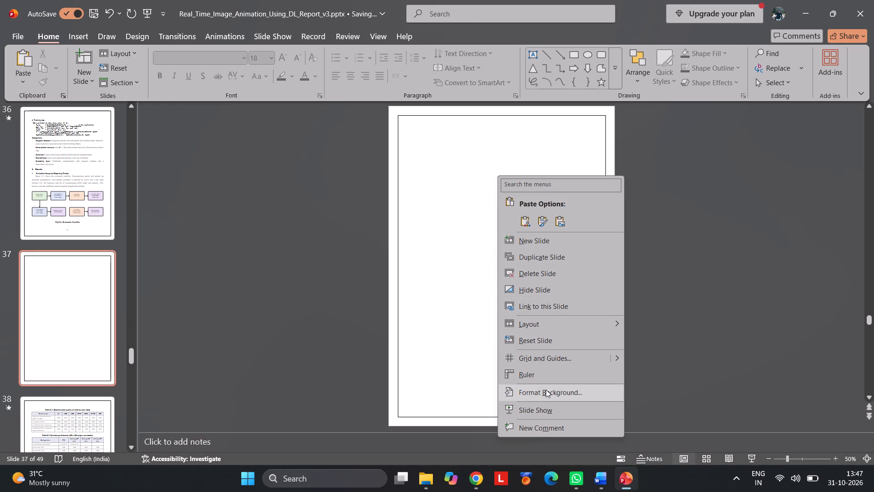
click(466, 149)
key(ctrl+period)
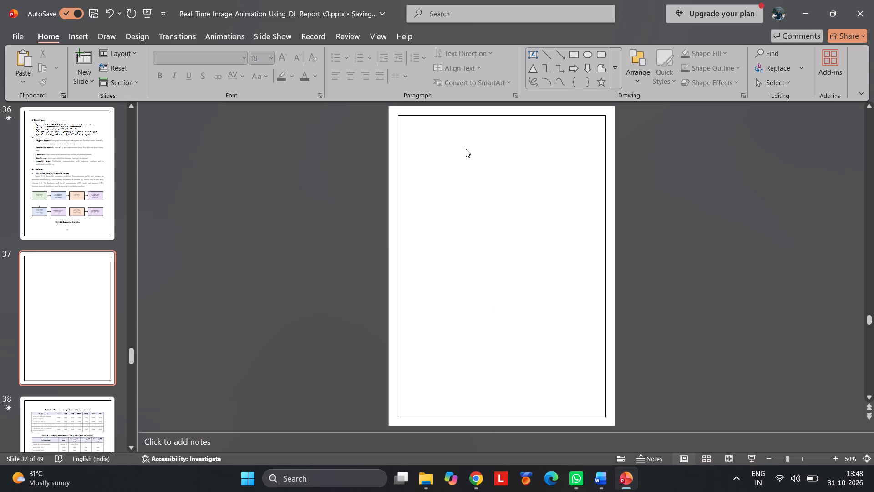
key(super+period)
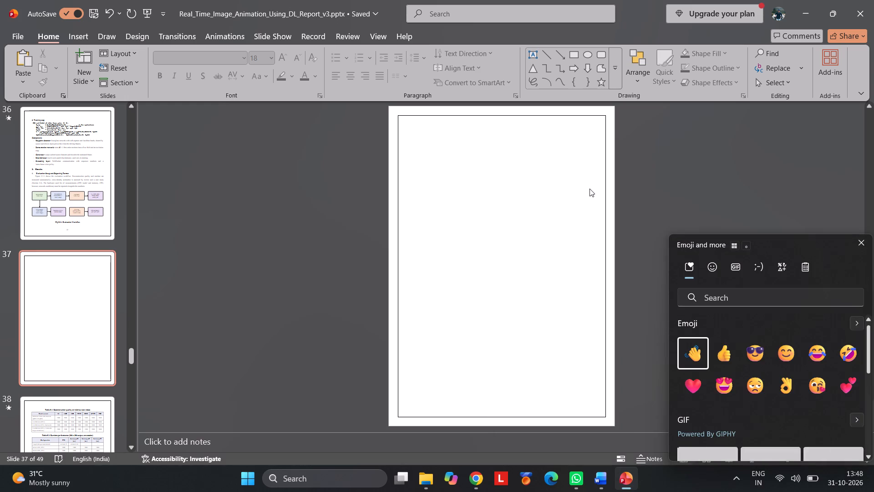
click(805, 267)
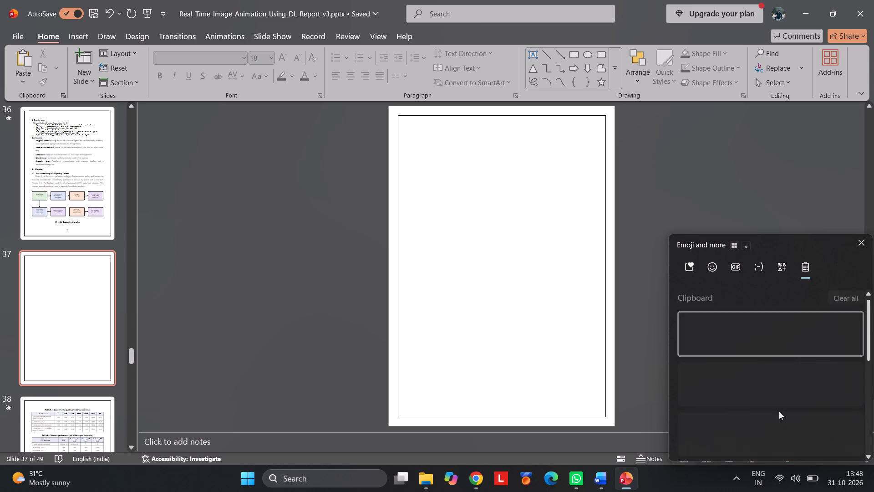
scroll(779, 411, down, 1)
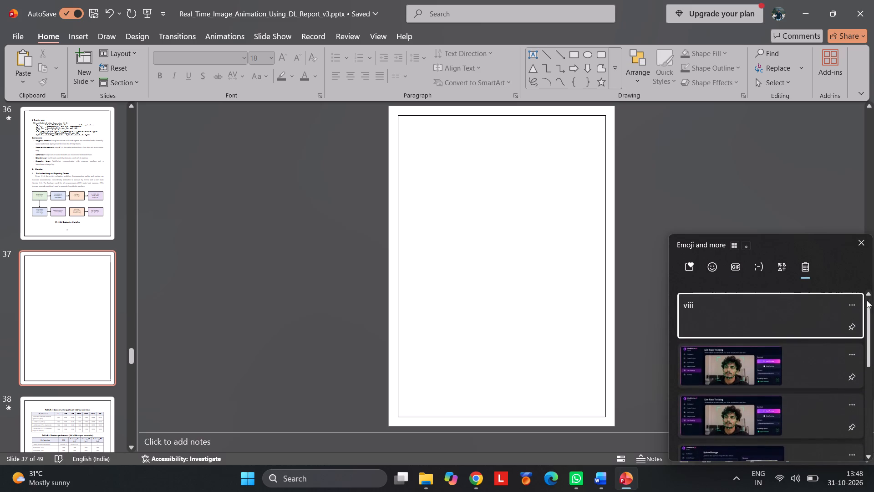
click(857, 304)
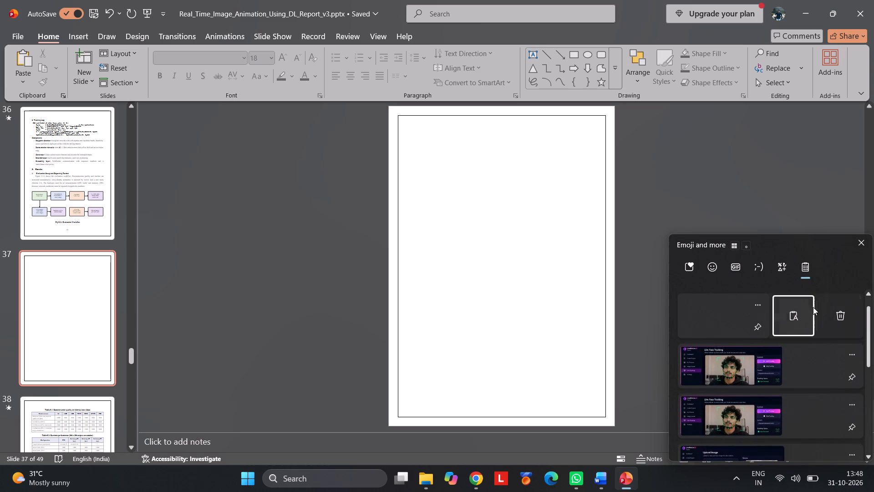
click(837, 307)
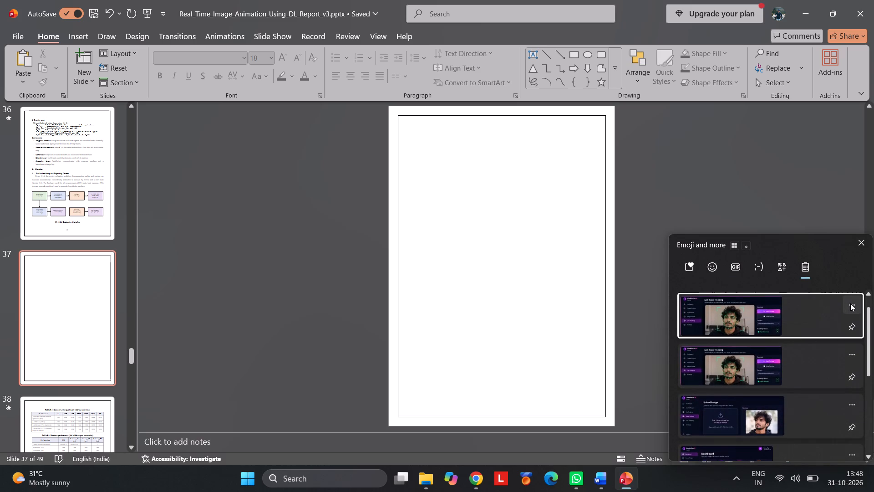
Paste the LiveMotion AI Studio login screenshot from the clipboard history onto slide 37, centred horizontally just below the upper page border.
click(850, 303)
click(850, 303)
scroll(850, 303, down, 2)
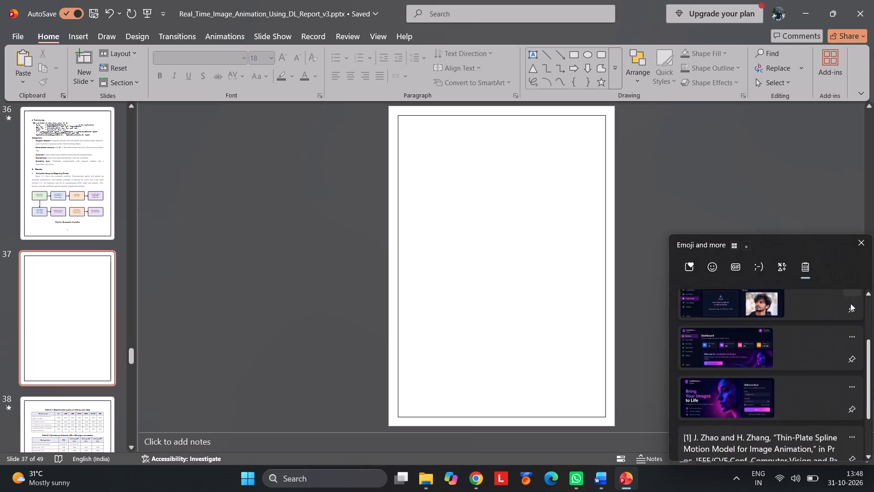
click(804, 396)
key(ctrl+v)
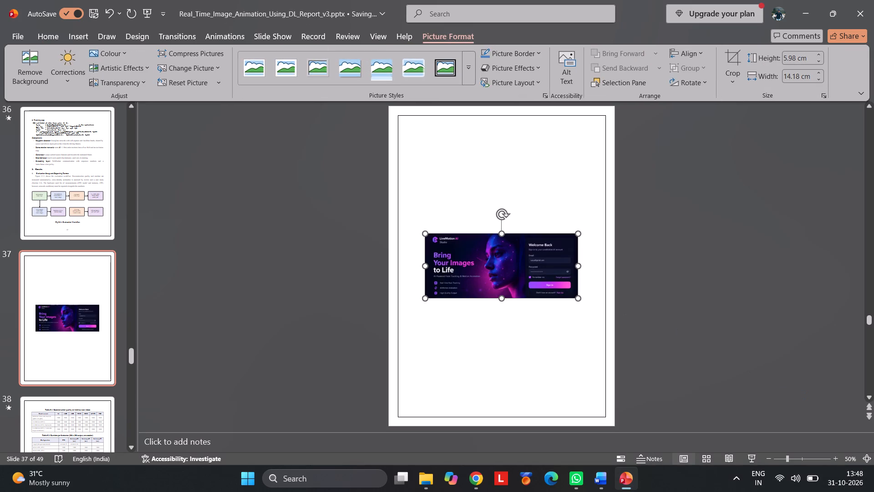
drag(517, 234, 517, 225)
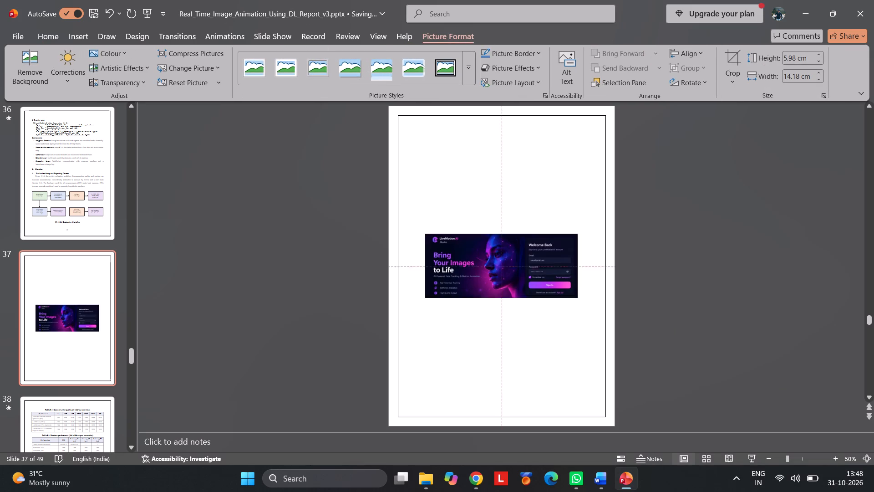
drag(517, 225, 514, 135)
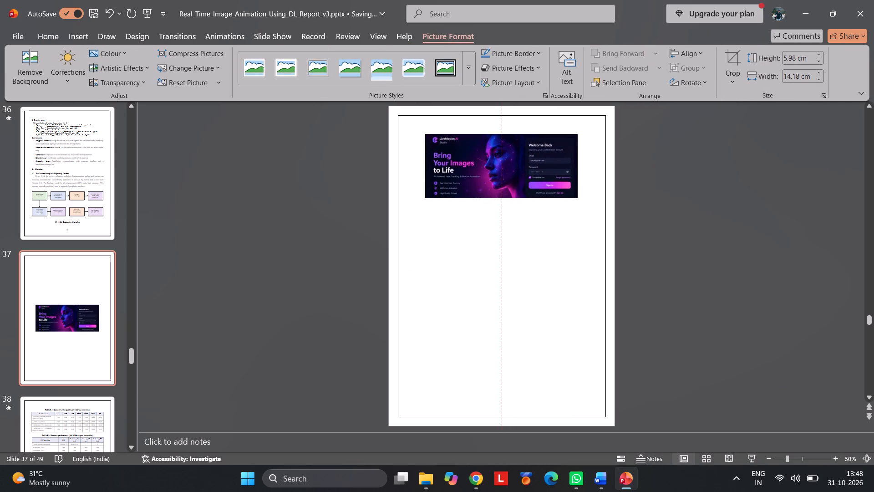
drag(514, 135, 515, 138)
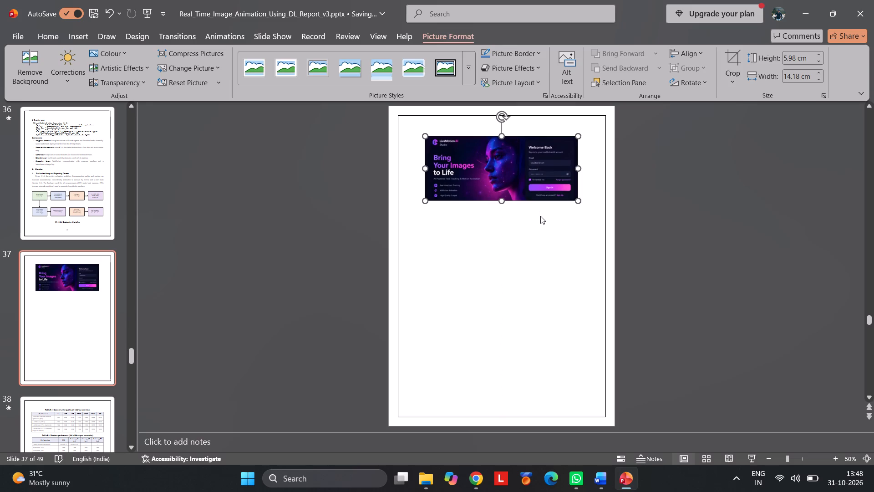
click(540, 216)
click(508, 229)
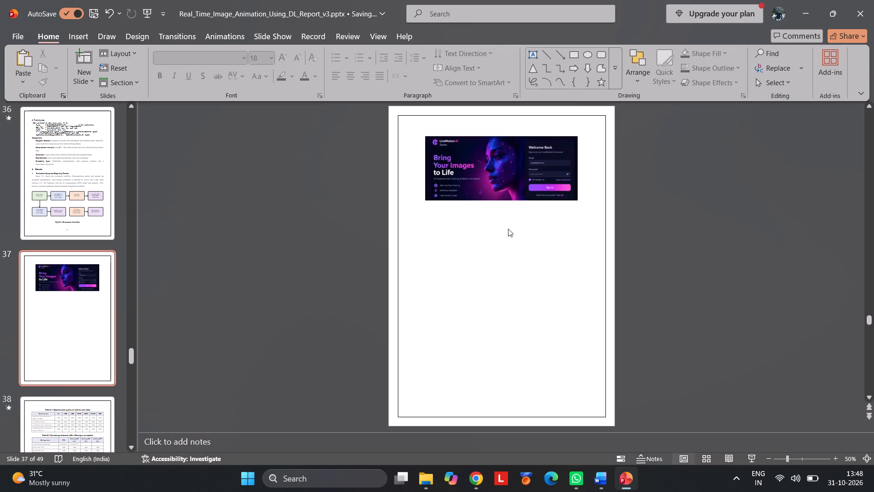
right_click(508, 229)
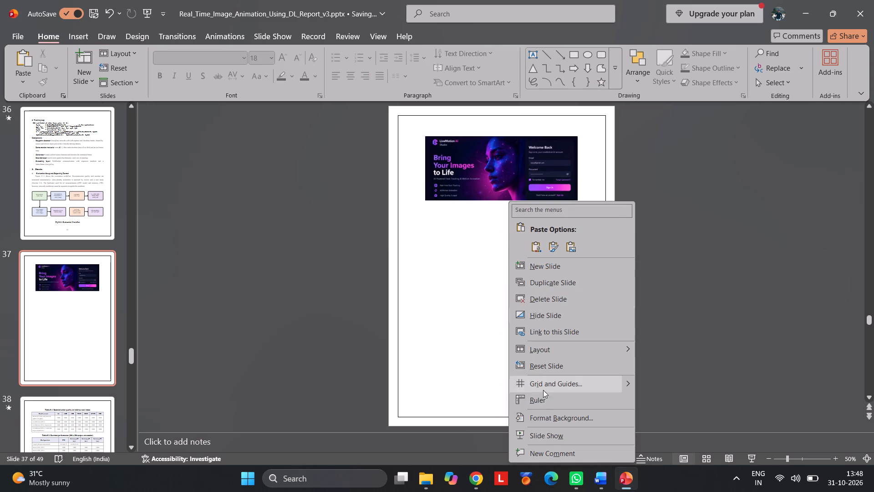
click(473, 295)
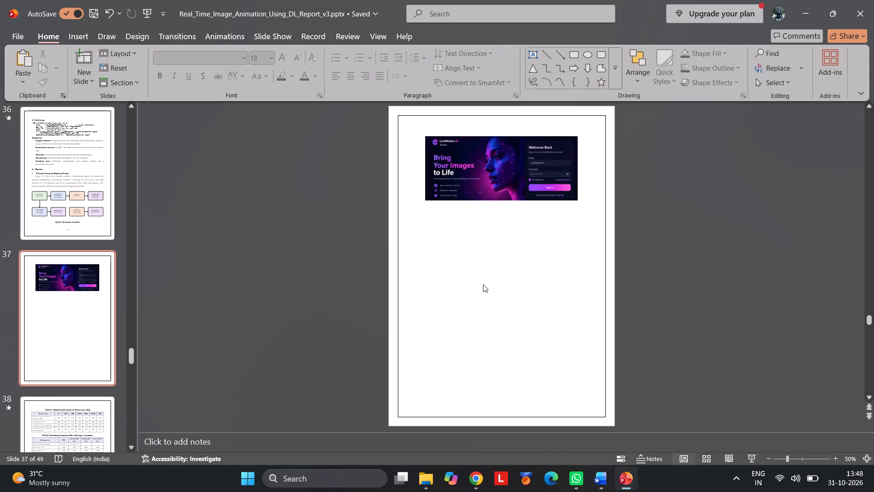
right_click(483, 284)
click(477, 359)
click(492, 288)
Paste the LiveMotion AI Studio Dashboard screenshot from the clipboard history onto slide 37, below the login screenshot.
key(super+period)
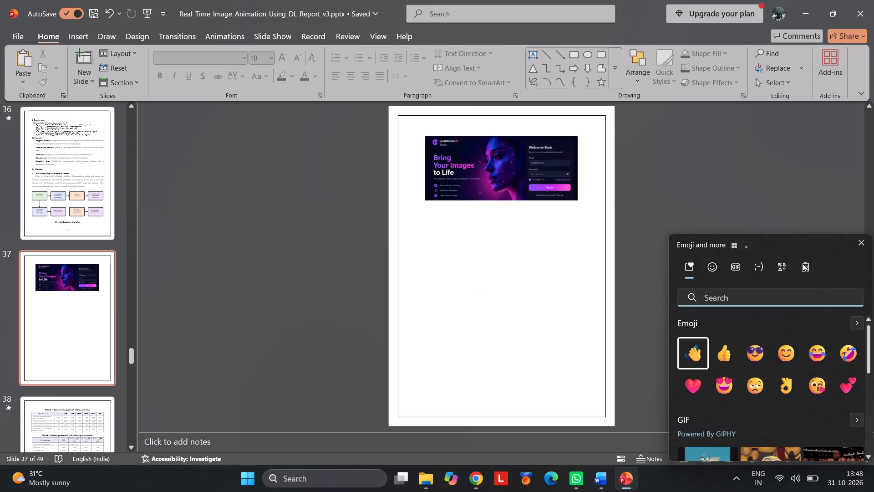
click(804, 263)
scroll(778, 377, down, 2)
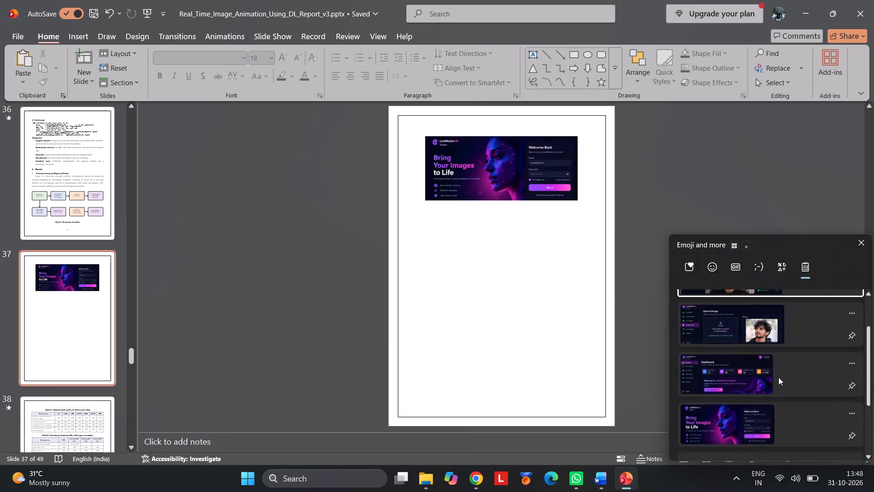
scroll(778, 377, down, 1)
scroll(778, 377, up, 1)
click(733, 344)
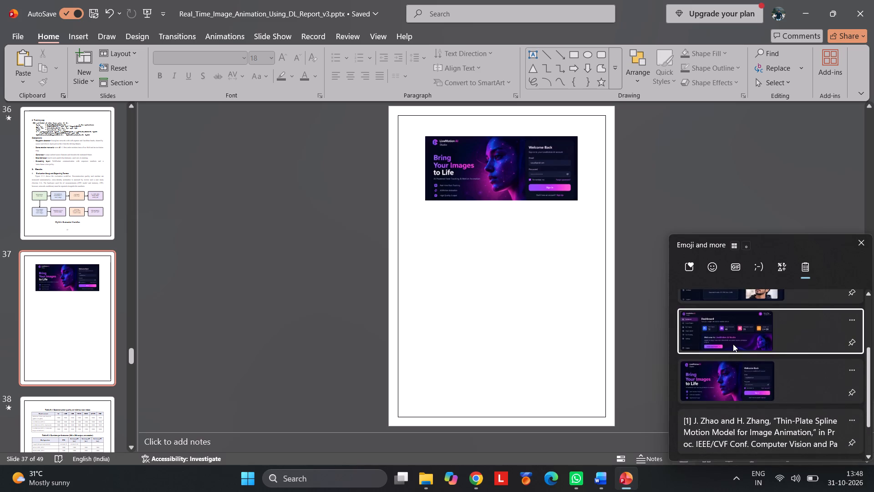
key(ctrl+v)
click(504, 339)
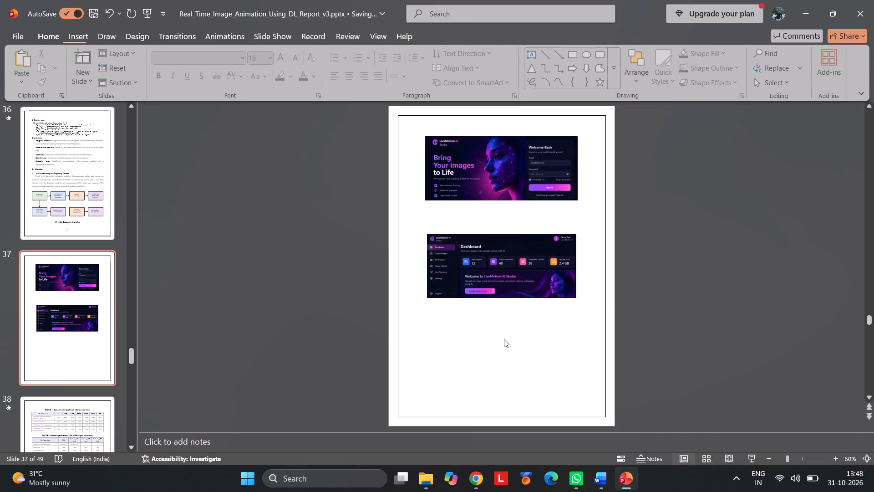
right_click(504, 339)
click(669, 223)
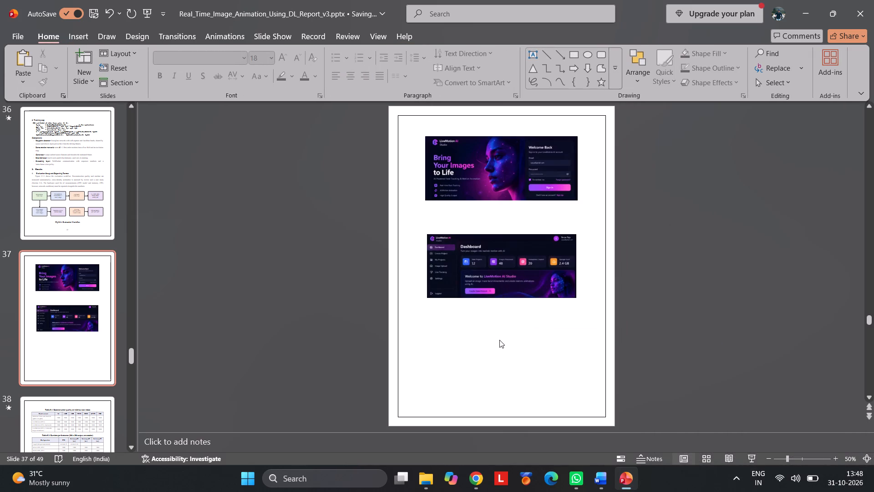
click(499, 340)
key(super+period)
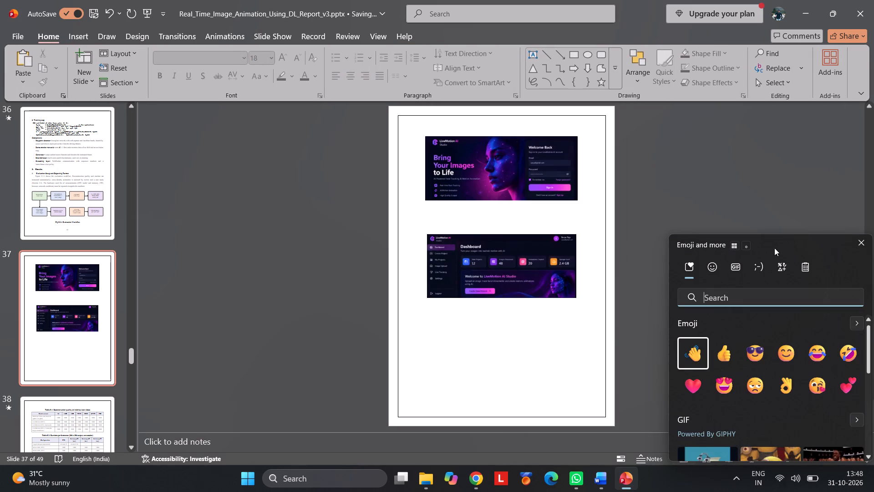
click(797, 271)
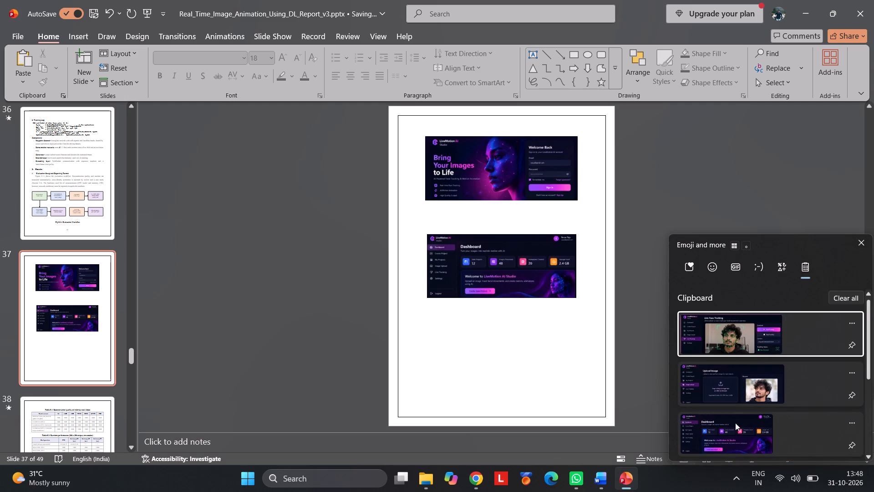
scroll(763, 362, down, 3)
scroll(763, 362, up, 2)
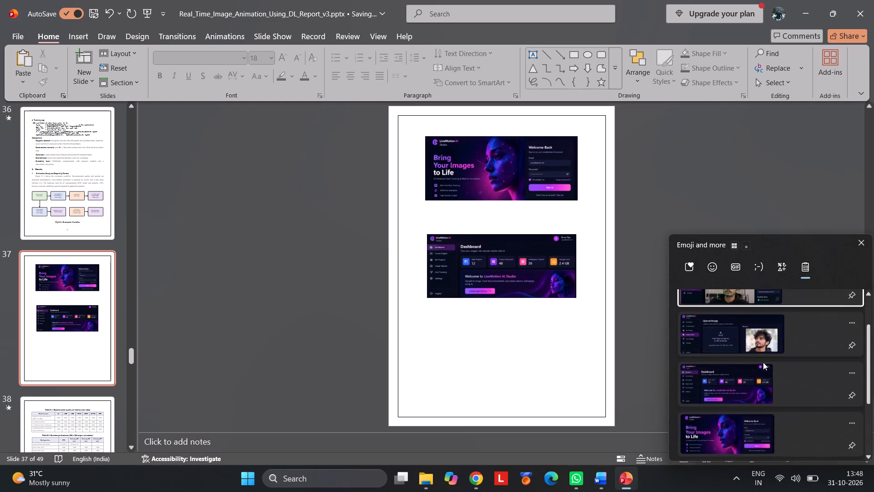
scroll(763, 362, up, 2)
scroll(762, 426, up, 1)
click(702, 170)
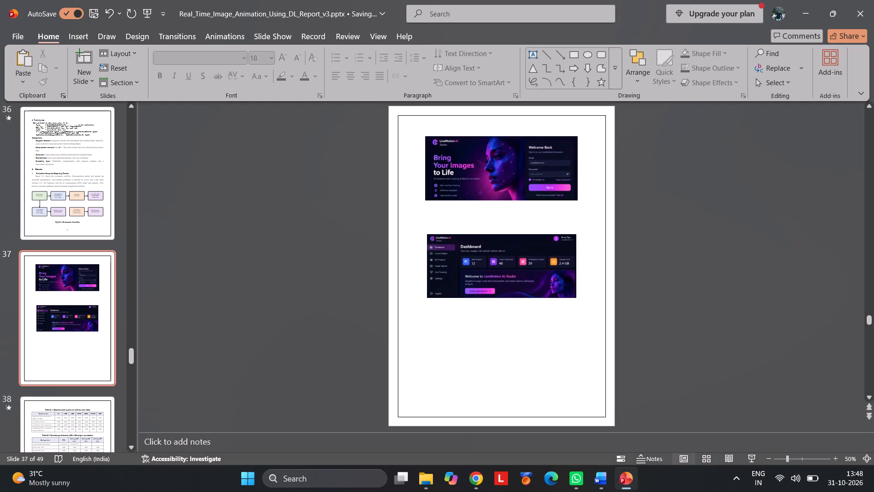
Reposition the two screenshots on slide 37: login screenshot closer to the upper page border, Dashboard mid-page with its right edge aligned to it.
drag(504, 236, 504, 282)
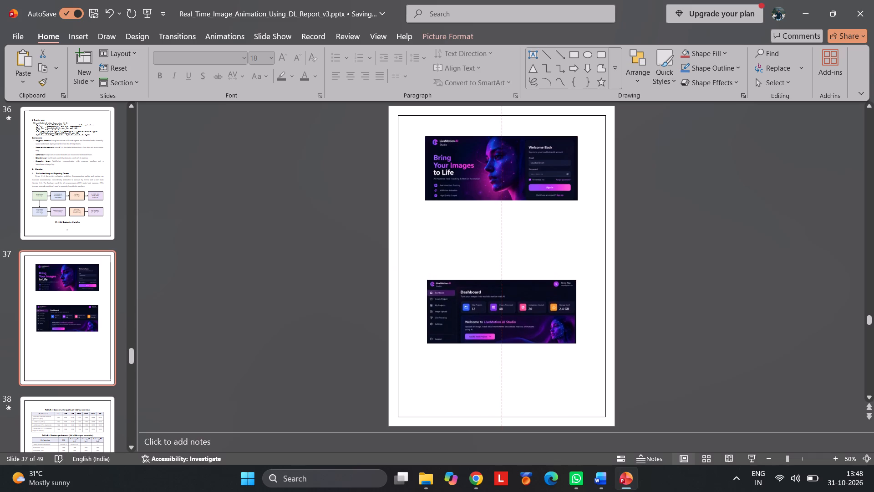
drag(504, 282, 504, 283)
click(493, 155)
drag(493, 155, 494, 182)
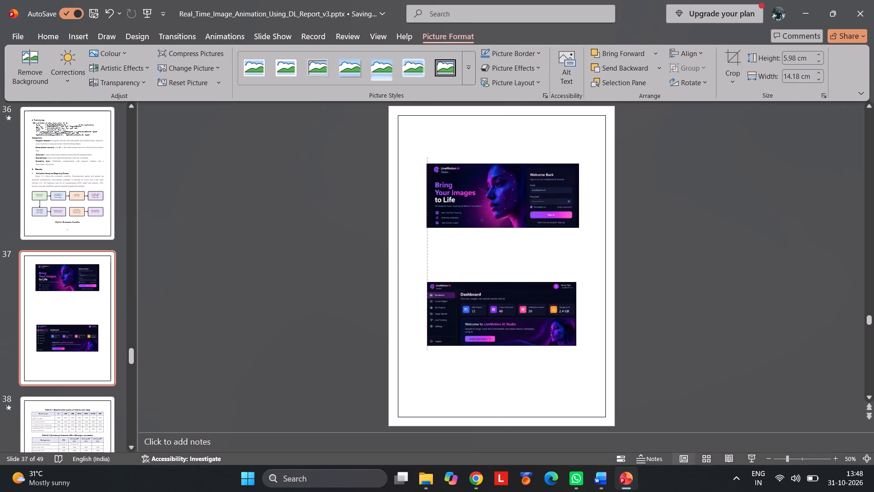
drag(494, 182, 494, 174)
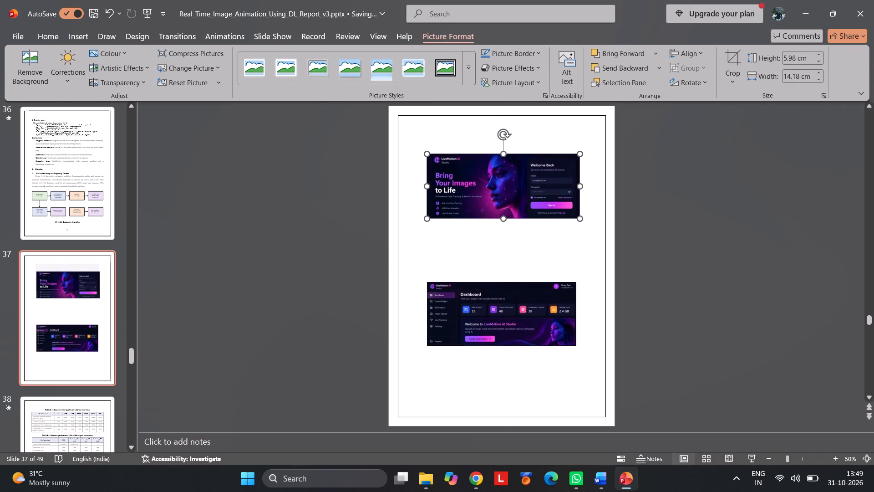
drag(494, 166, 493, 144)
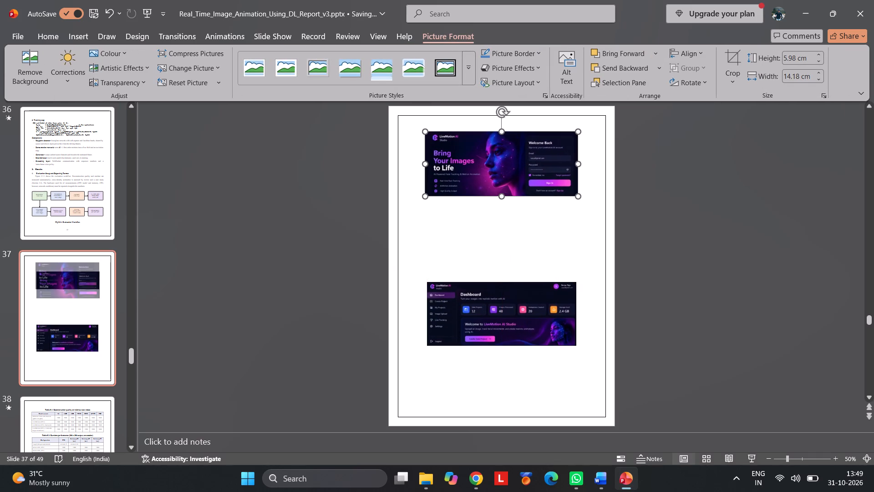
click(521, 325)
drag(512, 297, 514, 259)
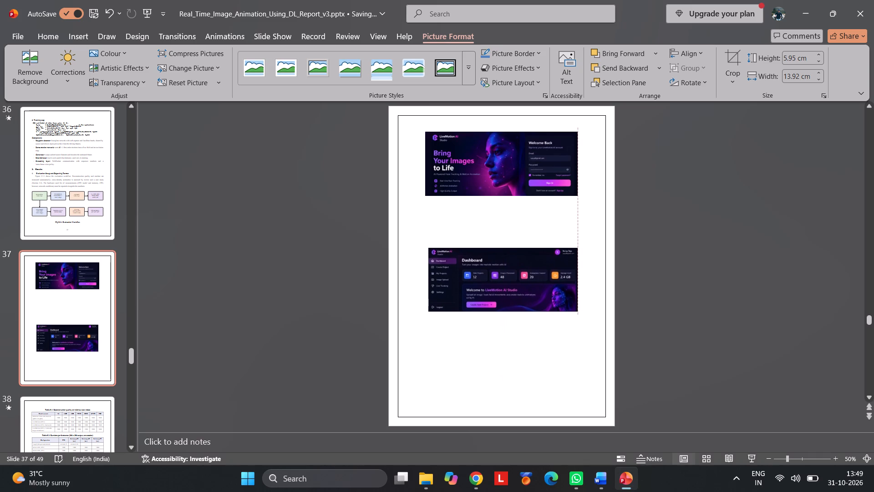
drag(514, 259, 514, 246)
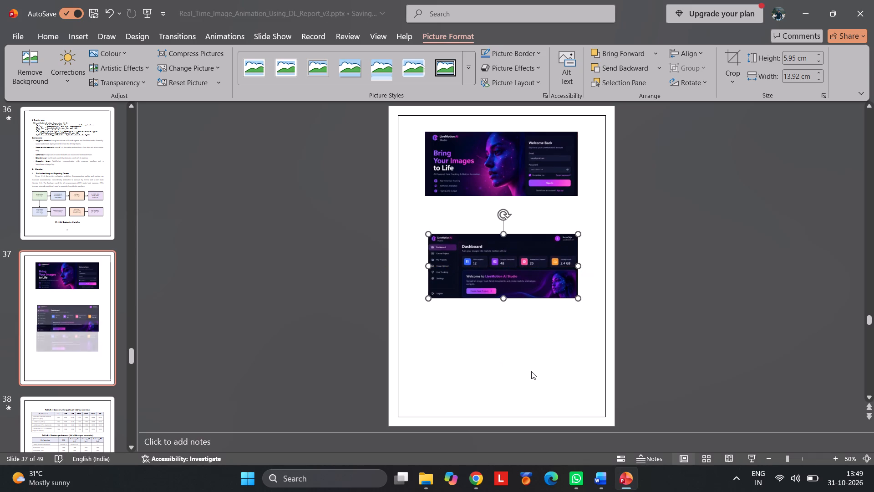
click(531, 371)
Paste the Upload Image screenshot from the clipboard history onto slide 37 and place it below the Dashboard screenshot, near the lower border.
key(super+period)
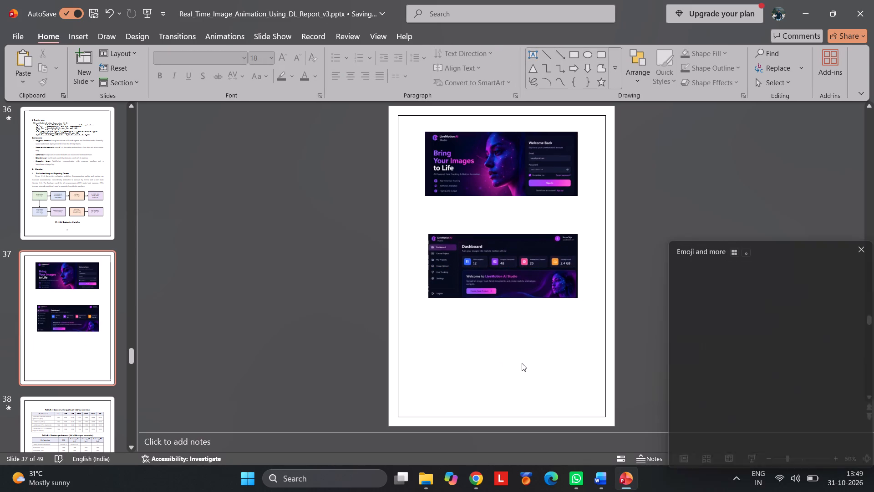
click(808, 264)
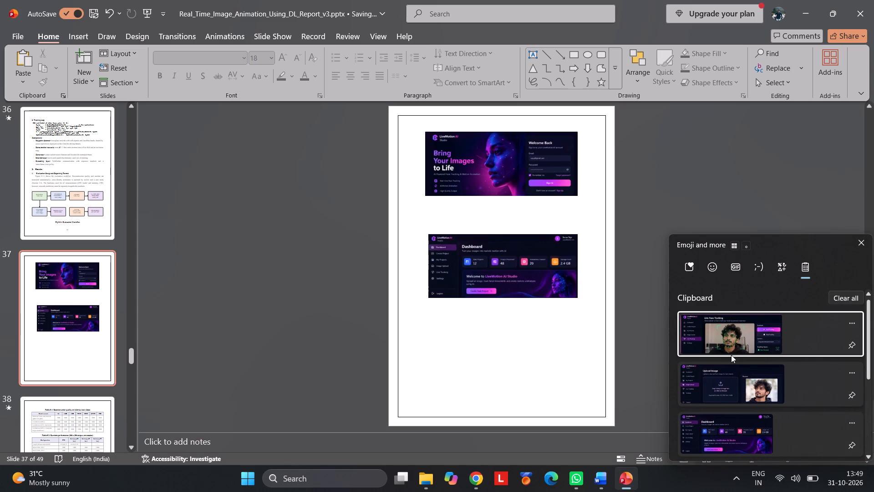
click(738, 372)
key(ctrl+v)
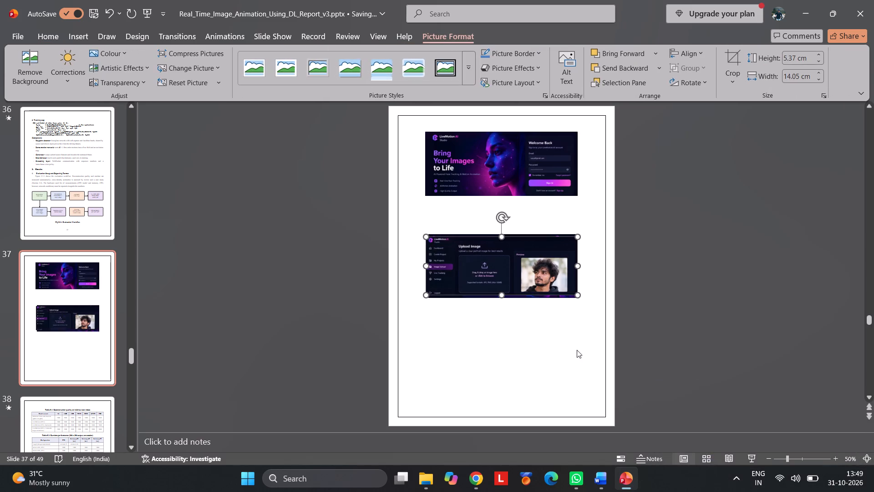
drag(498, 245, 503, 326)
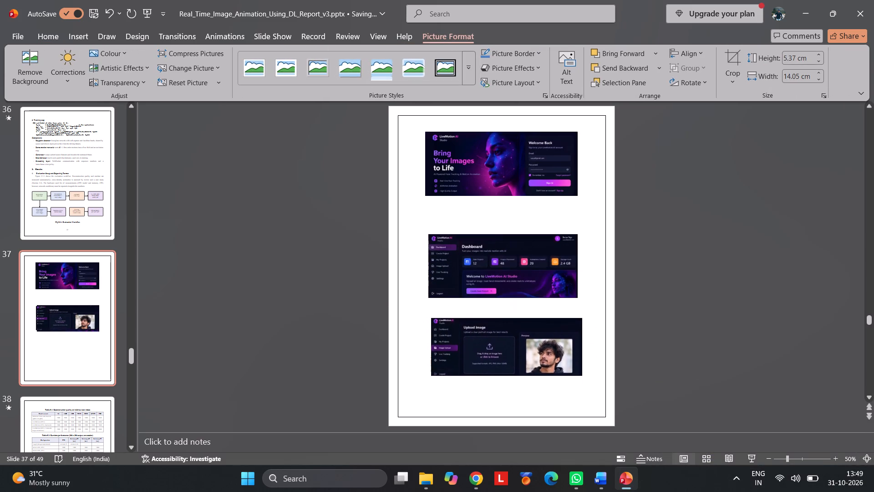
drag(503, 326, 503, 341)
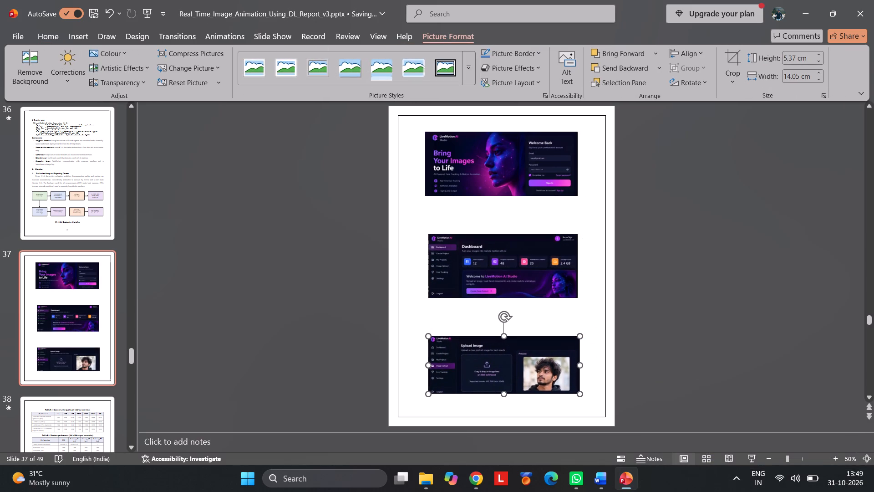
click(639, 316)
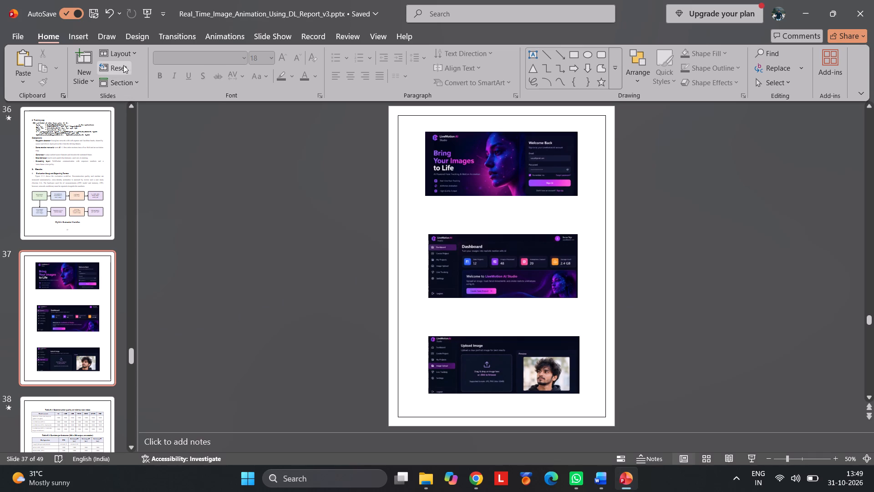
Add a new section starting at slide 37, keeping its default name.
click(132, 83)
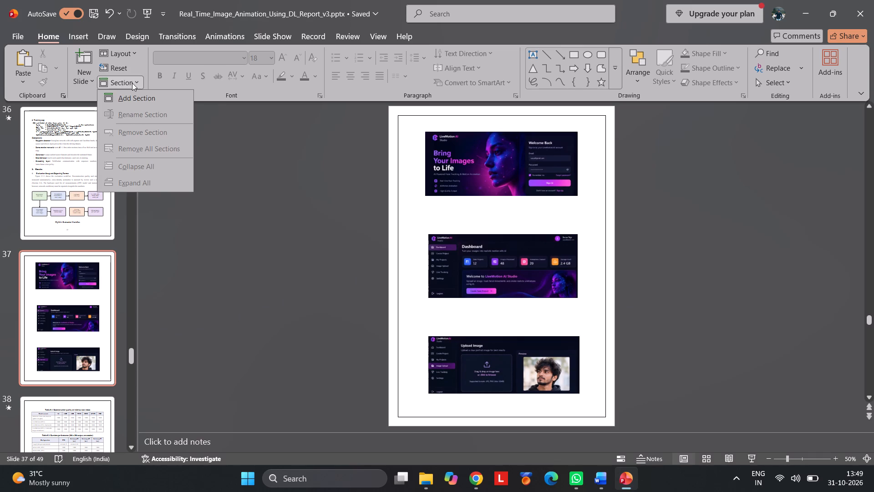
click(132, 83)
click(128, 49)
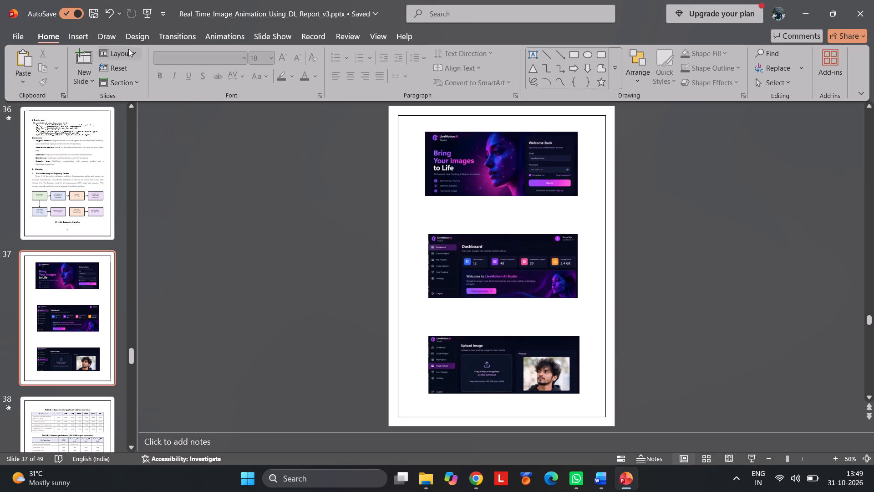
click(128, 49)
click(129, 84)
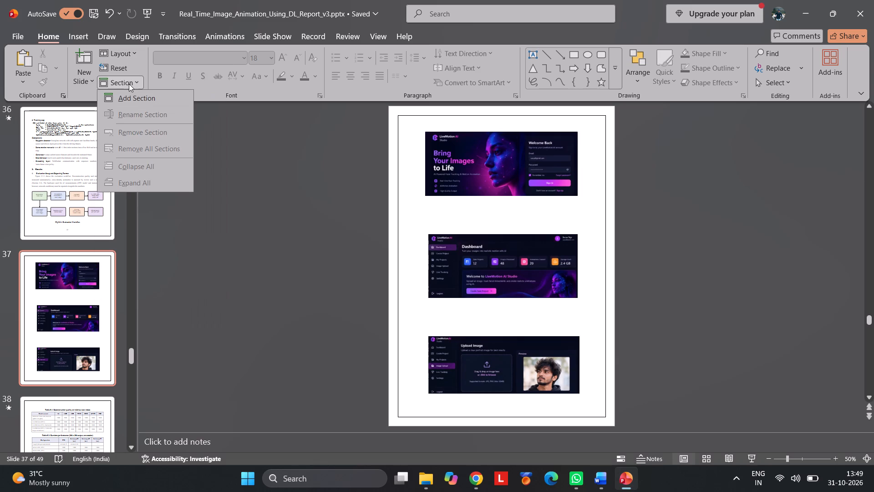
click(127, 93)
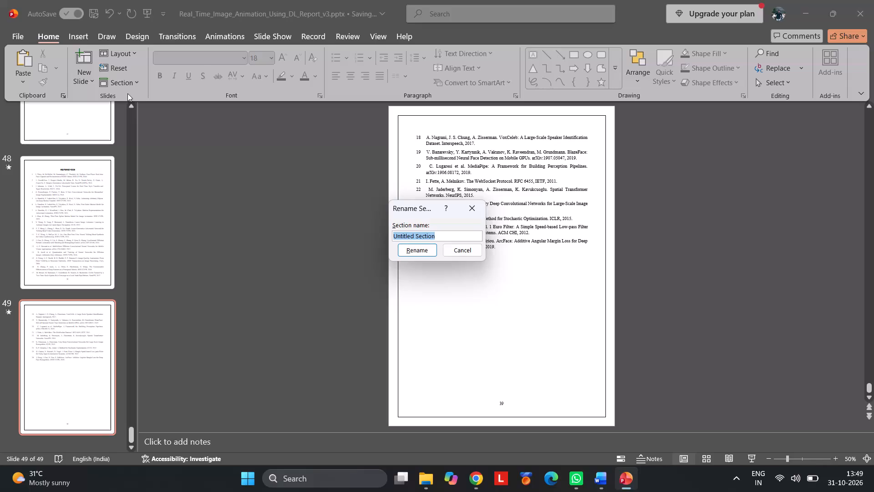
click(471, 204)
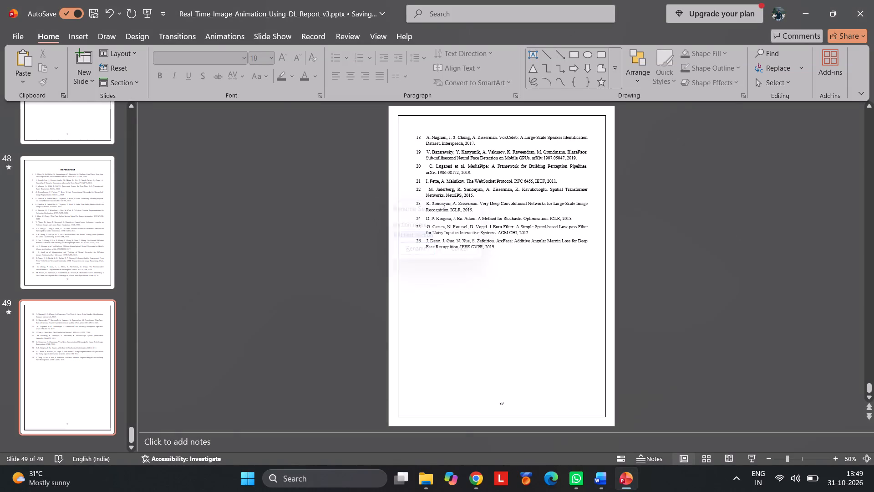
Return to slide 37 with the app screenshots and look over the neighbouring slides.
scroll(93, 223, up, 5)
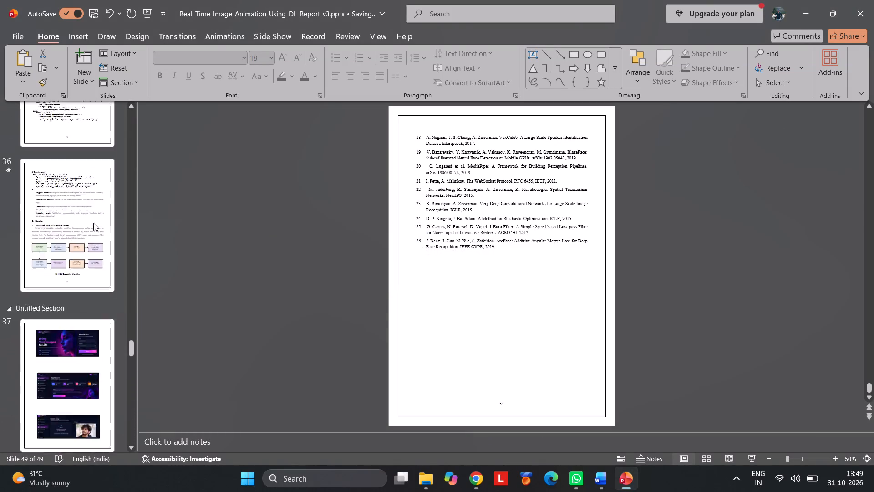
scroll(93, 223, up, 1)
click(93, 223)
scroll(93, 223, up, 1)
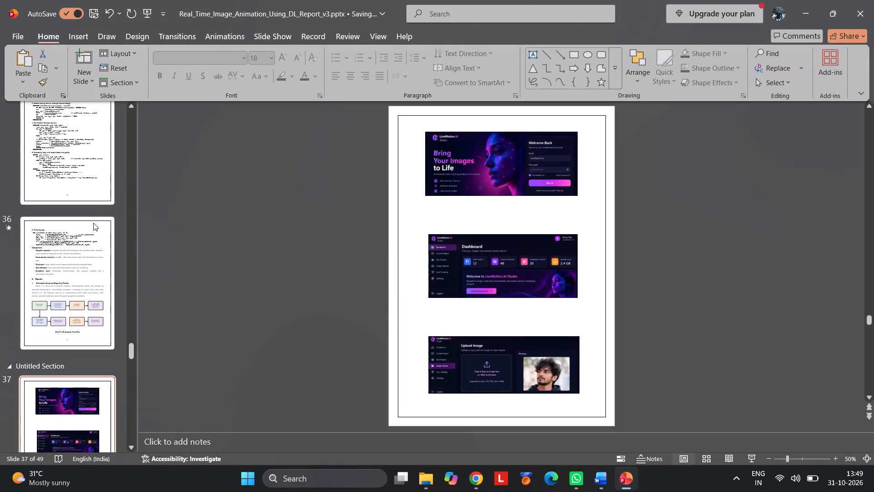
scroll(93, 223, up, 1)
click(273, 247)
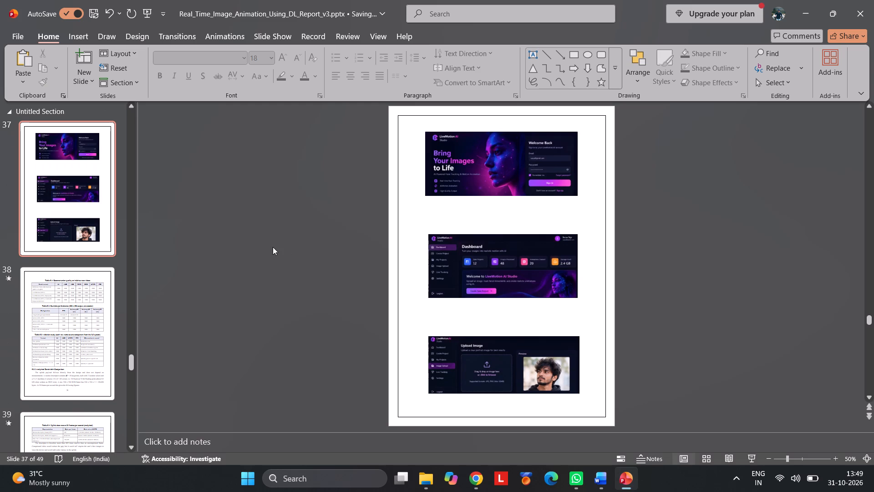
scroll(74, 225, up, 3)
scroll(74, 225, down, 3)
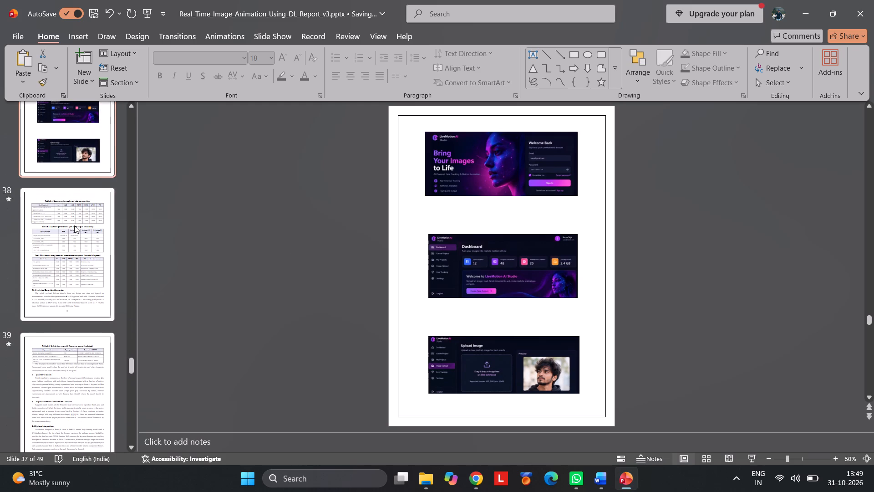
scroll(74, 225, down, 2)
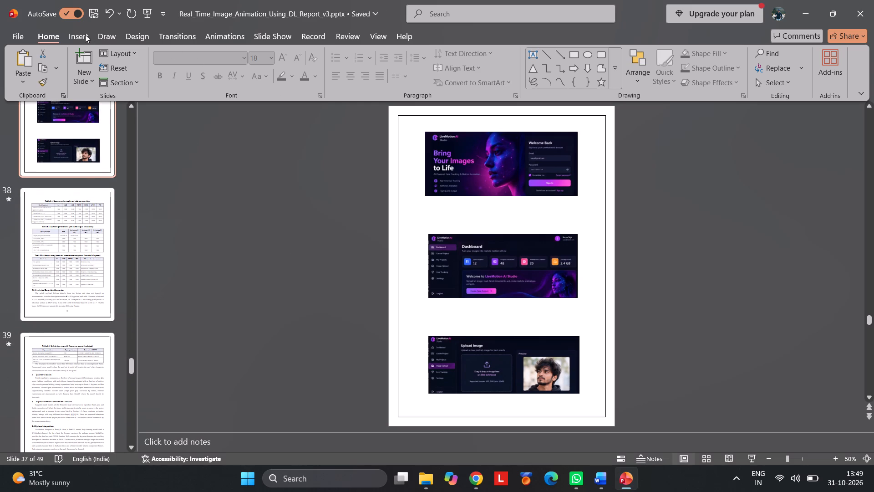
click(82, 34)
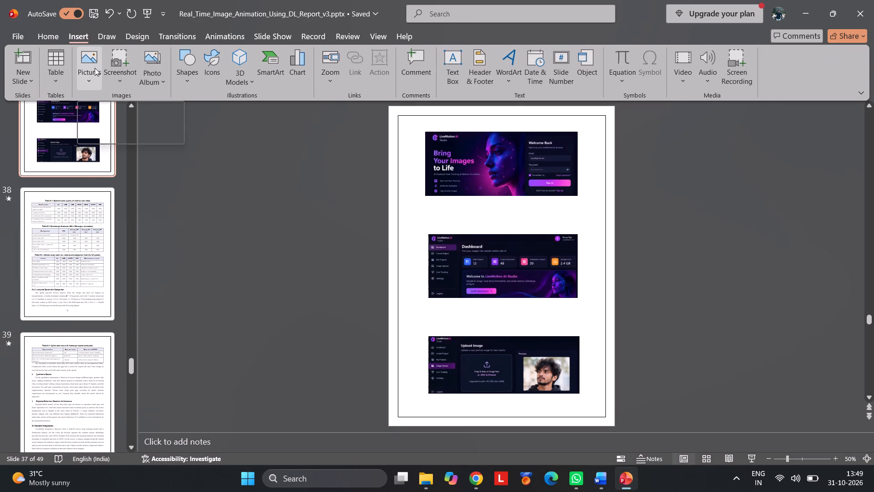
click(46, 29)
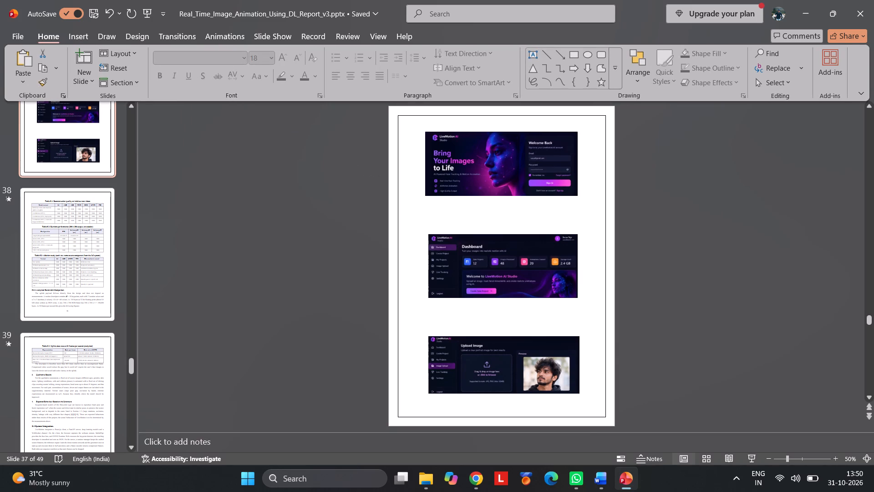
Delete slide 37 containing the login, Dashboard and Upload Image screenshots.
click(431, 207)
right_click(404, 208)
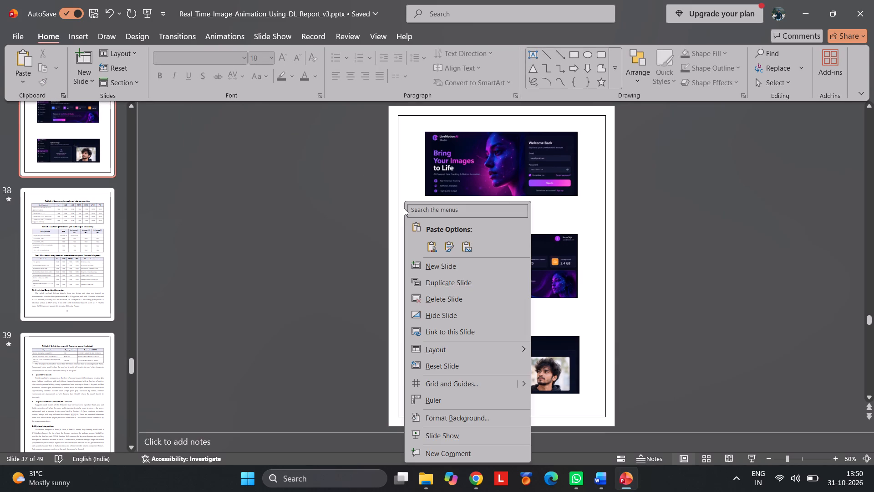
click(437, 294)
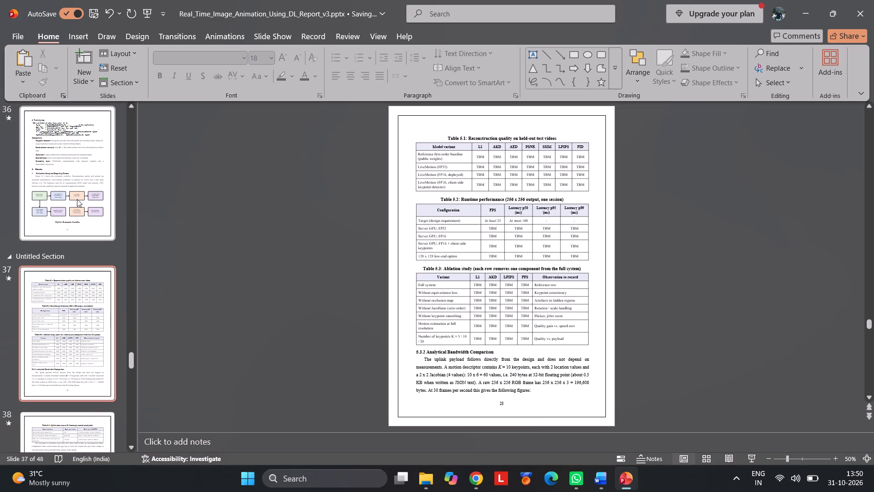
Insert a new slide with the Title and Content layout directly after slide 36, the Evaluation Workflow page.
click(77, 199)
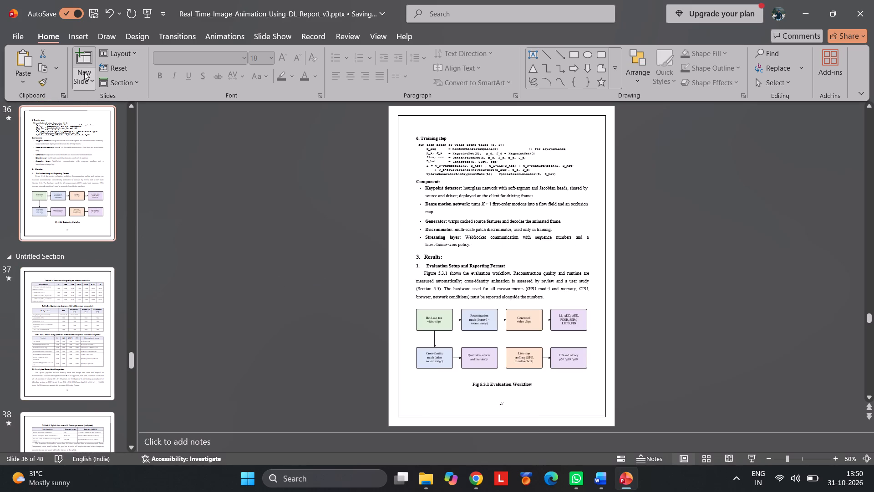
click(84, 72)
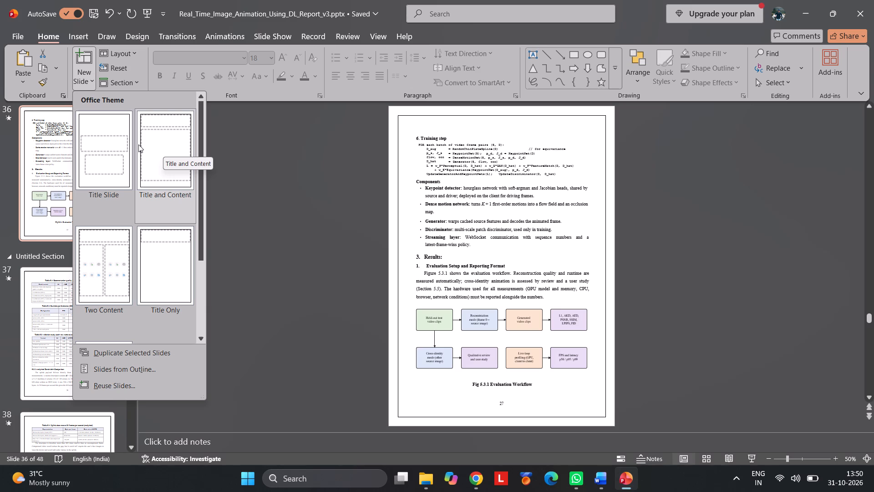
click(138, 144)
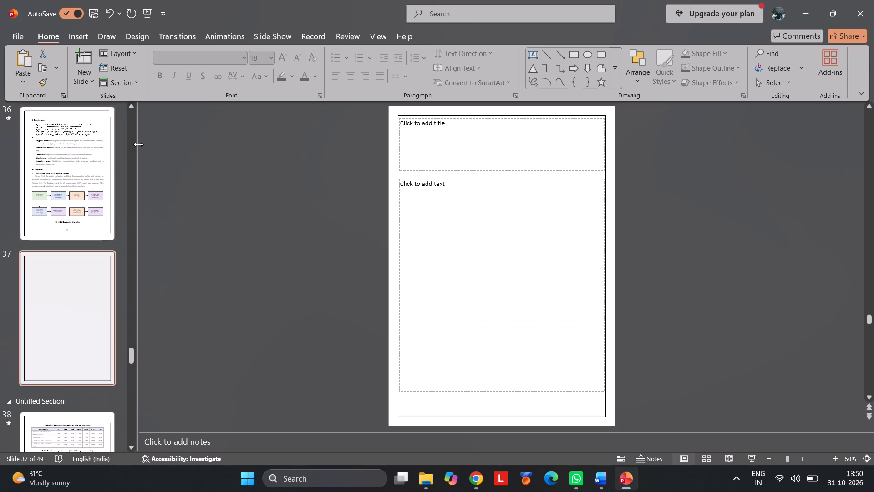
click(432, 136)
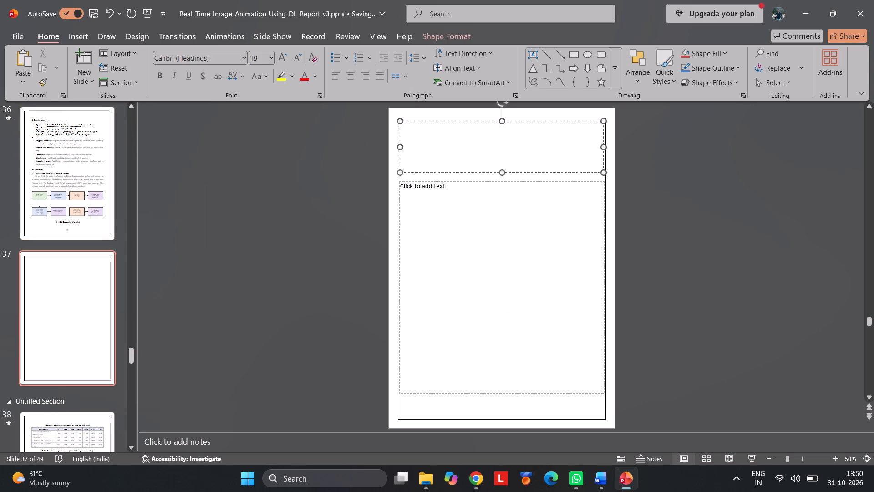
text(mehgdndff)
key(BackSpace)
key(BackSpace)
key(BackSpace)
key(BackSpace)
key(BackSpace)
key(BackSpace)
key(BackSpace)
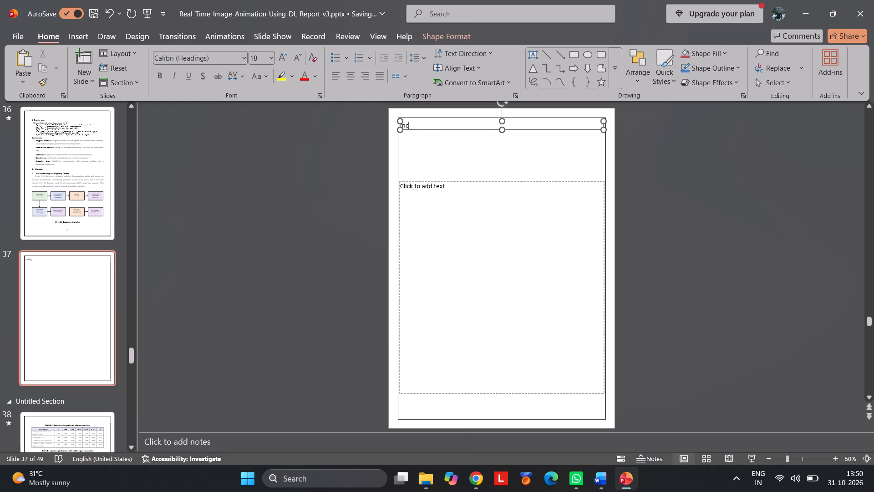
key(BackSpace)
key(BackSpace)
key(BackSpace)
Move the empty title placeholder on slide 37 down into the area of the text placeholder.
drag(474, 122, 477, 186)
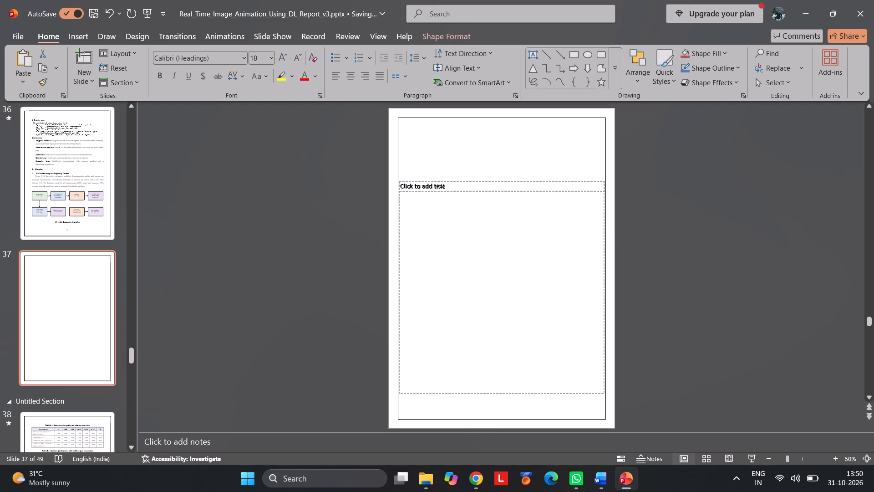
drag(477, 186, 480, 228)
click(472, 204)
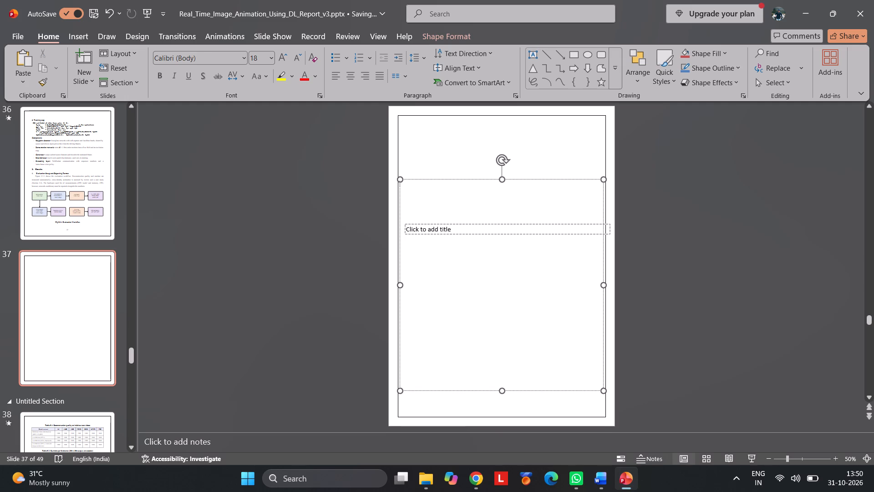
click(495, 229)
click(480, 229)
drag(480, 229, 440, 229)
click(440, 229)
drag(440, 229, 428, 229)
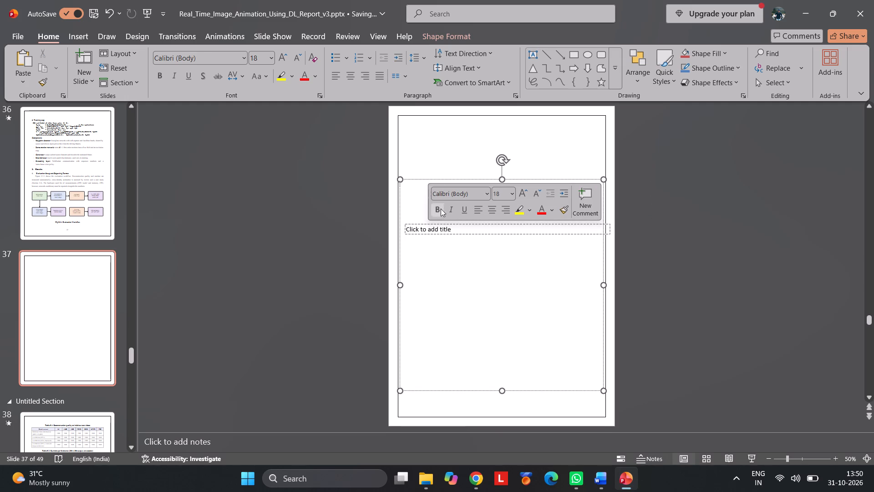
Move slide 37's text placeholder down past the bottom border and place the title placeholder above it, leaving a gap between them.
drag(486, 177, 492, 141)
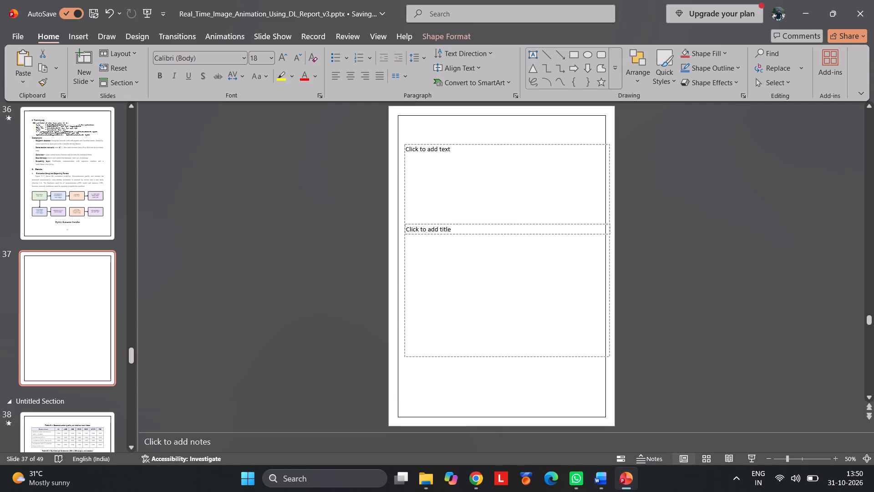
drag(492, 141, 488, 244)
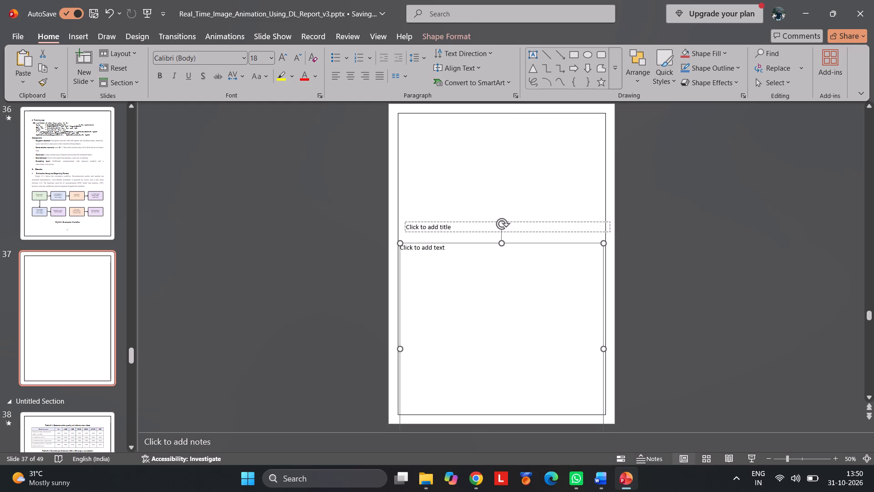
click(478, 226)
drag(478, 222, 475, 192)
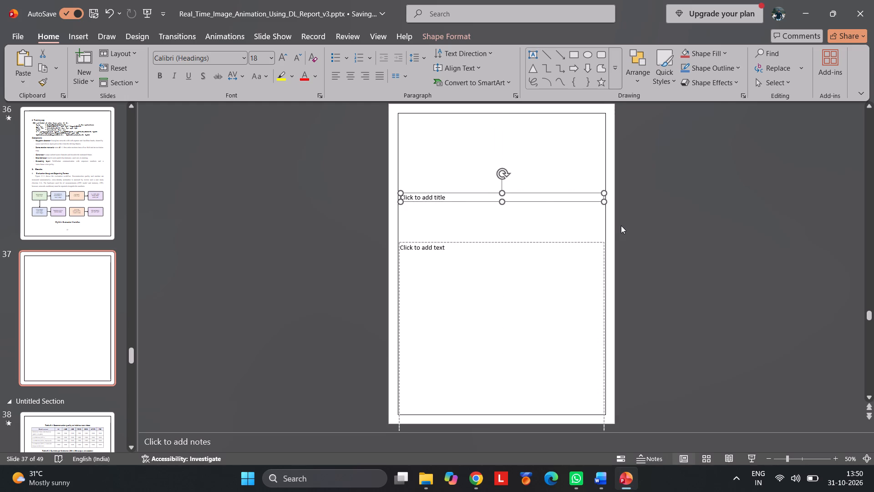
click(621, 225)
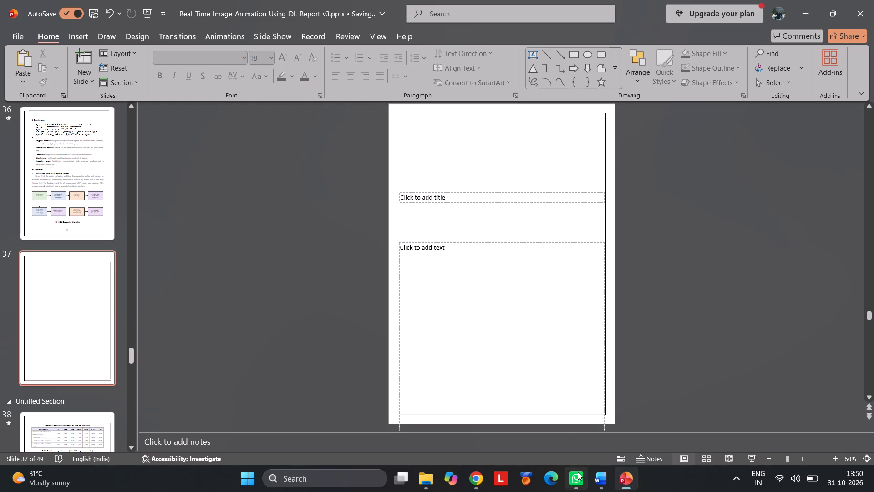
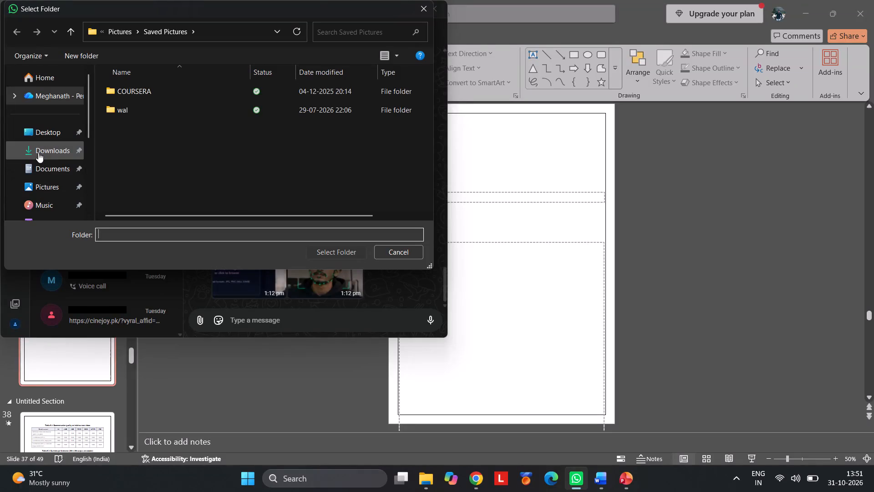
Open the Downloads folder as the save location for the images from the WhatsApp chat.
click(38, 153)
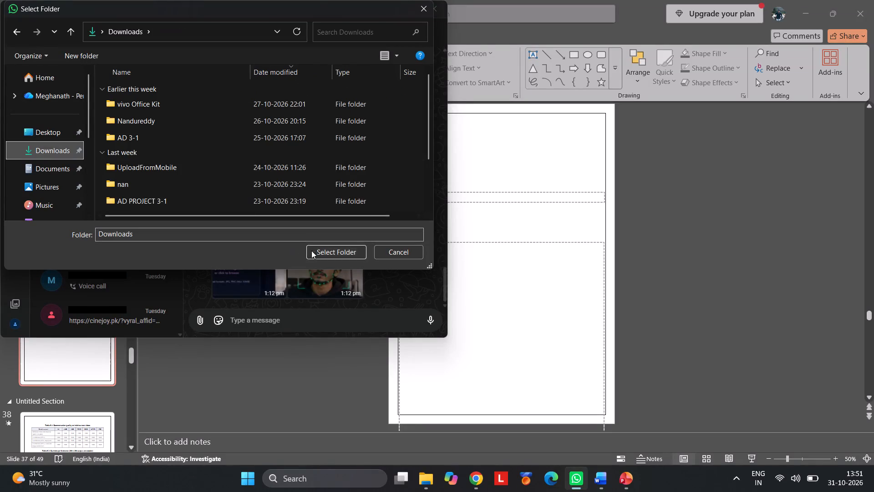
scroll(136, 102, up, 10)
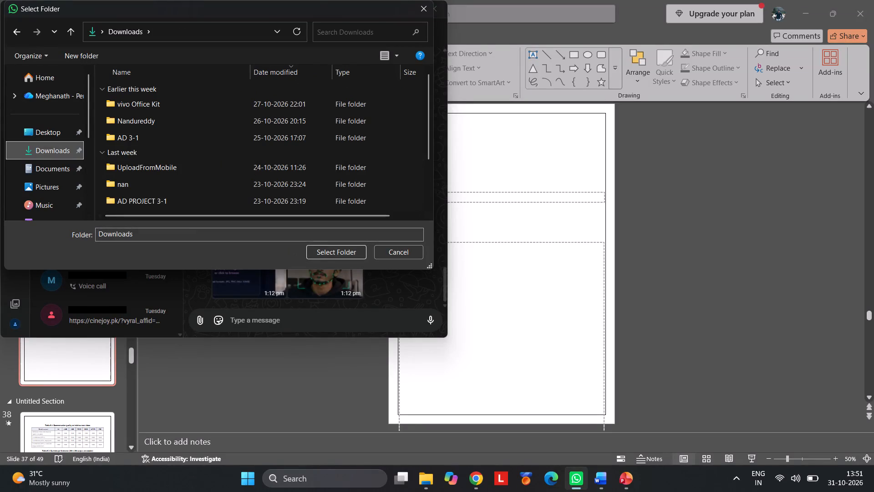
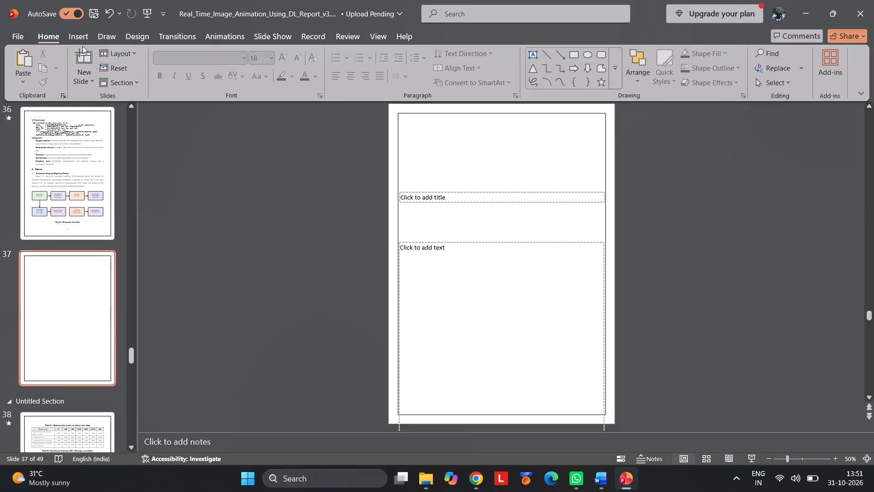
Insert the login page picture "WhatsApp Image 2026-10-31 at 1.12.46 PM" from the Downloads folder onto the new slide 37.
click(74, 37)
click(84, 56)
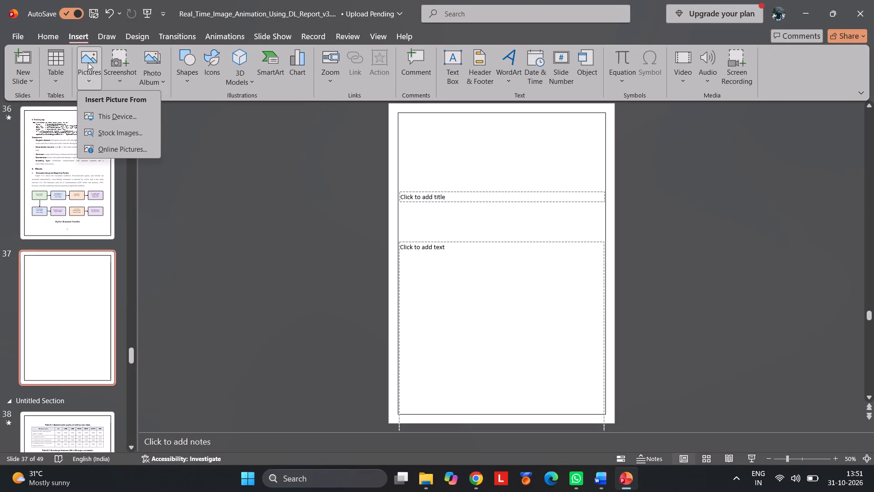
click(127, 113)
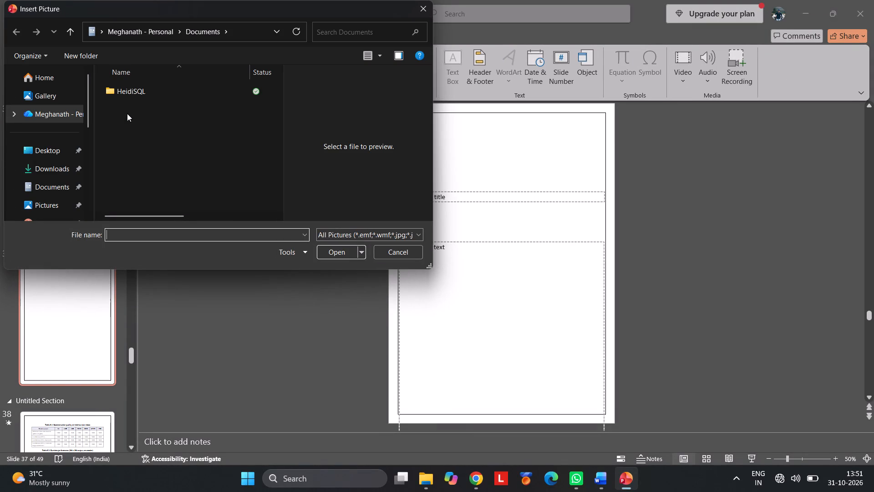
click(41, 162)
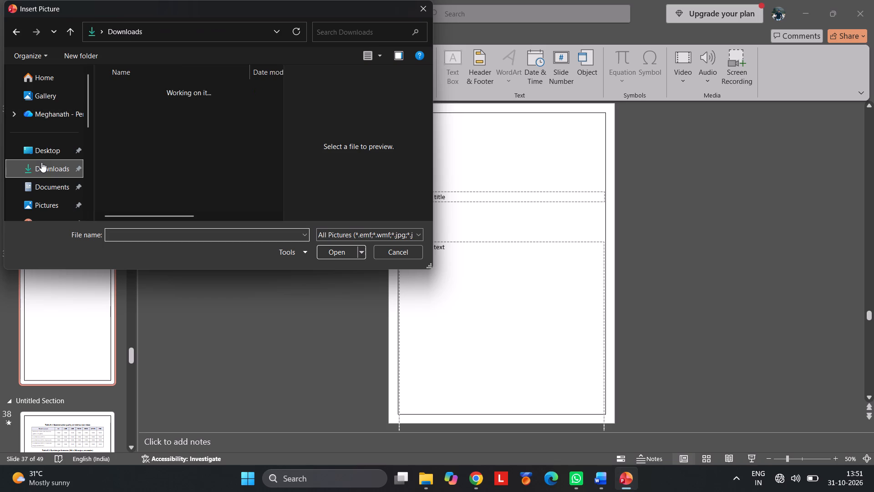
click(173, 158)
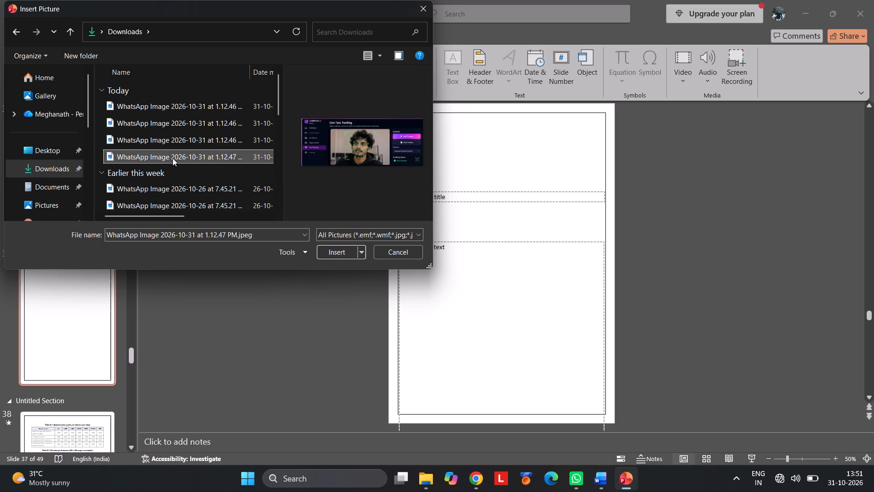
click(159, 109)
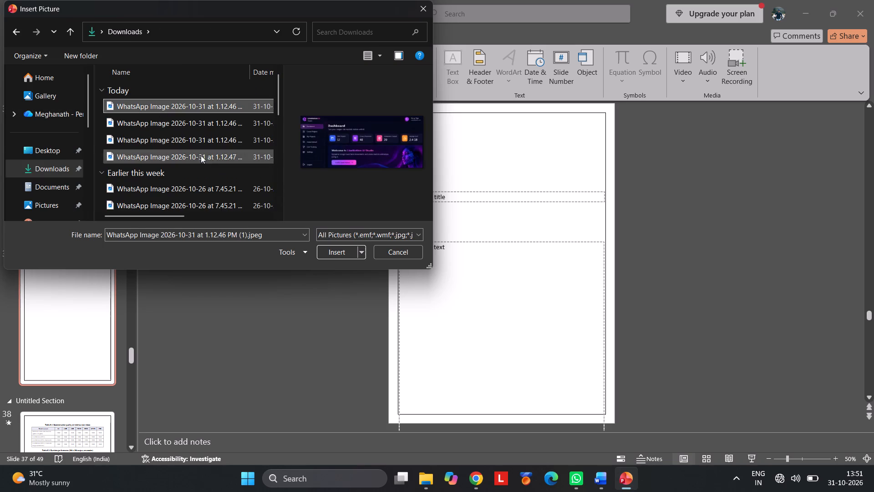
click(144, 123)
click(153, 135)
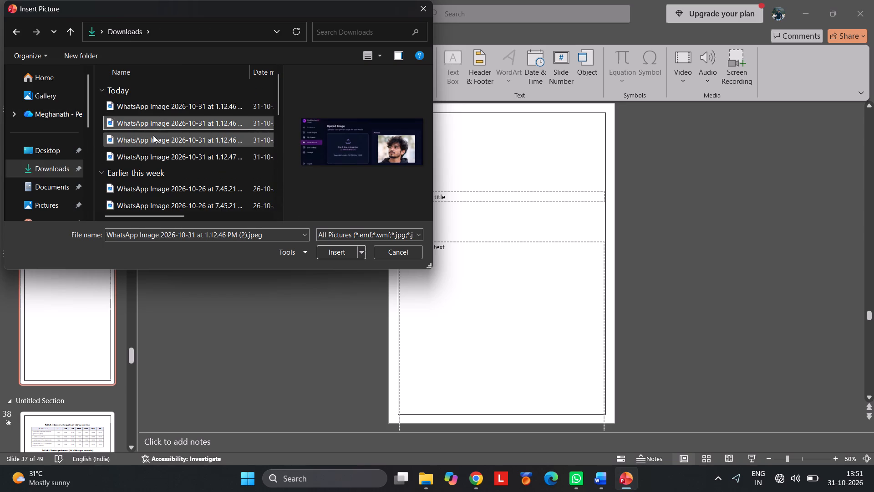
click(326, 250)
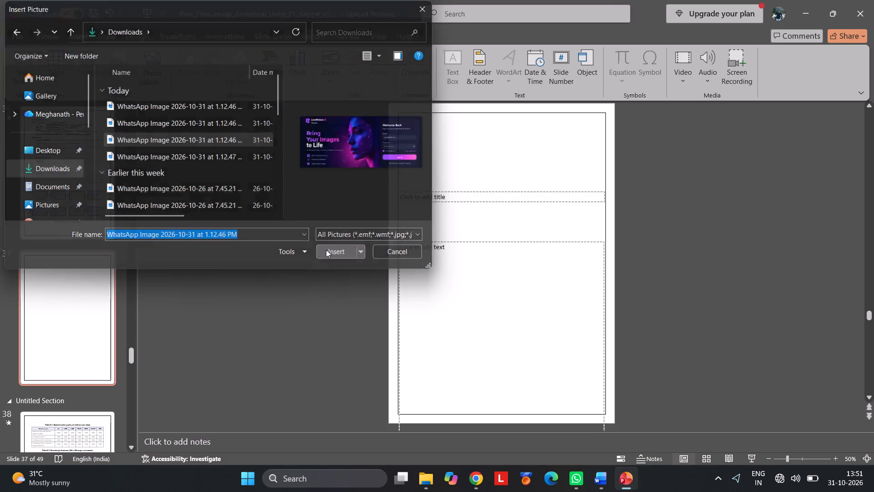
Move the login page picture to the top of slide 37, centred just inside the page border above the title placeholder.
click(541, 245)
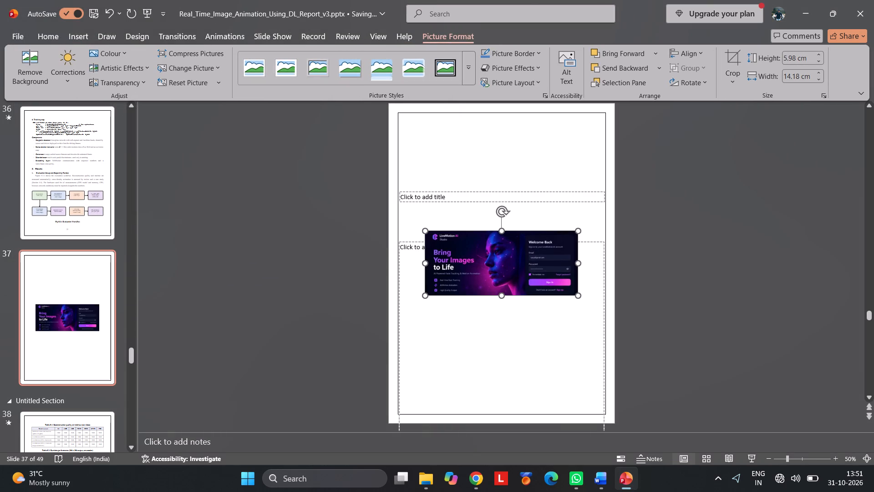
drag(522, 244, 521, 154)
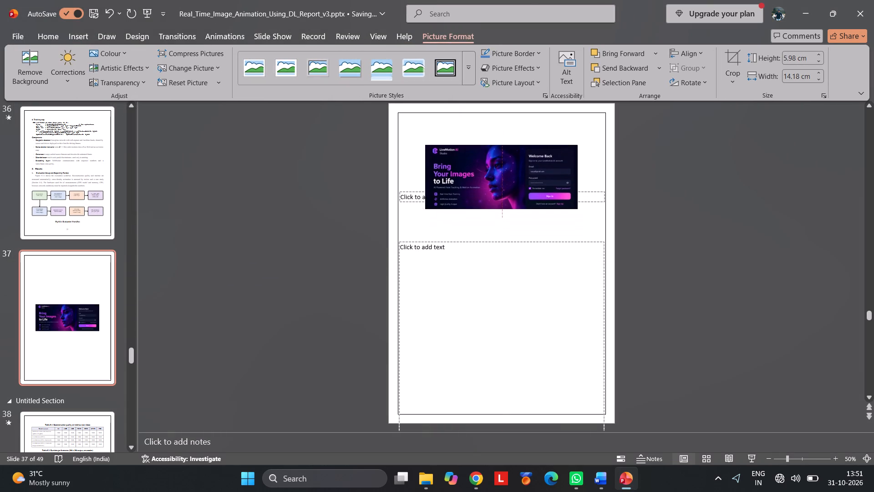
drag(521, 154, 519, 133)
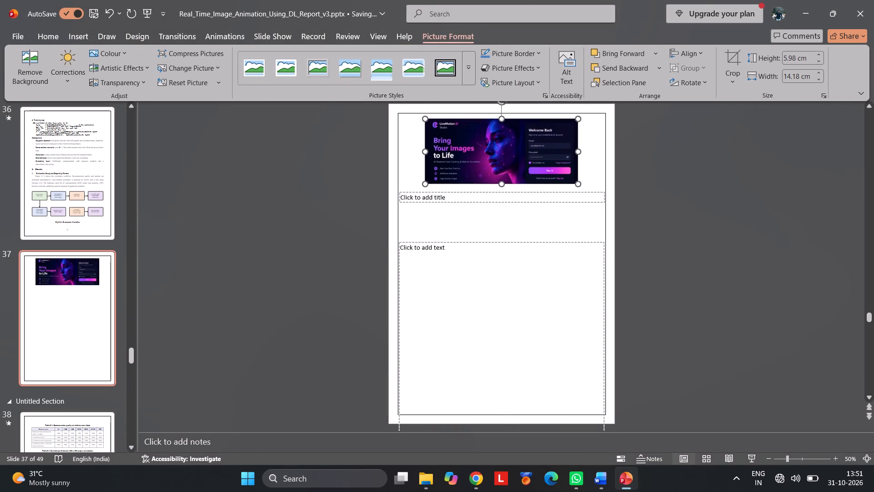
Activate the empty title placeholder beneath the login page picture.
click(482, 199)
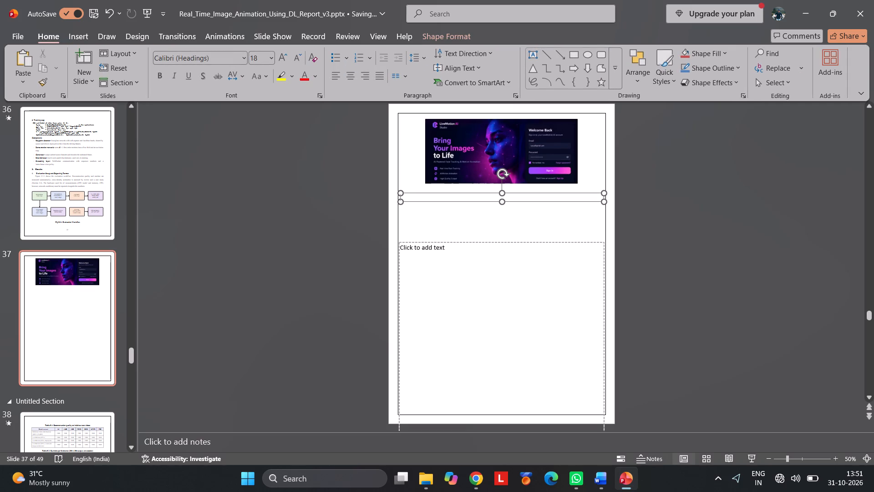
Narrow the title placeholder below the login picture from both sides so it fits within the picture's width.
drag(401, 198, 440, 200)
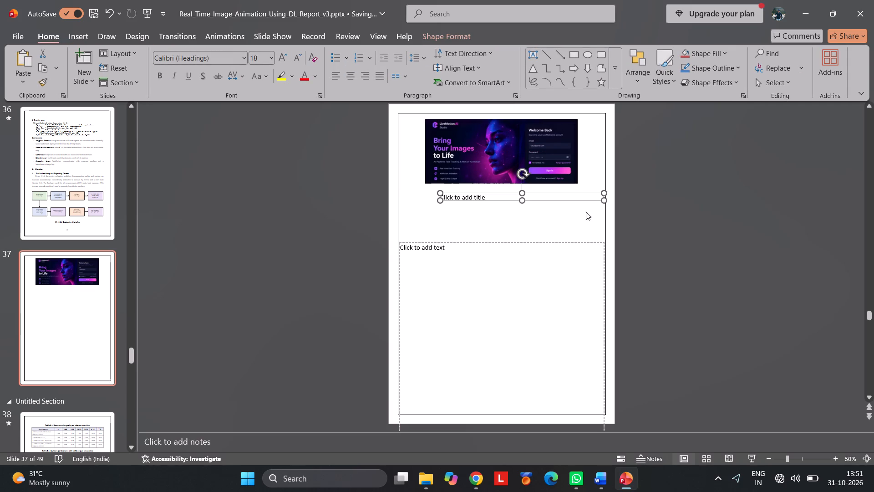
drag(605, 197, 570, 198)
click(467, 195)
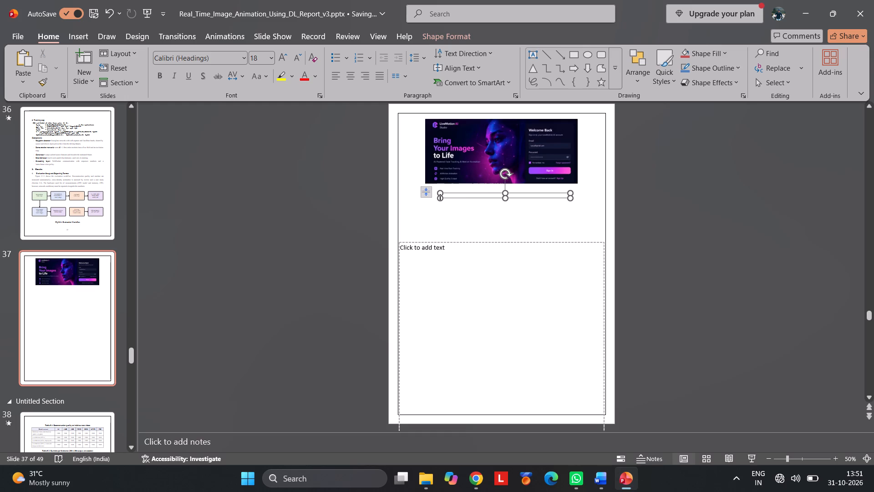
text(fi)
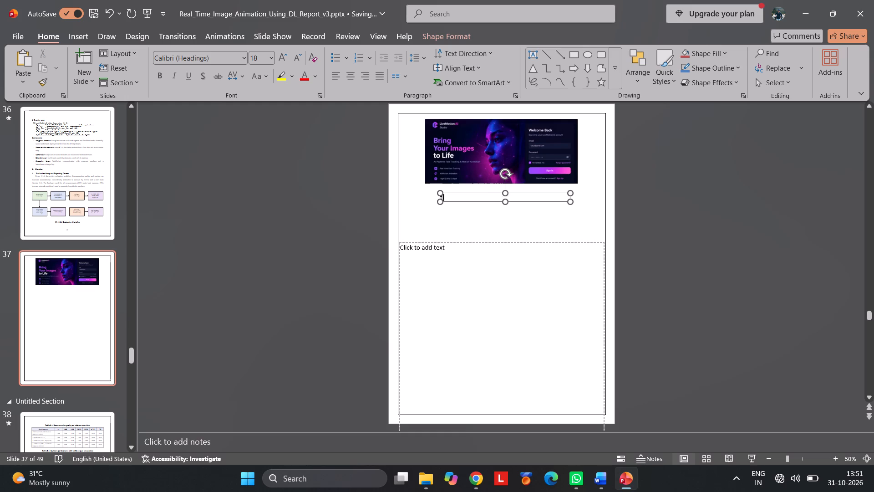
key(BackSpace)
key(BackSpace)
Set the font of the title placeholder below the login picture to Times New Roman.
click(242, 59)
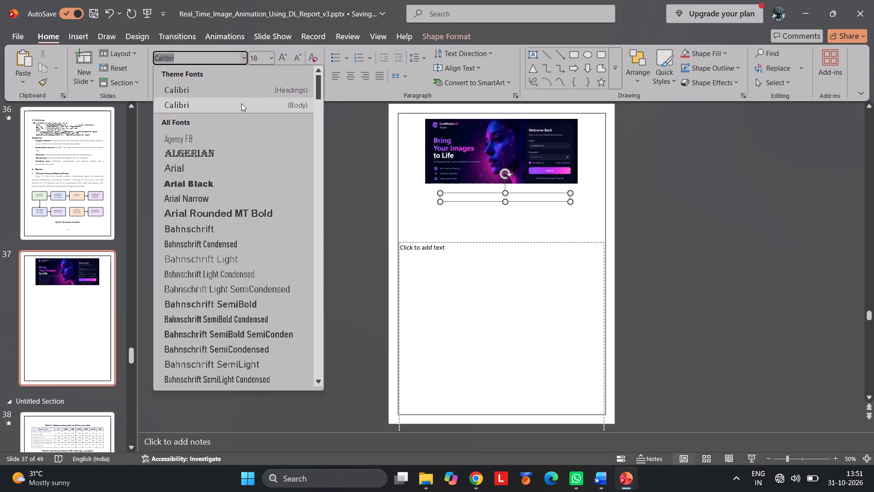
scroll(245, 266, down, 3)
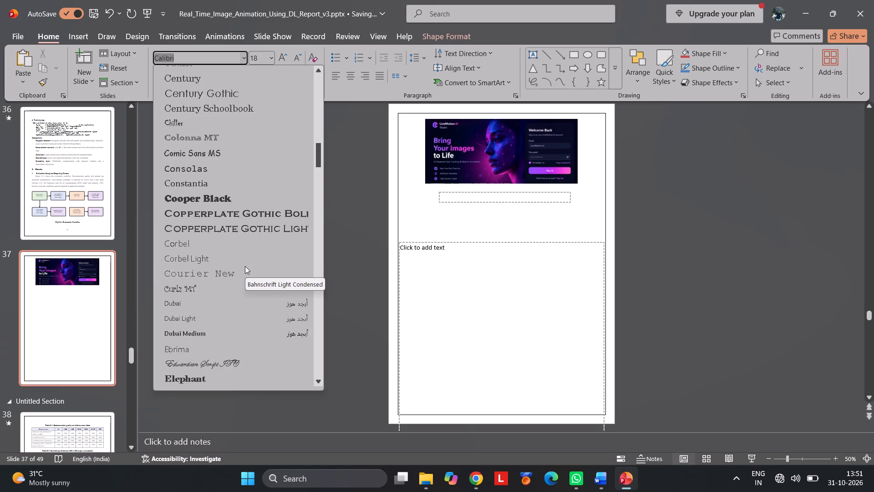
scroll(245, 266, up, 5)
text(times)
key(Right)
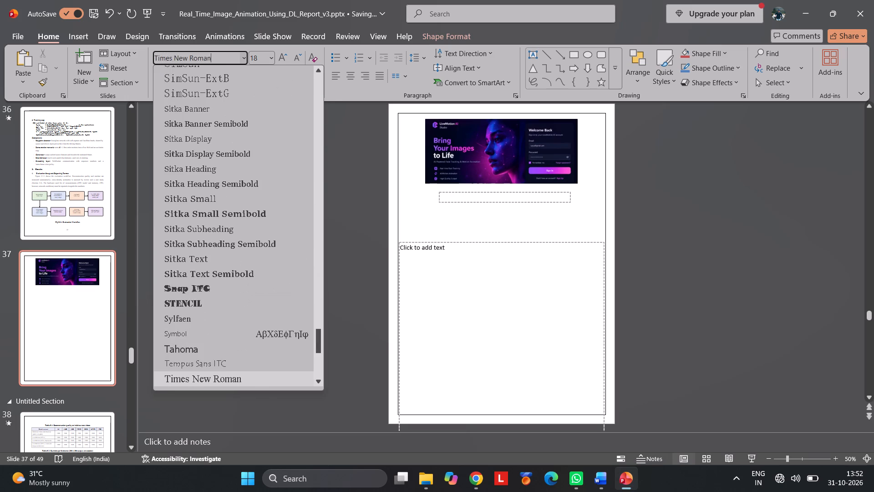
key(Return)
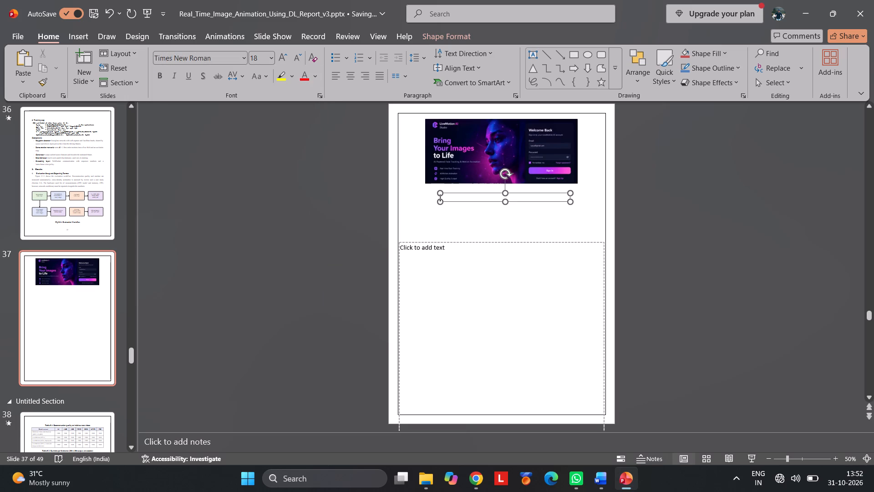
Begin the caption under the login picture with "Fig: 5.3.2", continuing the figure numbering from slide 36.
text(fig)
text(:)
key(space)
scroll(465, 197, up, 2)
click(96, 334)
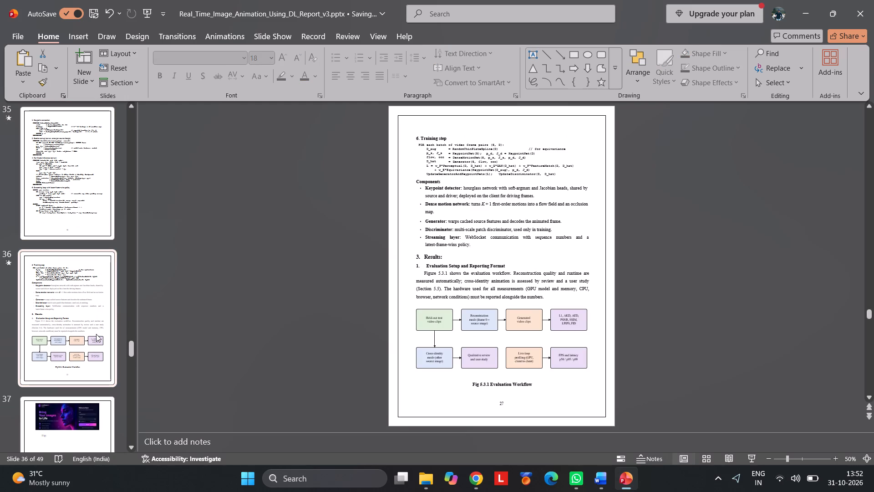
click(51, 418)
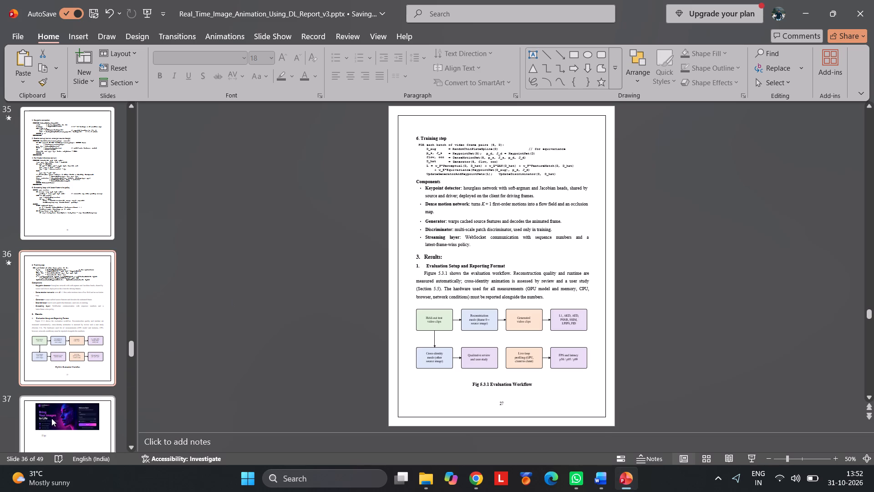
click(465, 198)
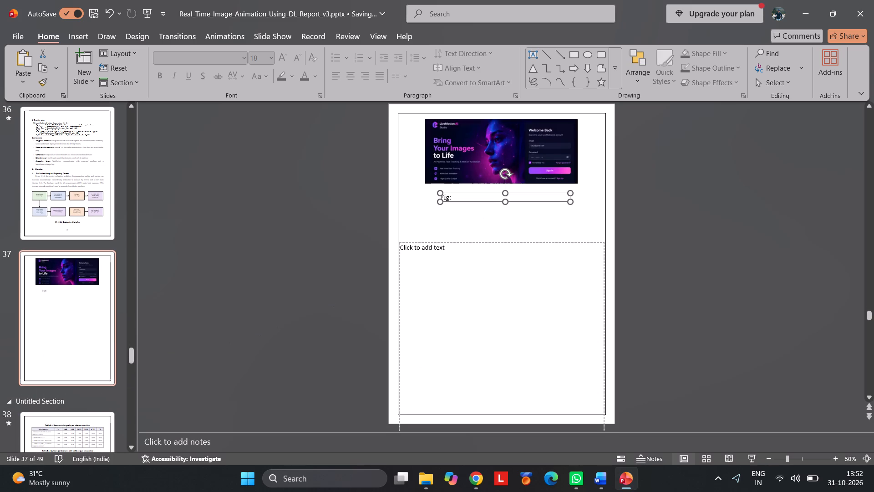
click(454, 196)
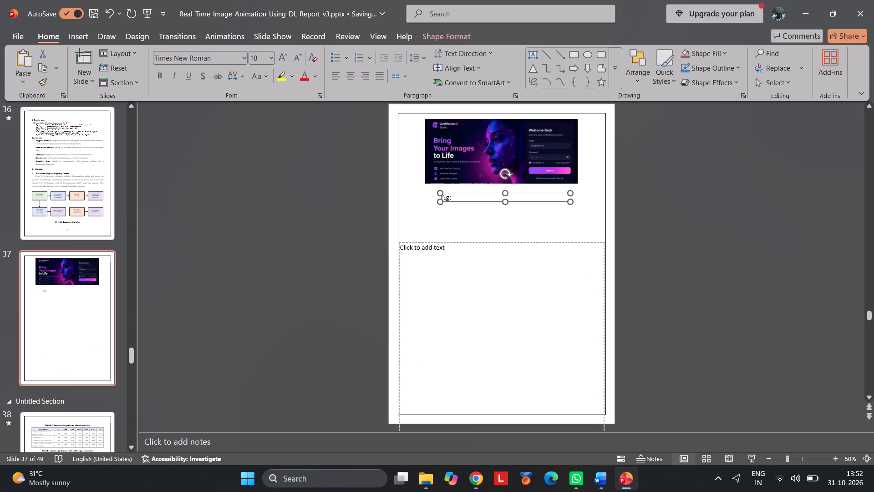
click(454, 199)
key(c)
key(BackSpace)
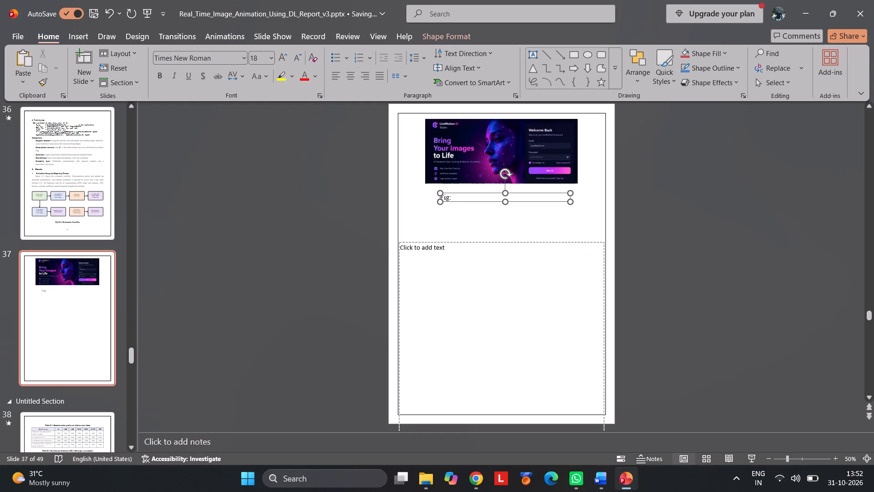
text(5.3.2)
Complete the figure caption with the text "Login Page", set off from the number by four spaces.
key(space)
key(space)
key(space)
key(space)
text(Login)
key(space)
text(Page)
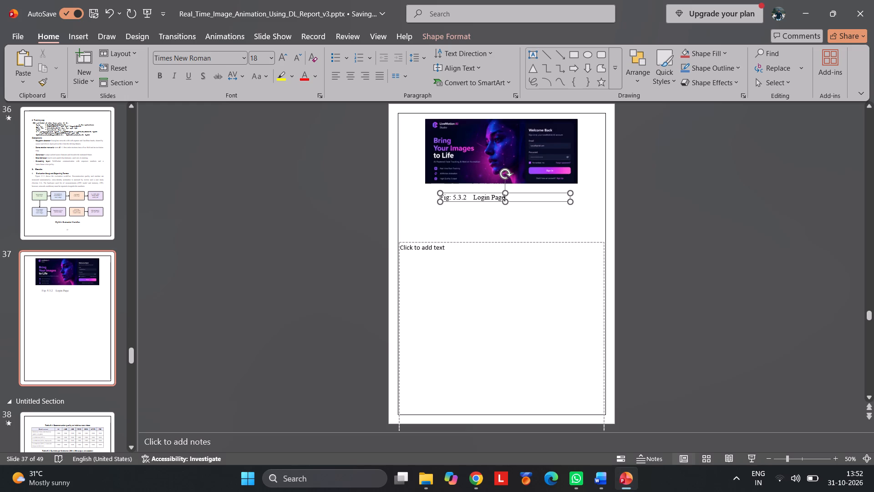
click(547, 214)
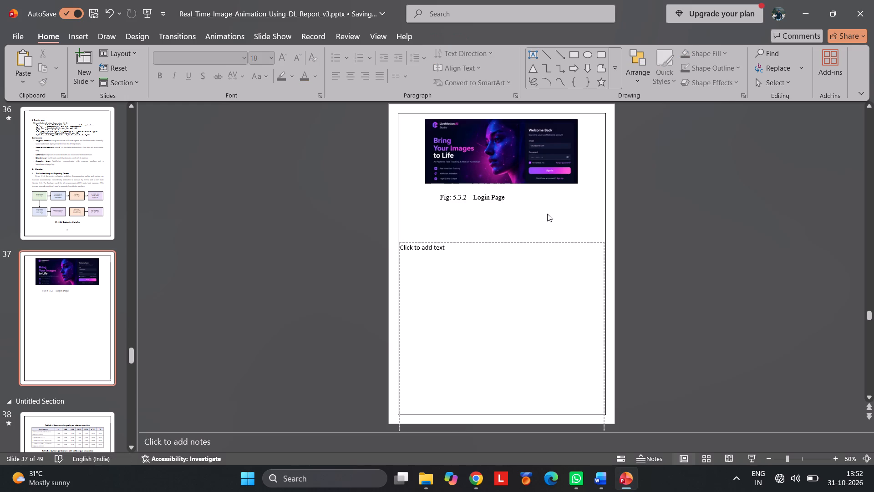
Shrink the Login Page caption box to roughly its text width and centre it under the login picture.
click(467, 198)
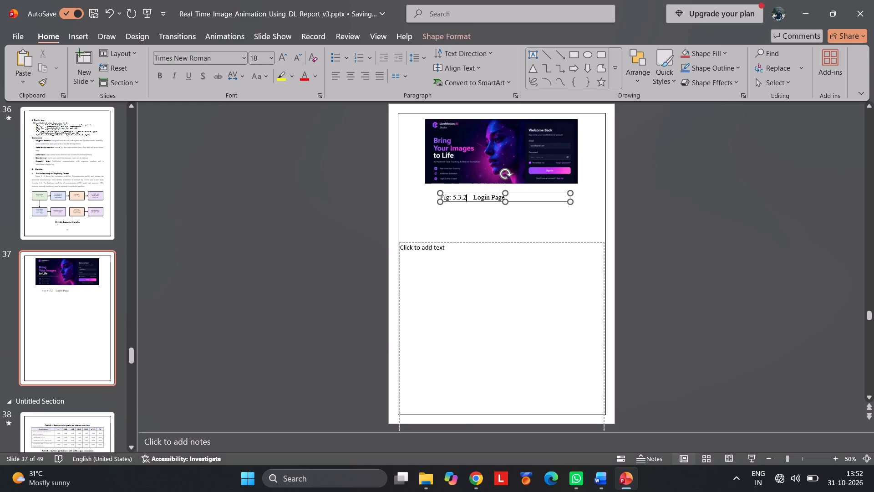
drag(574, 200, 569, 201)
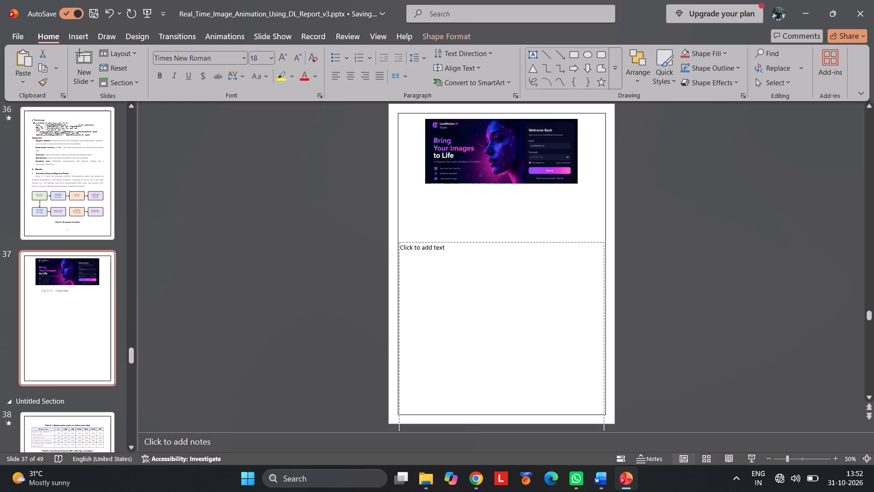
drag(569, 201, 521, 201)
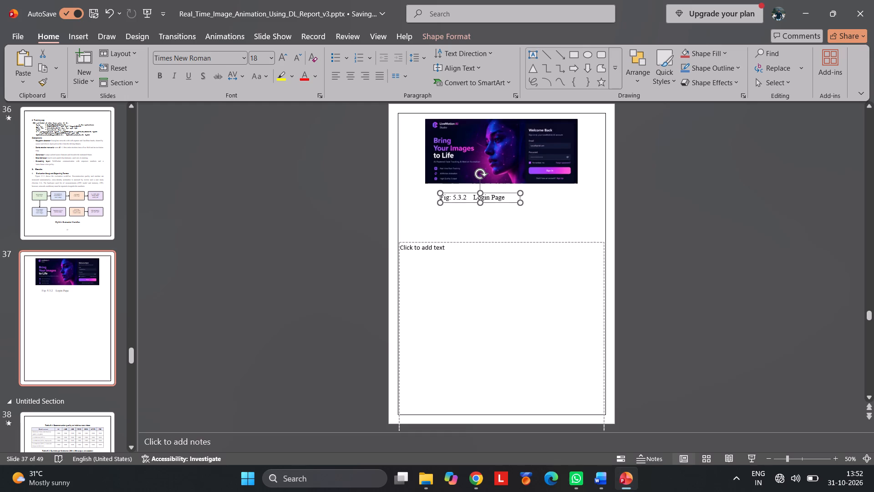
drag(497, 192, 520, 191)
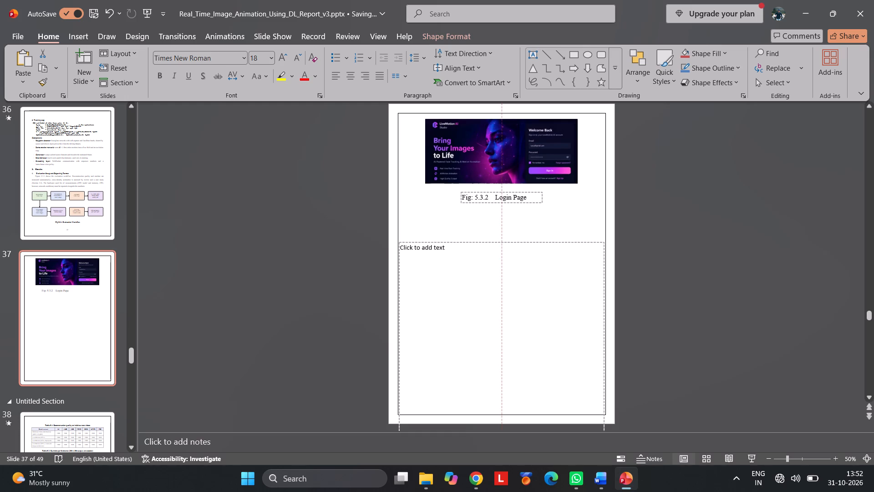
drag(520, 191, 518, 191)
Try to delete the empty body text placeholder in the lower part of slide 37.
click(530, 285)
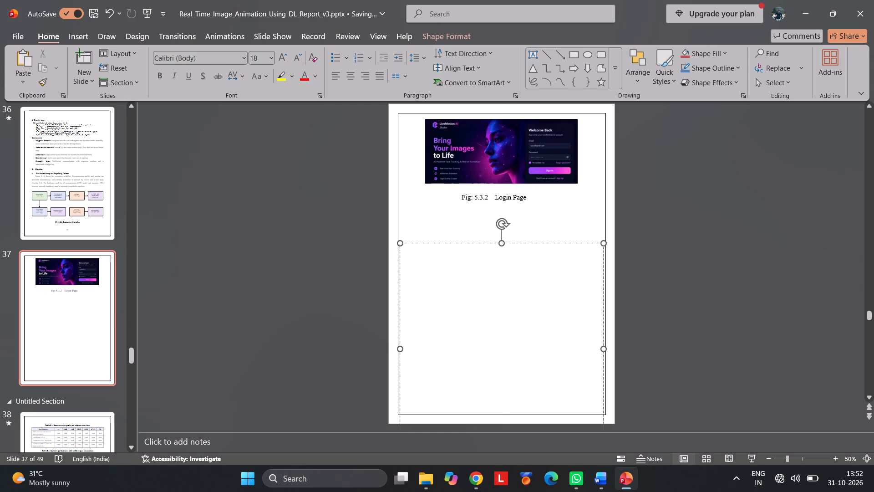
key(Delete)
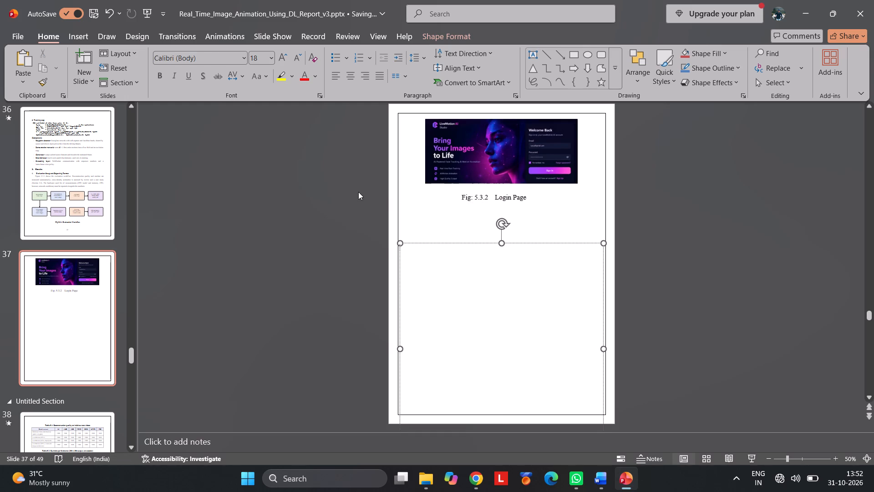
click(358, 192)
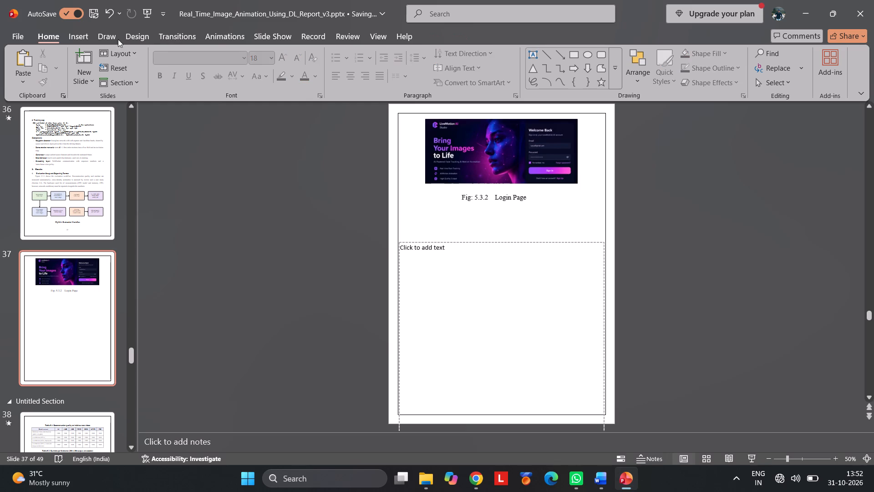
Insert the Dashboard screenshot below the Login Page caption on slide 37.
click(83, 38)
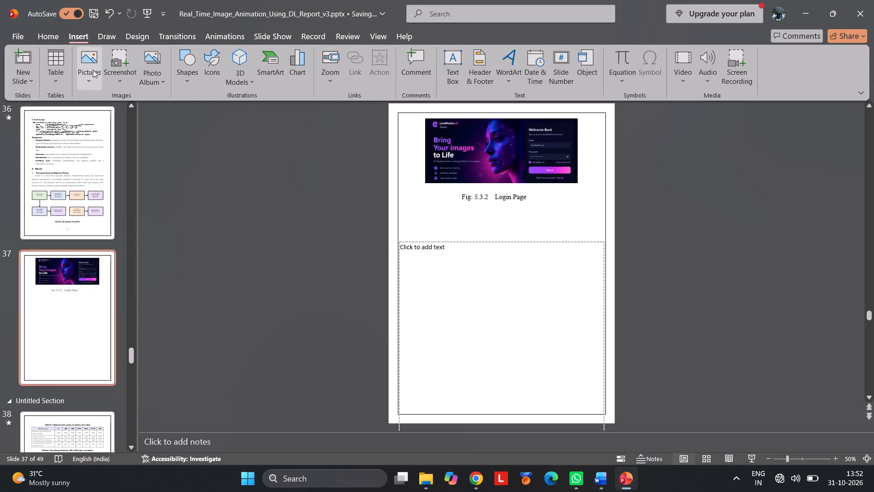
click(155, 77)
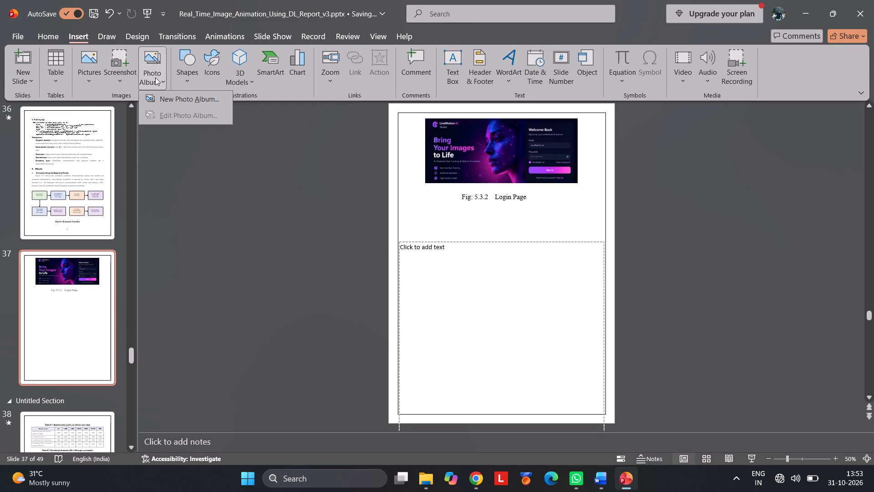
Insert the Dashboard screenshot "WhatsApp Image 2026-10-31 at 1.12.46 PM (1).jpeg" just below the Login Page caption, its left edge aligned with the login picture.
click(92, 49)
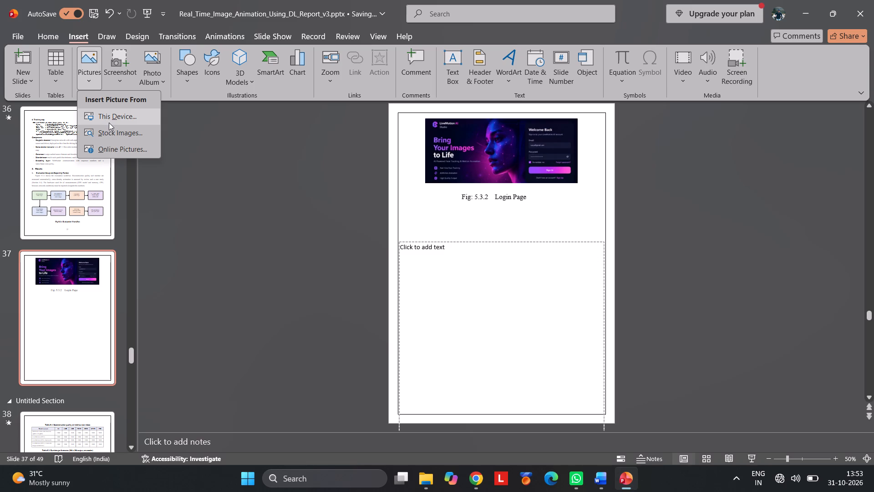
click(109, 123)
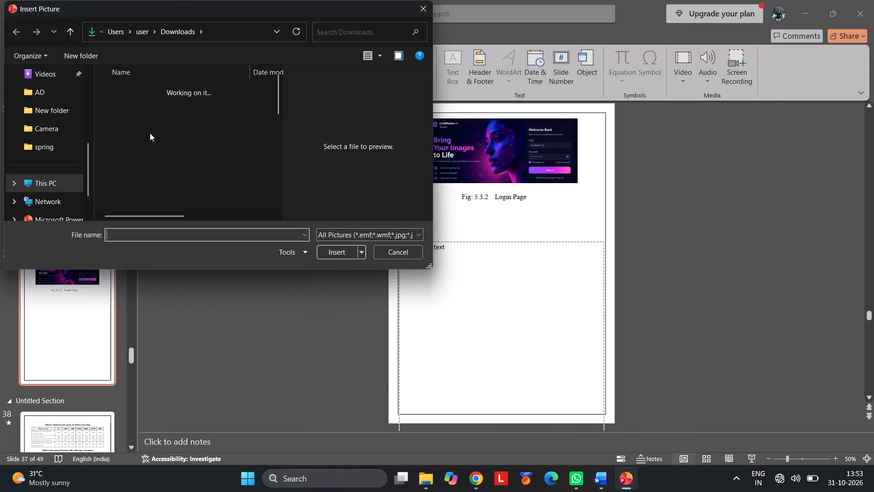
click(167, 154)
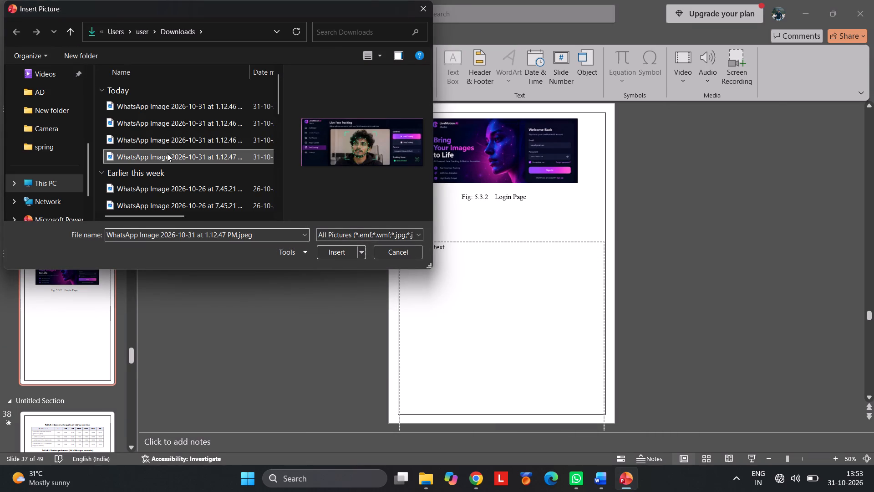
click(189, 104)
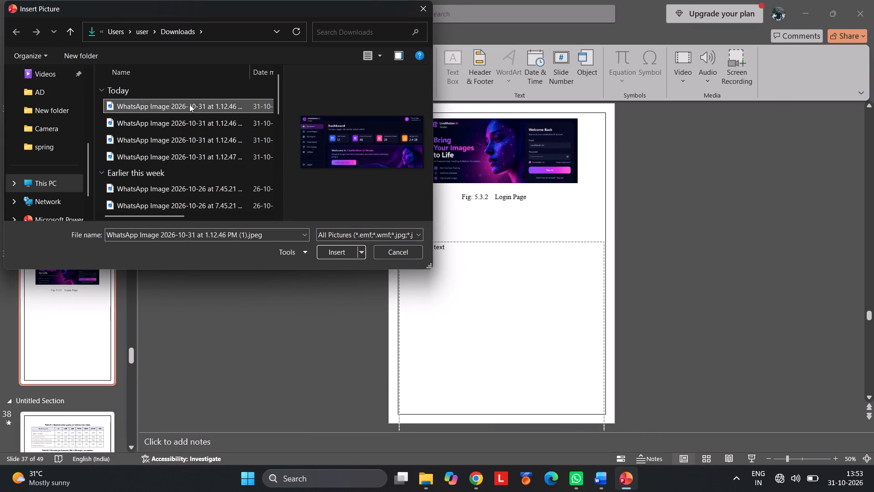
click(335, 248)
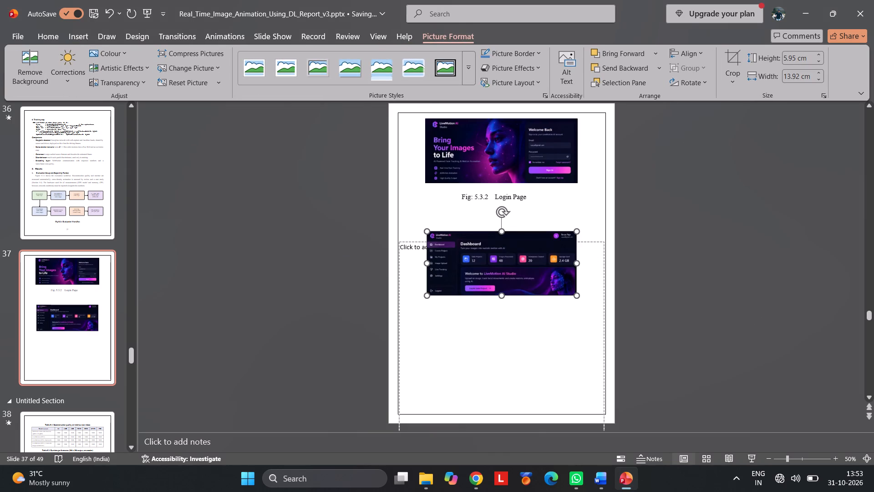
drag(512, 239, 507, 220)
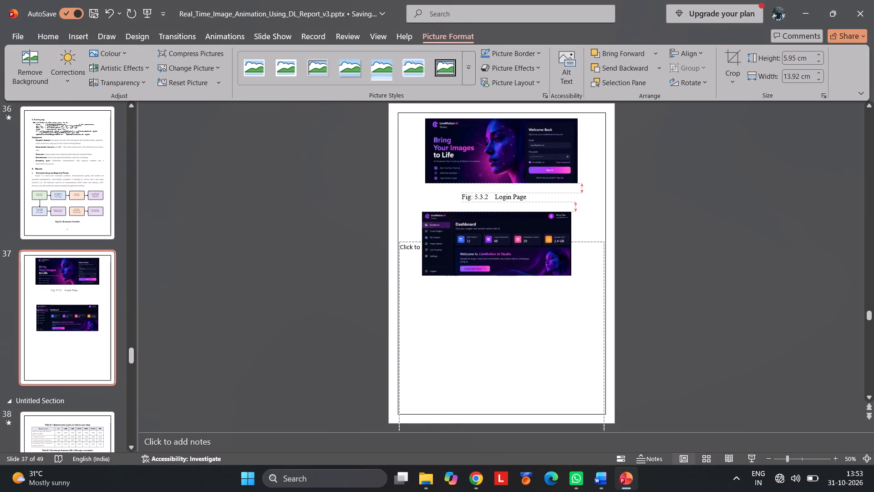
drag(507, 220, 509, 220)
Shorten the empty body text placeholder on slide 37 from its upper edge so it starts clear below the Dashboard picture.
click(516, 304)
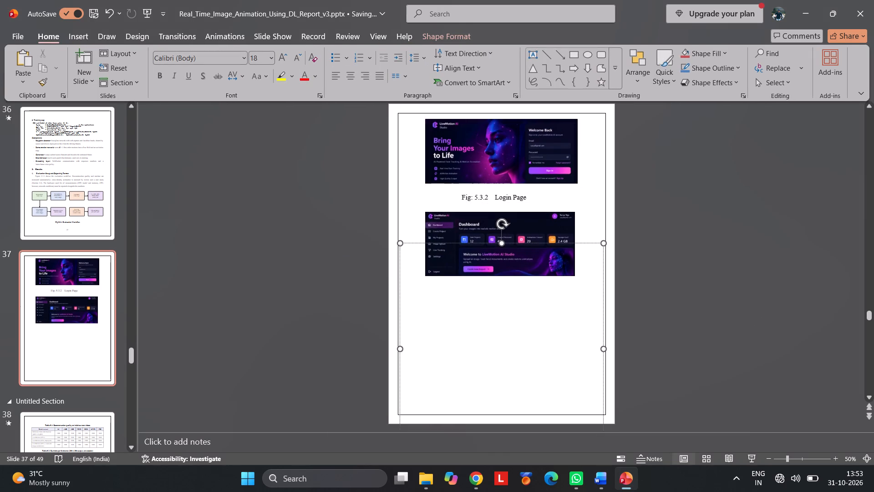
drag(503, 244, 503, 253)
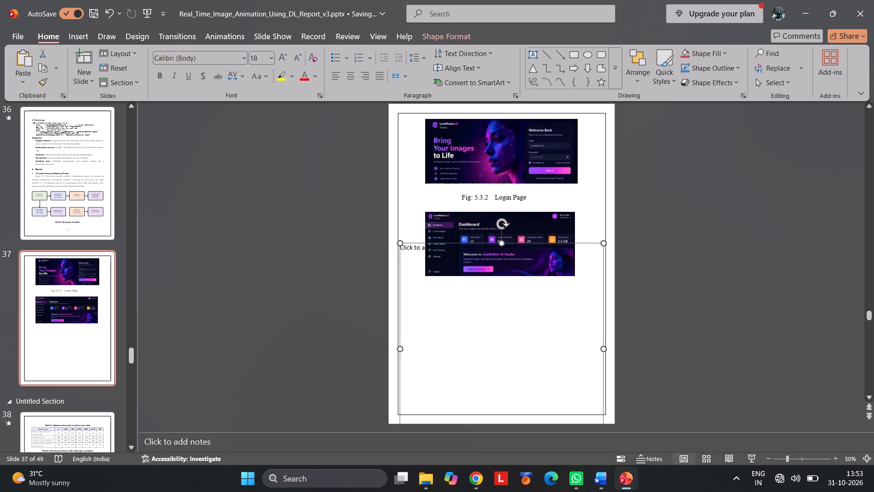
drag(503, 253, 511, 329)
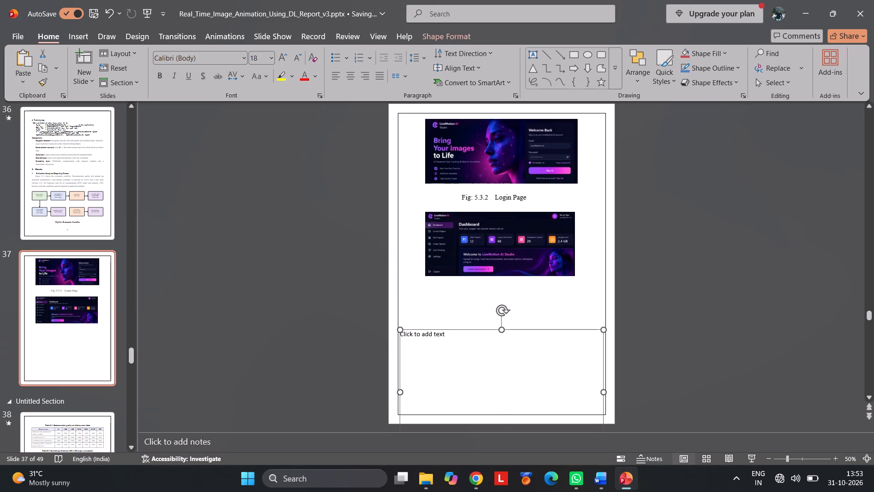
Shrink the empty body text placeholder on slide 37 to a one-line caption box and centre it under the Dashboard picture.
drag(519, 330, 518, 288)
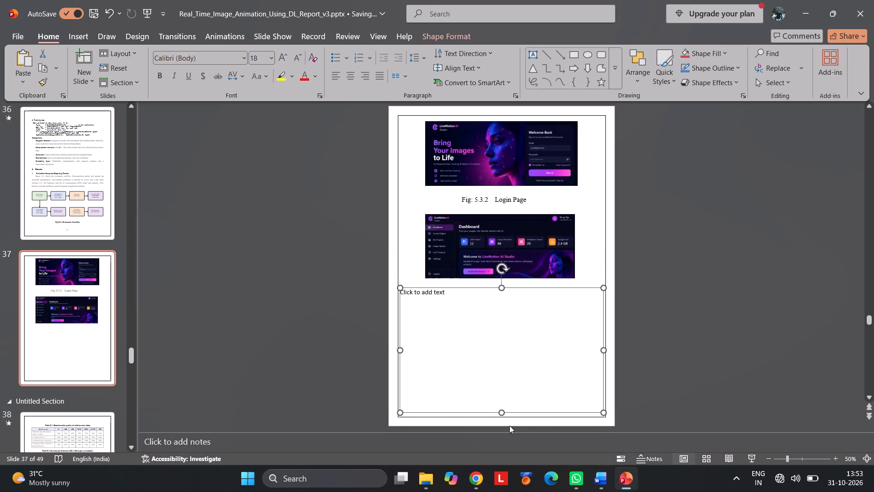
drag(503, 412, 509, 305)
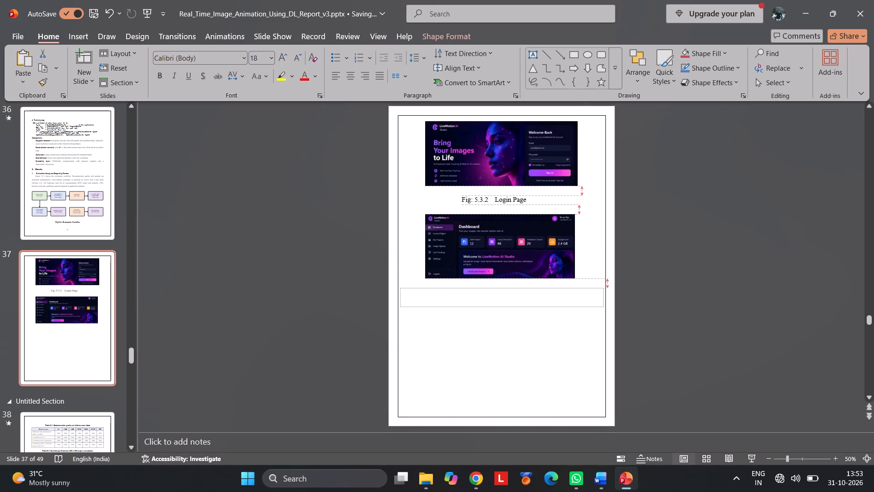
drag(509, 305, 508, 301)
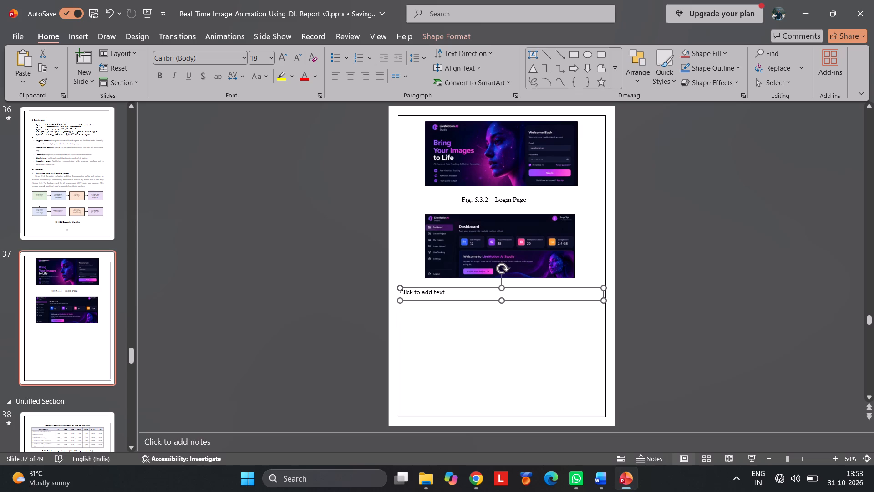
drag(602, 289, 562, 297)
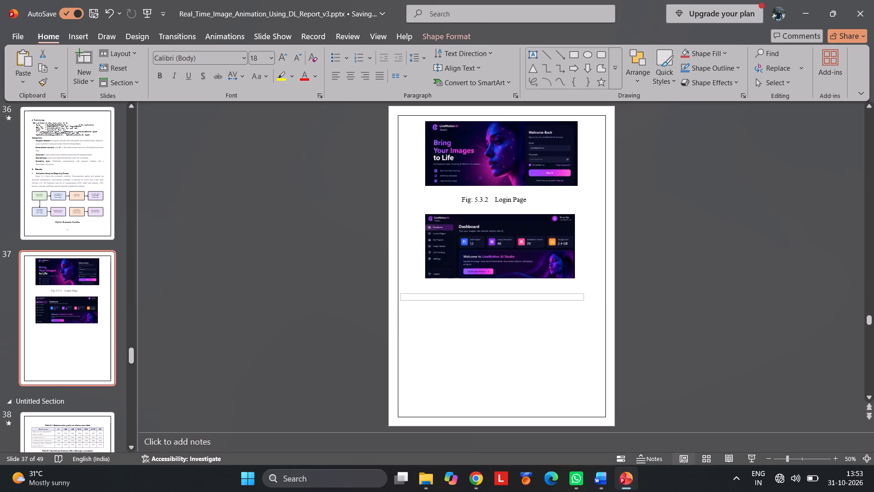
drag(562, 297, 467, 299)
drag(445, 299, 484, 289)
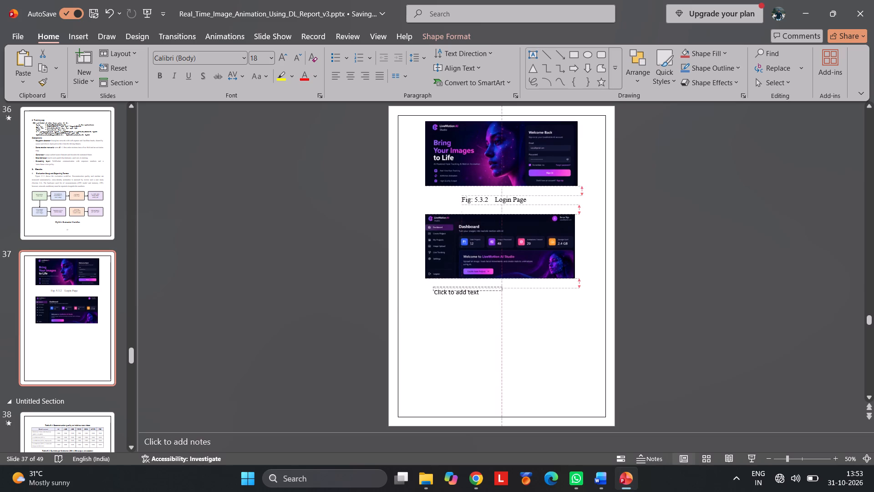
drag(484, 289, 503, 286)
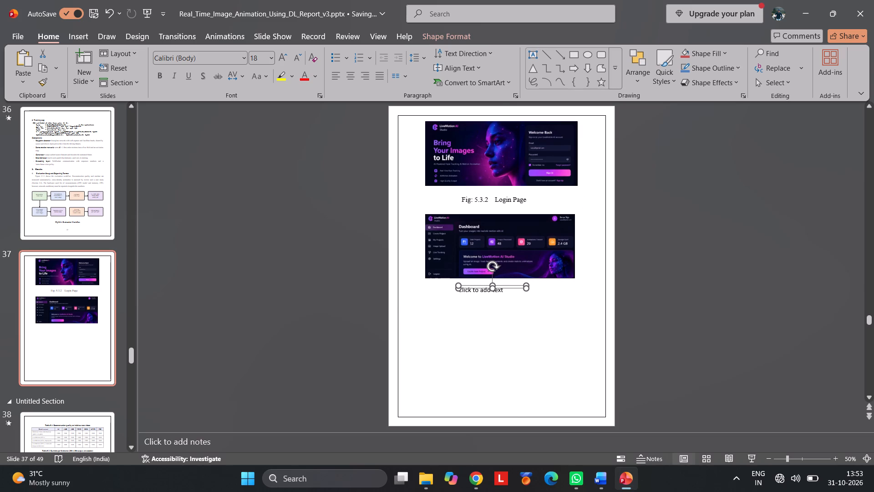
drag(527, 290, 539, 295)
Enter the caption "Fig 5.3.3 Dashboard" in the box under the Dashboard picture, with two spaces before the title.
click(510, 292)
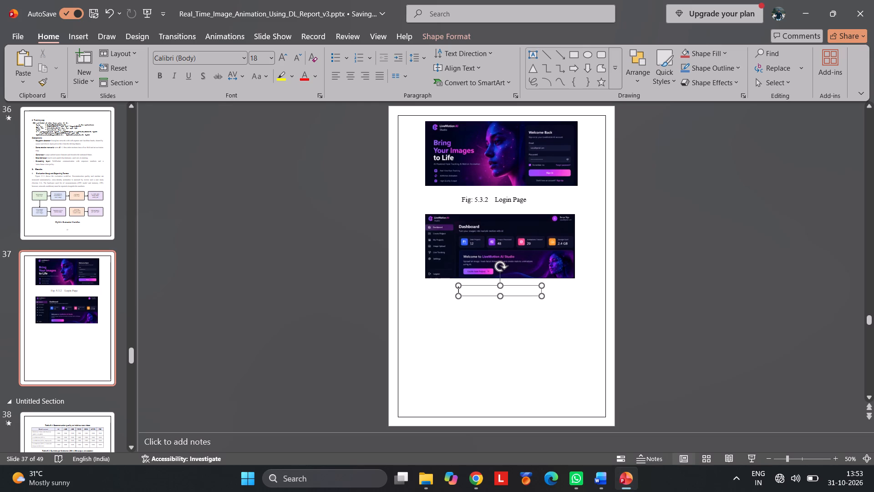
text(fig)
key(space)
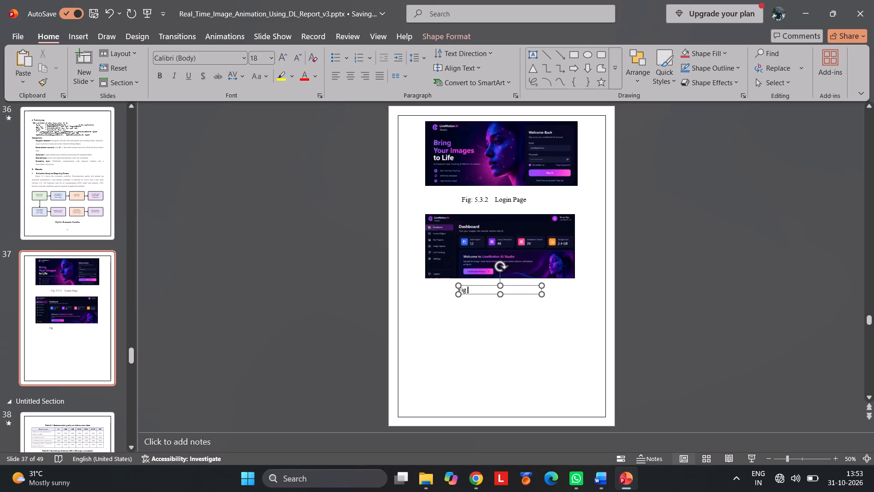
text(5.3.)
key(3)
key(space)
key(space)
text(Dashb)
text(oard)
key(a)
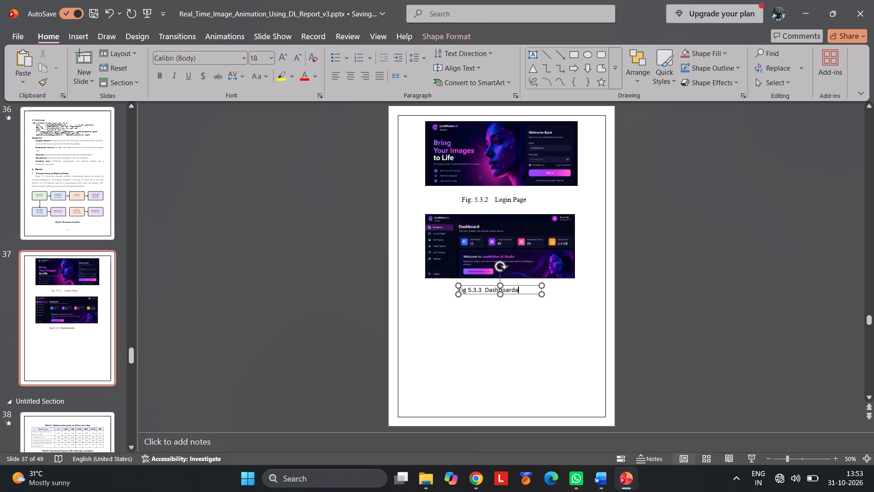
Change the font of the whole Fig 5.3.3 caption under the Dashboard picture to Times New Roman.
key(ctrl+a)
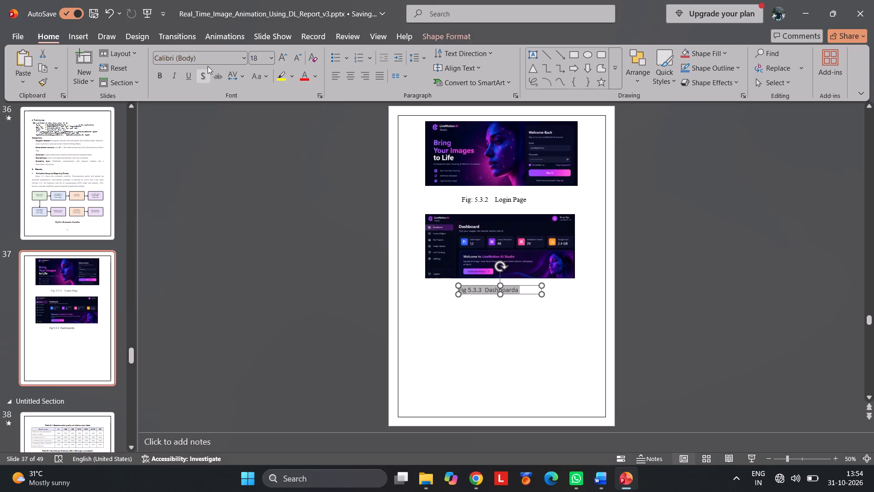
click(191, 53)
click(209, 59)
key(ctrl+a)
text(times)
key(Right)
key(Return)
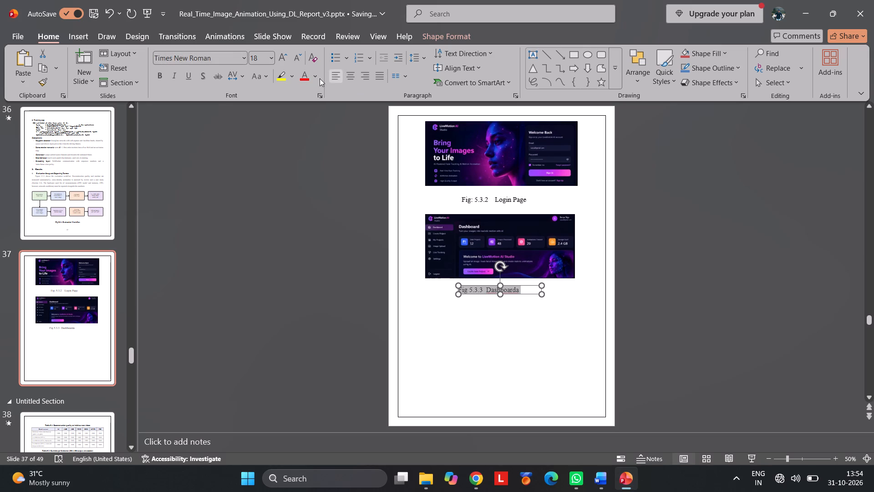
click(562, 300)
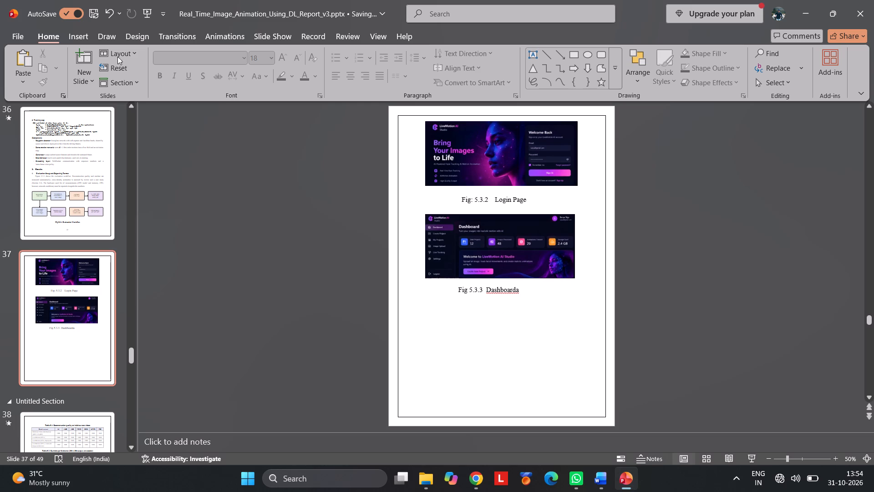
Insert the Upload Image screenshot, WhatsApp Image 2026-10-31 at 1.12.46 PM (2).jpeg from Downloads, and place it just below the Fig 5.3.3 caption.
click(75, 43)
click(92, 64)
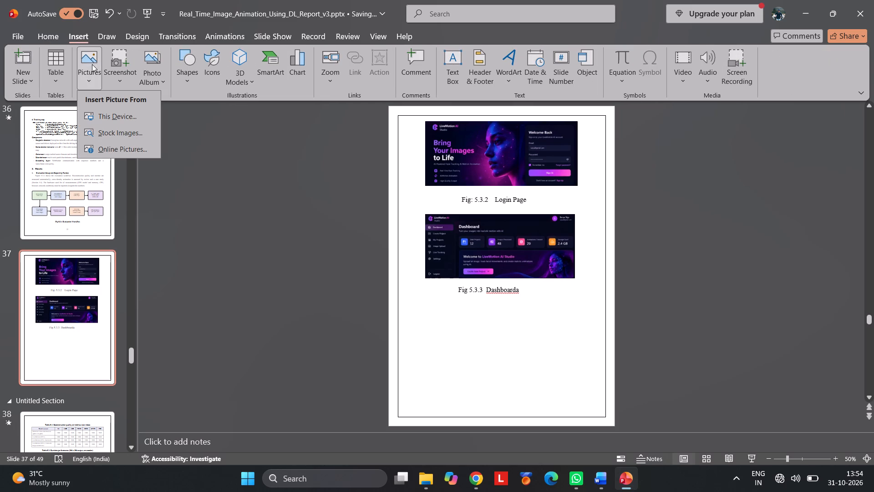
click(115, 118)
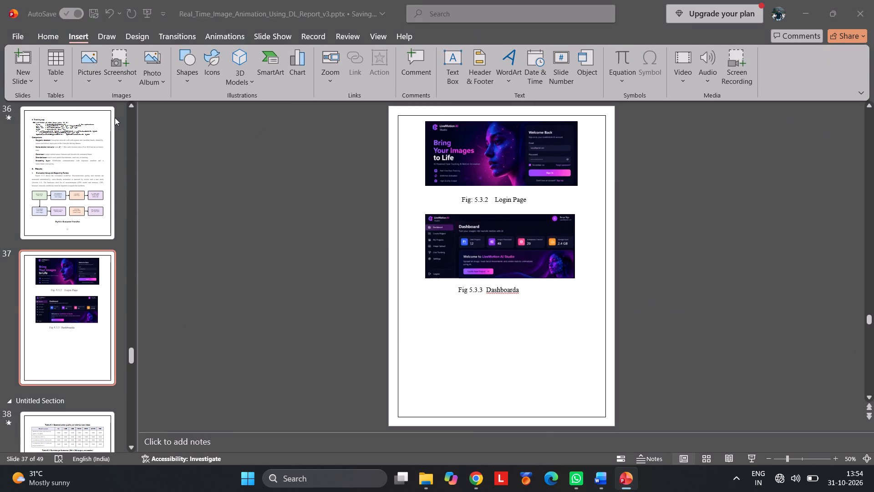
click(173, 122)
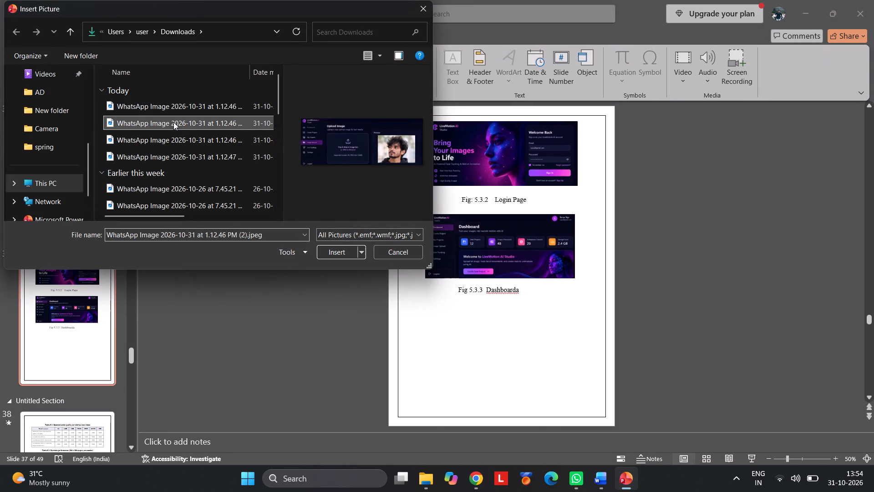
click(146, 116)
click(336, 248)
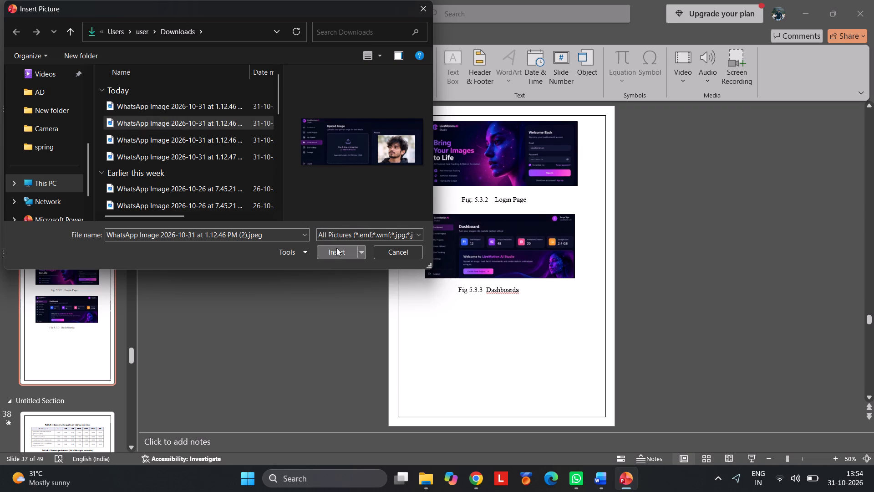
drag(500, 245, 497, 280)
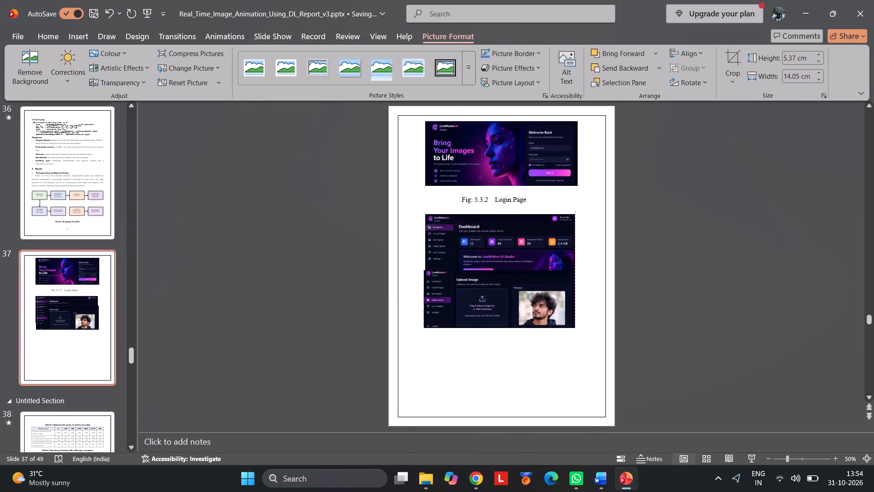
drag(497, 280, 496, 310)
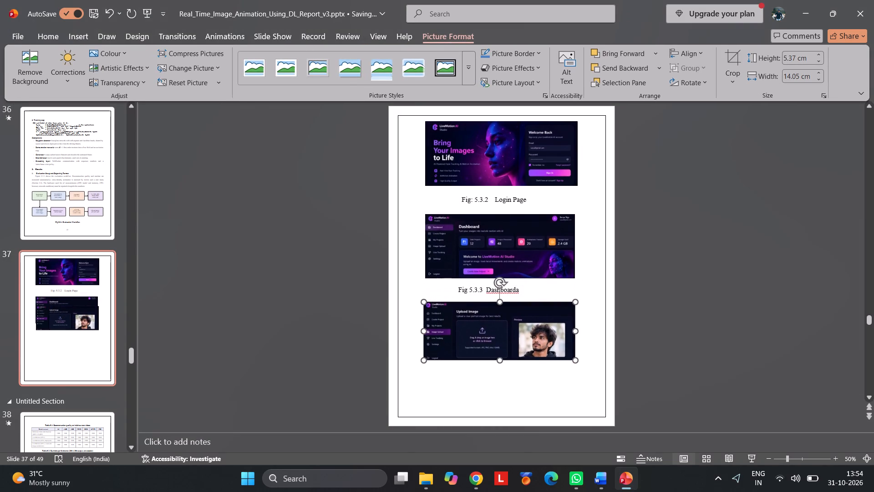
click(528, 367)
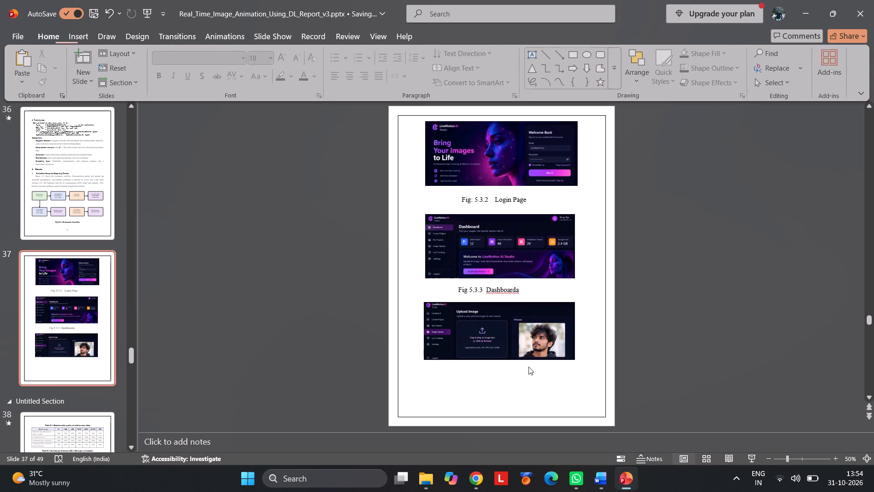
Start inserting a new element for the empty area below the Upload Image picture on slide 37.
click(499, 372)
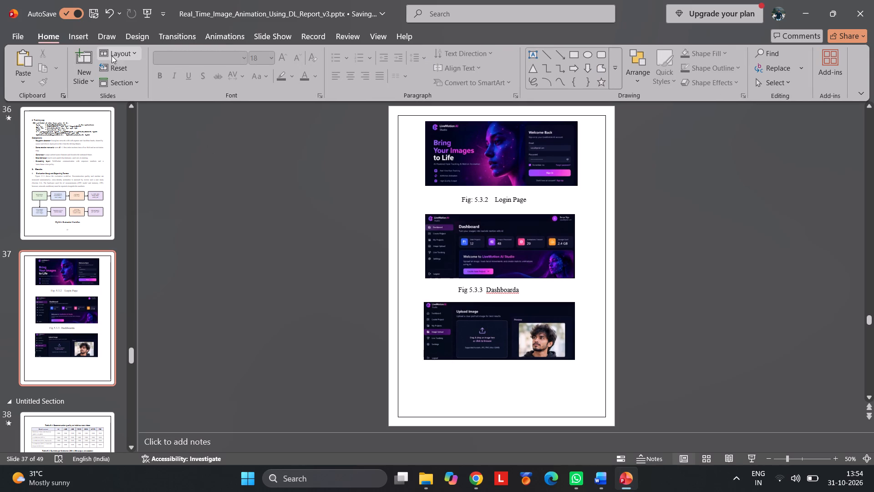
click(82, 42)
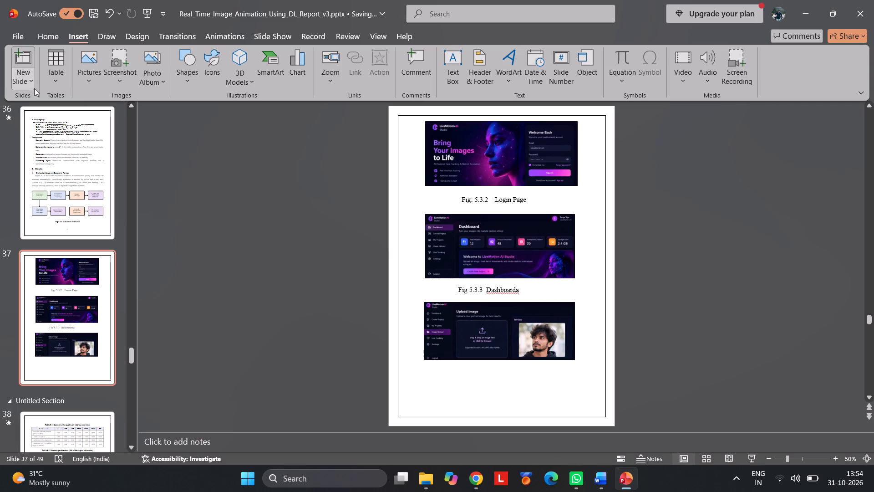
Add a new text box below the Upload Image picture for its figure caption.
click(56, 79)
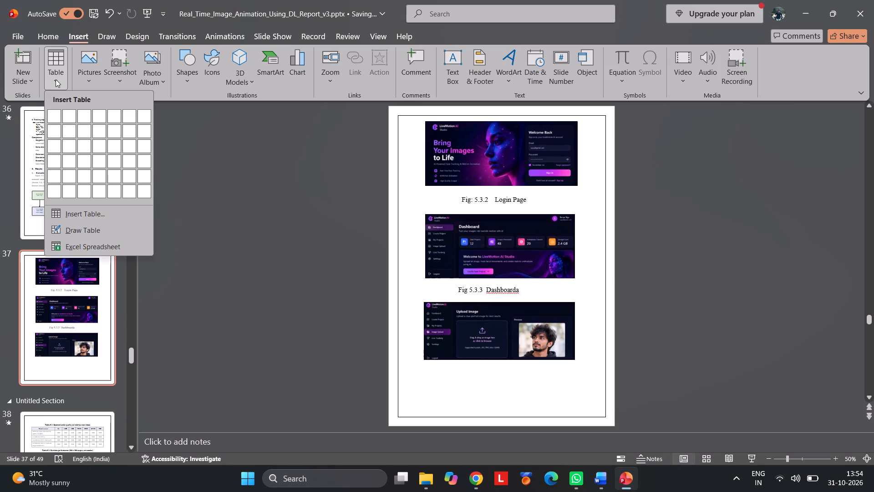
click(229, 125)
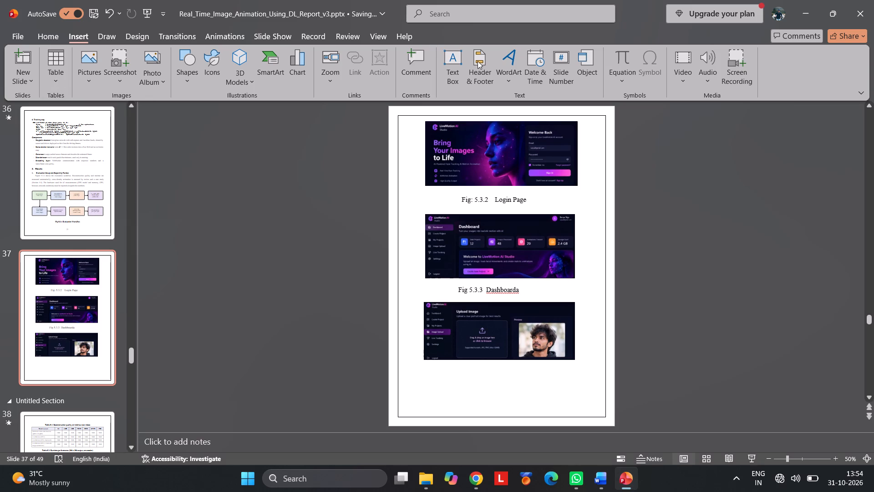
click(444, 56)
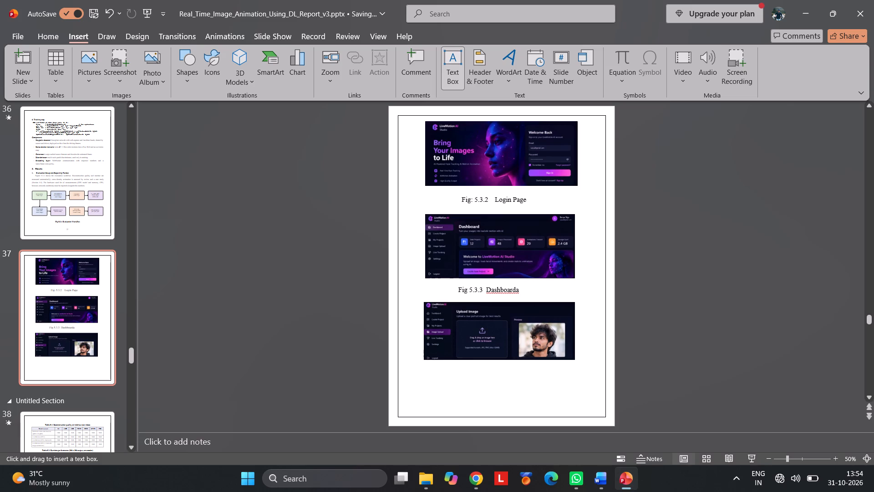
click(471, 374)
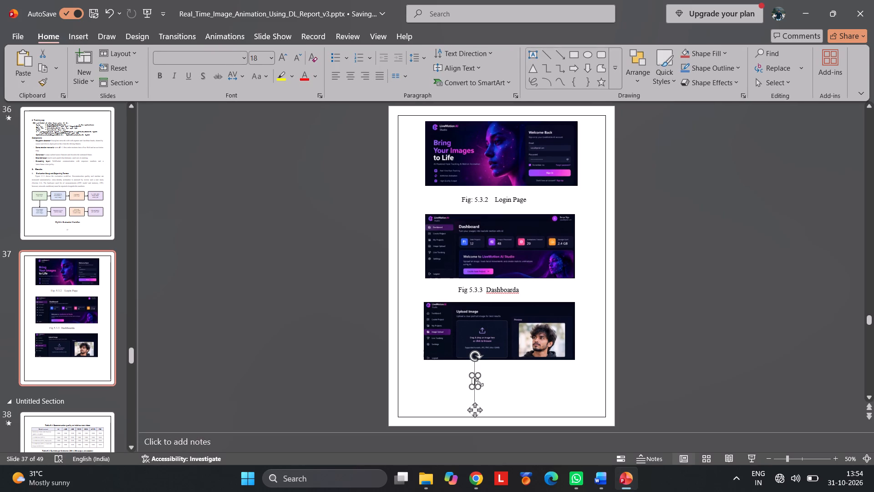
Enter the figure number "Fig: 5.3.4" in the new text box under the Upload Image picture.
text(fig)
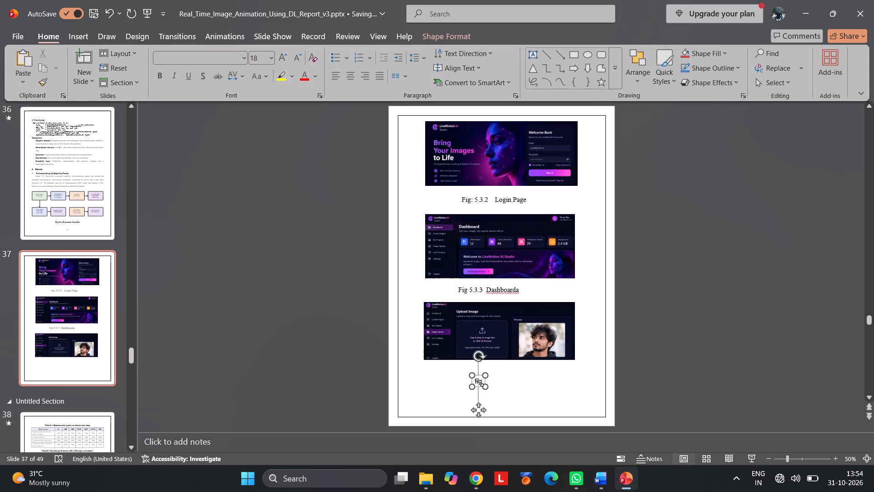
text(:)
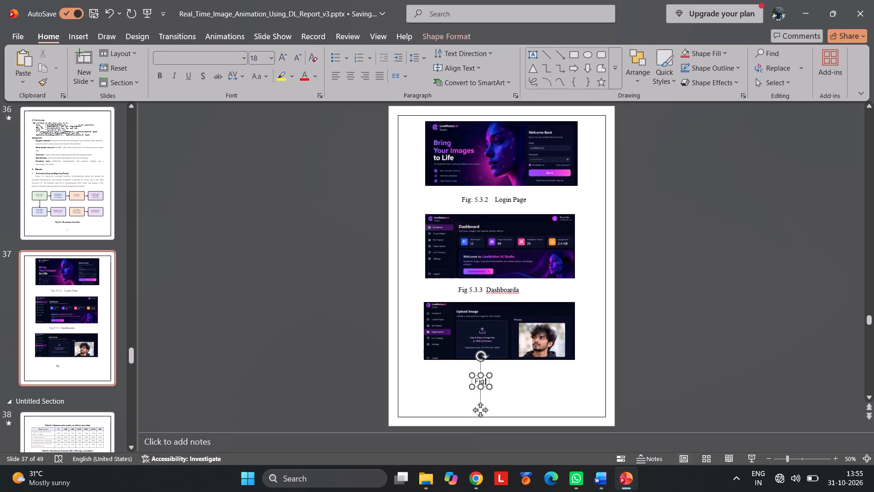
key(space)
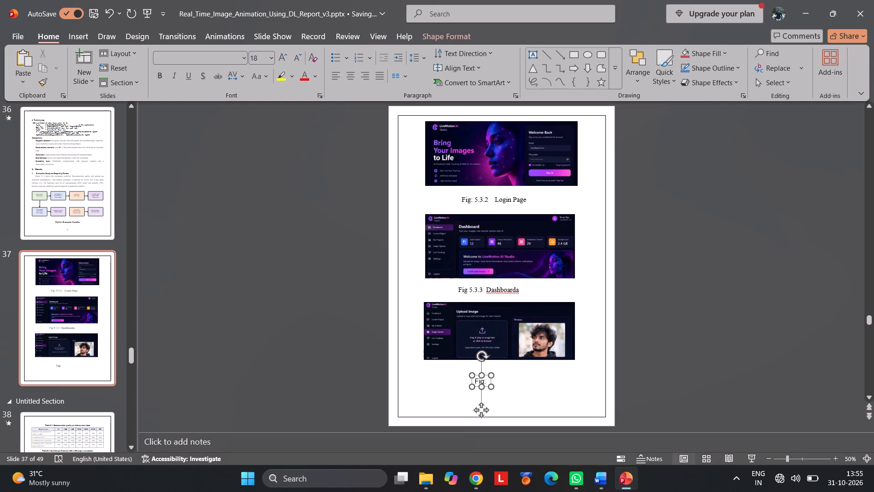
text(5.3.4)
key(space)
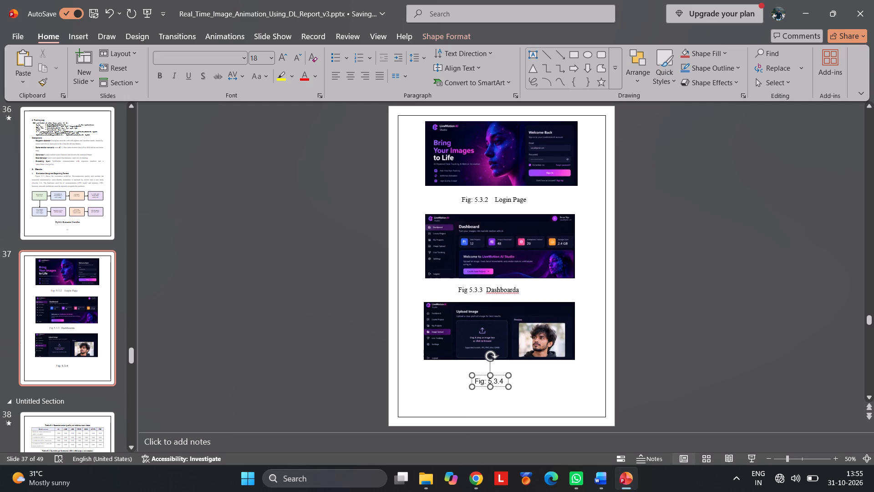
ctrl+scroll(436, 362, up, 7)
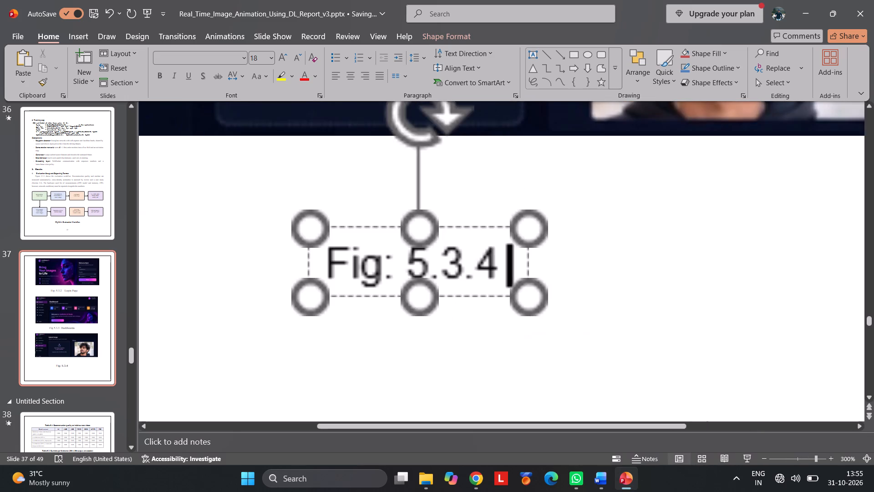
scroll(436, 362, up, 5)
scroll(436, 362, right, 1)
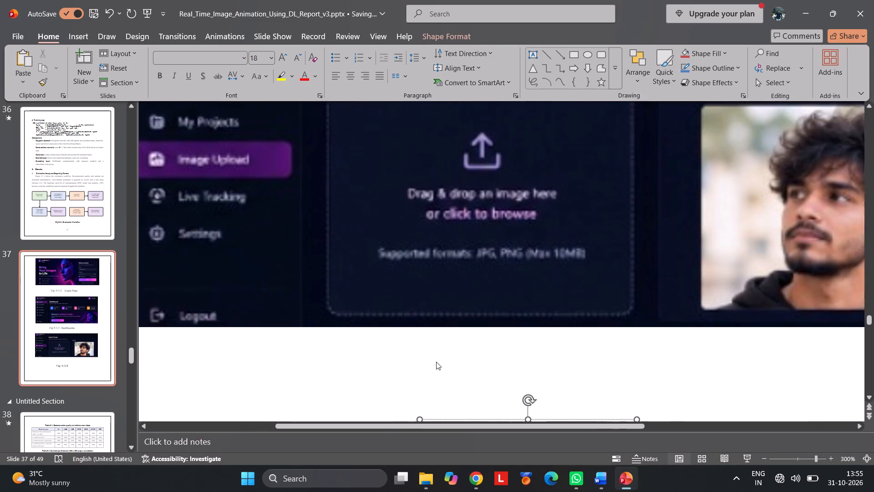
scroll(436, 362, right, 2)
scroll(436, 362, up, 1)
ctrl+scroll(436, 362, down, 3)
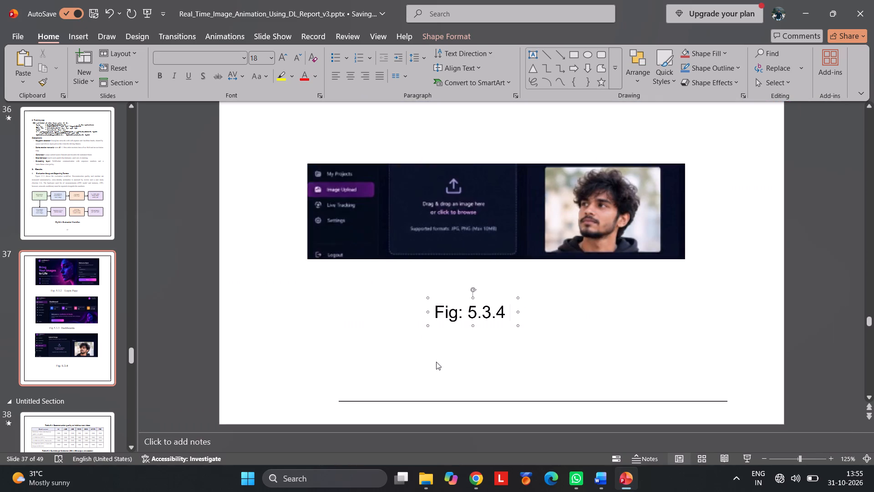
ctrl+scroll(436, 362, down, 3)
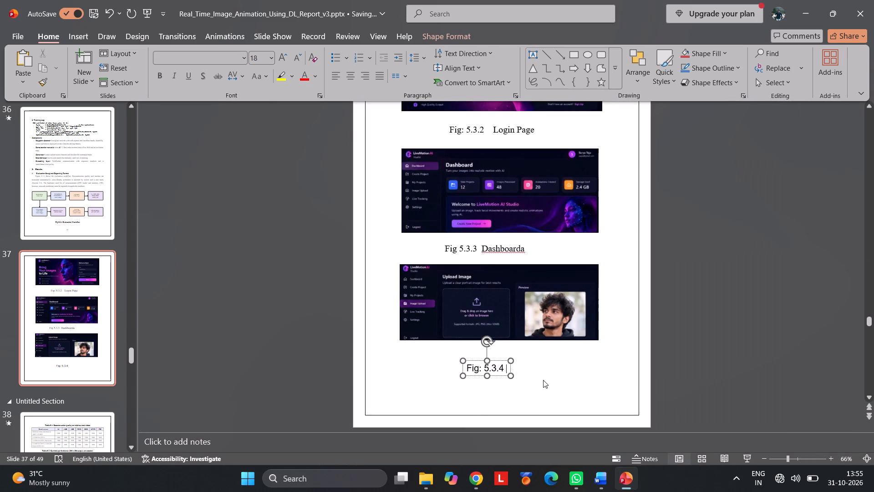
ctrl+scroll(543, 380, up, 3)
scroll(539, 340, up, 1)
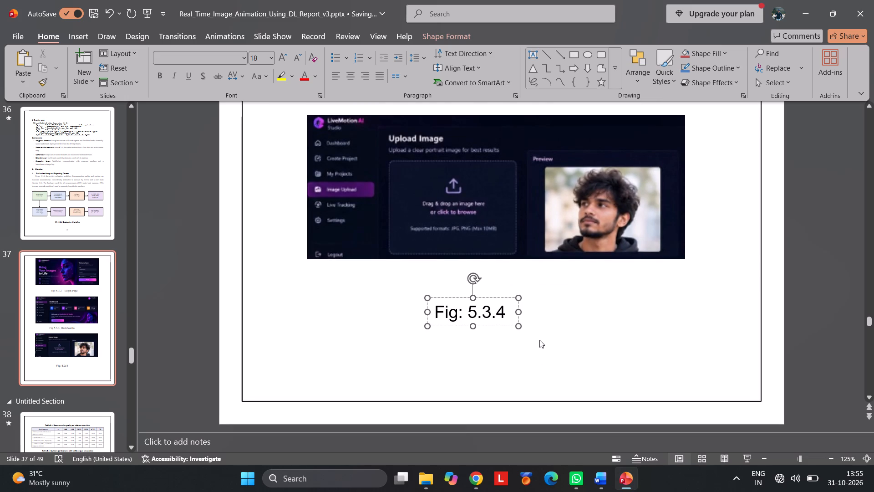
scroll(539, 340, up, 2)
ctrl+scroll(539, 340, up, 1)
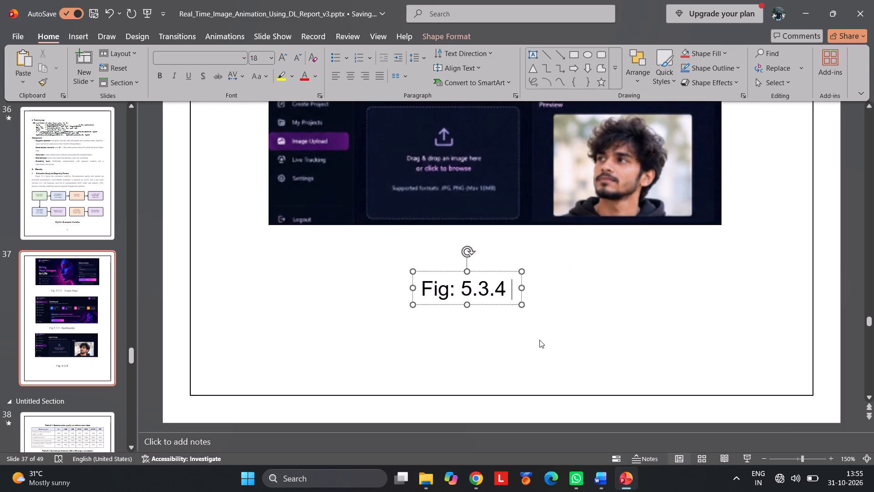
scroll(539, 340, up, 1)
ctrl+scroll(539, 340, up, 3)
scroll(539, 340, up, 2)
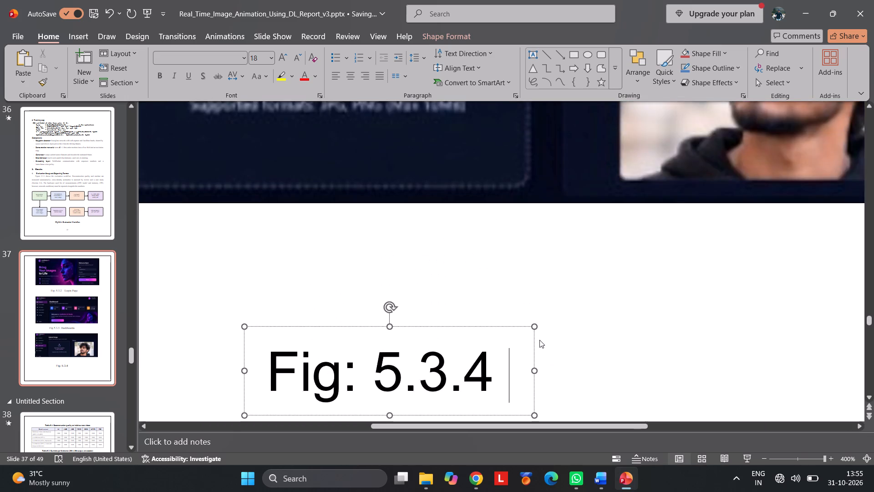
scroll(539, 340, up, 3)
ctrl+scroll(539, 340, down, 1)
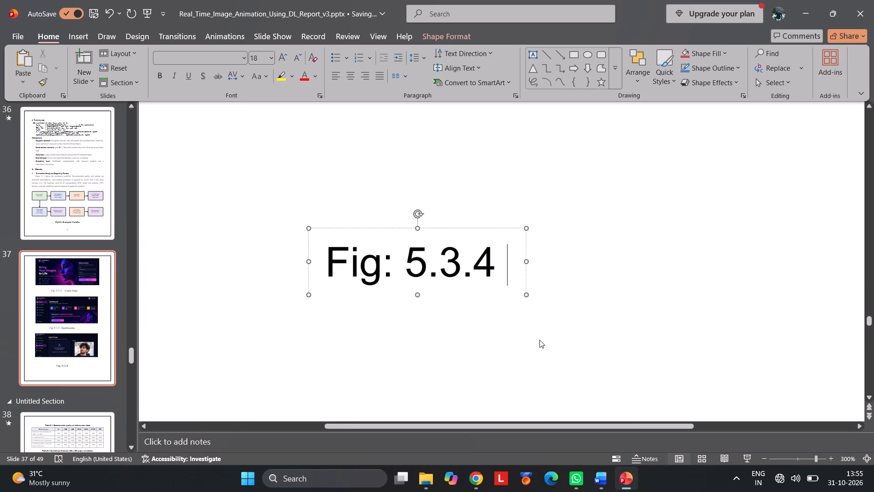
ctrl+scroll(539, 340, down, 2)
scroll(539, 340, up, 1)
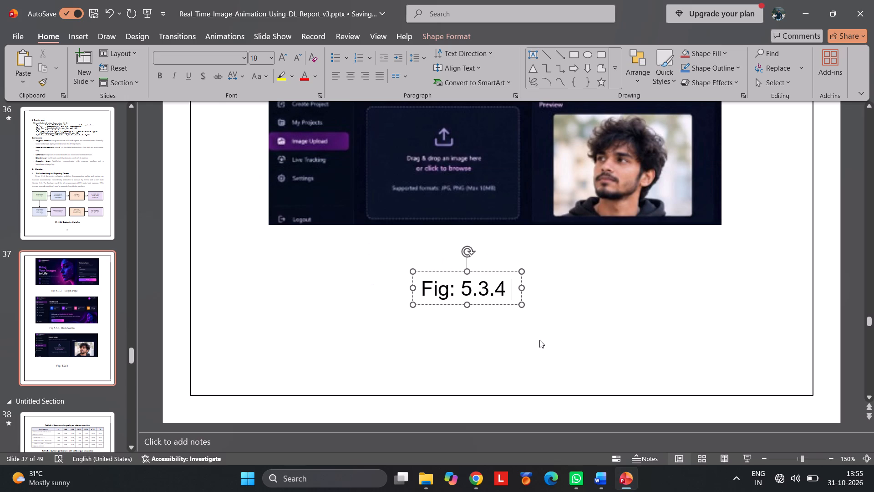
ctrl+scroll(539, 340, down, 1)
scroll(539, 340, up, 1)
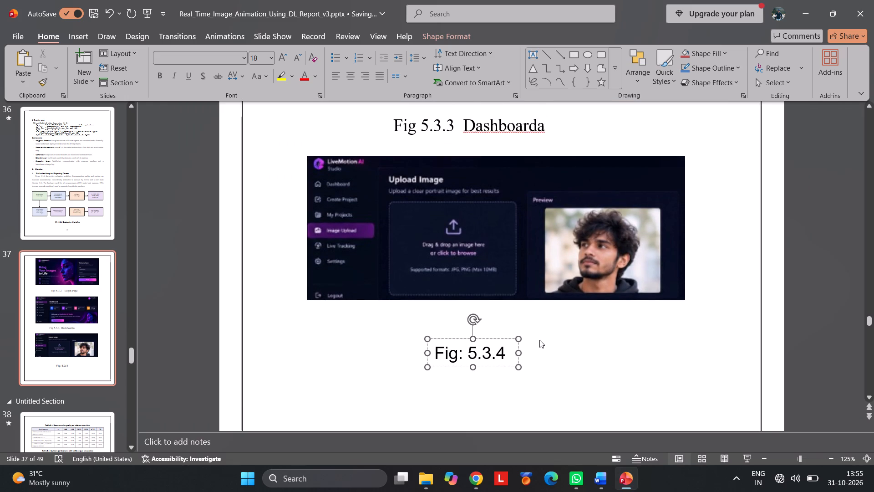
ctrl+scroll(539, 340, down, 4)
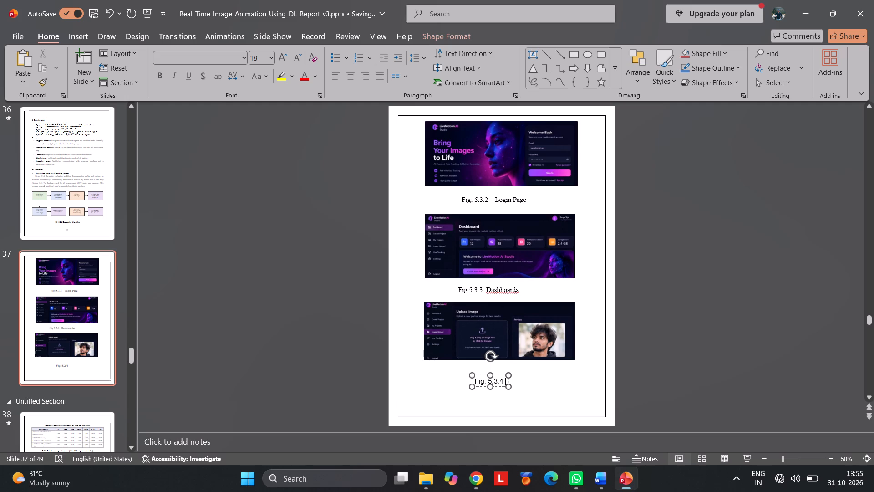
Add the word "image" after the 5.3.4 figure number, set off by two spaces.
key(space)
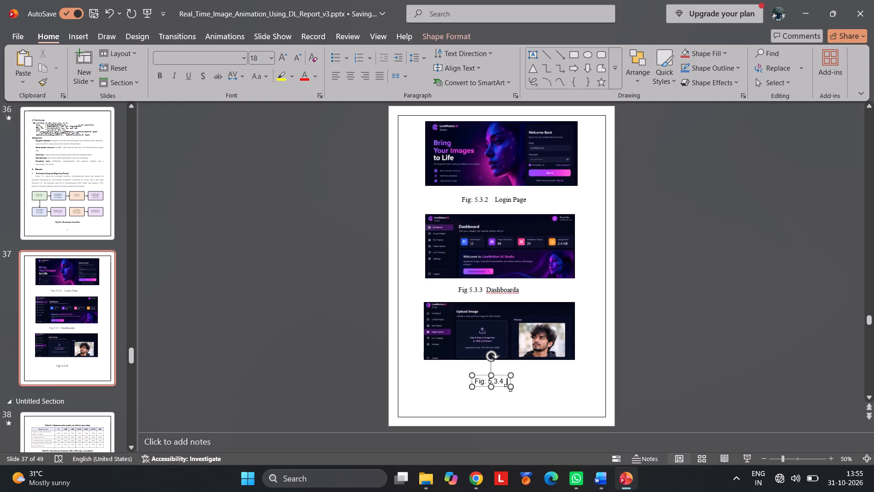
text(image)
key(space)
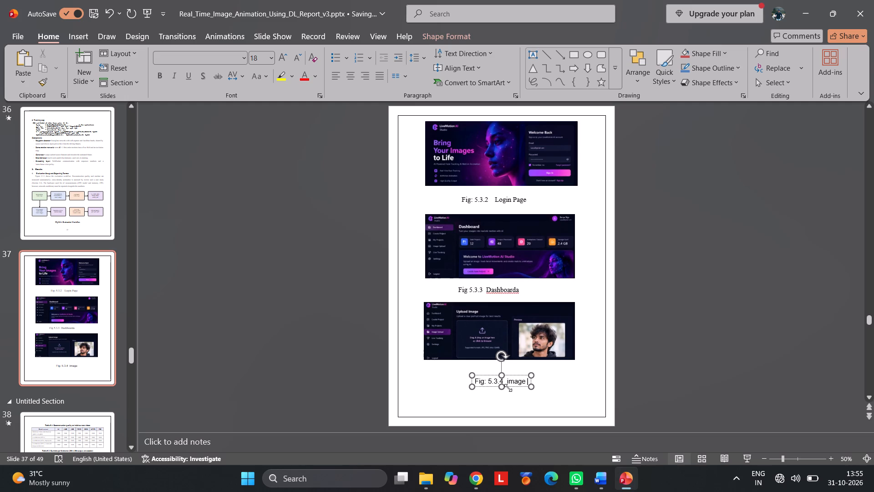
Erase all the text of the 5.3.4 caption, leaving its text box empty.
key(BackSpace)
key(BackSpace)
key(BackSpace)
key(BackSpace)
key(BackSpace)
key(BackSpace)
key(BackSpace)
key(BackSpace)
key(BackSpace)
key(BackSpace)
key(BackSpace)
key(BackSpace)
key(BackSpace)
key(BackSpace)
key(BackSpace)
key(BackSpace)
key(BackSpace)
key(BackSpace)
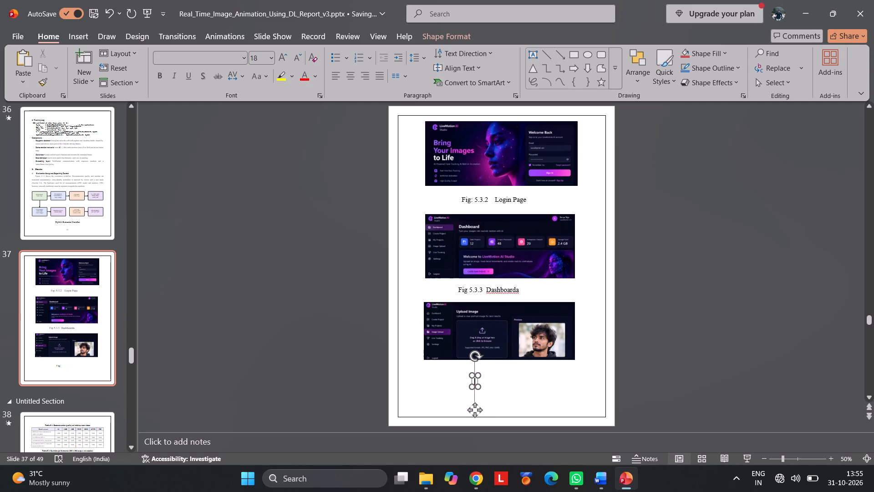
Discard the empty caption text box under the Upload Image picture on slide 37.
key(BackSpace)
click(508, 388)
key(Delete)
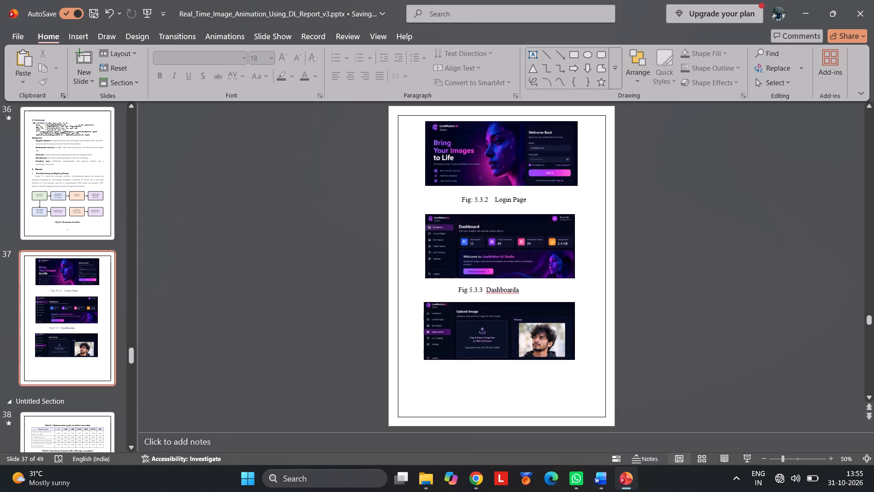
Cut the Upload Image picture from slide 37.
click(493, 330)
right_click(493, 330)
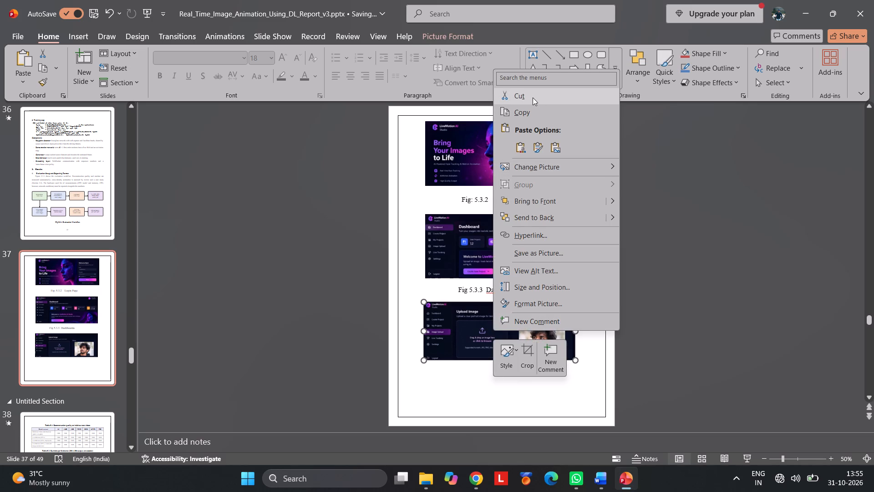
click(533, 97)
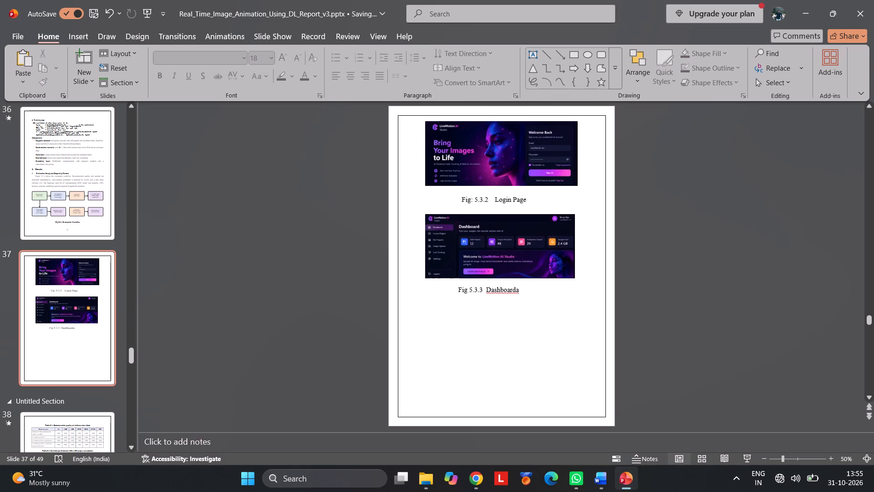
Move the Fig 5.3.3 caption and the Dashboard picture down into the space freed on slide 37.
click(532, 205)
click(525, 234)
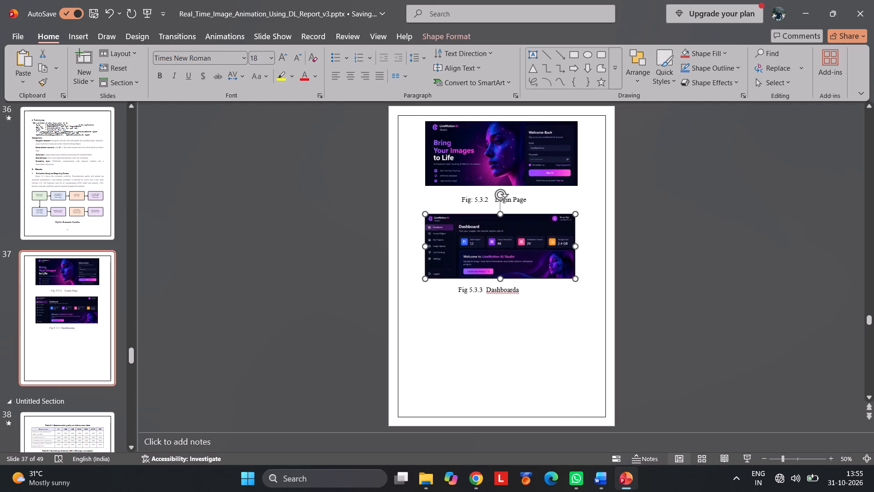
click(491, 292)
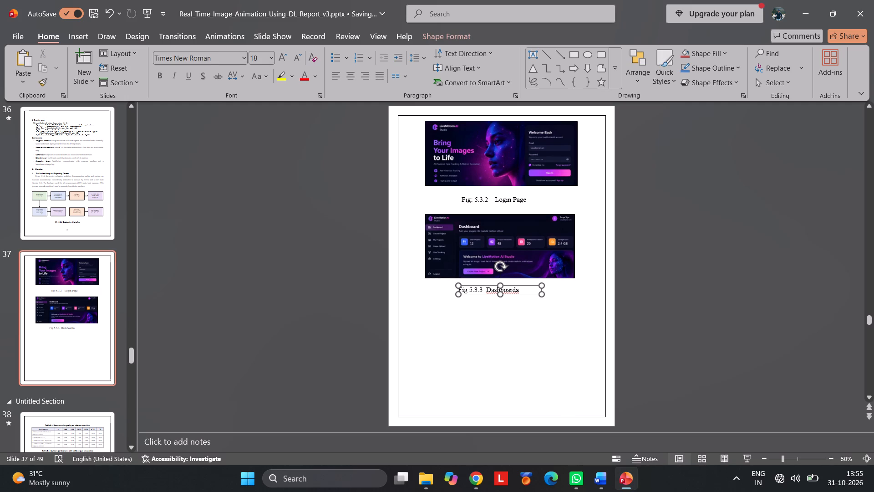
drag(470, 286, 467, 334)
click(490, 248)
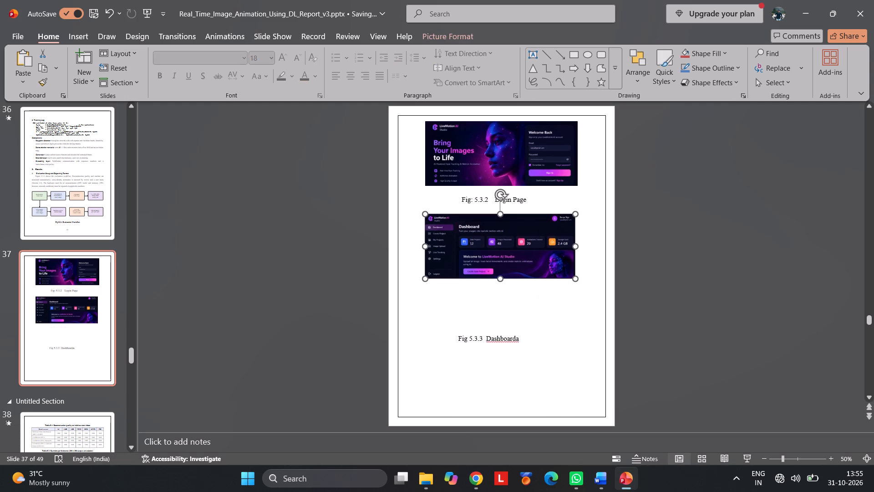
drag(490, 225, 490, 274)
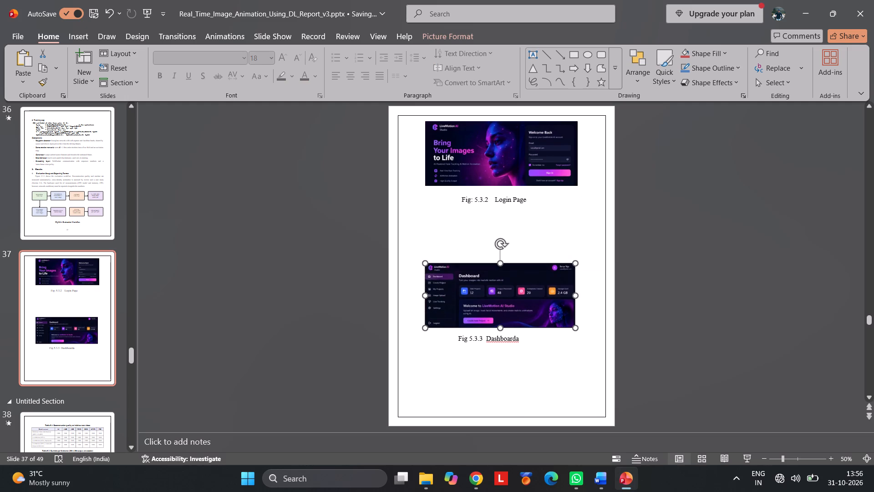
Move the Fig 5.3.3 caption slightly lower, leaving a gap beneath the Dashboard picture.
click(491, 339)
drag(491, 339, 492, 349)
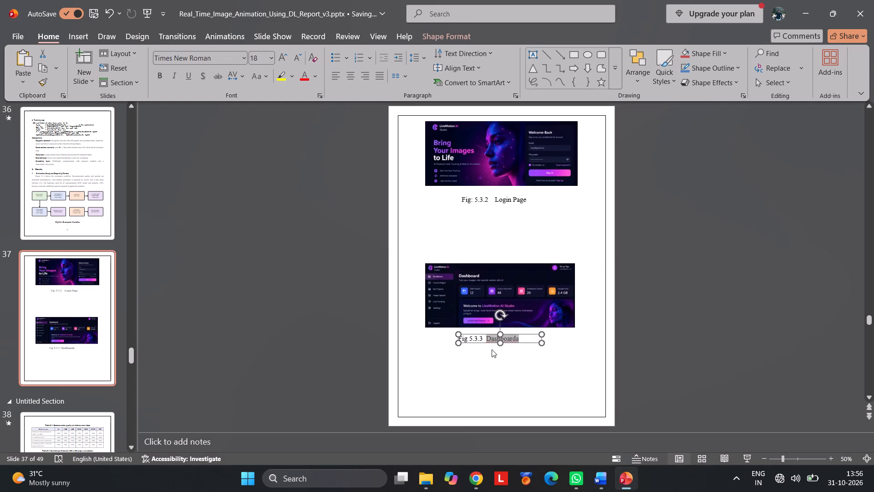
click(492, 349)
click(472, 334)
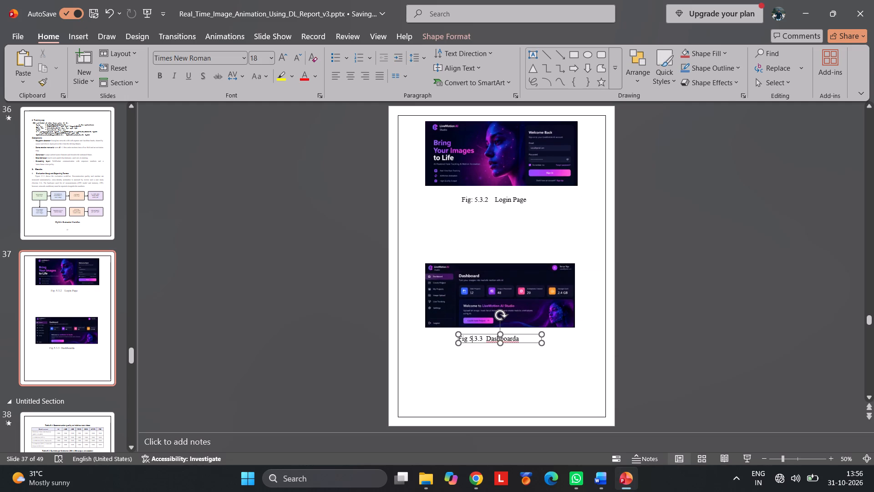
drag(466, 334, 467, 346)
click(488, 215)
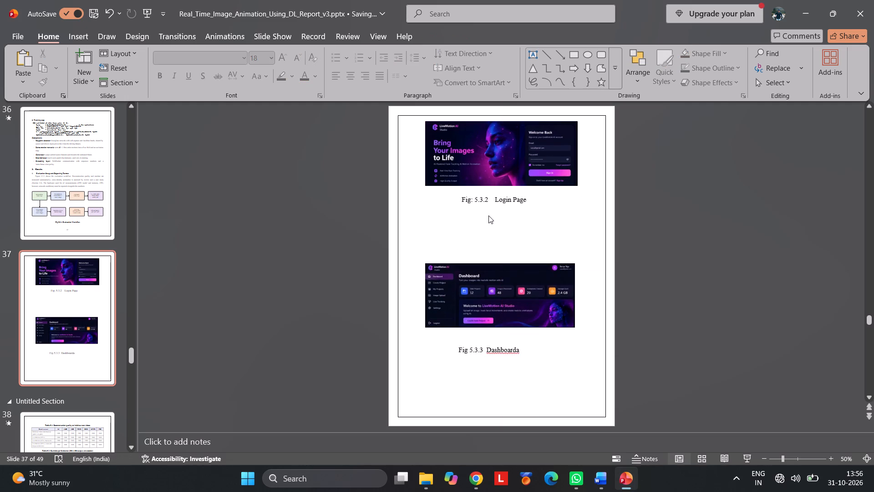
Move the Fig: 5.3.2 caption and the Login Page picture lower on slide 37, with the caption just beneath the picture.
click(499, 202)
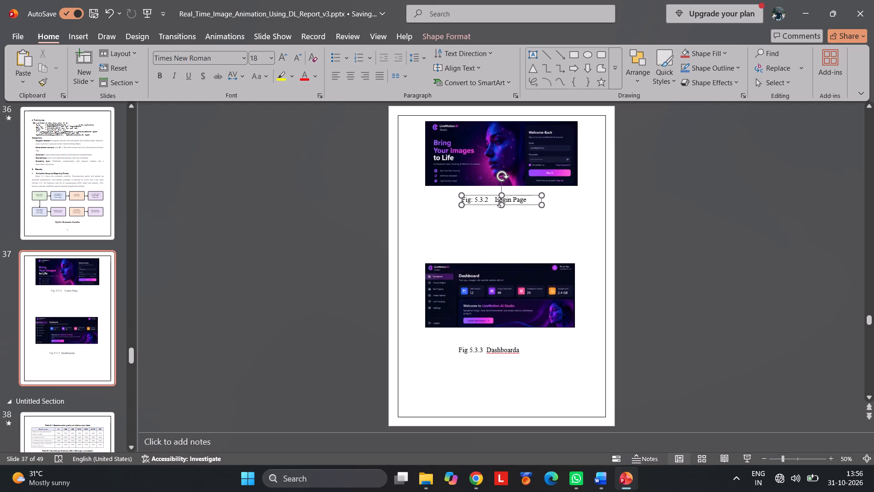
drag(490, 195, 490, 207)
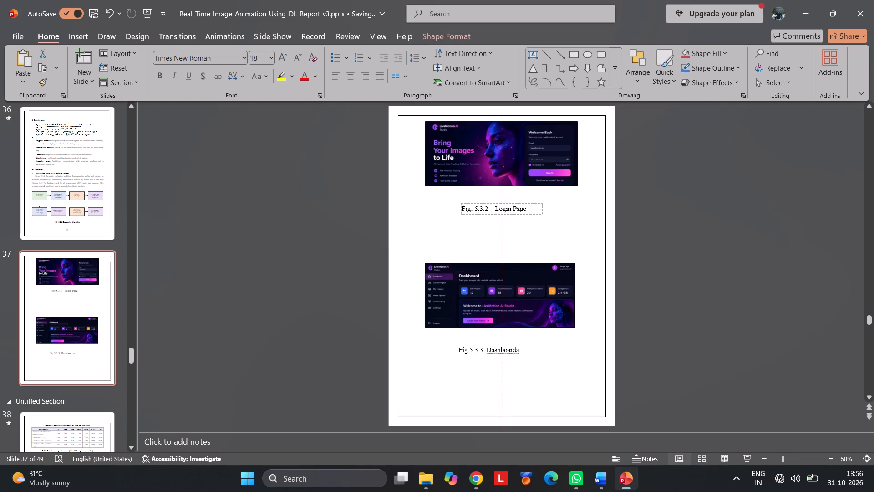
drag(490, 207, 491, 216)
click(490, 184)
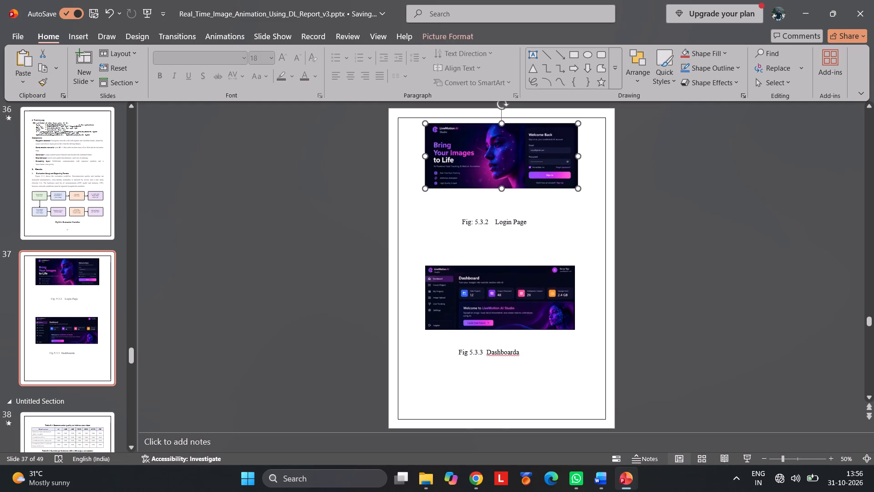
drag(485, 131, 485, 157)
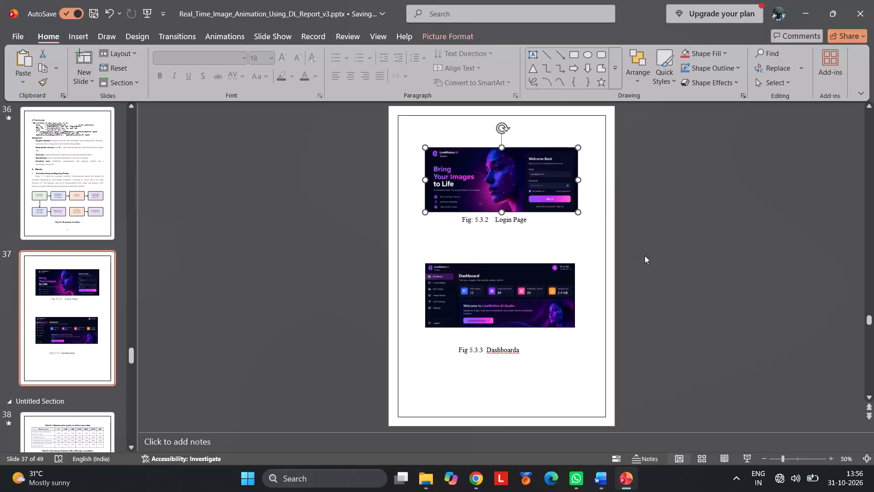
Add a new slide directly after slide 37 and open it for editing.
click(105, 203)
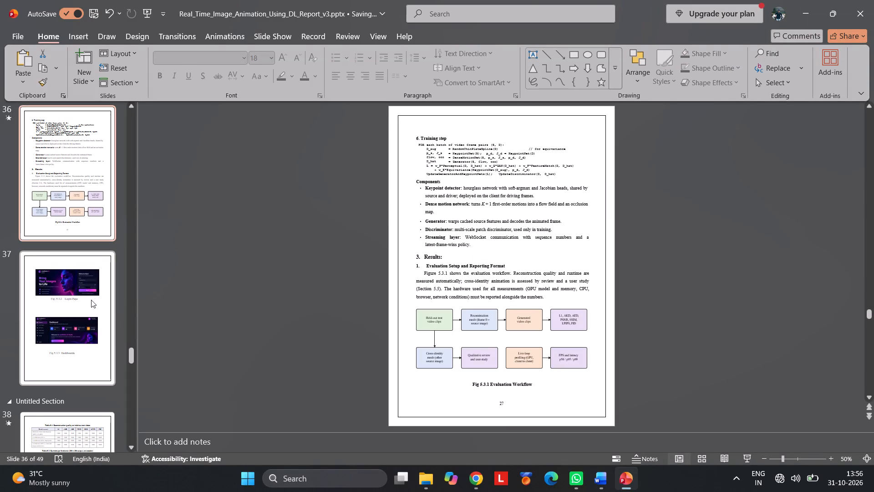
click(71, 325)
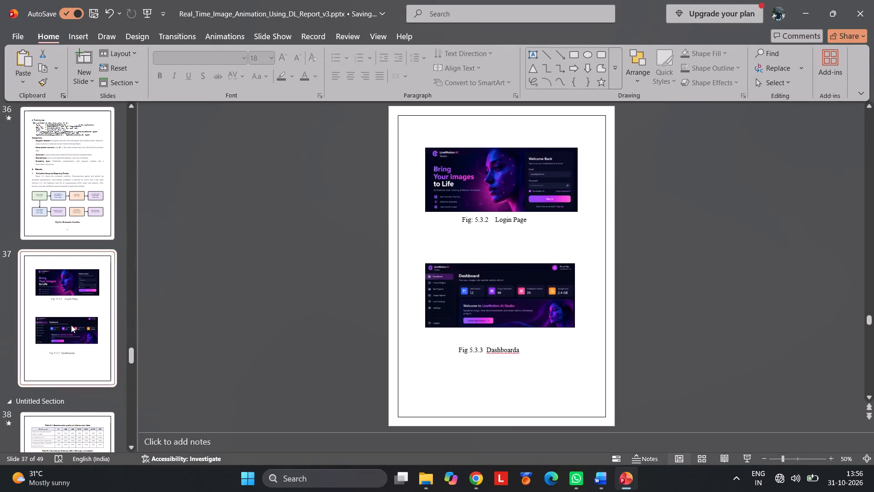
right_click(81, 328)
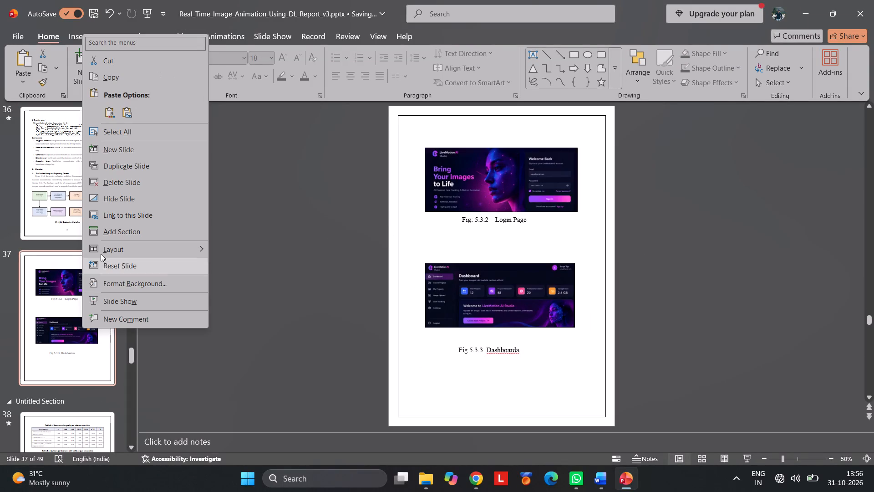
click(112, 146)
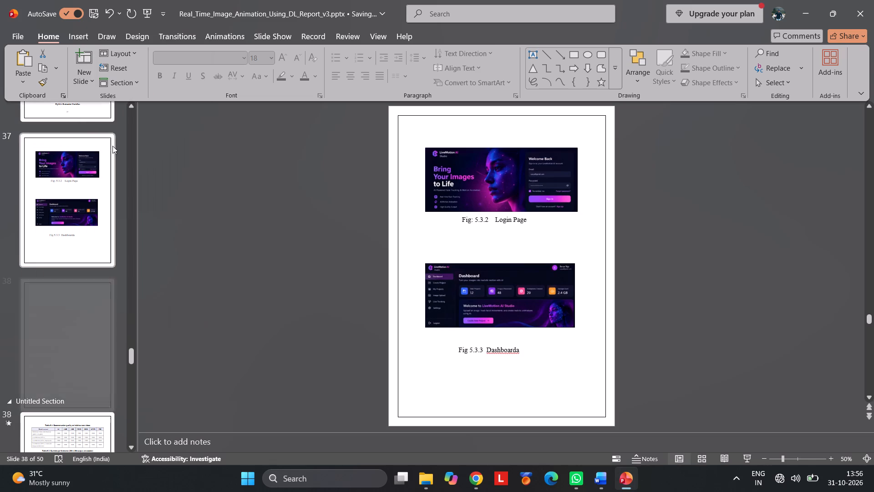
click(90, 313)
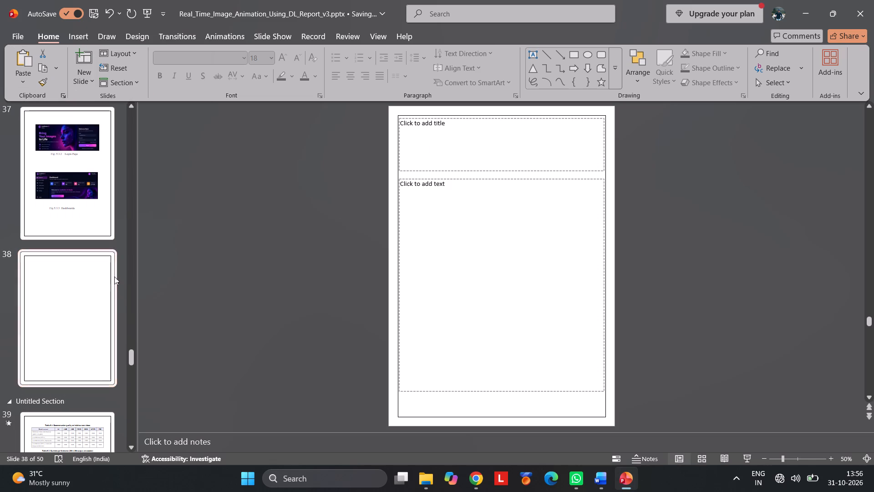
click(91, 77)
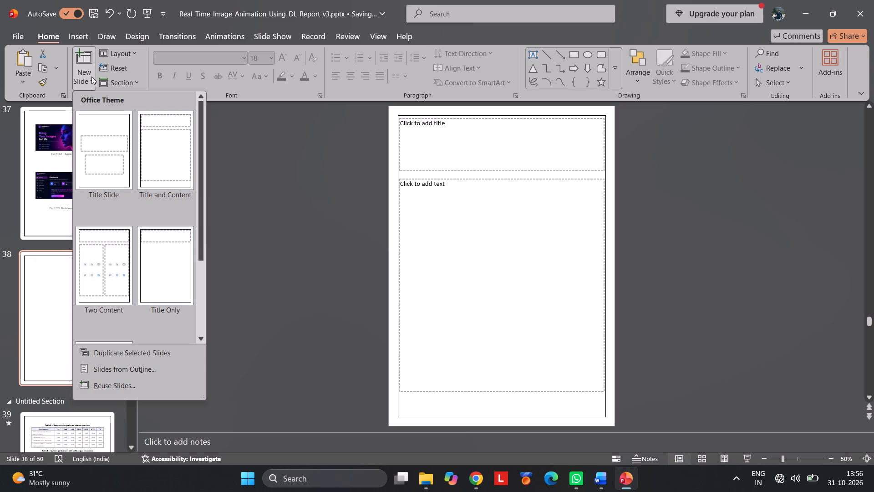
click(298, 252)
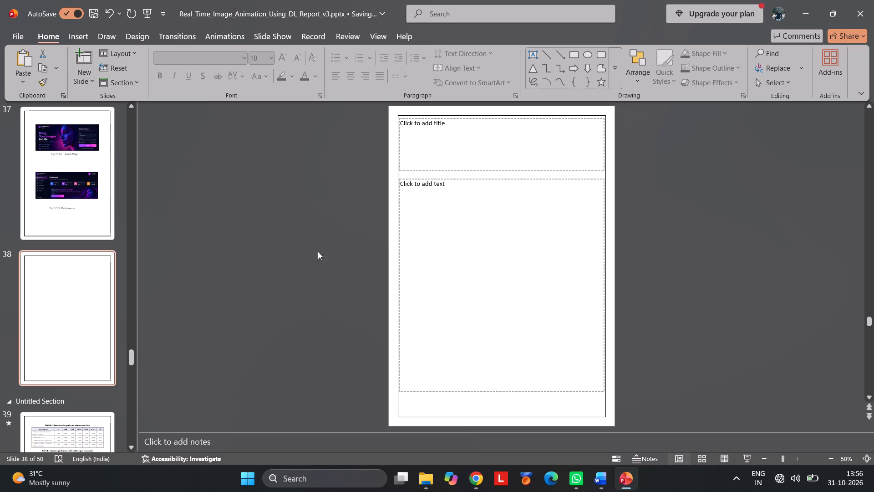
Shrink the new slide's title placeholder to one line high and move it to just above the text placeholder.
click(497, 179)
click(477, 164)
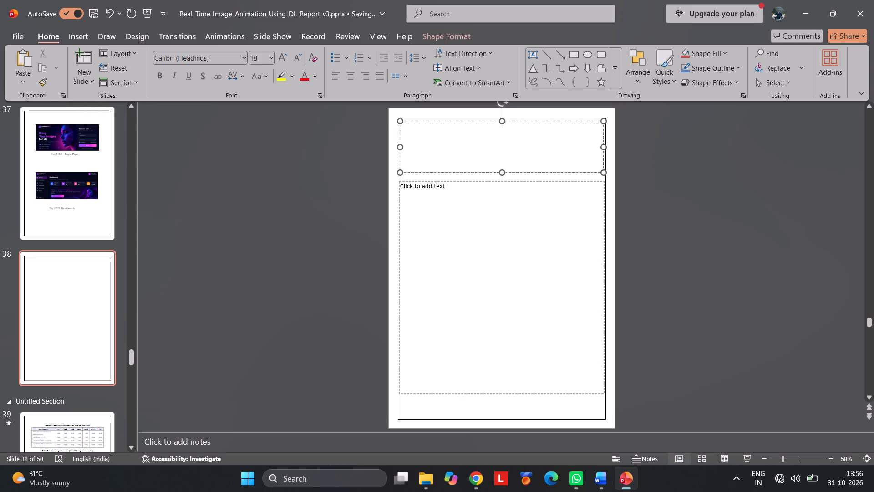
key(Delete)
drag(501, 172, 501, 142)
drag(501, 120, 504, 137)
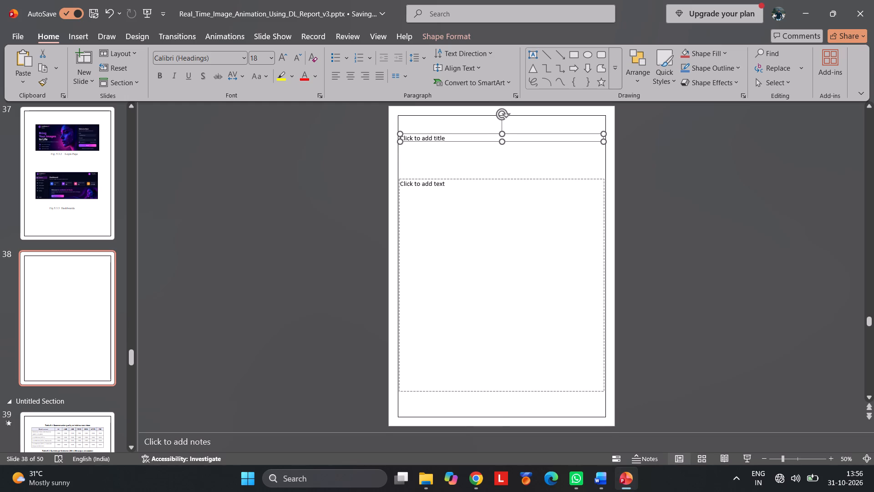
drag(492, 134, 490, 167)
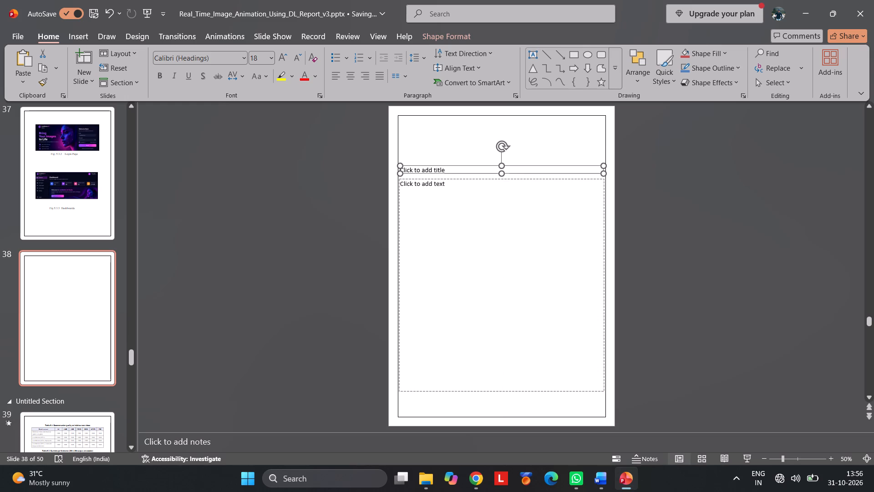
Reduce the text placeholder's height from its upper edge, leaving a short strip near the bottom of slide 38.
click(491, 180)
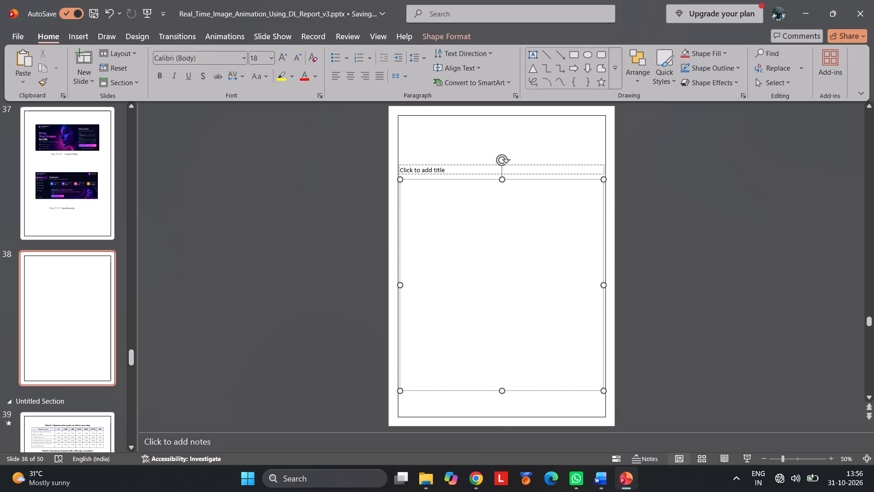
drag(501, 179, 508, 259)
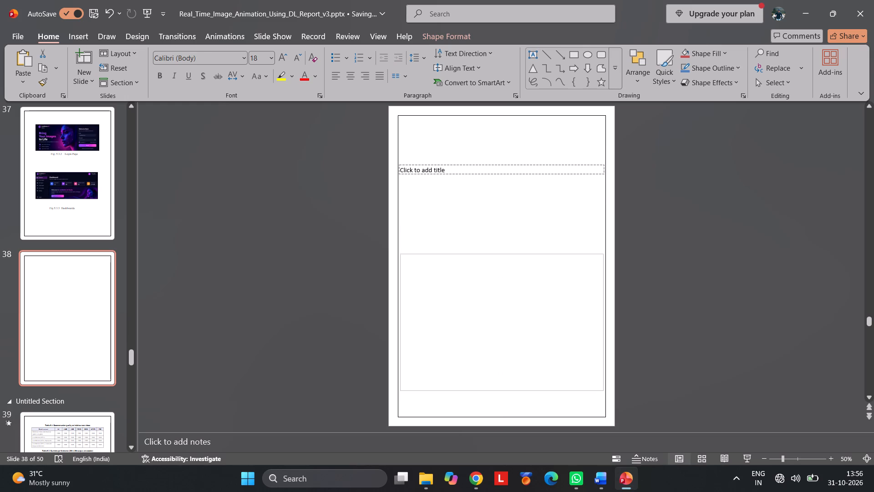
drag(508, 259, 515, 369)
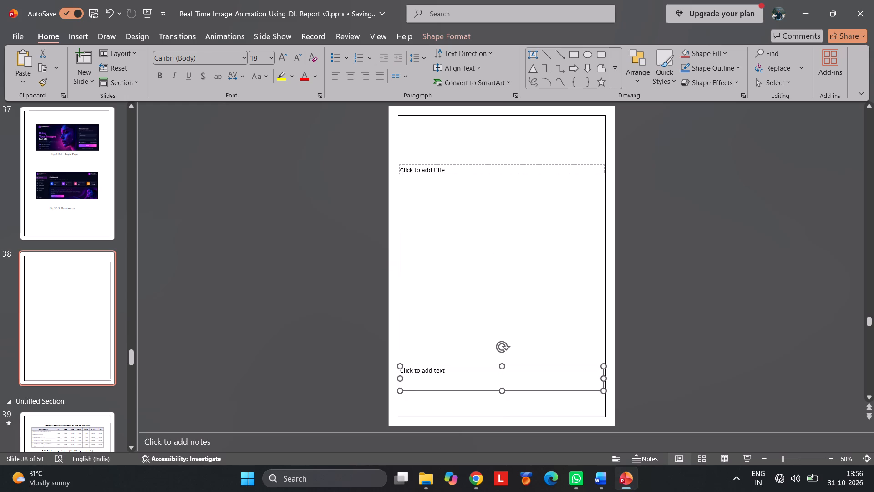
Move the title placeholder down to slightly above the middle of slide 38.
click(481, 174)
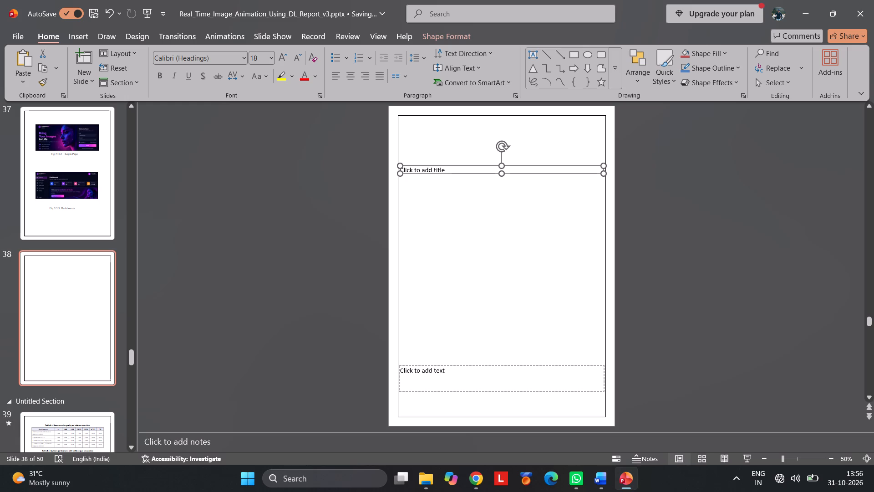
drag(486, 166, 483, 238)
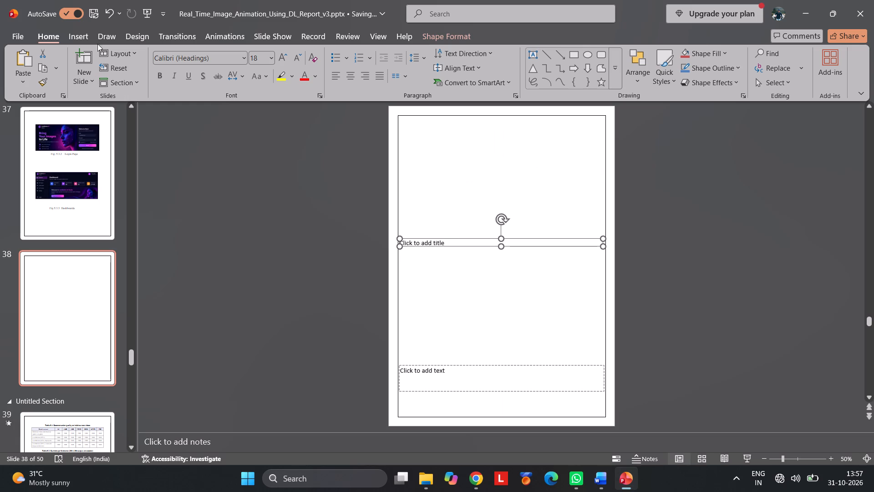
Insert the Upload Image screenshot "WhatsApp Image 2026-10-31 at 1.12.46 PM (2).jpeg" from the Downloads folder onto slide 38.
click(79, 41)
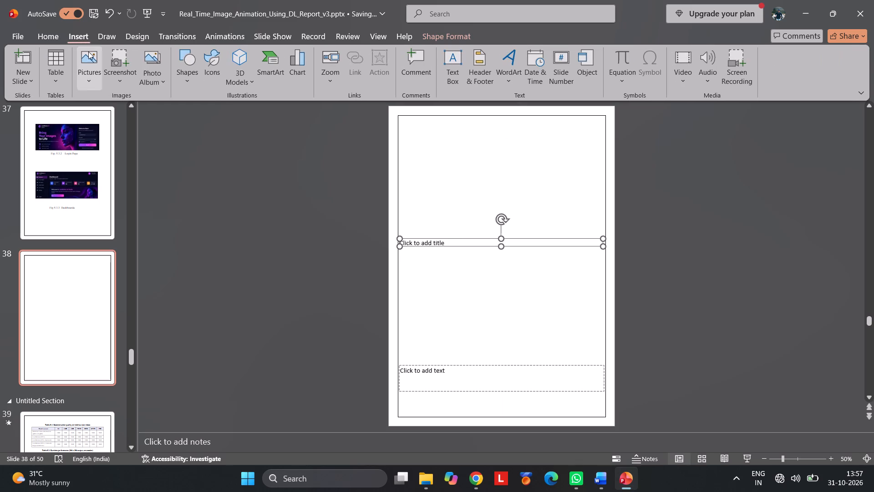
click(88, 52)
click(118, 110)
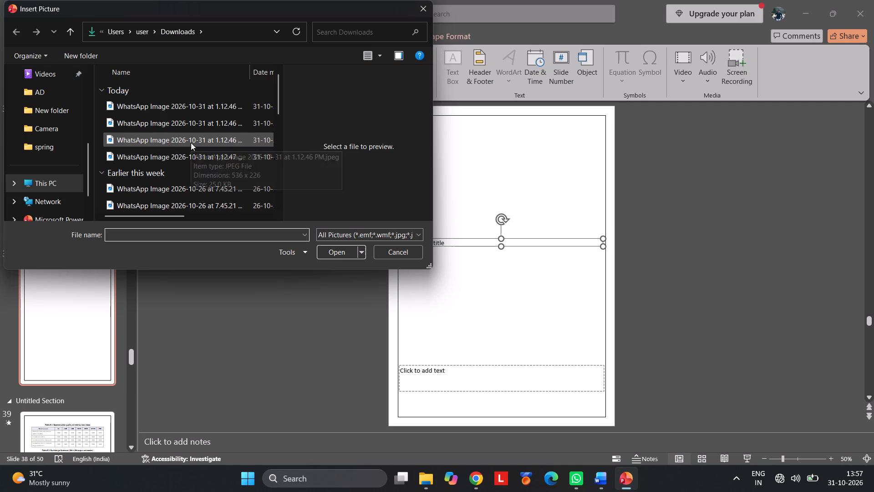
click(191, 143)
click(212, 151)
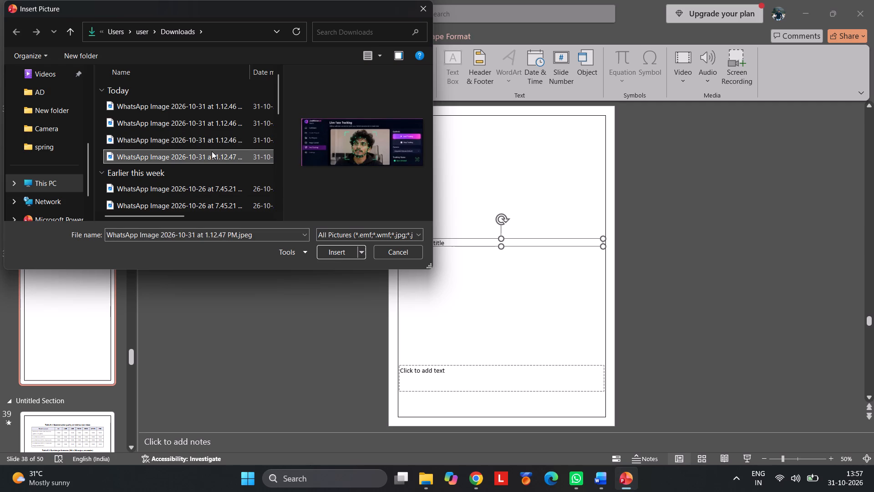
click(188, 126)
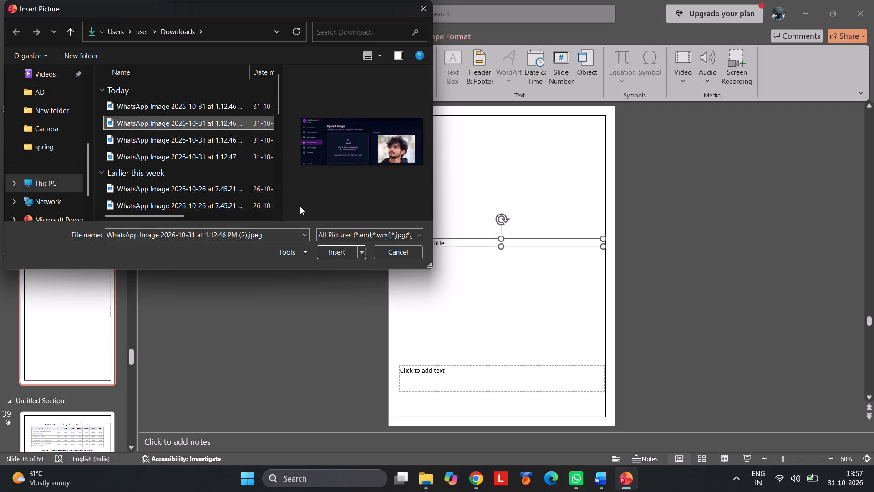
click(334, 246)
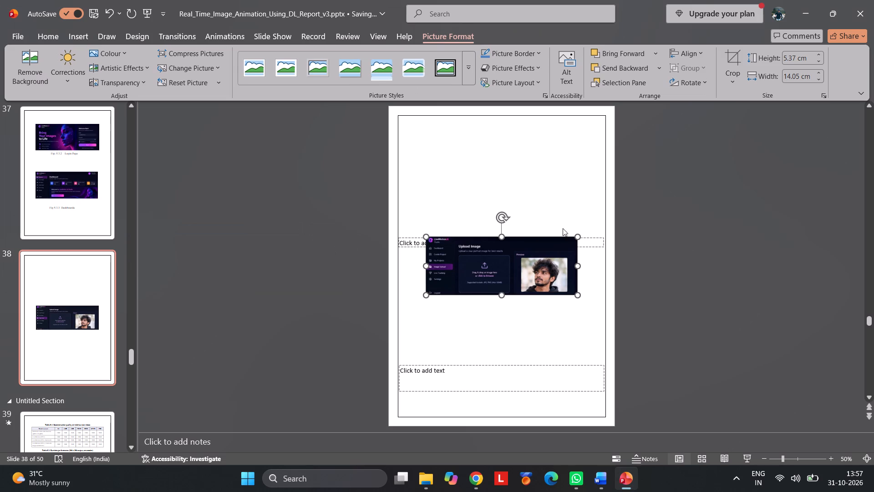
Move the Upload Image screenshot up to the upper part of slide 38, above the title placeholder.
drag(526, 259, 525, 164)
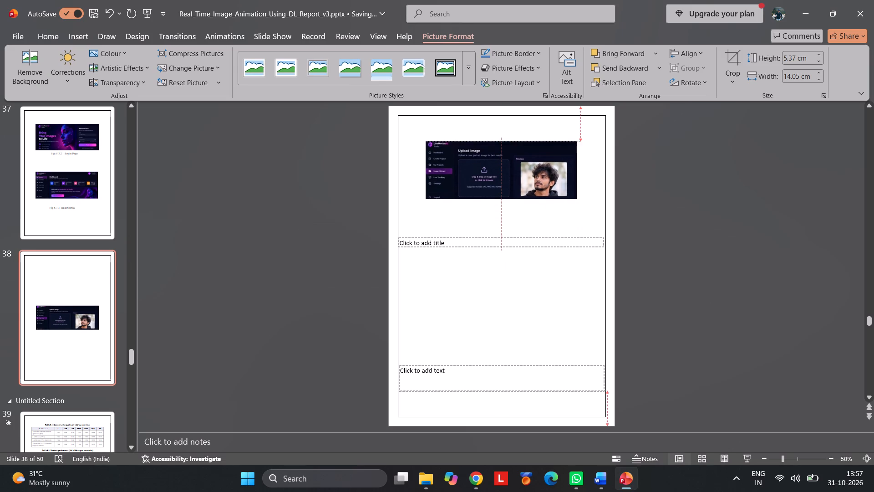
drag(525, 164, 523, 167)
Enter the caption "Fig: 5.3.4 Upload image" in the title placeholder below the screenshot on slide 38.
click(507, 242)
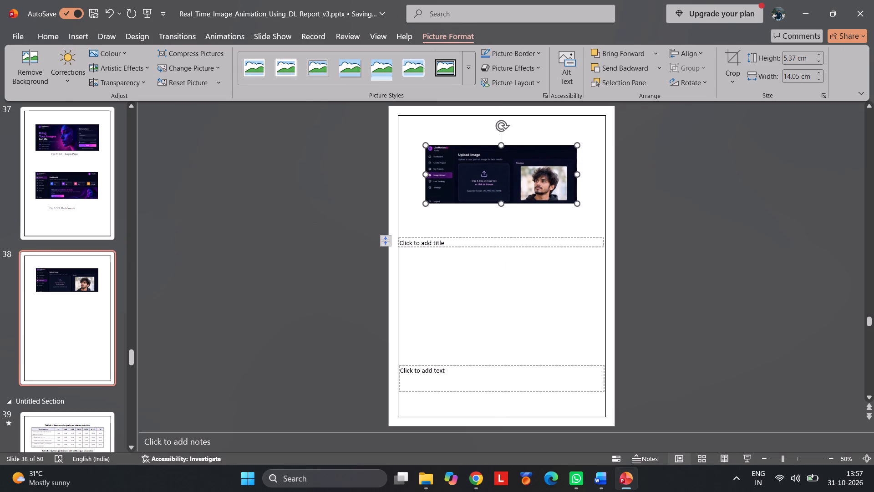
text(Fig)
text(:)
key(space)
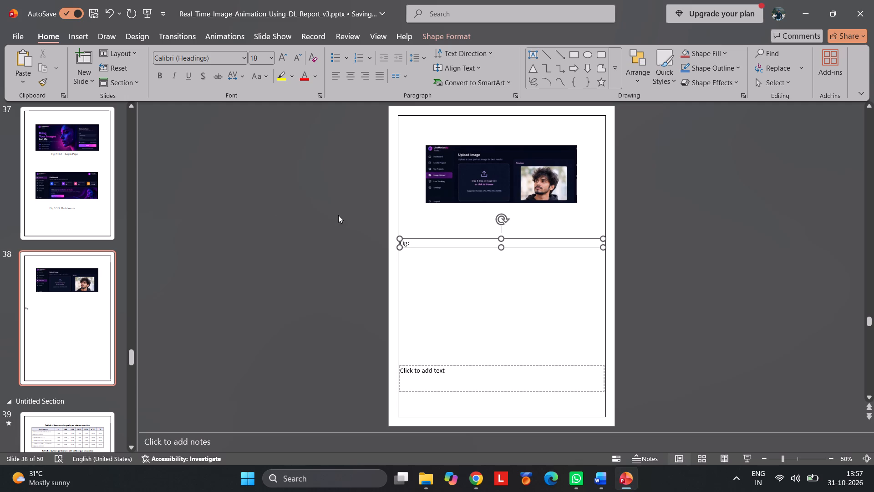
click(82, 180)
click(75, 296)
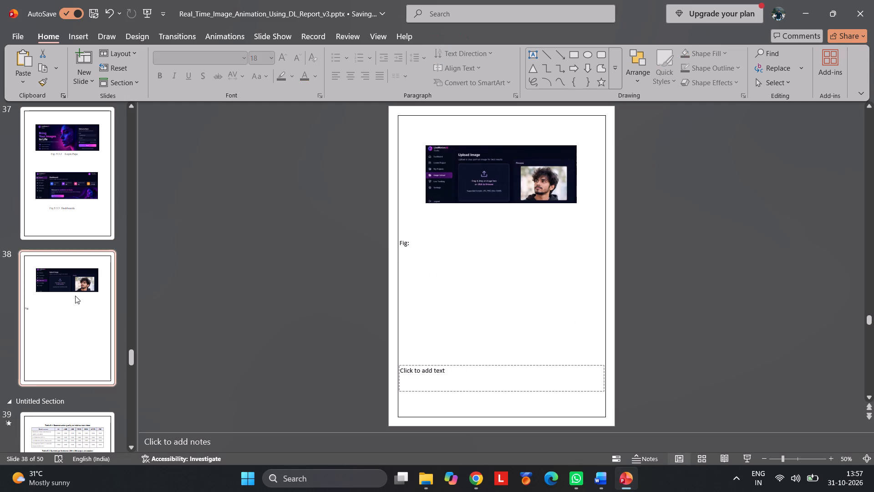
click(426, 243)
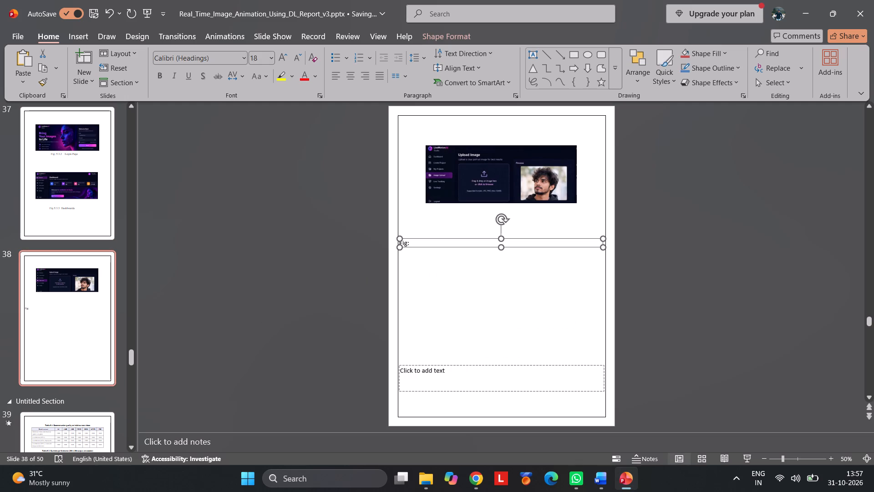
click(415, 244)
key(space)
text(5.3.4)
key(space)
text(U[l)
key(BackSpace)
key(BackSpace)
text(pload image)
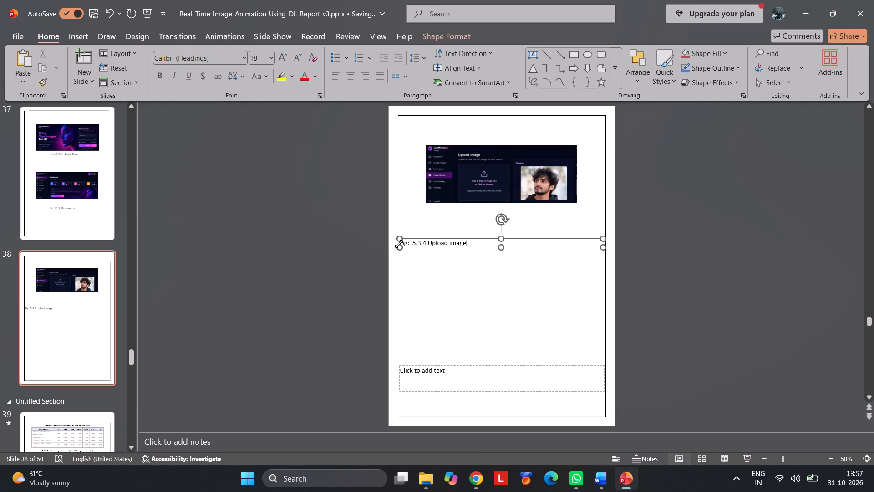
Narrow the Upload image caption box from both sides so it sits roughly central beneath the screenshot.
drag(399, 244, 449, 244)
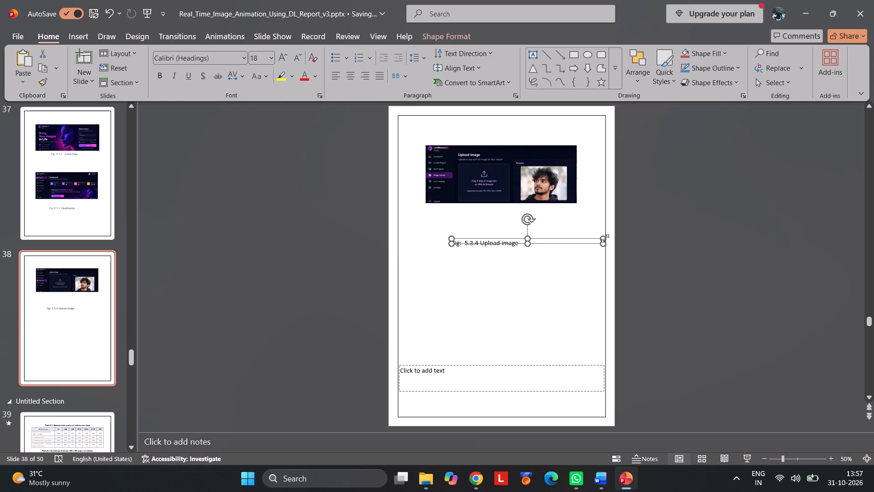
drag(605, 240, 547, 247)
drag(547, 251, 544, 237)
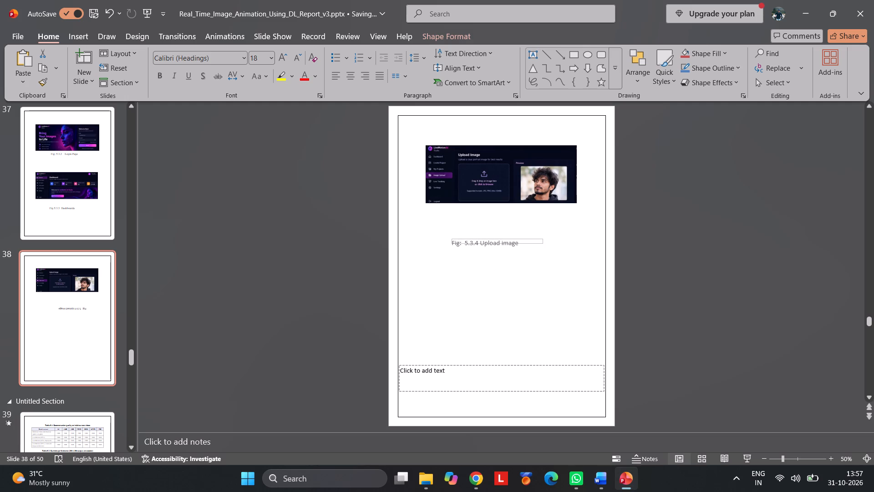
drag(544, 237, 546, 236)
Move the Upload image caption up closer to the screenshot, centring its box under the picture.
click(543, 267)
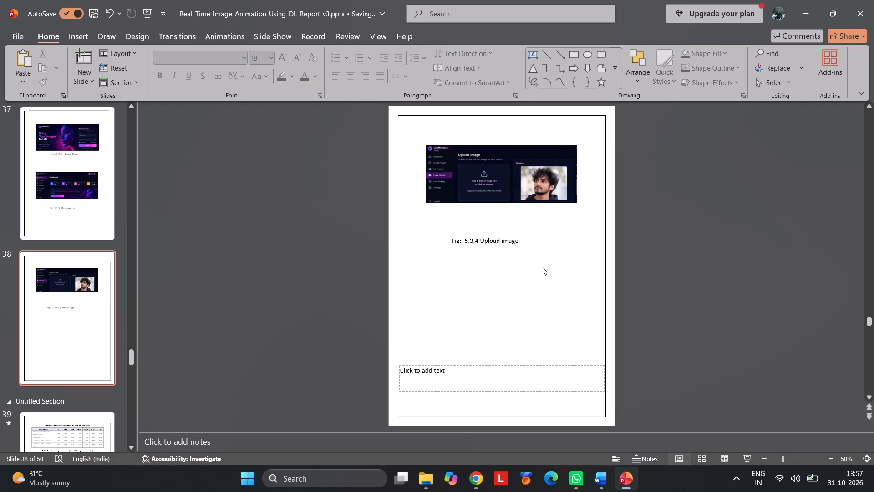
click(491, 245)
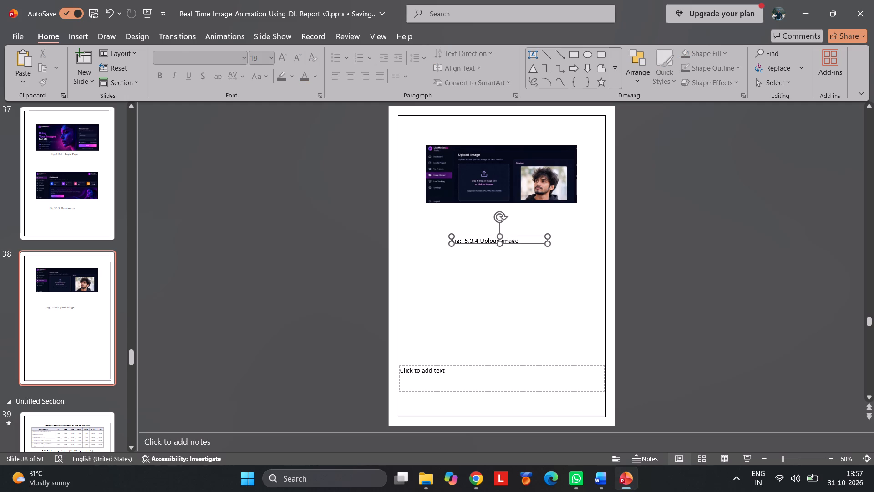
click(481, 241)
click(495, 252)
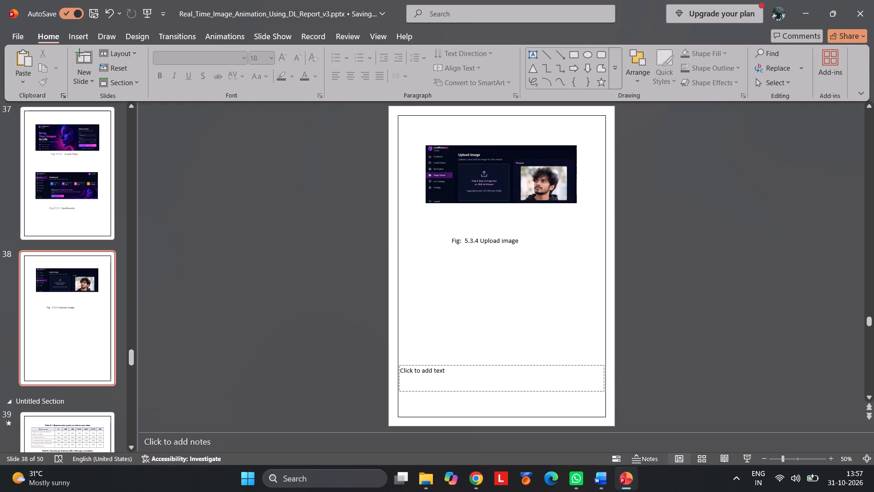
click(490, 243)
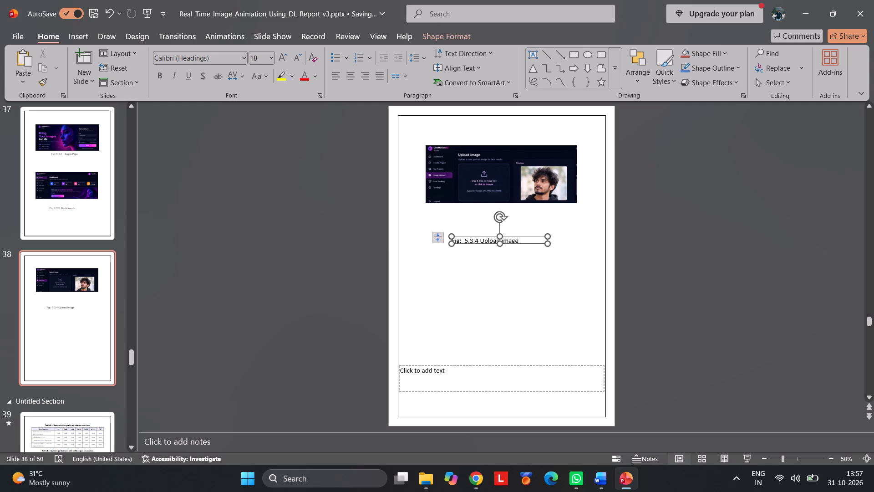
drag(487, 236, 486, 224)
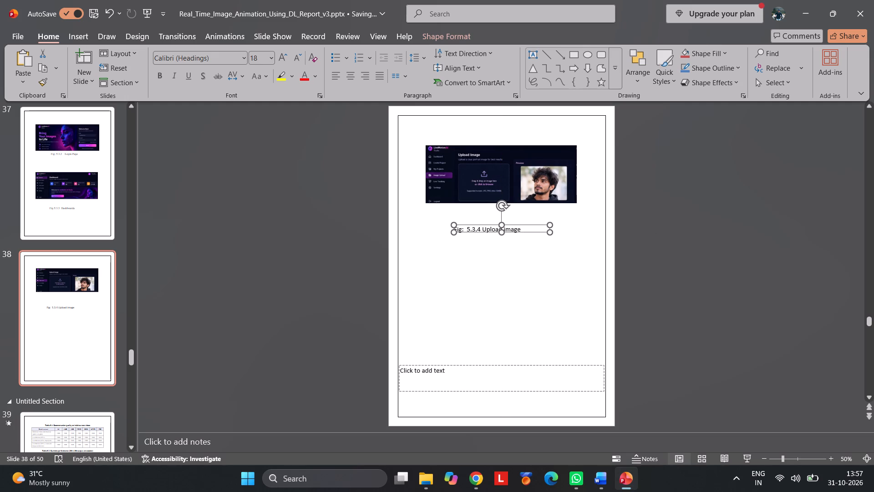
Format the whole Upload image caption in Times New Roman, size 14.
click(485, 230)
key(ctrl+a)
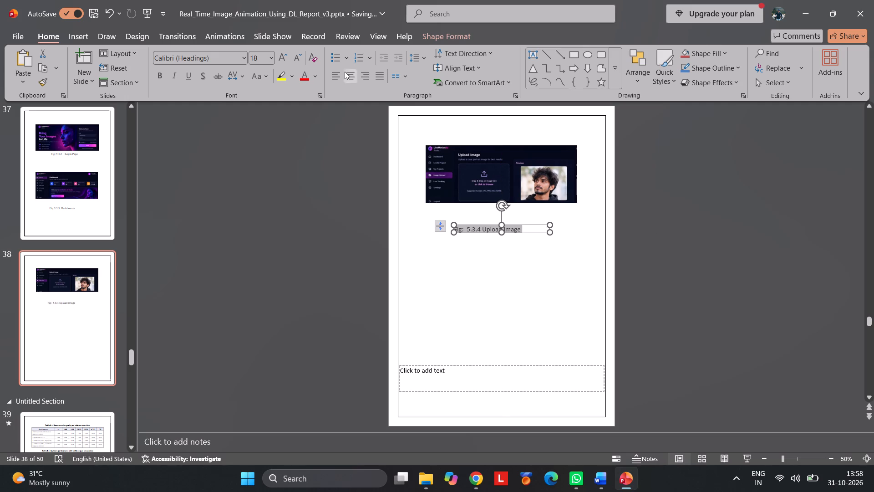
click(241, 57)
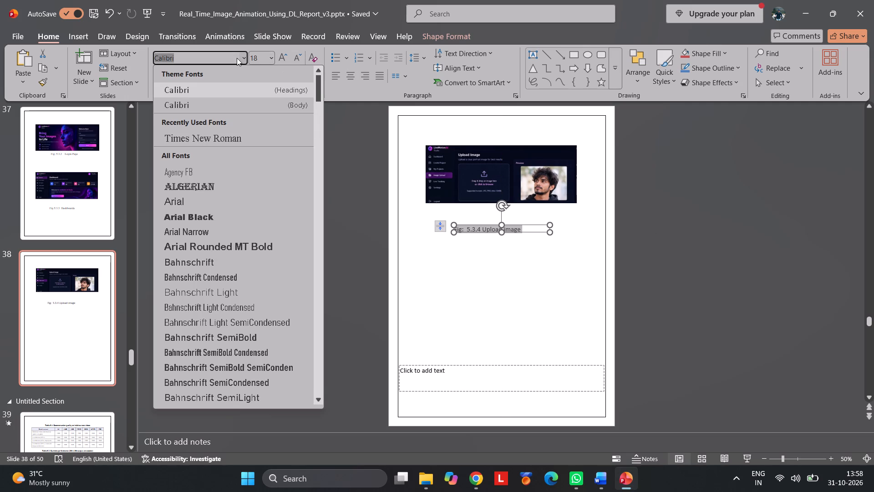
text(times)
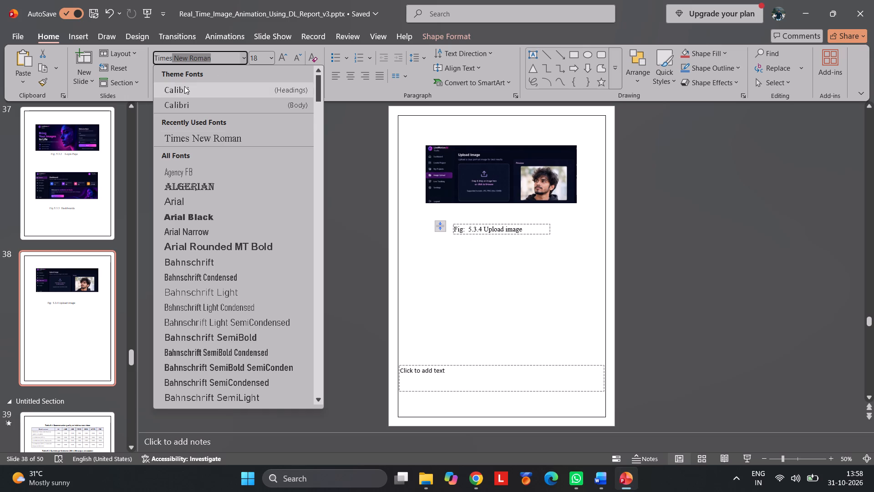
click(212, 136)
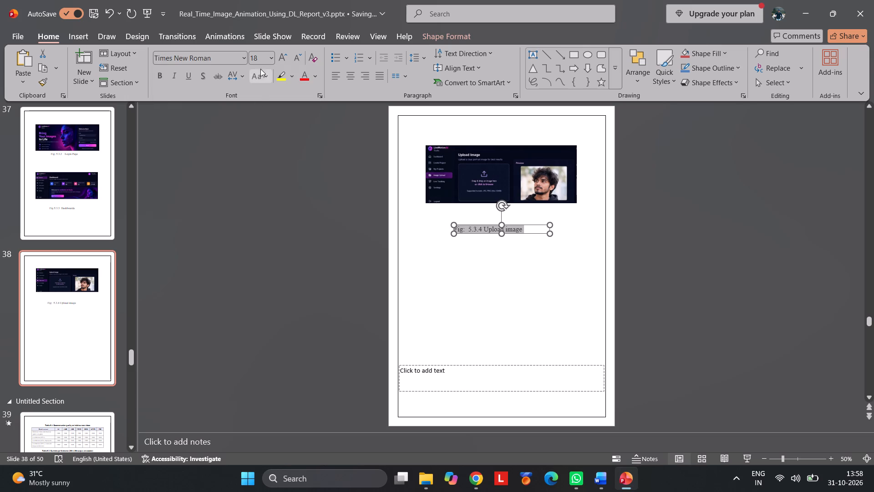
click(264, 57)
text(14)
key(Return)
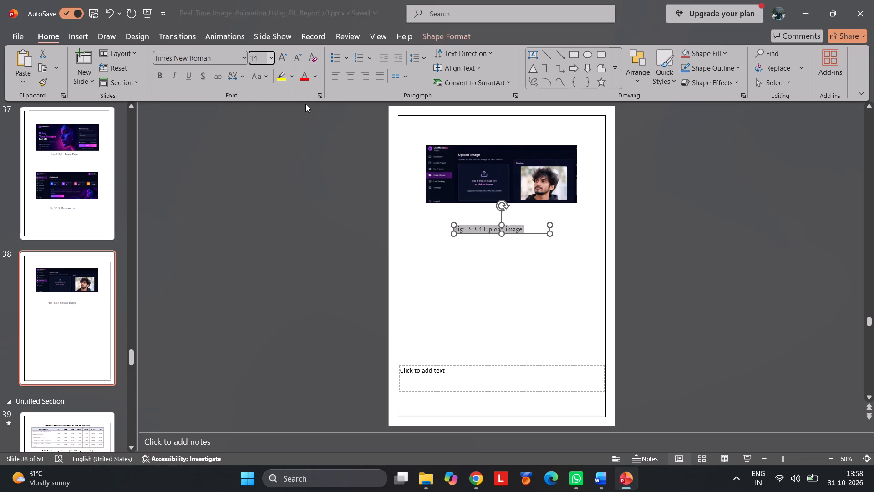
click(663, 191)
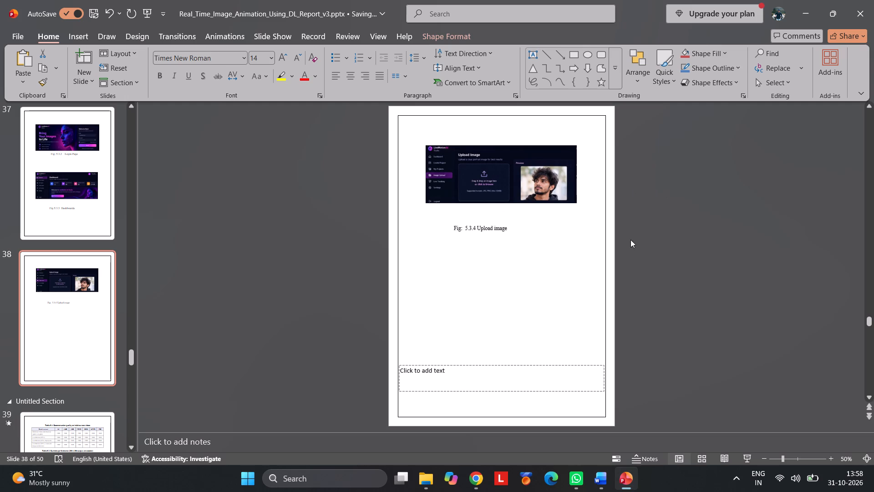
Move the reformatted Upload image caption slightly further up, just beneath the screenshot.
click(492, 230)
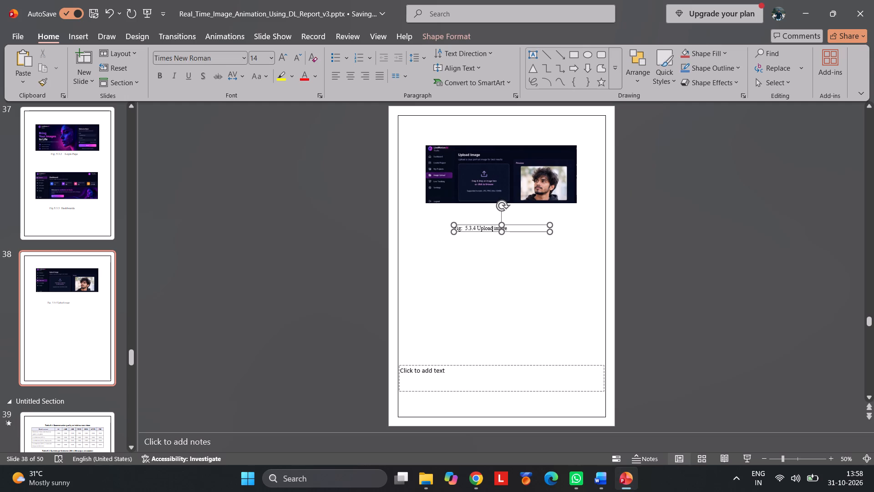
drag(484, 225, 488, 219)
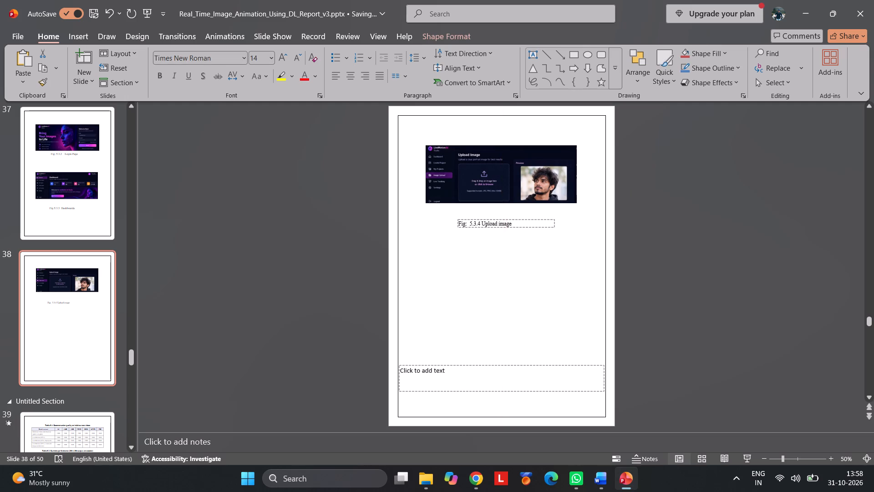
drag(488, 219, 487, 219)
click(327, 252)
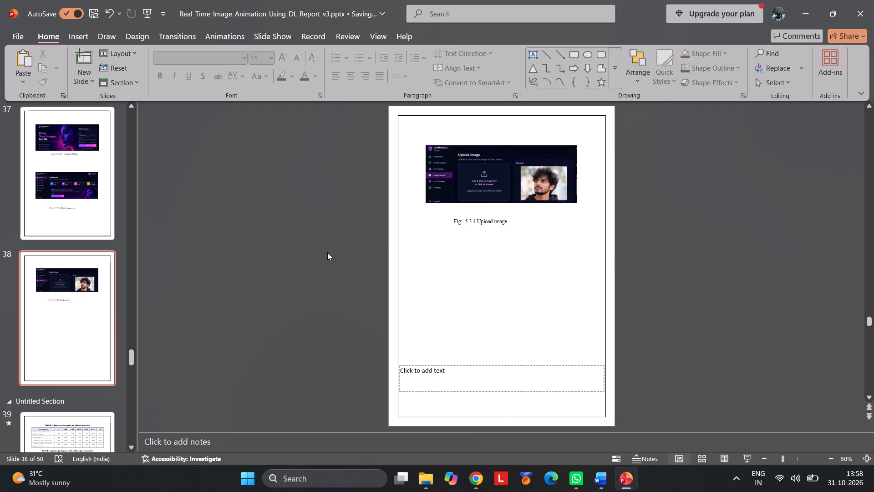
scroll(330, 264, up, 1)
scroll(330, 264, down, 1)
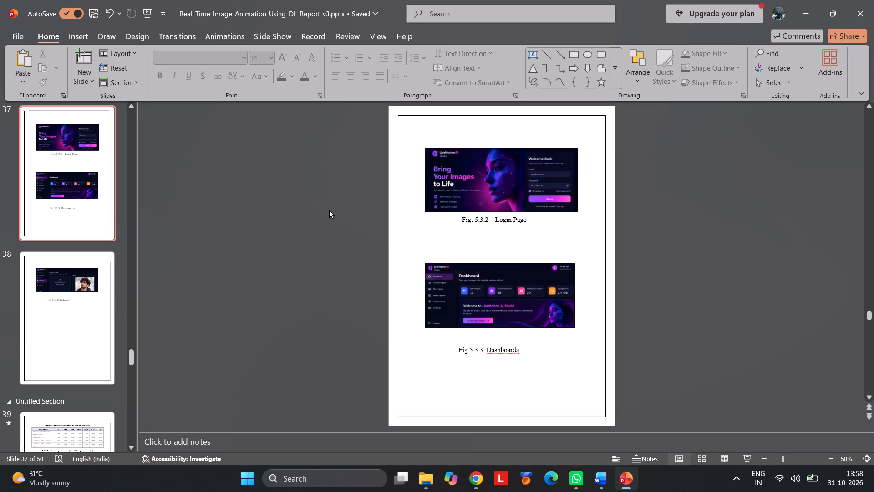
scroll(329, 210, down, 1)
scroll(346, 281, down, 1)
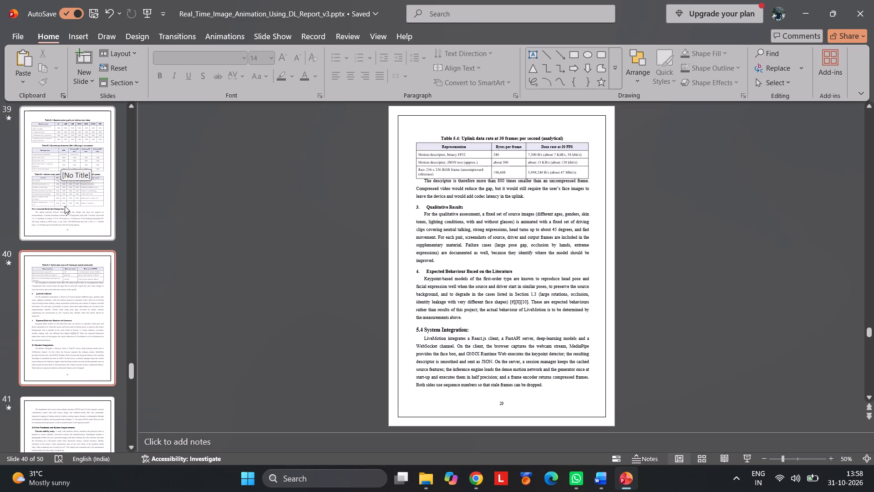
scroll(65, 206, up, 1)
Insert the downloaded live face tracking screenshot, WhatsApp Image 2026-10-31 at 1.12.47 PM.jpeg, on slide 38.
click(68, 348)
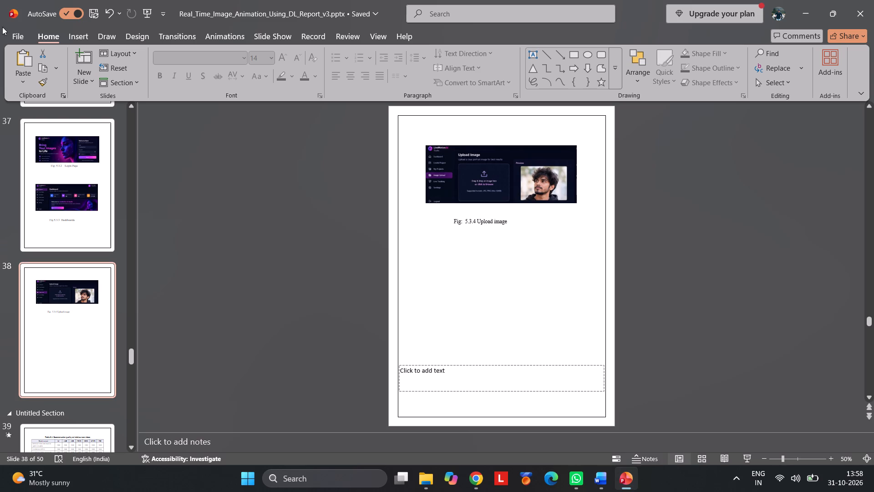
click(71, 46)
click(85, 36)
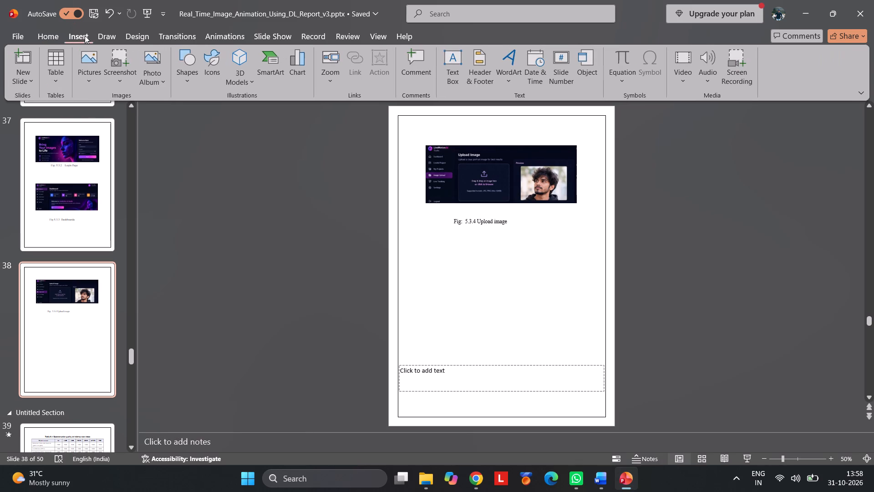
click(85, 63)
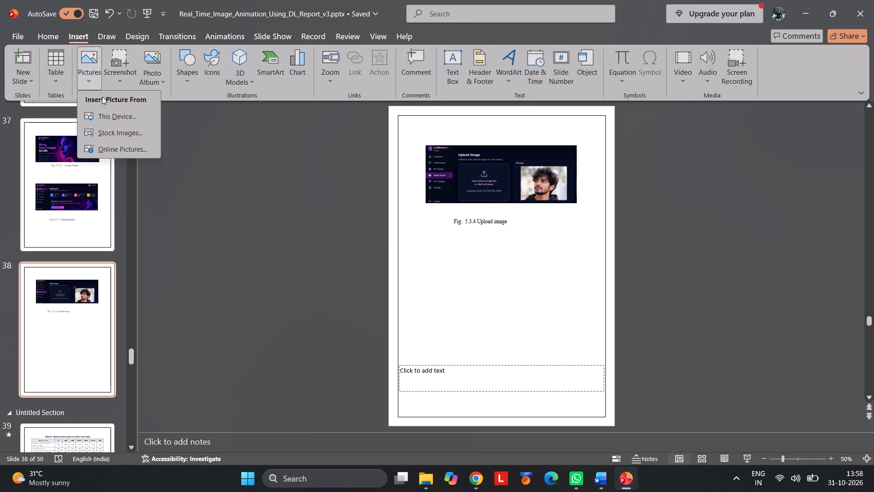
click(109, 111)
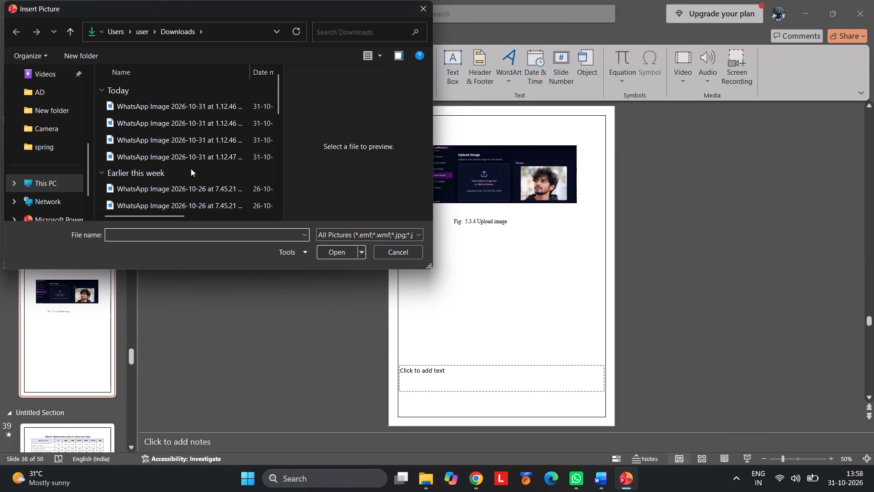
click(199, 153)
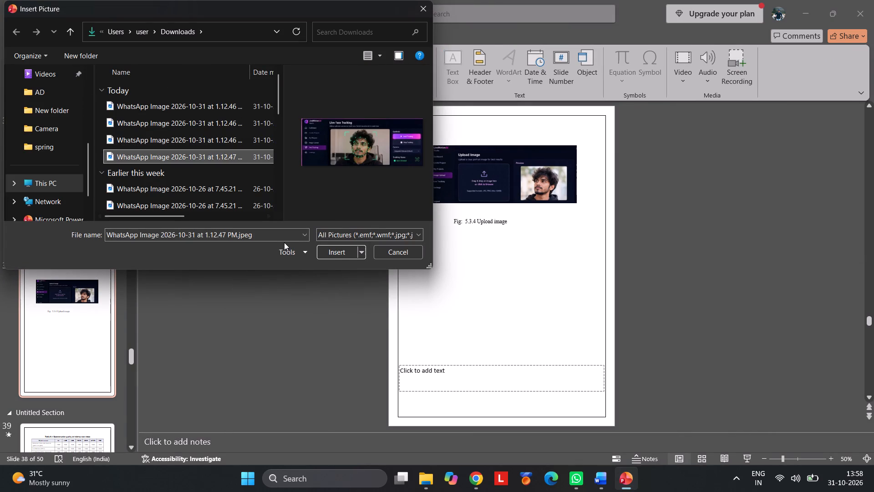
click(331, 250)
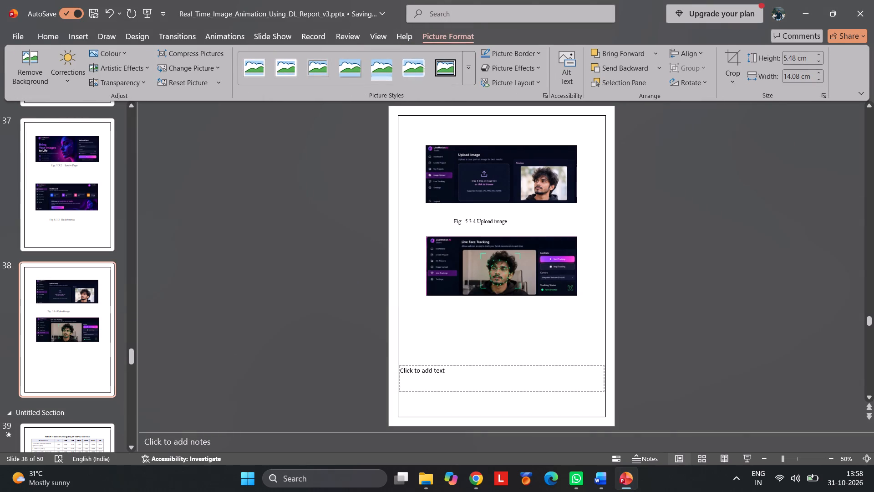
Move the live face tracking screenshot down, keeping it centred, to leave space below the Upload image caption.
drag(506, 250, 507, 259)
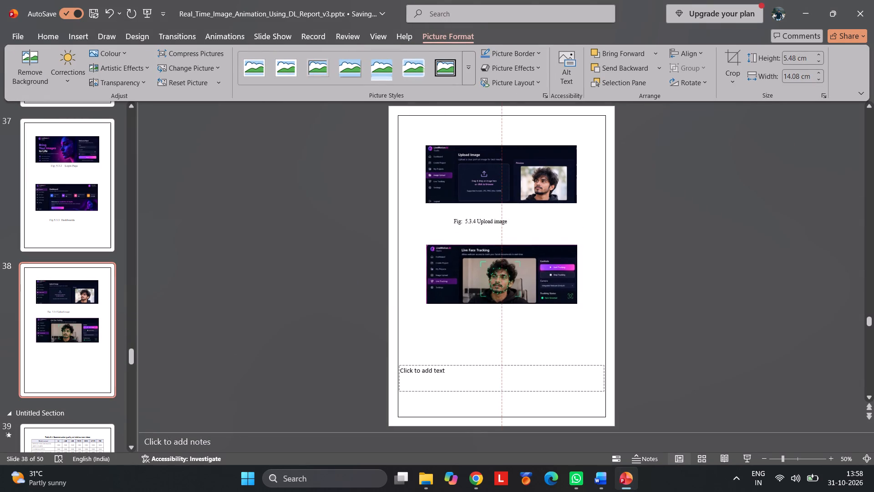
drag(507, 259, 509, 269)
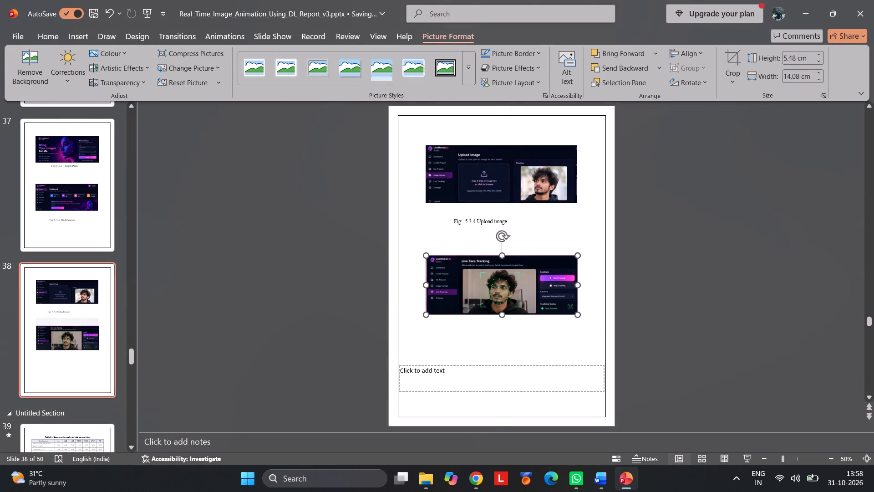
Narrow the empty text placeholder to under half its width and place it roughly centred just beneath the live face tracking screenshot.
click(513, 368)
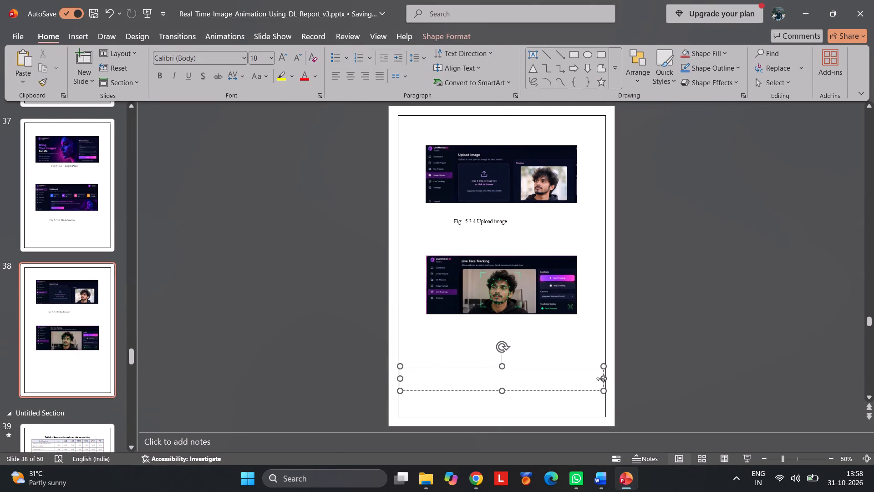
drag(601, 379, 489, 370)
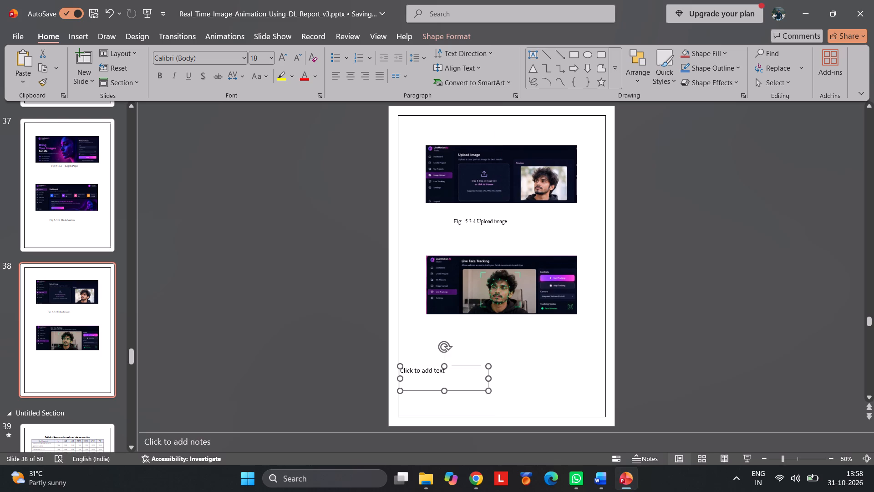
drag(463, 365, 524, 323)
Enter the caption "Fig: 5.3.5 Final output" in the placeholder beneath the live face tracking screenshot.
click(512, 342)
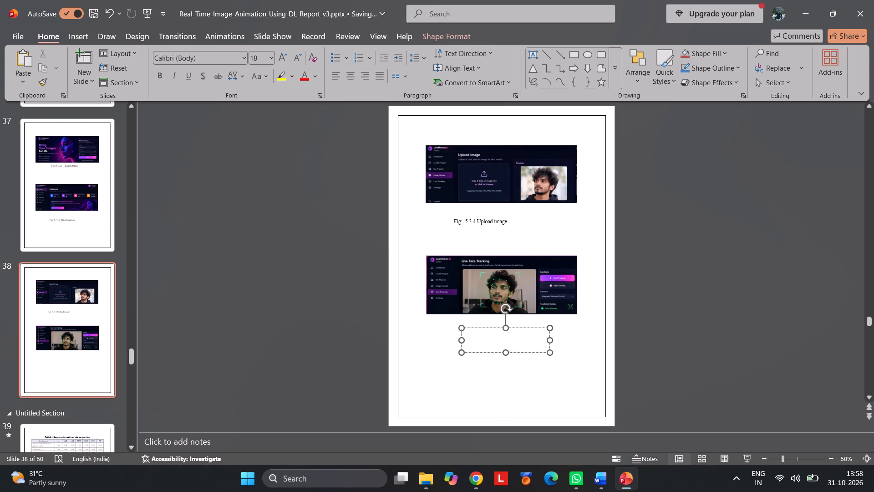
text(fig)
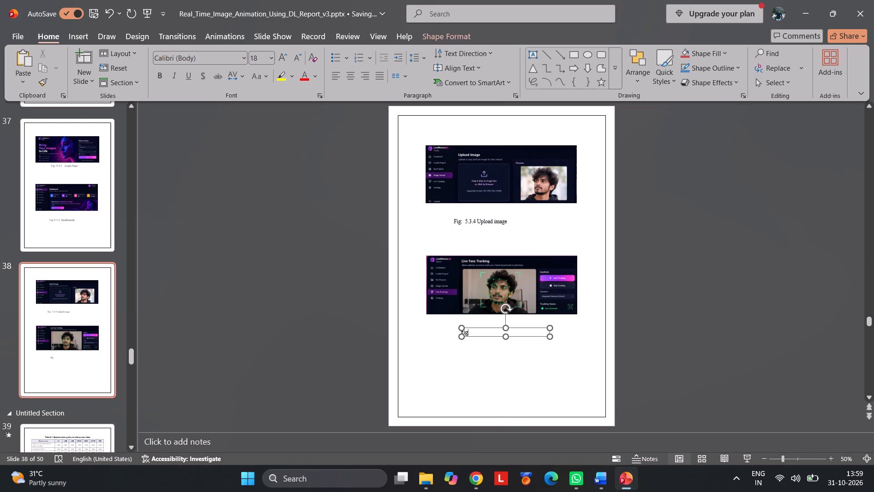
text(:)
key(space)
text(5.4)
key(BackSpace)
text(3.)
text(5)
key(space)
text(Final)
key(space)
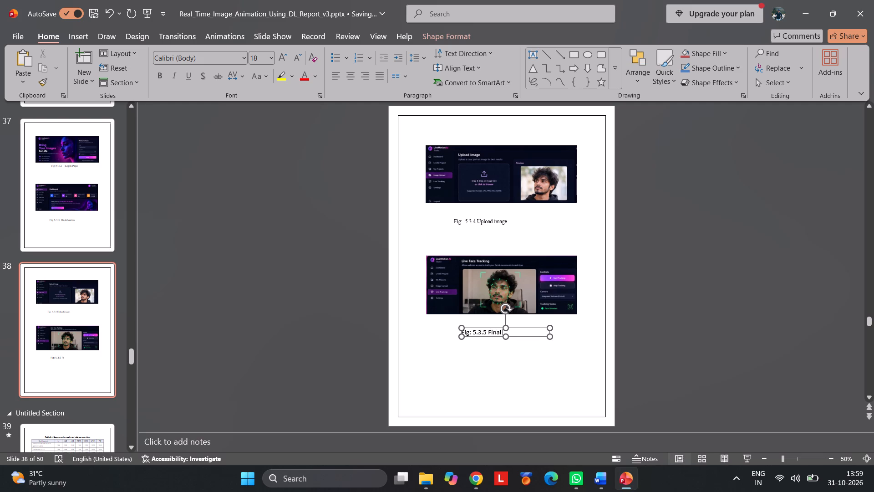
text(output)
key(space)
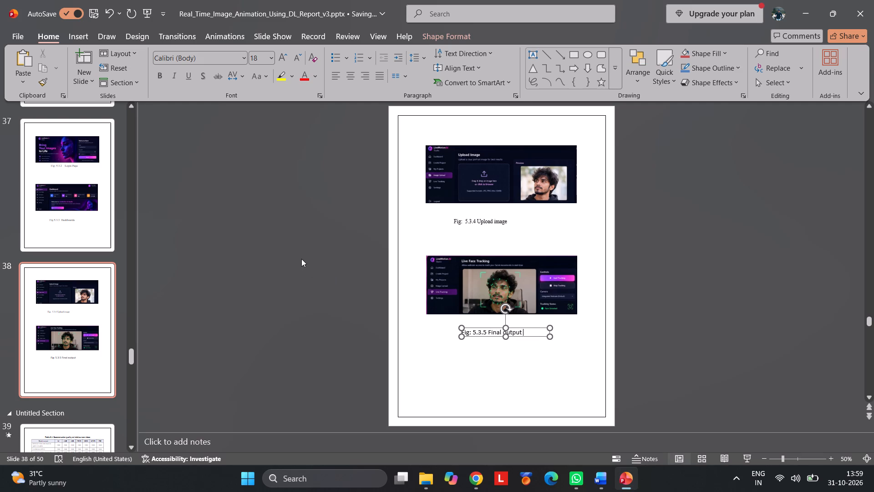
click(301, 259)
Indent the Fig: 5.3.4 Upload image caption with ten leading spaces so its text sits centred beneath the screenshot.
click(450, 221)
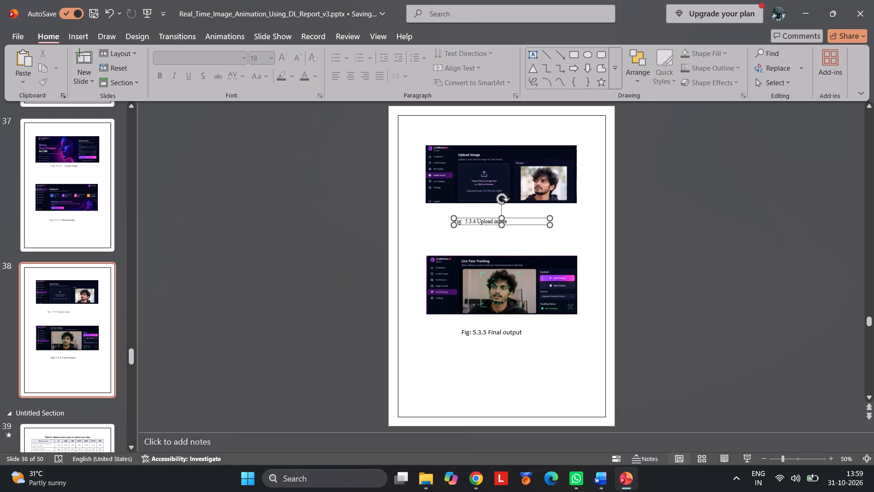
key(space)
key(space)
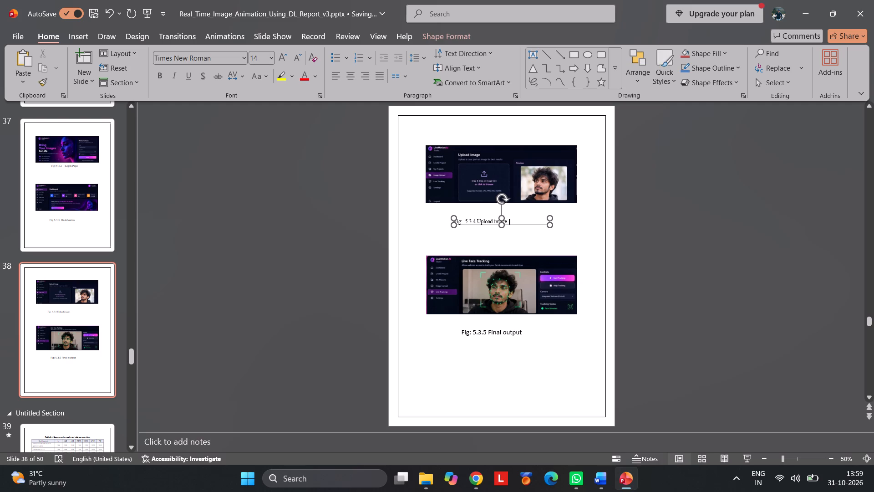
key(Left)
key(Left)
key(Left)
key(Left)
key(Left)
key(Left)
key(Left)
key(Left)
key(Left)
key(Left)
key(Left)
key(Left)
key(Left)
key(Left)
key(Left)
key(Left)
key(Left)
key(Left)
key(Left)
key(Left)
key(Left)
key(space)
key(space)
key(space)
key(space)
key(space)
key(space)
key(space)
key(space)
key(space)
key(space)
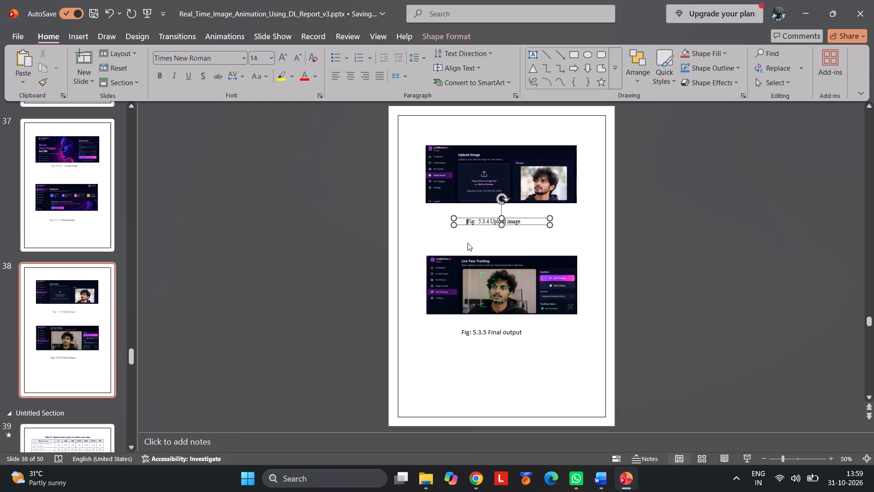
Place the text cursor at the beginning of the Fig: 5.3.5 Final output caption.
click(501, 331)
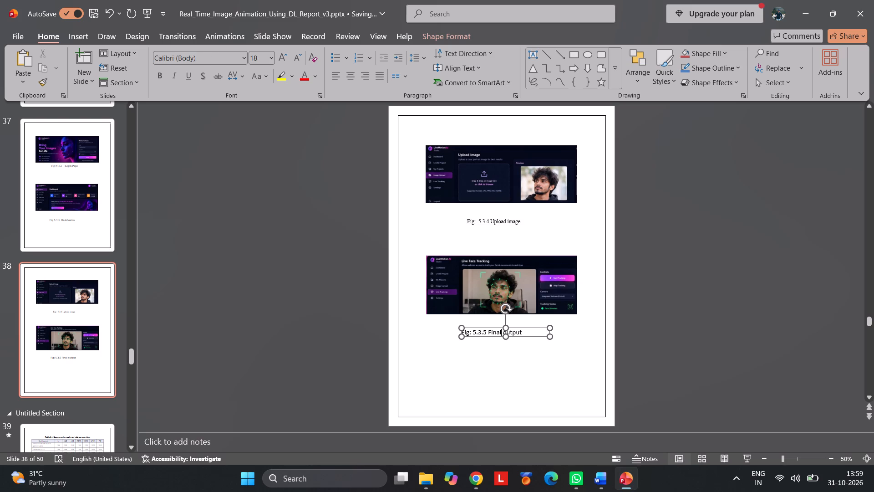
key(Left)
key(Left)
key(Left)
key(Left)
key(Left)
key(Left)
key(Left)
key(Left)
key(Left)
key(Left)
key(Left)
key(Left)
key(Left)
key(Left)
key(Left)
key(Left)
key(Left)
key(Left)
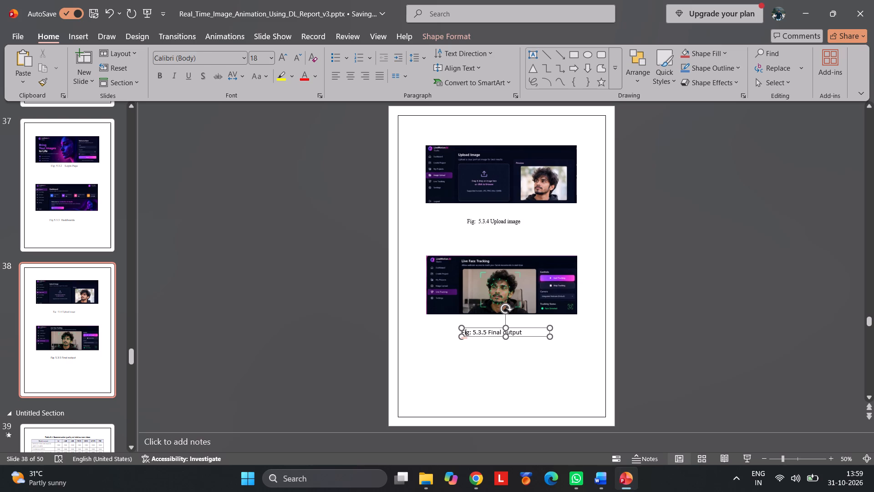
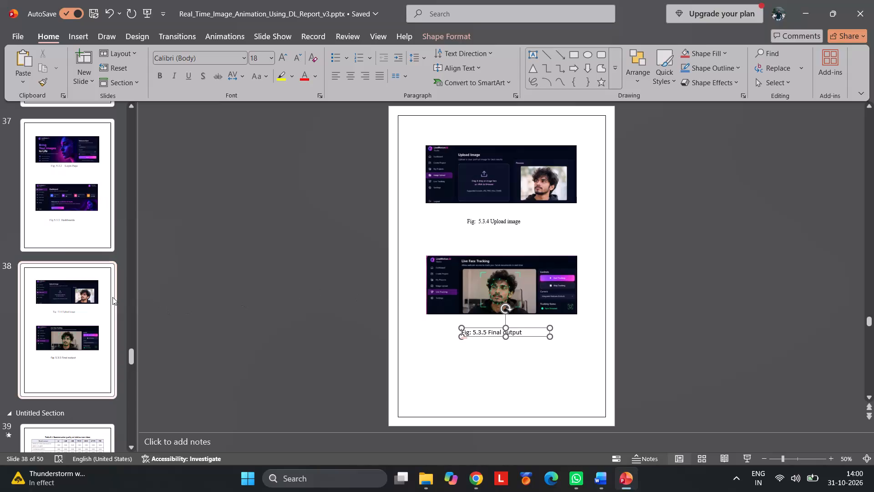
Insert a text box containing the page number 28 at the bottom centre of slide 37.
click(86, 184)
scroll(86, 184, up, 1)
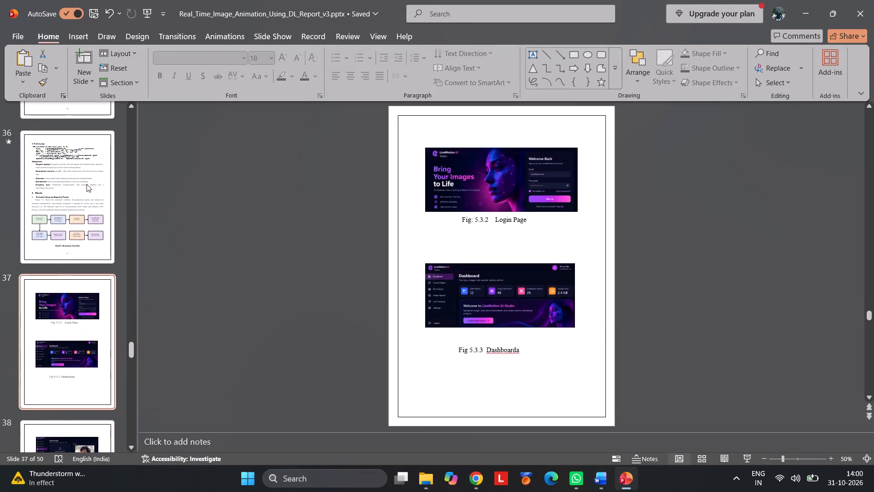
click(60, 183)
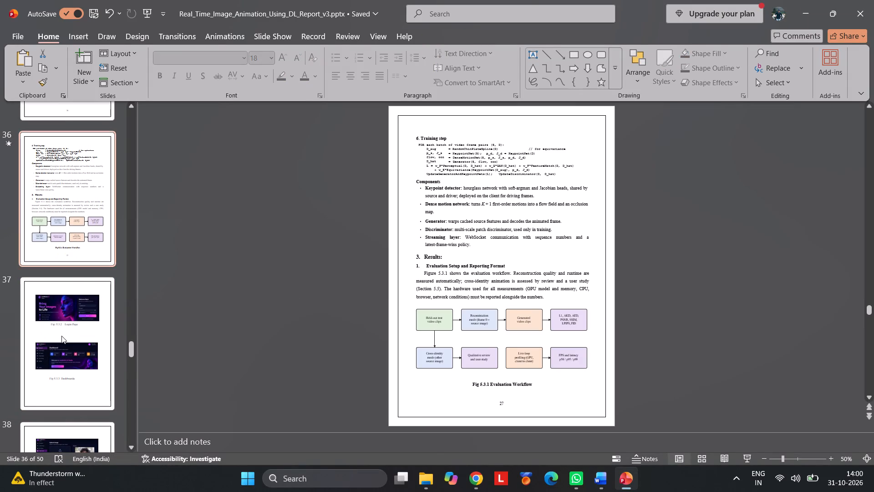
click(61, 336)
scroll(61, 336, down, 1)
click(500, 409)
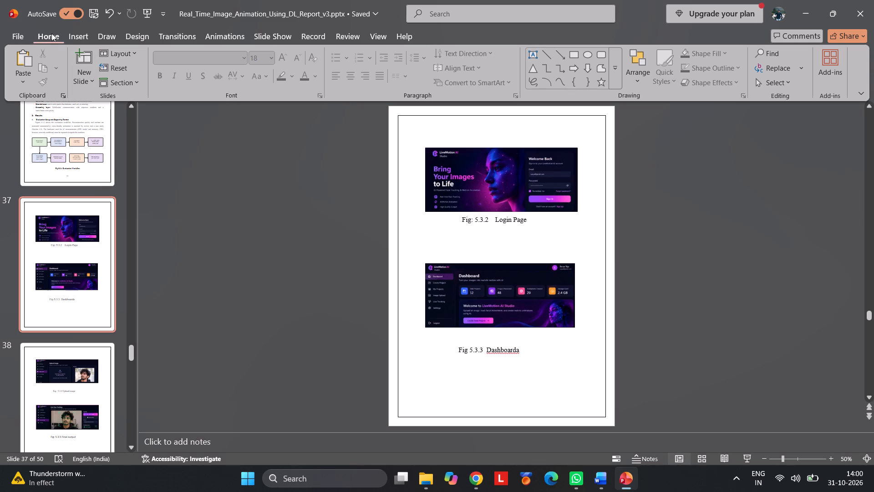
click(78, 32)
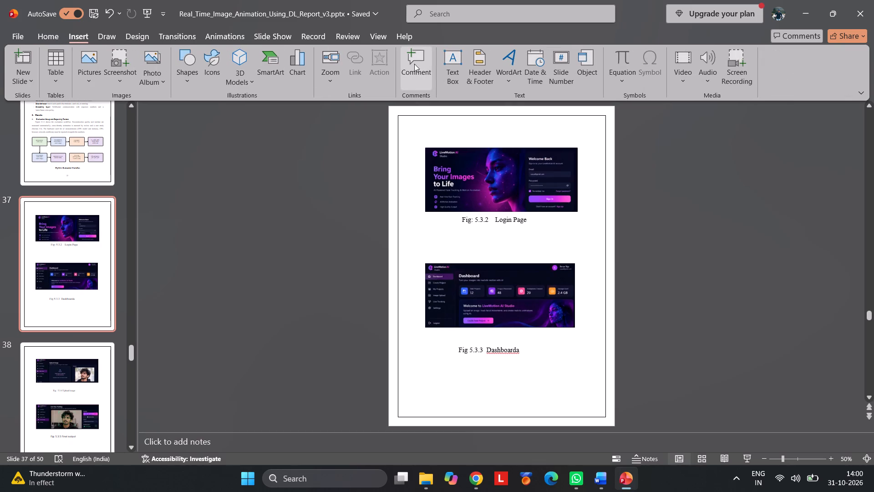
click(457, 58)
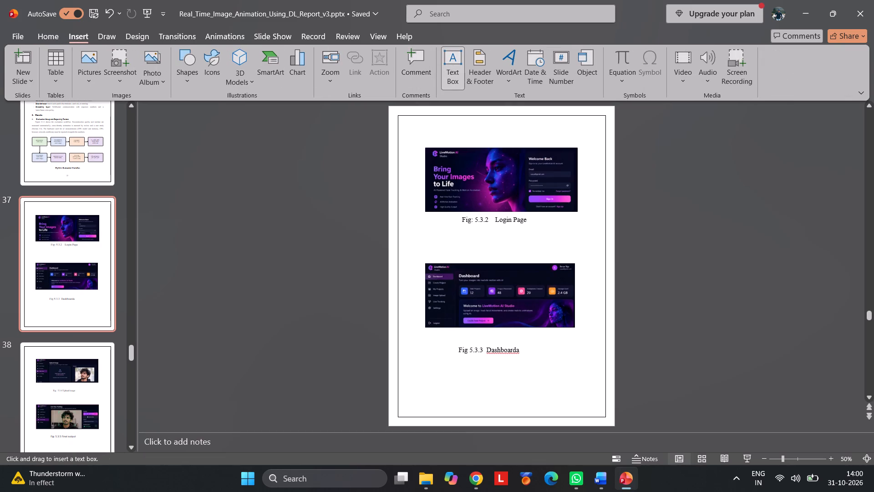
click(489, 410)
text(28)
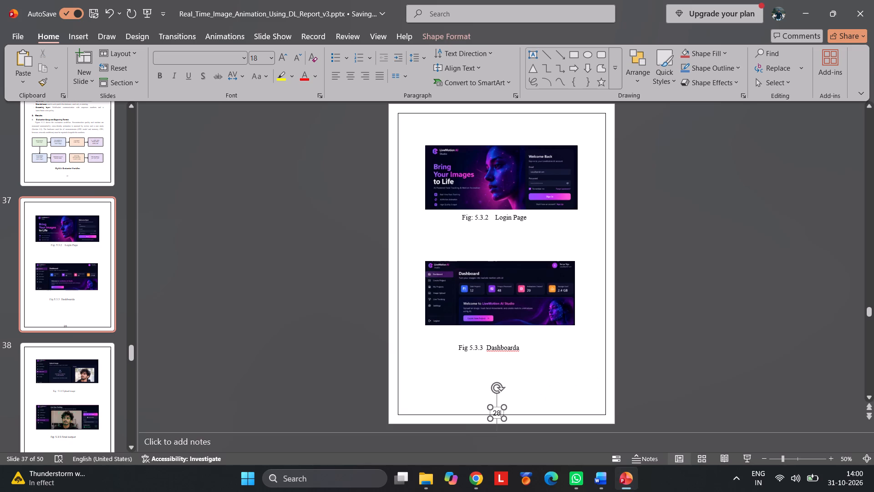
Move the page number 28 on slide 37 slightly up so it sits inside the page border.
drag(497, 406, 497, 400)
drag(497, 400, 498, 399)
click(691, 335)
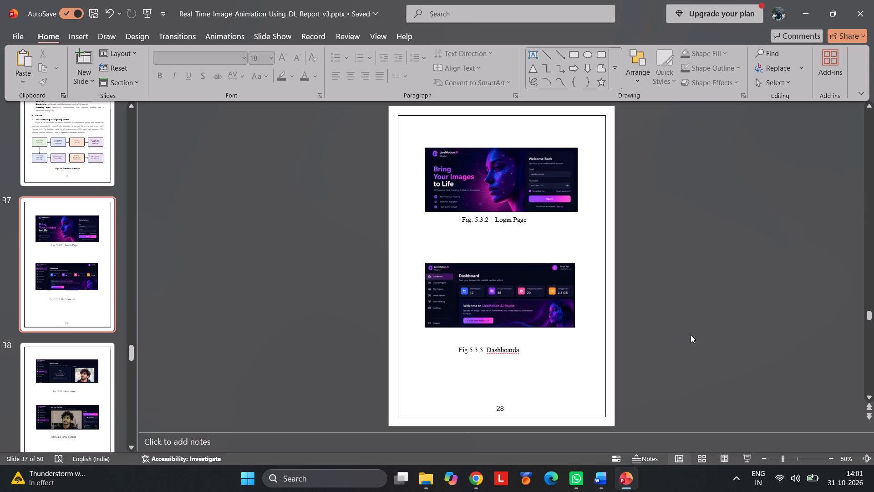
Insert a text box containing the page number 29 at the bottom centre of slide 38.
click(44, 456)
click(61, 441)
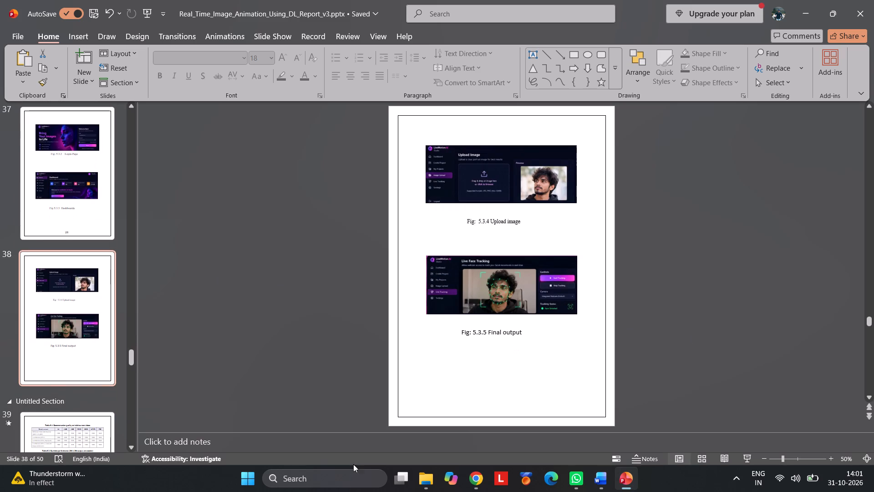
click(81, 36)
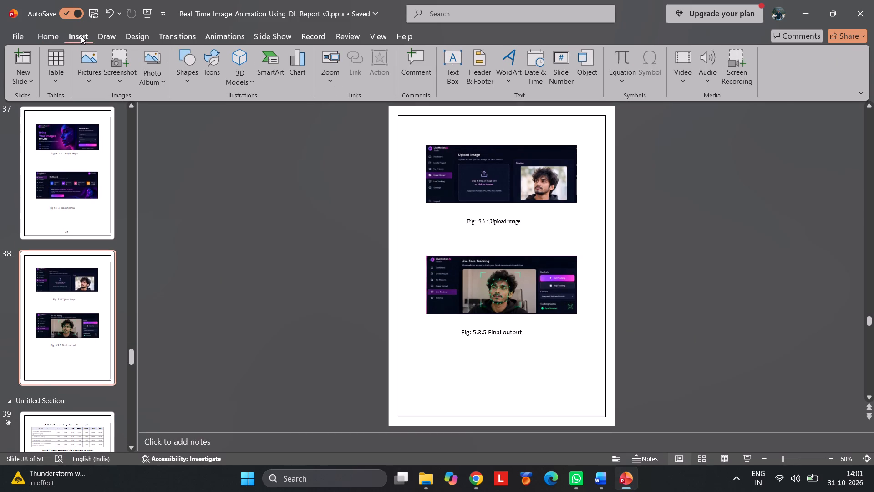
click(454, 60)
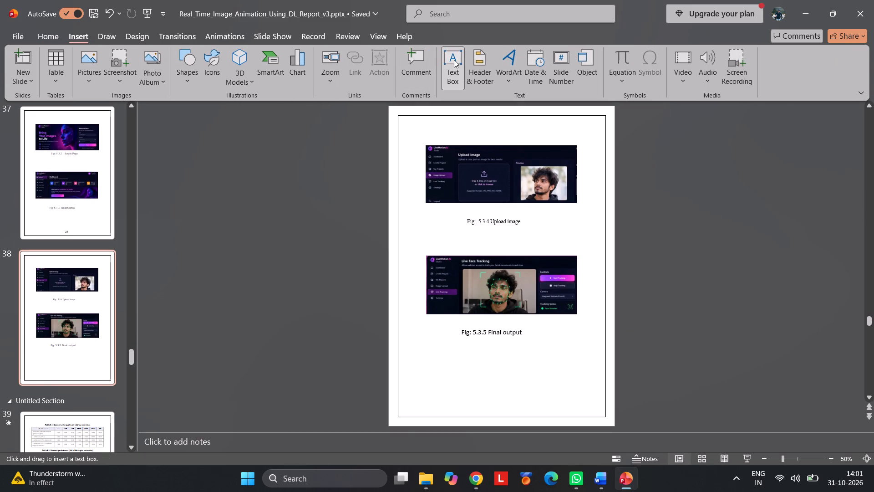
click(491, 407)
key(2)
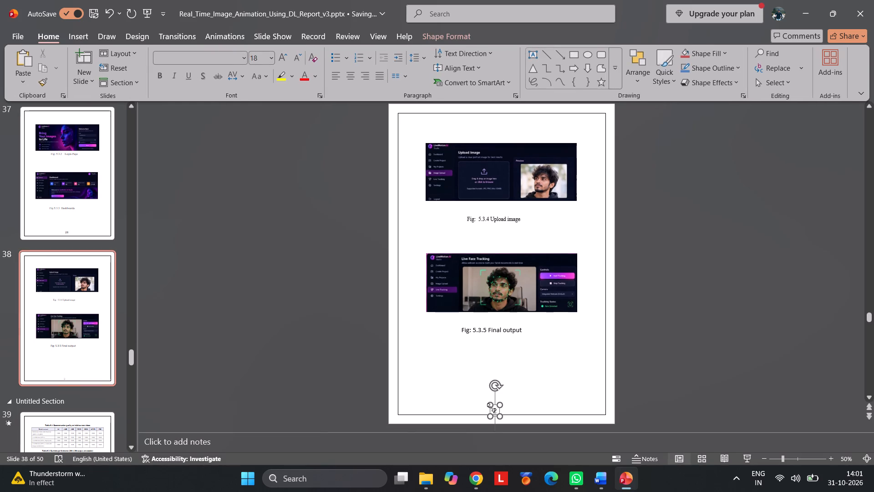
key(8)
key(BackSpace)
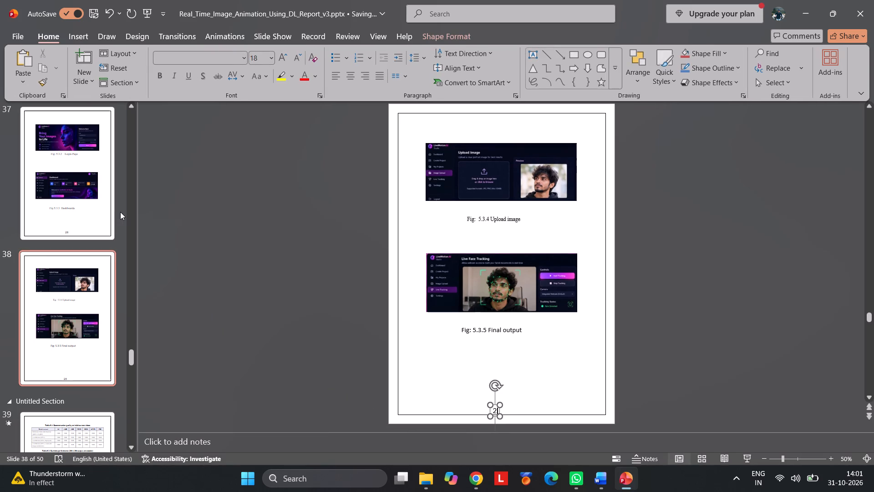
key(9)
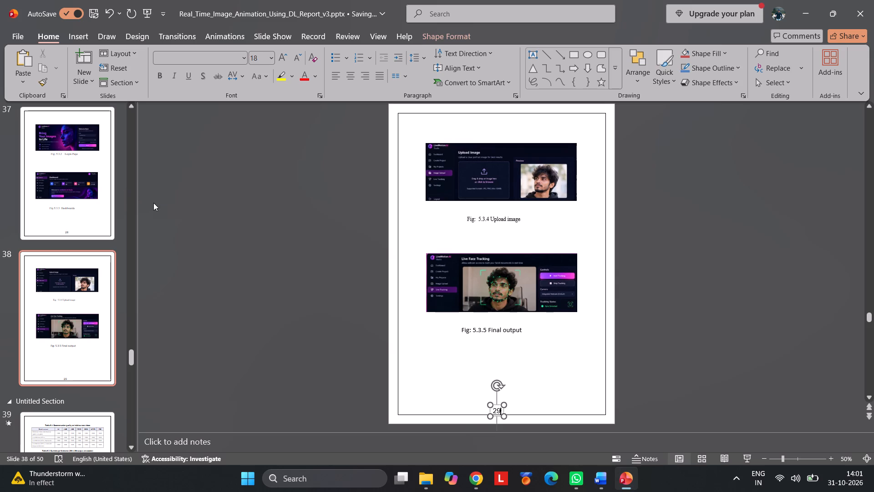
click(283, 295)
Set the font size of the page number 28 on slide 37 to 12.
click(81, 169)
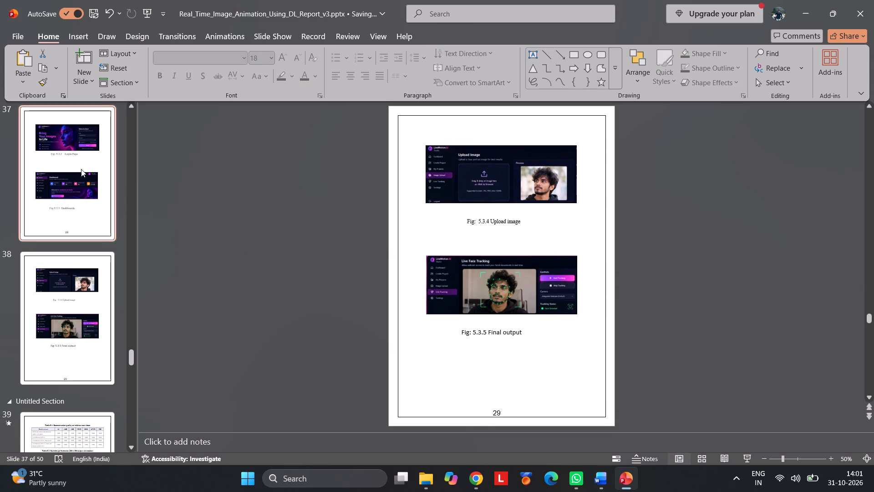
key(Up)
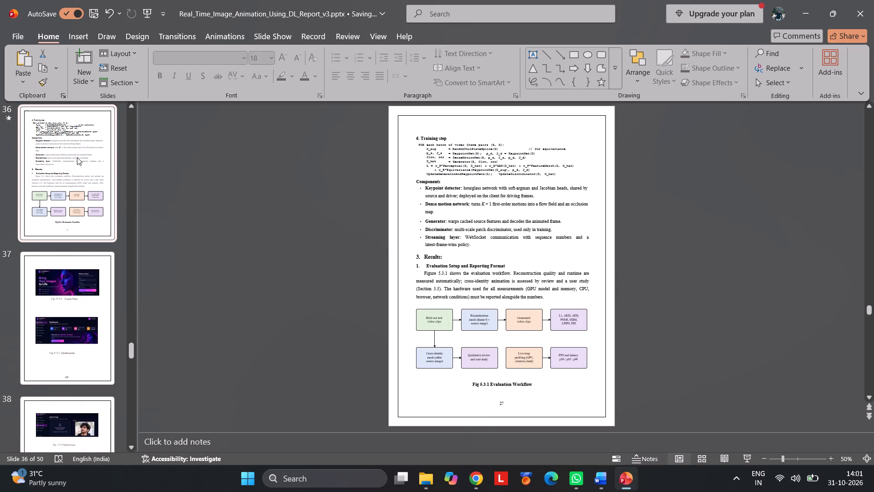
key(Up)
key(Down)
key(Down)
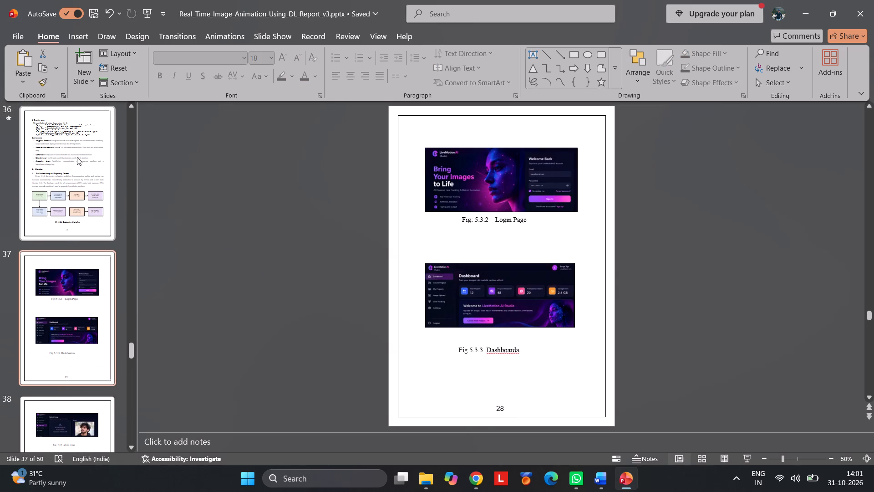
click(502, 408)
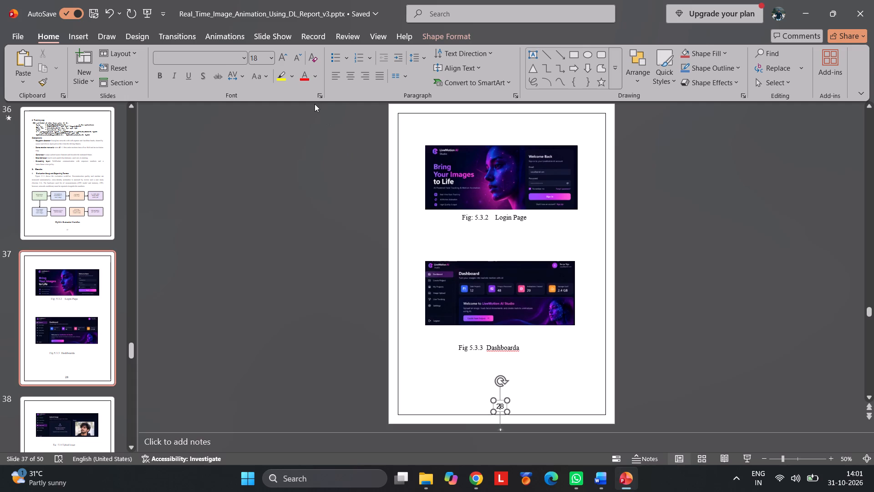
key(ctrl+a)
click(272, 55)
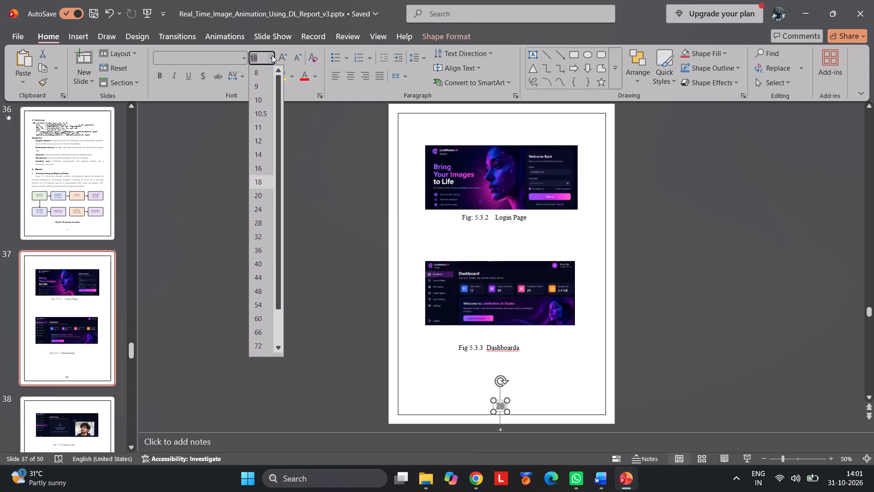
click(259, 139)
click(234, 214)
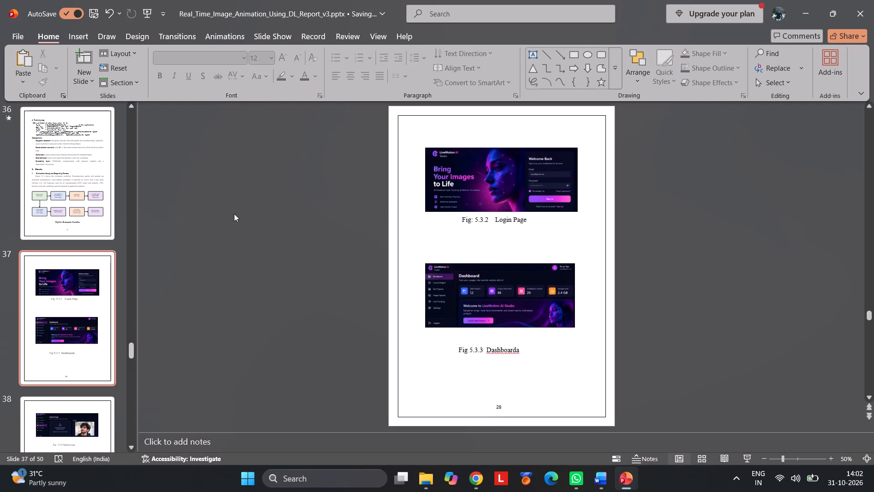
Set the font size of the page number 29 on slide 38 to 12.
click(43, 405)
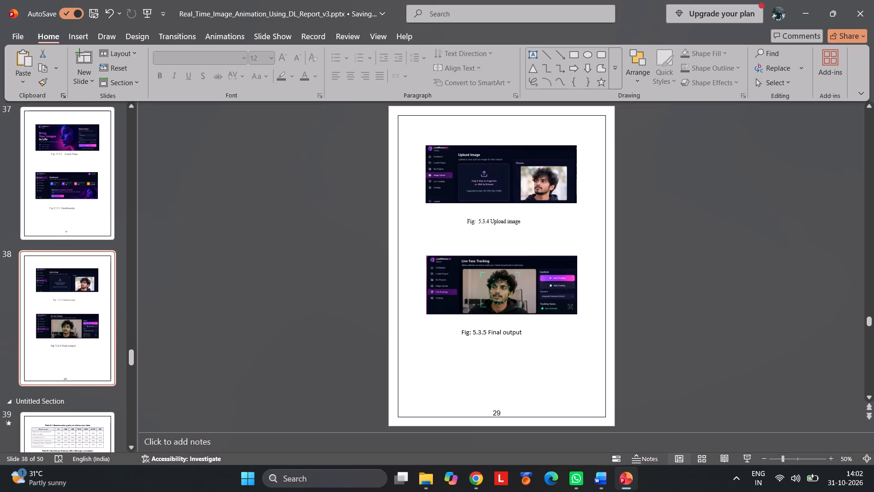
click(498, 411)
key(ctrl+a)
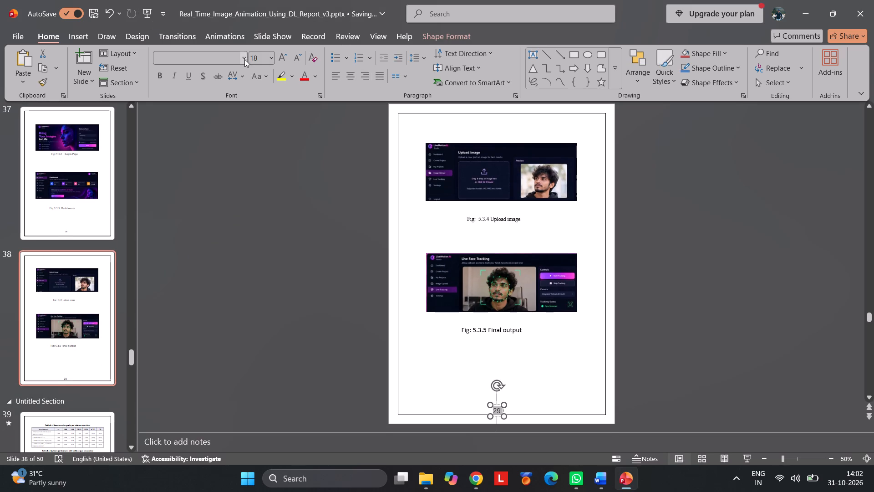
click(269, 54)
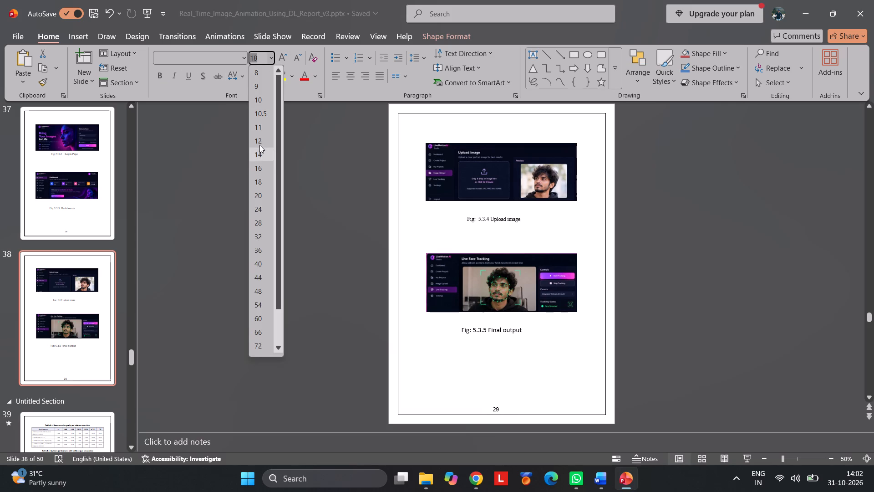
click(260, 144)
click(179, 288)
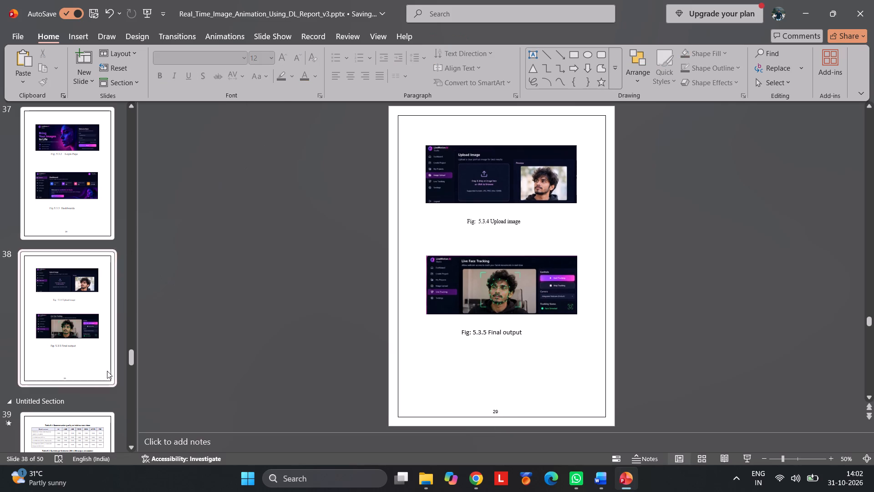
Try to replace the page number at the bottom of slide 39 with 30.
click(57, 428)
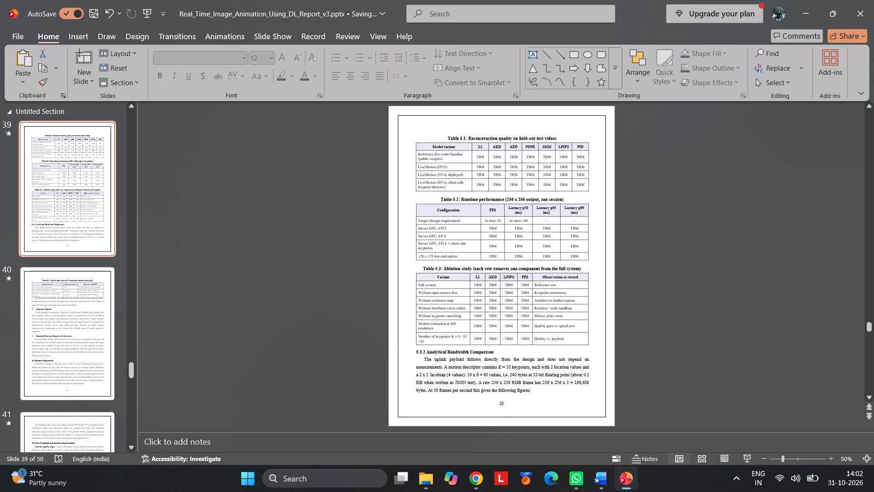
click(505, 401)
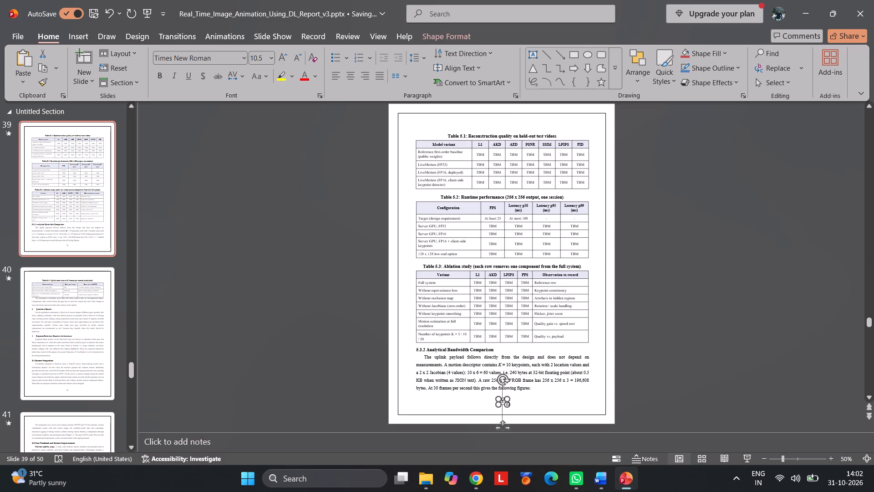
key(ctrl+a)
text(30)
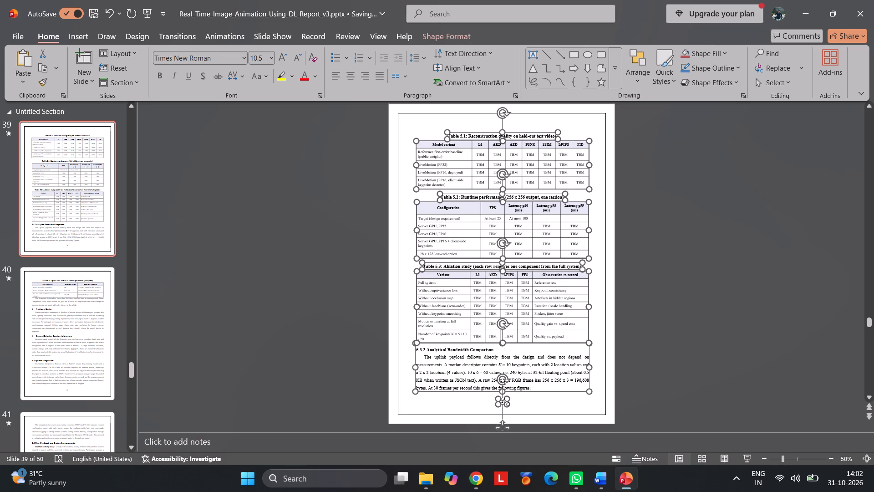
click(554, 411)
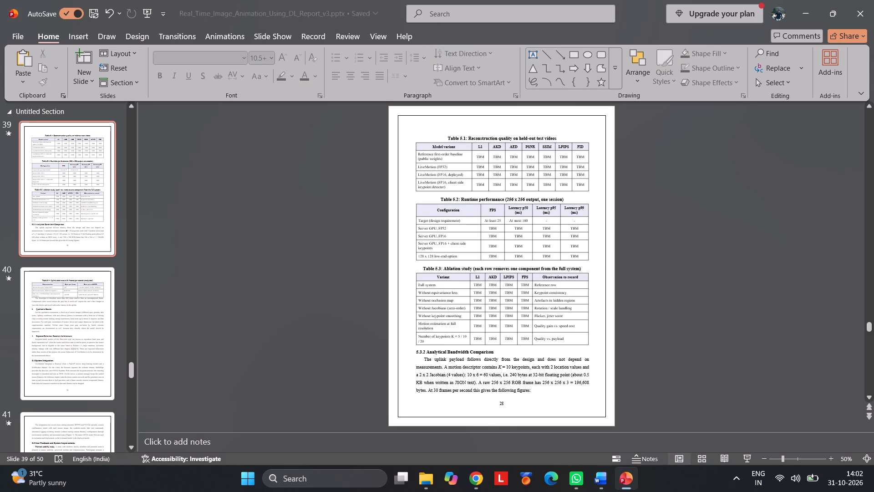
Enter 38 in the page number text box at the bottom of slide 39.
click(500, 405)
key(BackSpace)
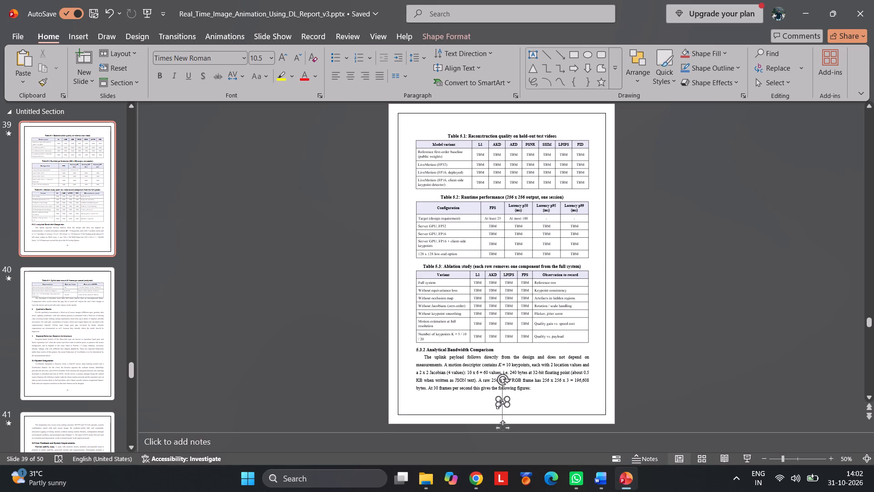
key(BackSpace)
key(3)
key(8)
click(735, 350)
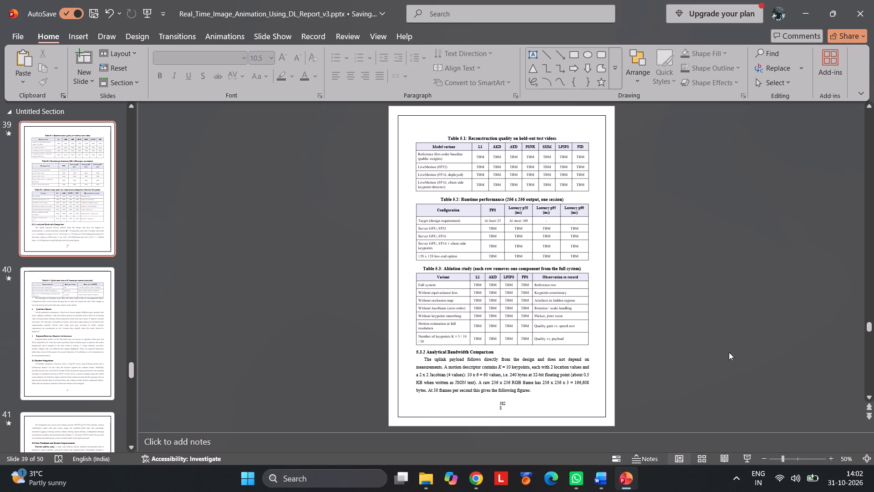
Correct the page number at the bottom of slide 39 so it reads 30 on a single line.
click(501, 402)
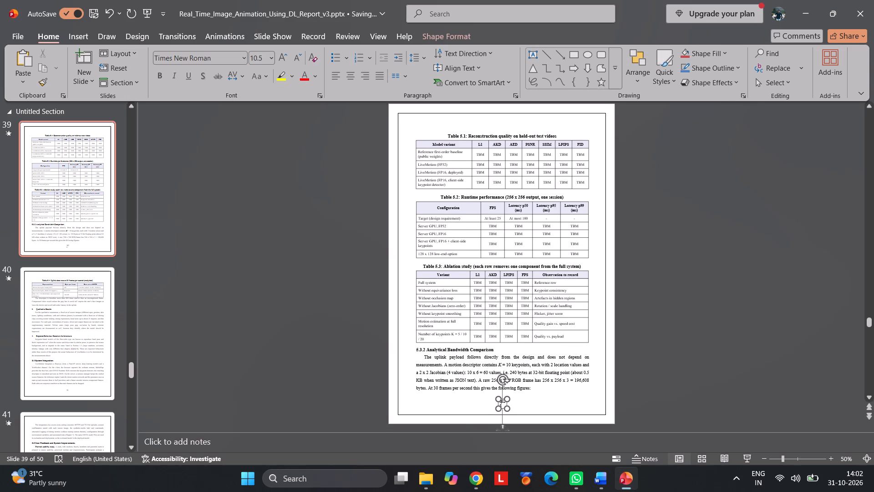
click(501, 402)
ctrl+scroll(424, 188, up, 6)
scroll(424, 188, down, 1)
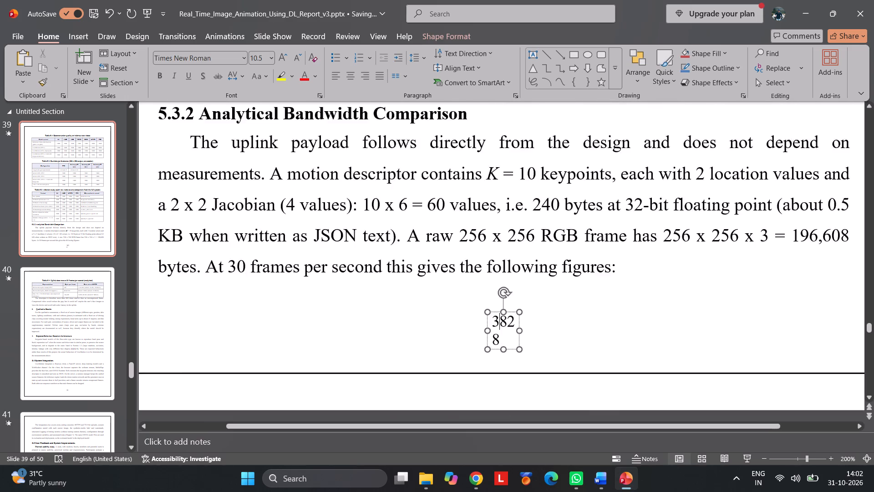
scroll(424, 188, down, 1)
scroll(507, 269, down, 12)
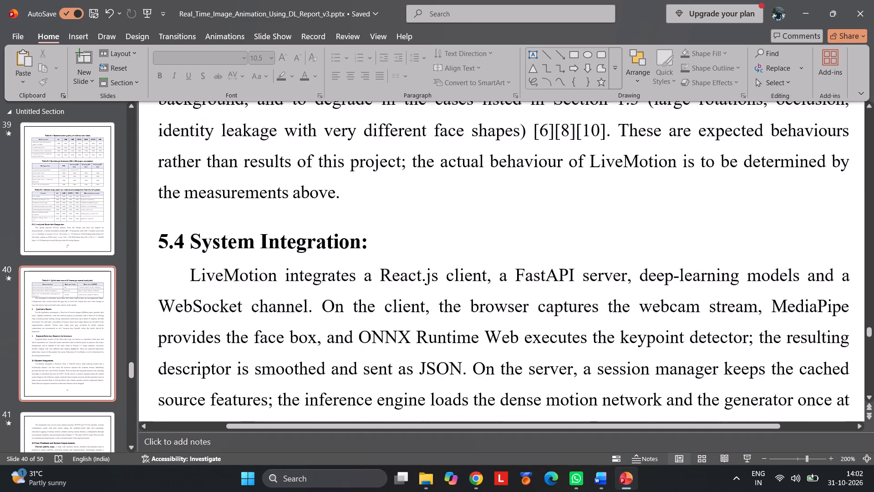
scroll(507, 269, down, 9)
scroll(507, 269, up, 7)
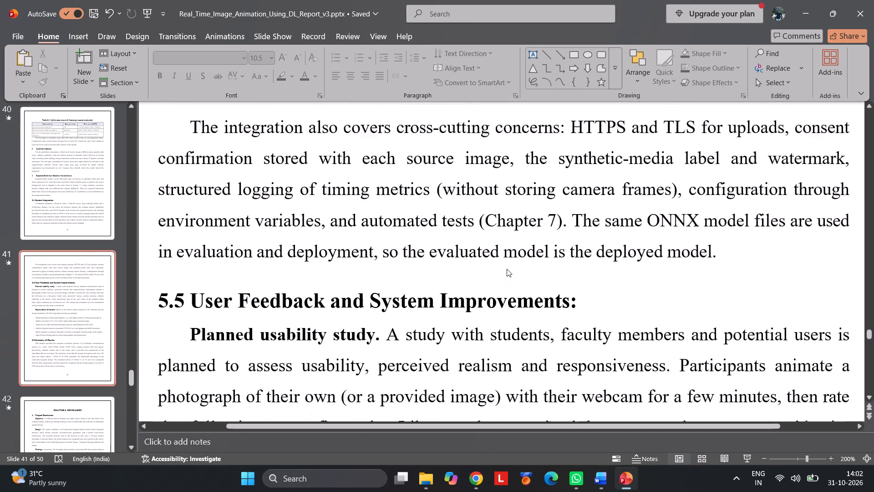
scroll(507, 269, up, 16)
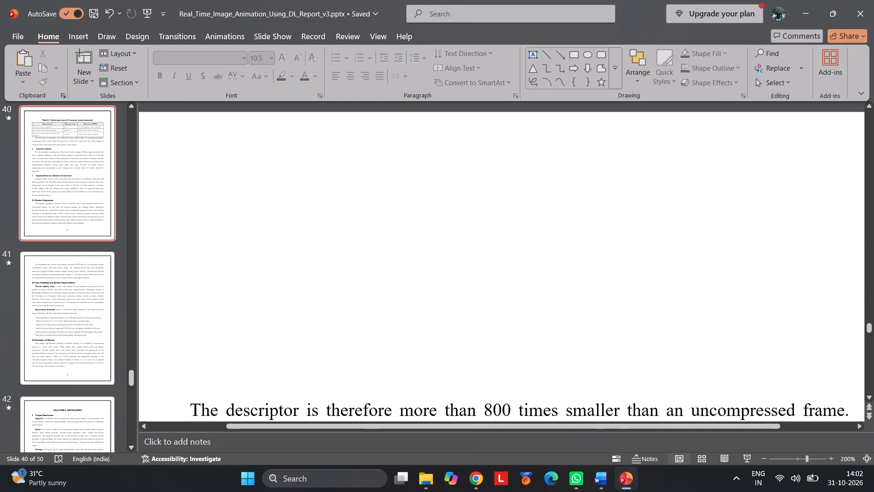
scroll(507, 269, up, 2)
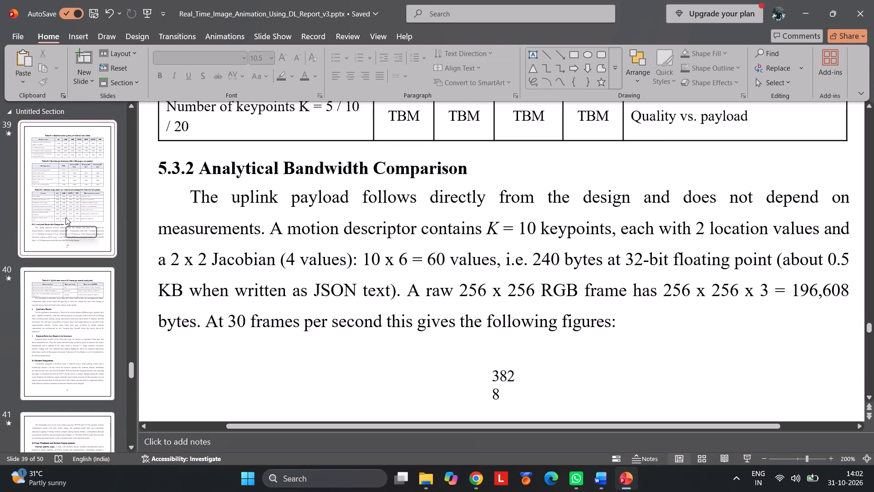
scroll(72, 277, up, 1)
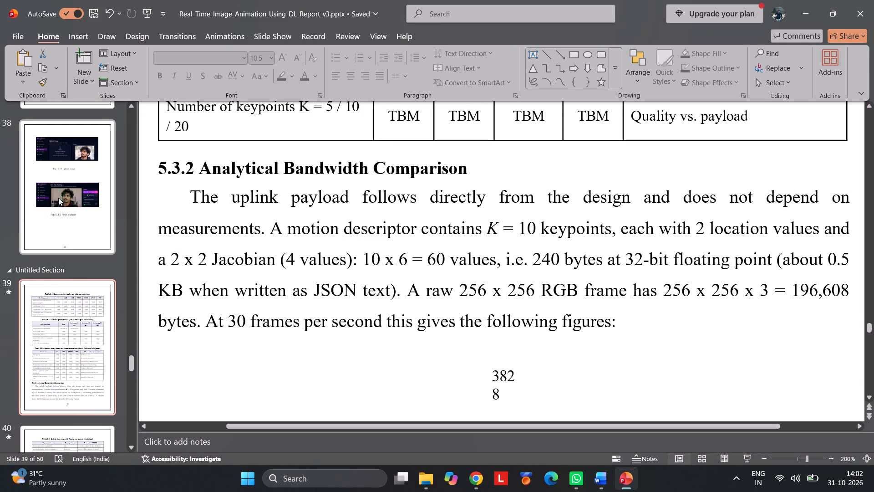
click(58, 198)
click(90, 370)
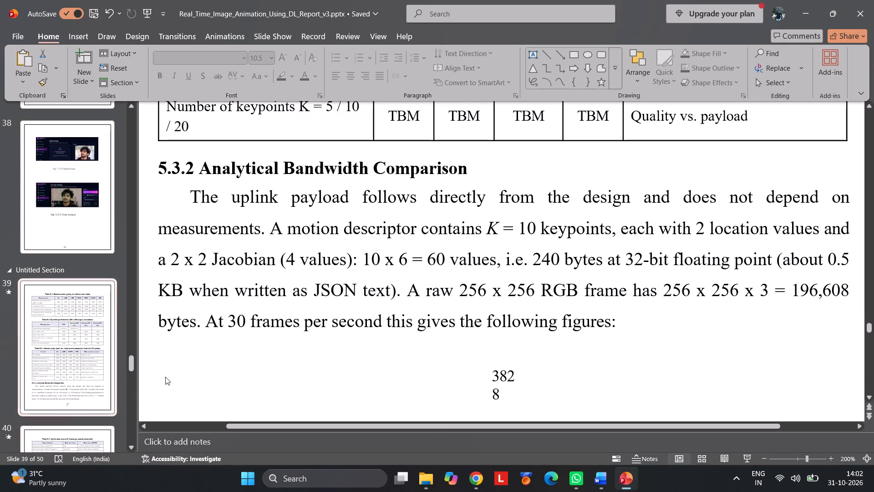
click(504, 395)
key(BackSpace)
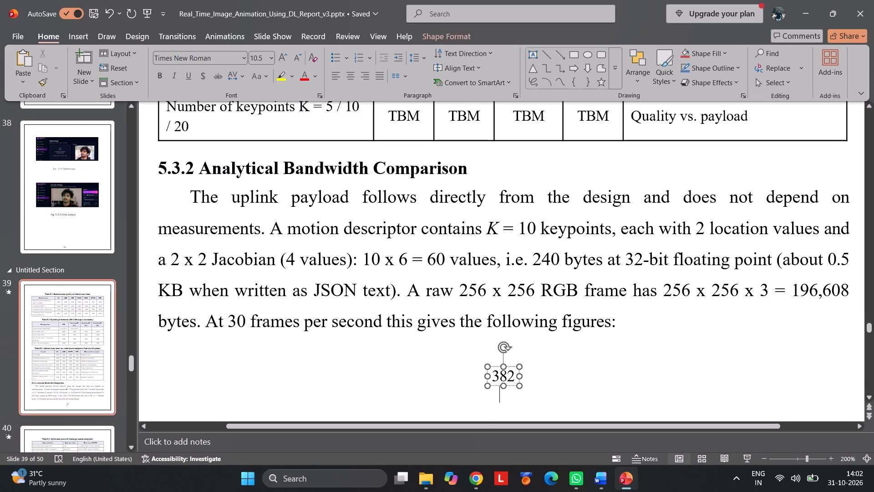
key(BackSpace)
key(BackSpace)
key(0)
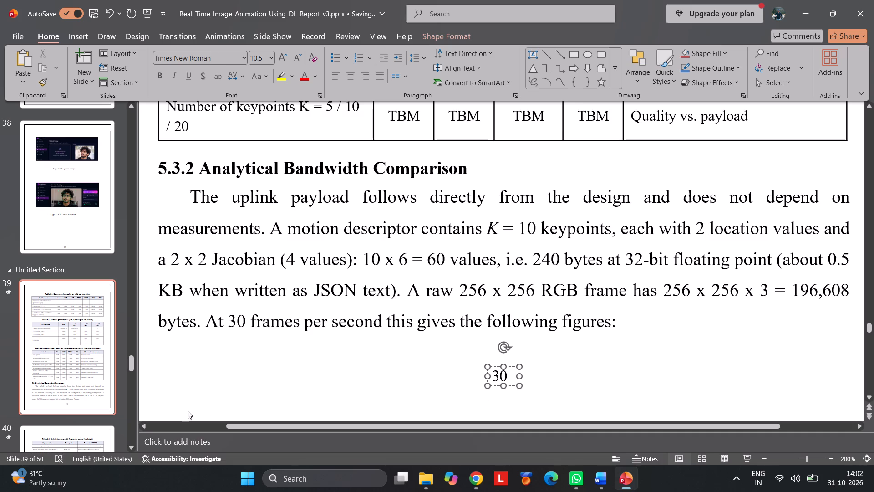
Replace the page number at the bottom of slide 40 with 30.
click(85, 435)
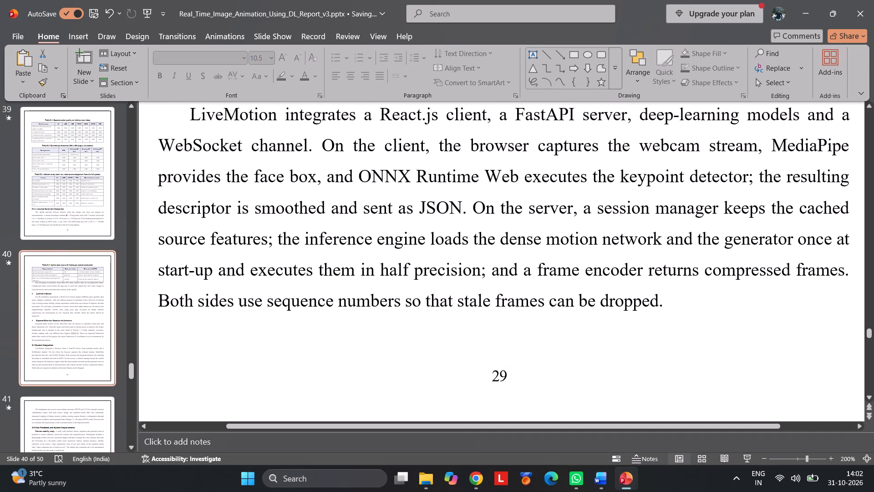
click(86, 200)
click(82, 279)
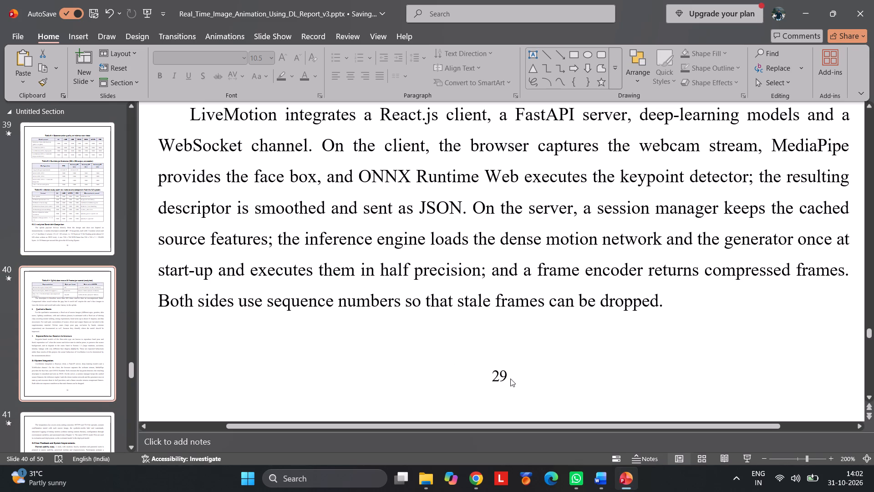
click(503, 375)
key(Right)
key(BackSpace)
key(BackSpace)
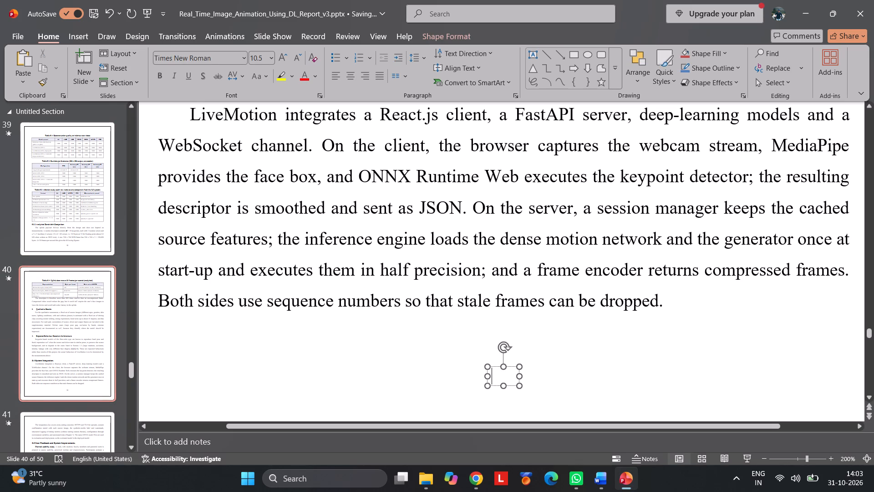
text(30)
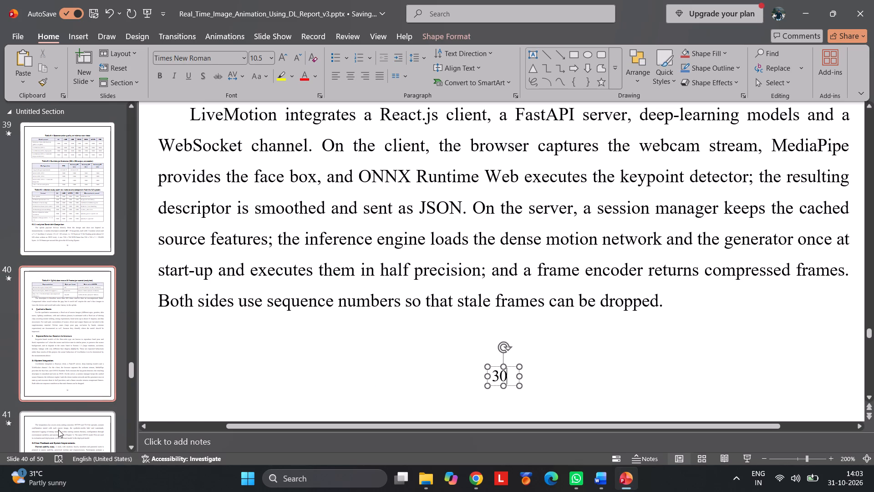
Enter the figure label "Fiig 5.3.2" in the first empty row of the List of Figures table on slide 8.
click(57, 430)
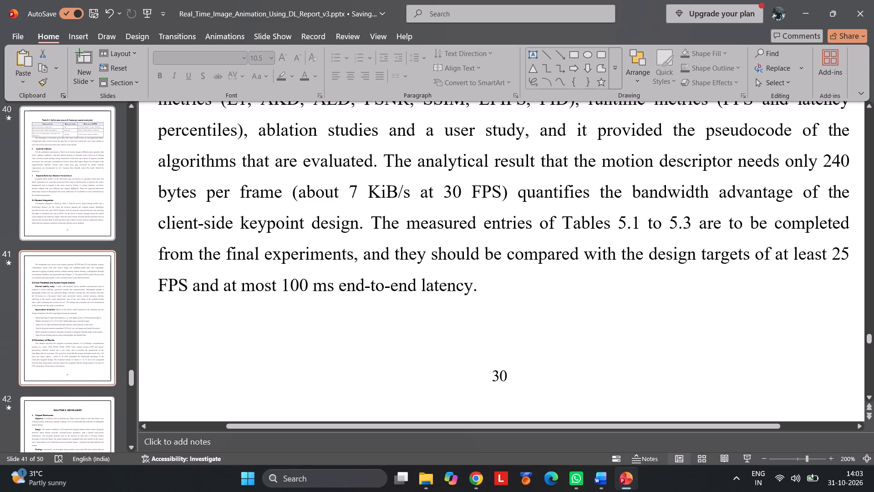
ctrl+scroll(523, 180, down, 7)
scroll(523, 180, up, 8)
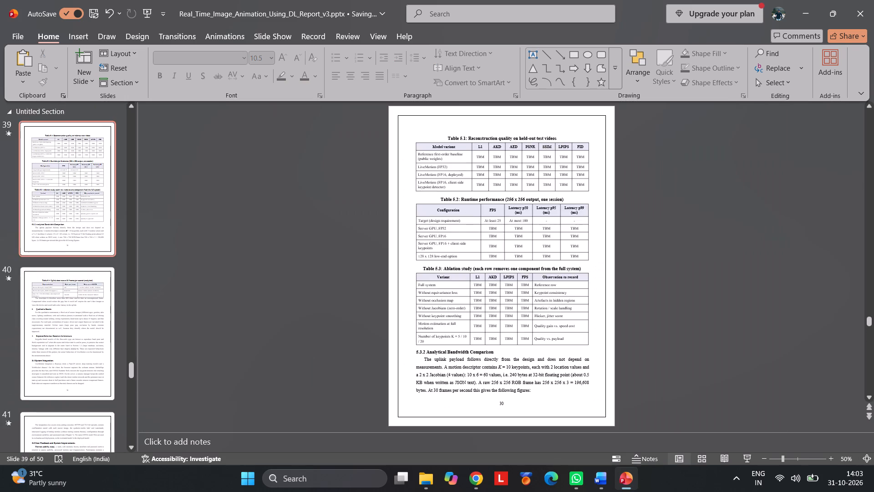
click(683, 235)
scroll(683, 235, up, 7)
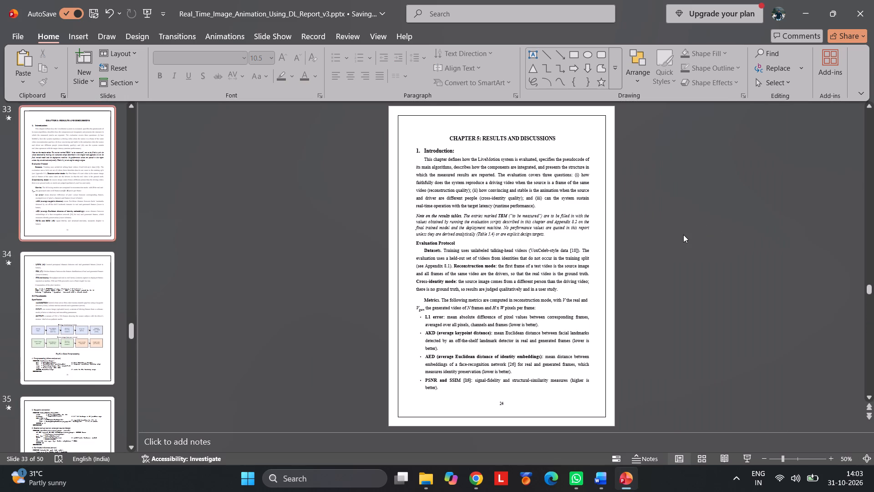
scroll(683, 235, up, 2)
scroll(683, 235, up, 20)
scroll(683, 235, up, 20)
scroll(683, 235, up, 20)
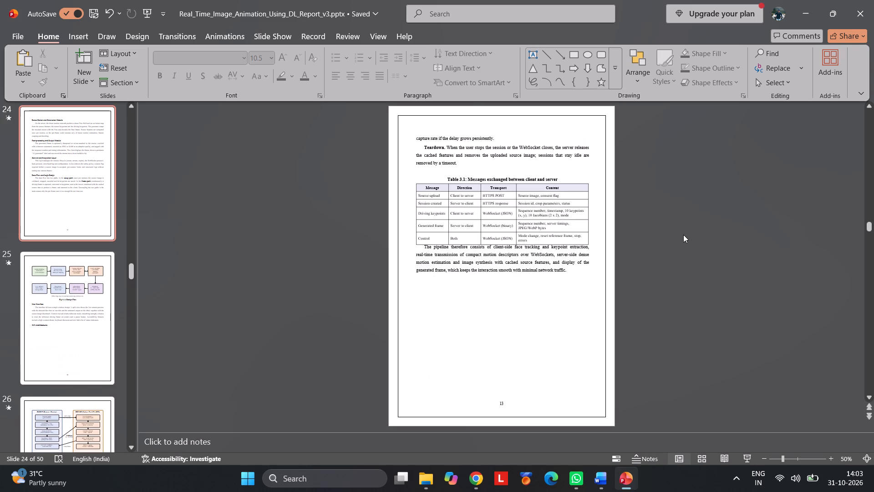
scroll(683, 235, up, 20)
scroll(683, 235, up, 20)
scroll(683, 235, up, 20)
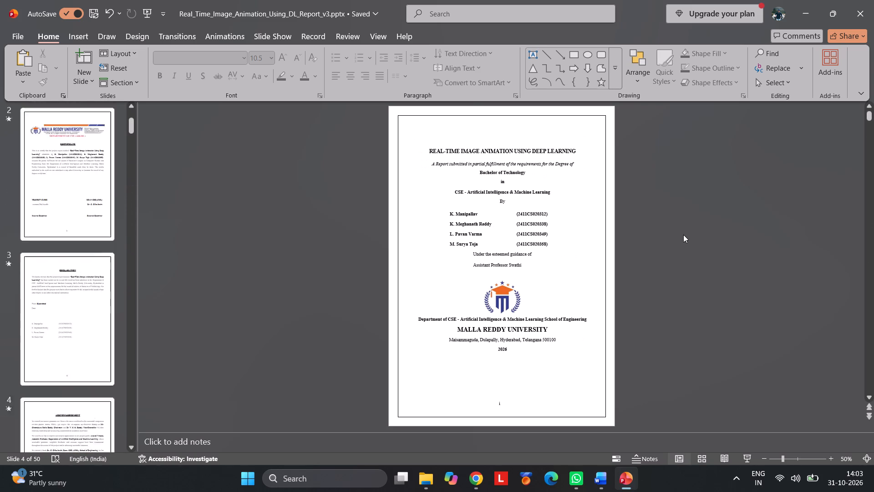
scroll(683, 235, up, 10)
click(86, 371)
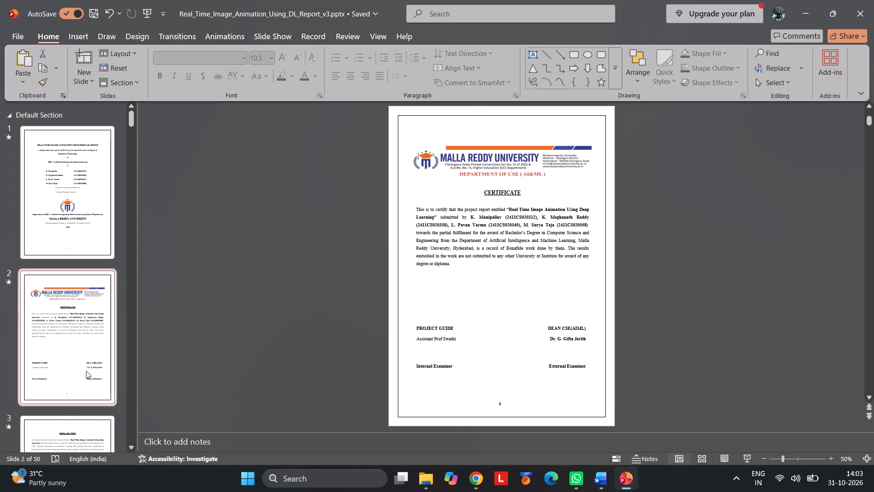
click(88, 408)
scroll(88, 408, down, 2)
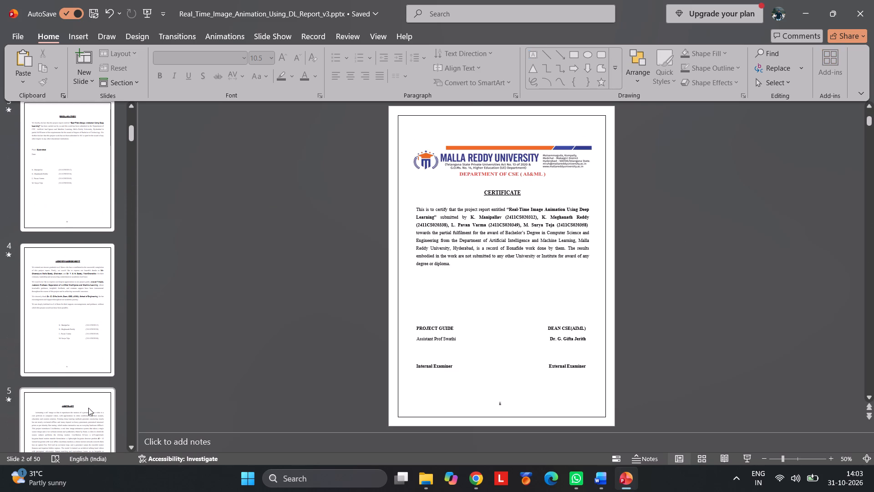
scroll(72, 332, down, 1)
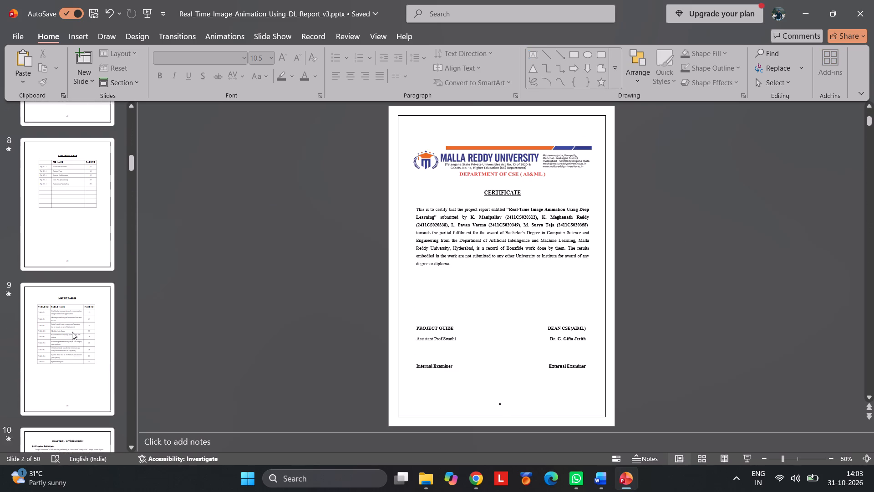
scroll(72, 332, down, 2)
click(76, 182)
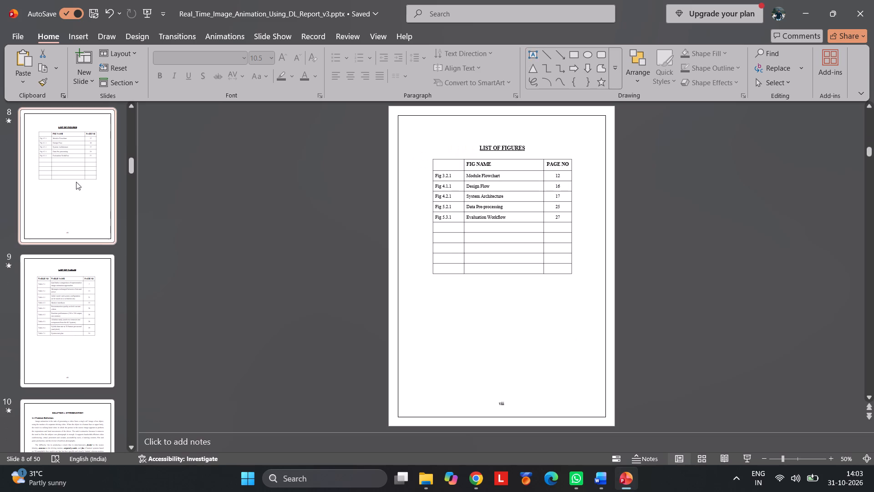
click(451, 226)
click(446, 226)
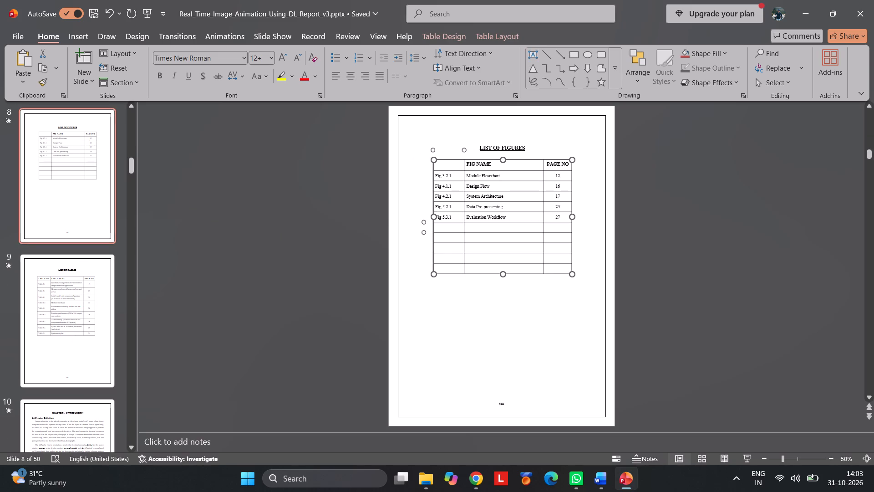
click(441, 227)
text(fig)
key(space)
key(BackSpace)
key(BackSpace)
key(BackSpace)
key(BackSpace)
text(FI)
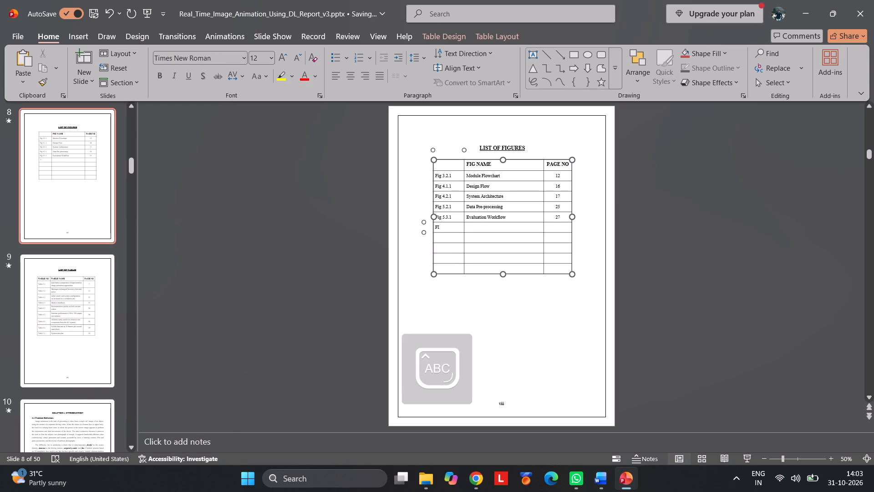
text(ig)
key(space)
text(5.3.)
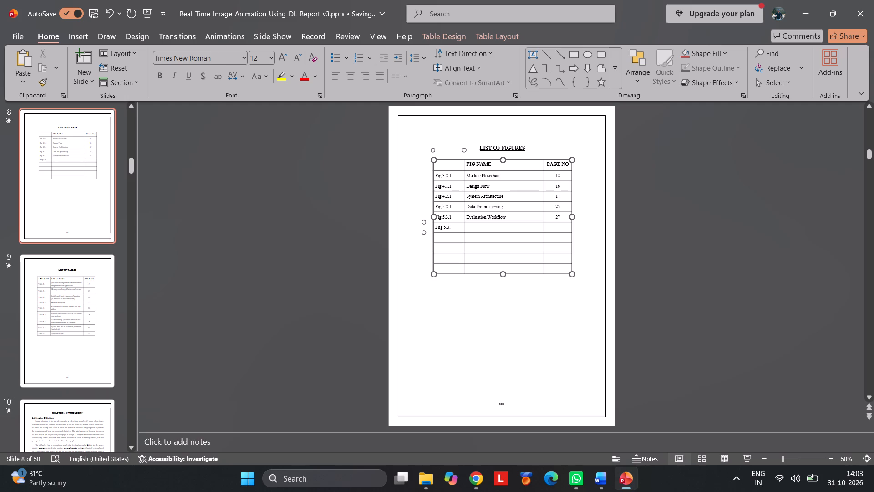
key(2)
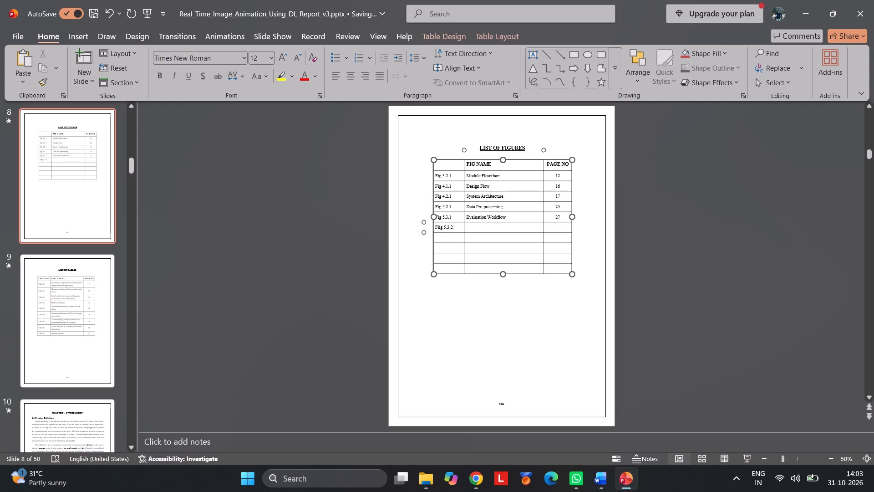
Fill the rest of the 5.3.2 row in the List of Figures with the name "Login Page" and page number 28.
click(471, 226)
click(481, 228)
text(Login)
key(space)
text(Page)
click(554, 228)
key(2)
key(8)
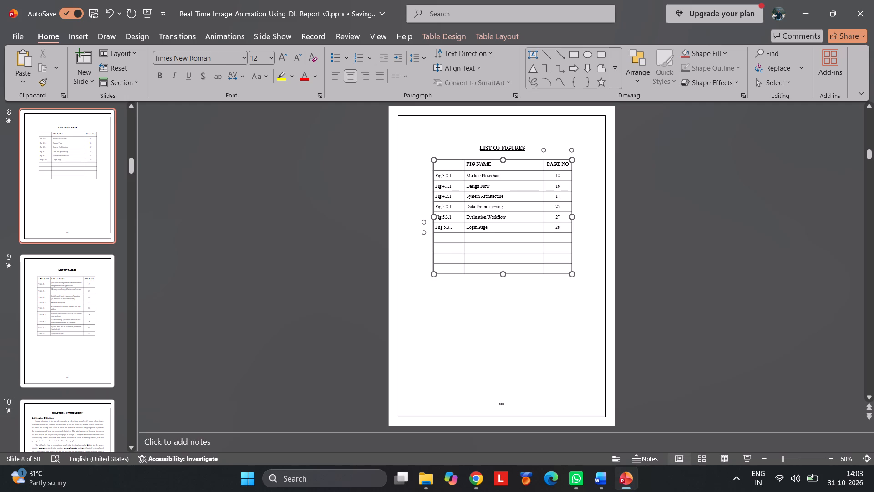
Enter page number 28 in the empty List of Figures row below Login Page.
click(559, 236)
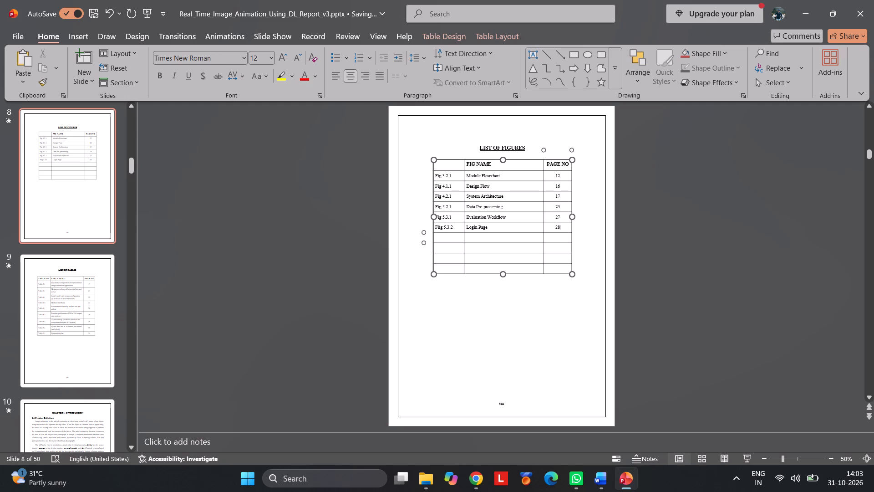
click(557, 239)
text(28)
Complete the List of Figures row below Login Page with the name "Dashboard" and the label "Fig 5.3.3".
click(513, 237)
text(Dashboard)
click(451, 237)
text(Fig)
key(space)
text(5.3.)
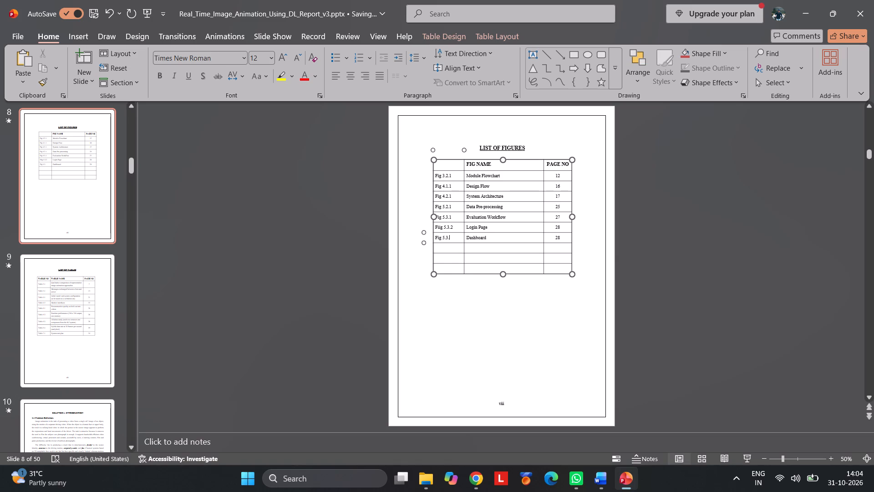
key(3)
Fill the row below Dashboard in the List of Figures with "Fig 5.3.4", the name "Upload image" and page number 29.
click(452, 249)
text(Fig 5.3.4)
click(478, 249)
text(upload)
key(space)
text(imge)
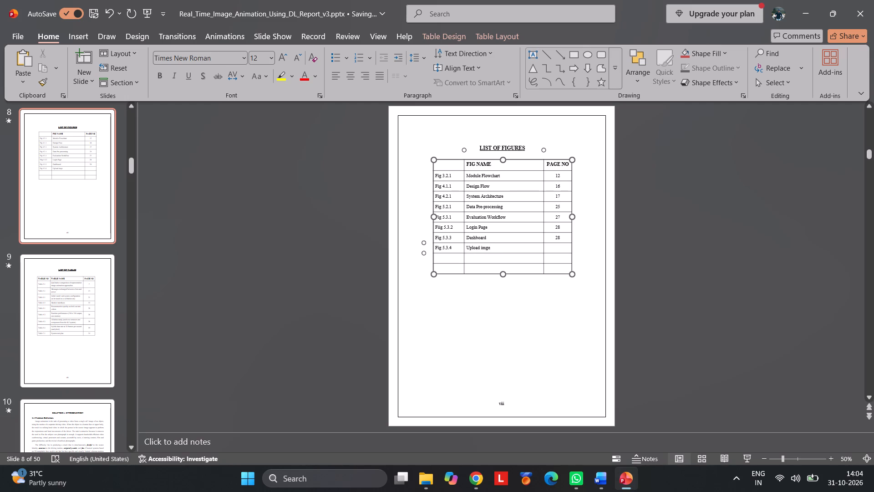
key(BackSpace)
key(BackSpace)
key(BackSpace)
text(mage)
click(558, 249)
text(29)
Enter the figure label "Fig 5.3.5" in the List of Figures row below Upload image.
click(442, 261)
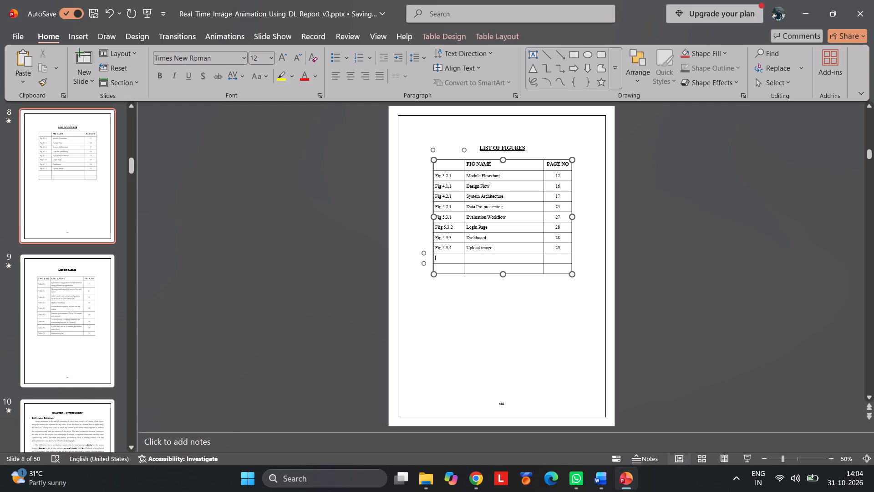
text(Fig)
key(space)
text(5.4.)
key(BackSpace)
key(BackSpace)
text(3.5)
Fill the rest of the 5.3.5 row in the List of Figures with the name "Output" and page number 30.
click(480, 258)
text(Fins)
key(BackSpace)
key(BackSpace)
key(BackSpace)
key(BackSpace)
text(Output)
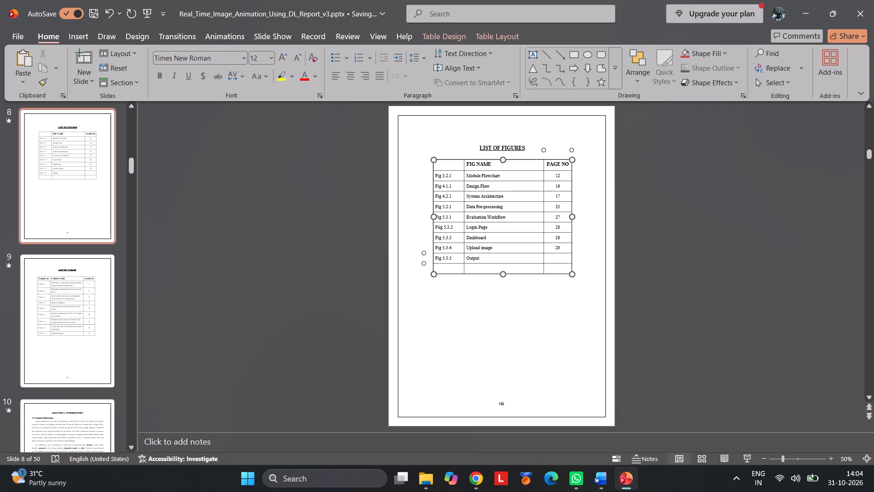
click(563, 256)
click(555, 256)
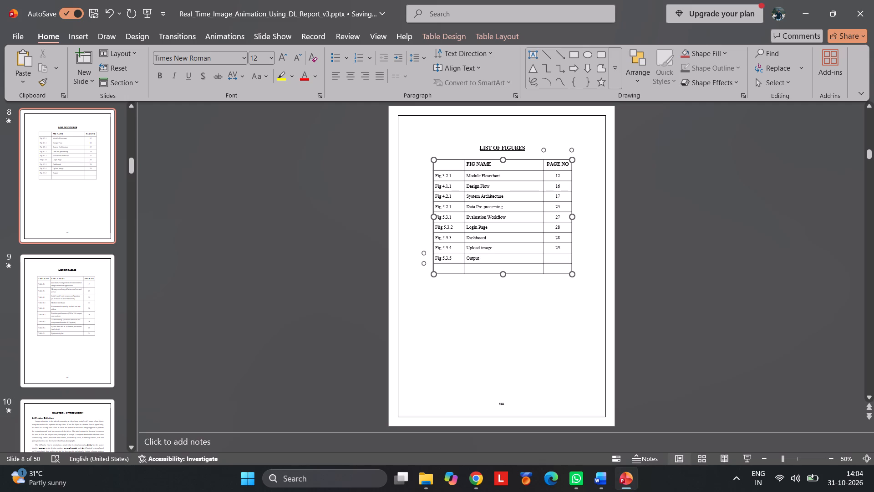
click(558, 261)
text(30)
click(683, 286)
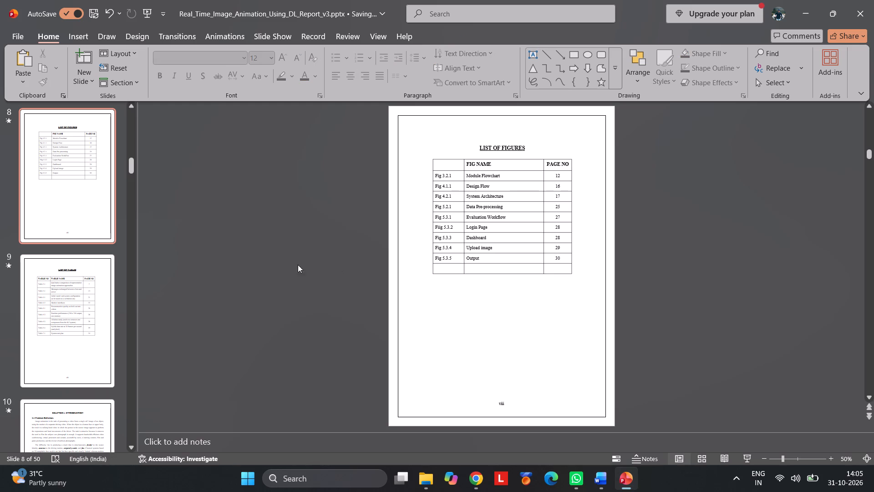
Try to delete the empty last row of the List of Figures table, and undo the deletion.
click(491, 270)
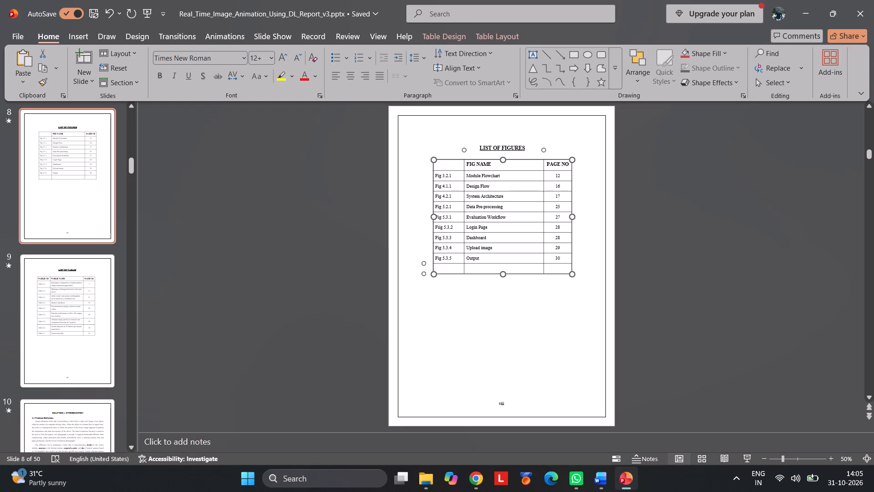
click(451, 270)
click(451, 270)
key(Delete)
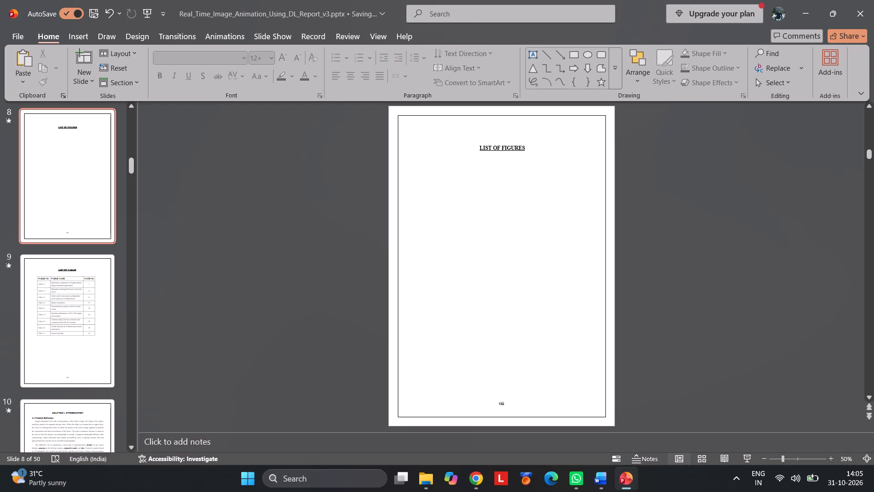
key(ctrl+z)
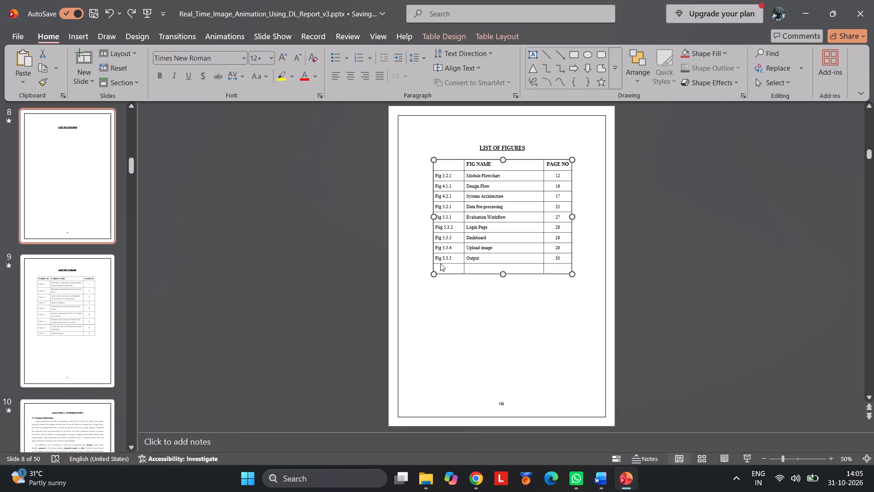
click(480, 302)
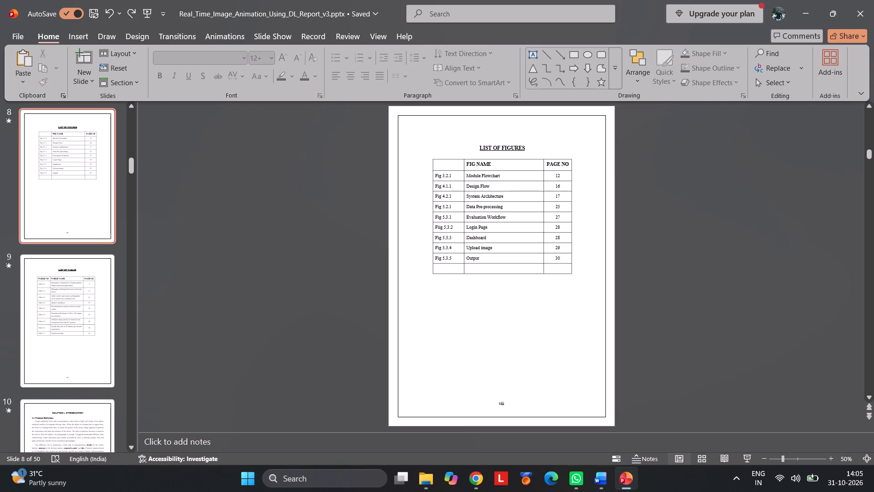
Delete the empty row at the end of the List of Figures table.
click(518, 268)
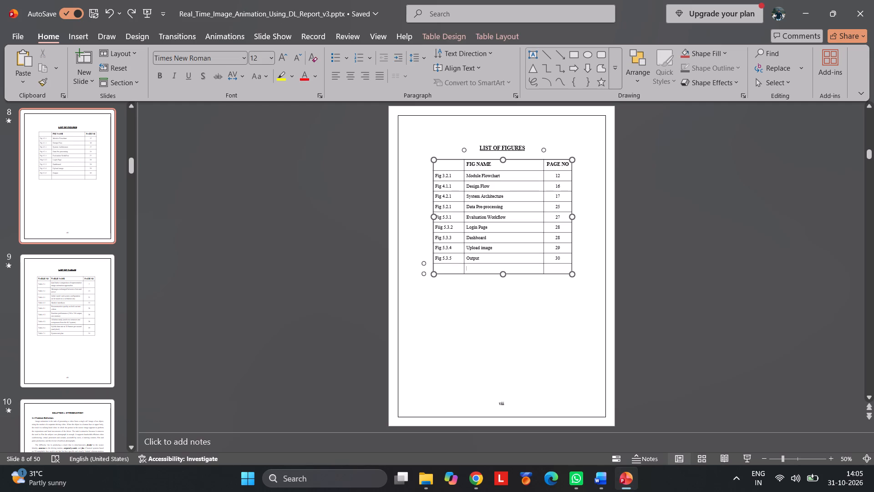
right_click(478, 268)
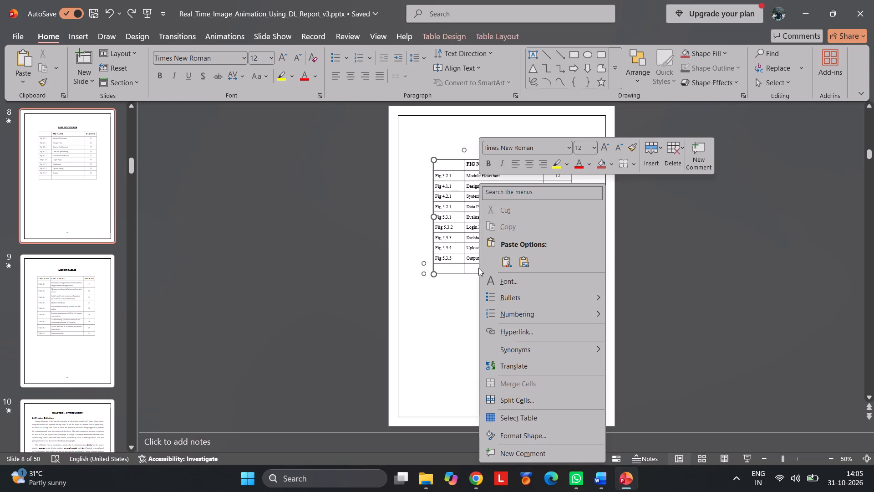
click(680, 147)
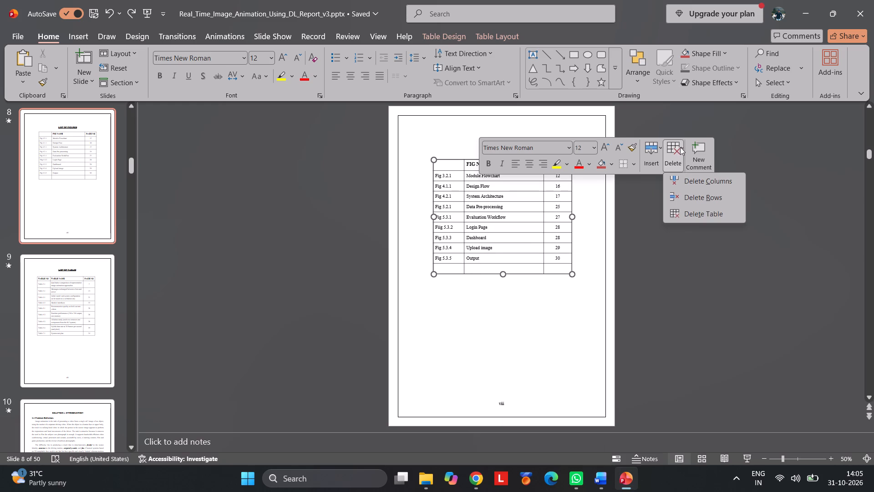
click(691, 201)
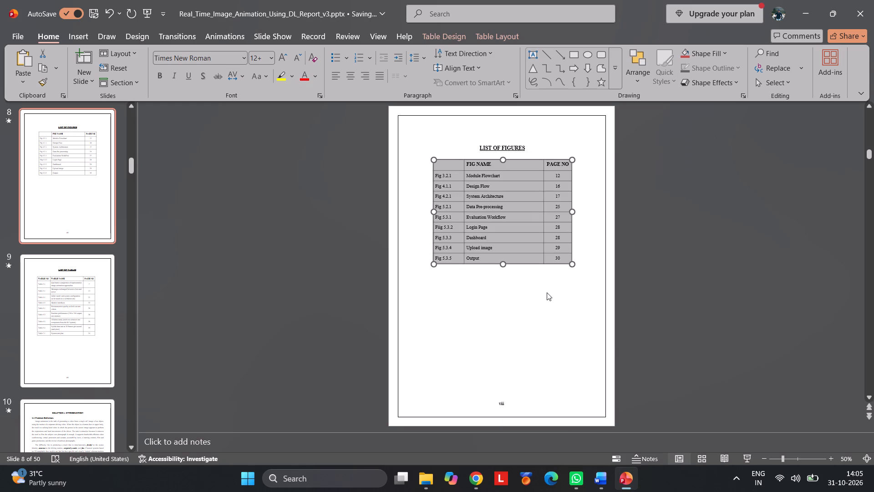
click(547, 292)
Look over the slides from the List of Tables to the Chapter 5 results screenshots and tables.
click(45, 308)
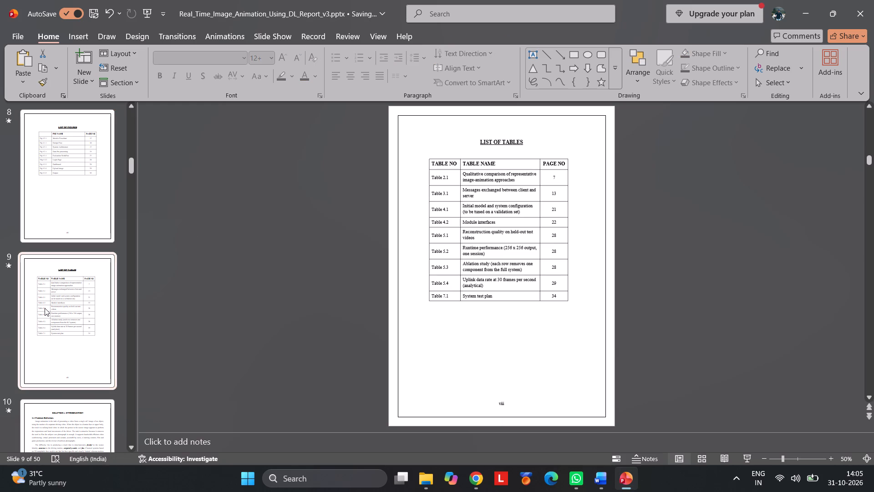
click(59, 424)
scroll(72, 311, down, 1)
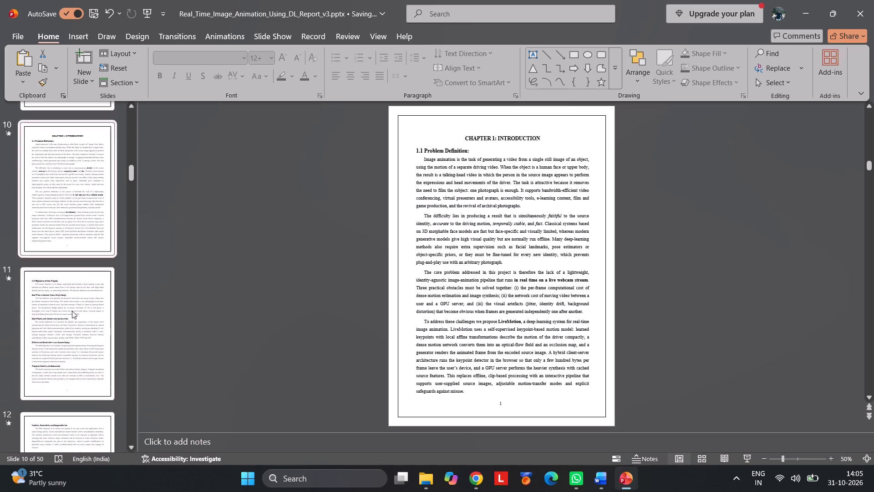
scroll(72, 311, down, 9)
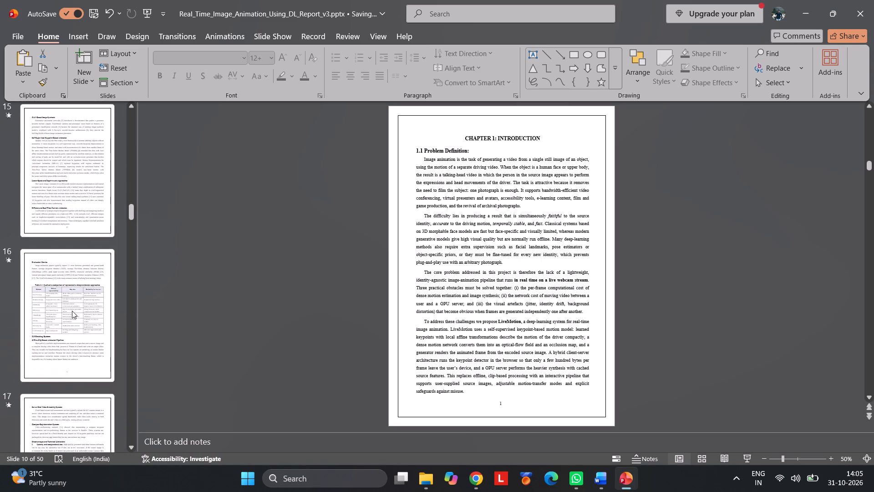
scroll(72, 311, down, 10)
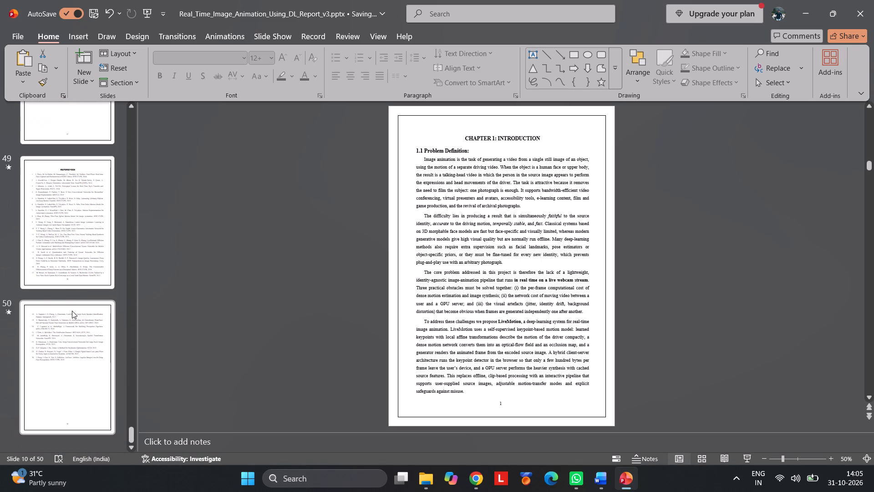
scroll(72, 311, up, 6)
scroll(72, 311, down, 1)
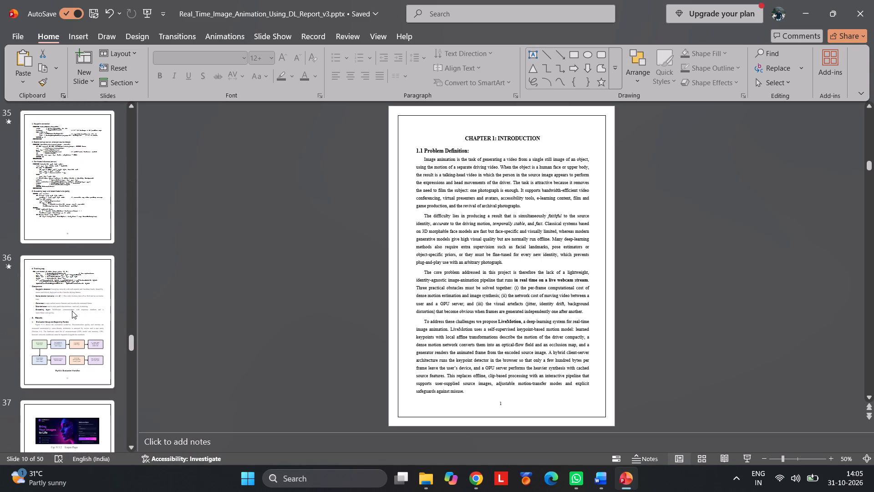
scroll(72, 311, down, 1)
click(61, 164)
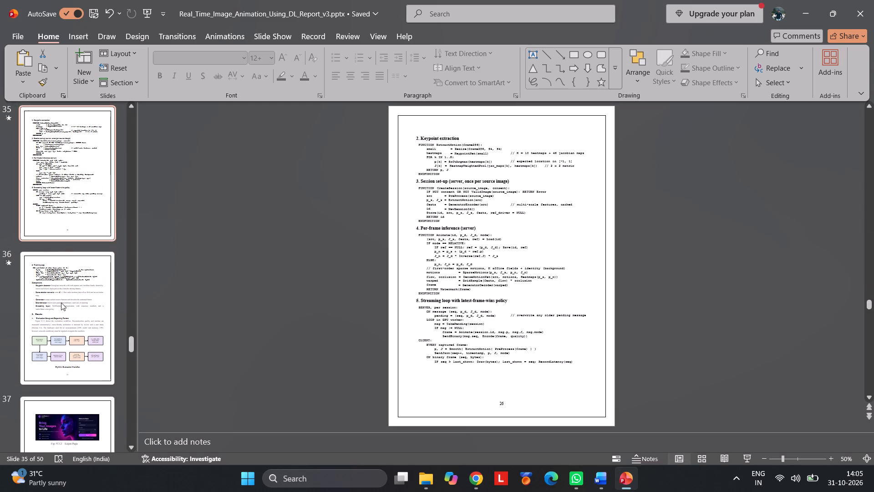
click(61, 302)
scroll(61, 302, down, 2)
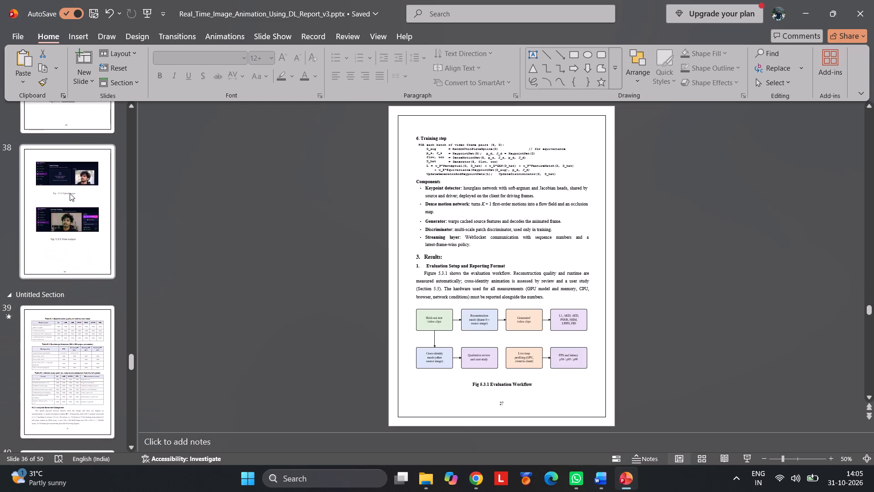
click(70, 193)
scroll(66, 212, down, 1)
click(72, 251)
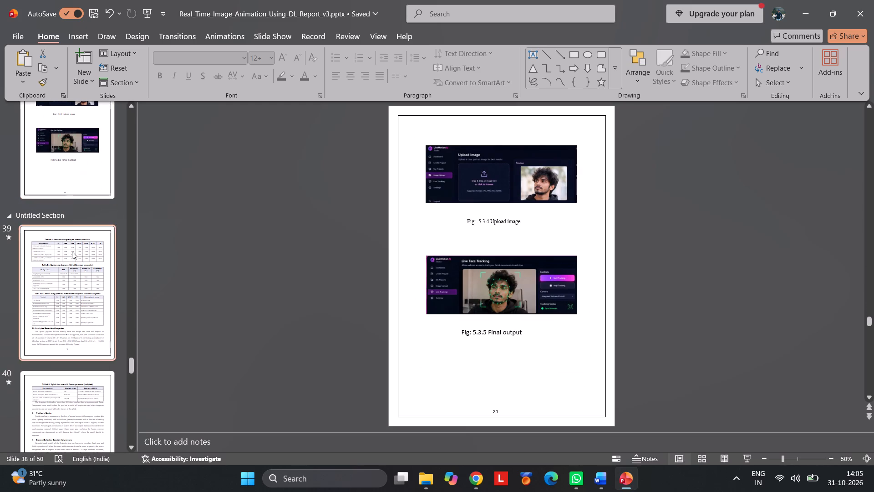
Look over the Chapter 6 conclusion, Chapter 7 testing and Chapter 8 appendices slides.
scroll(72, 251, down, 1)
click(64, 297)
scroll(64, 297, down, 1)
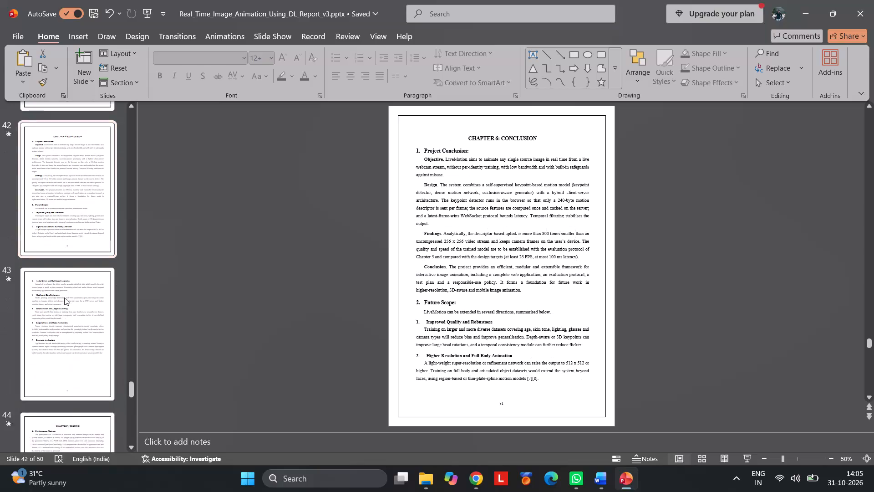
scroll(64, 297, down, 1)
click(66, 271)
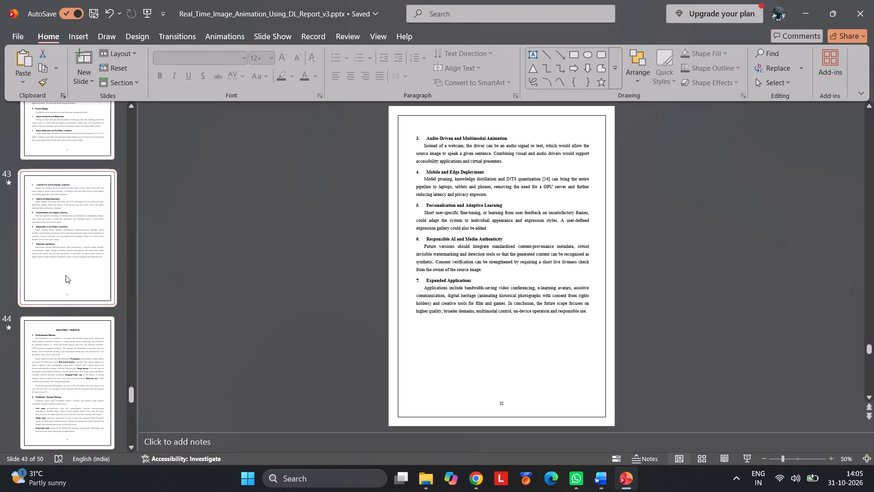
click(74, 348)
scroll(74, 348, down, 1)
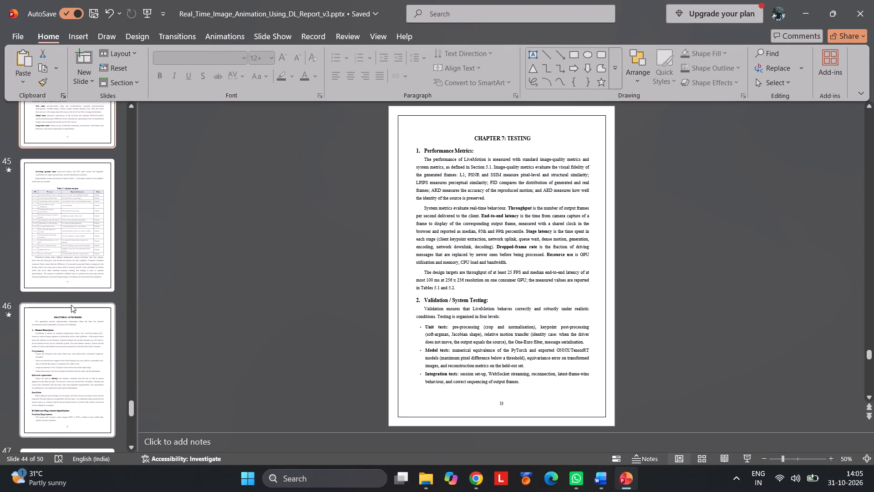
click(71, 276)
click(83, 328)
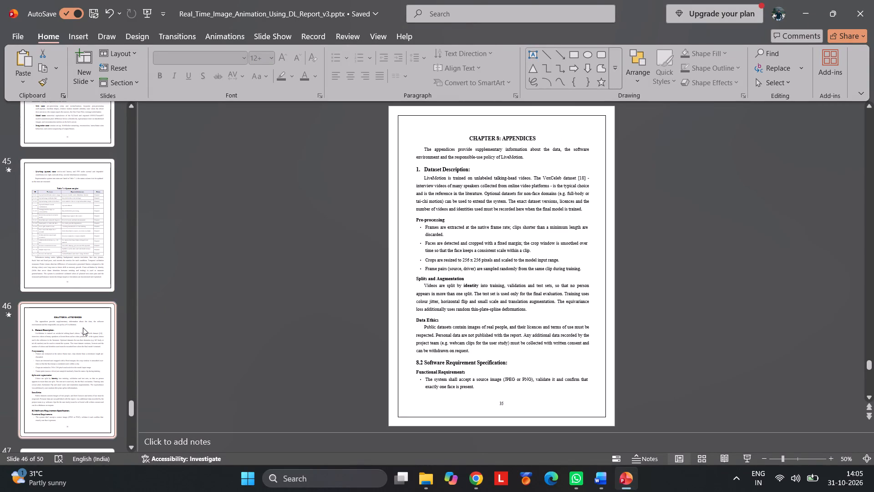
Return to the title page and check the front matter slides in order through the List of Tables, including their Roman page numbers.
scroll(62, 251, up, 18)
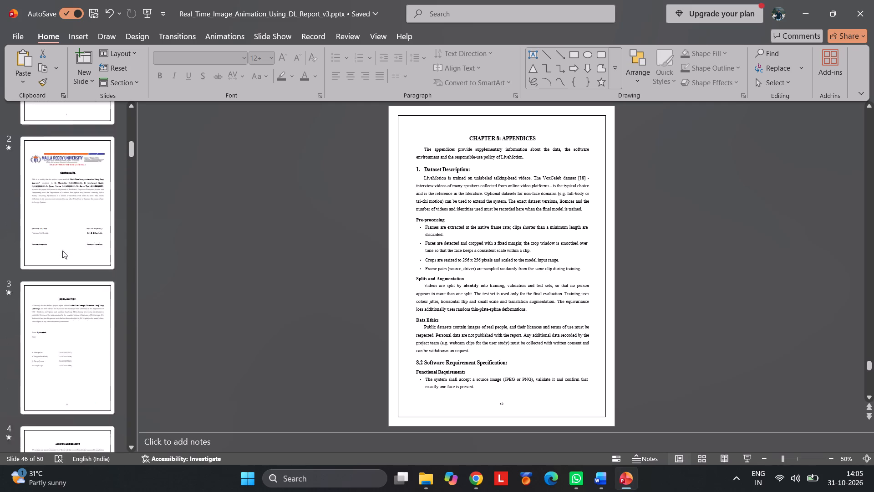
scroll(62, 251, up, 10)
click(71, 223)
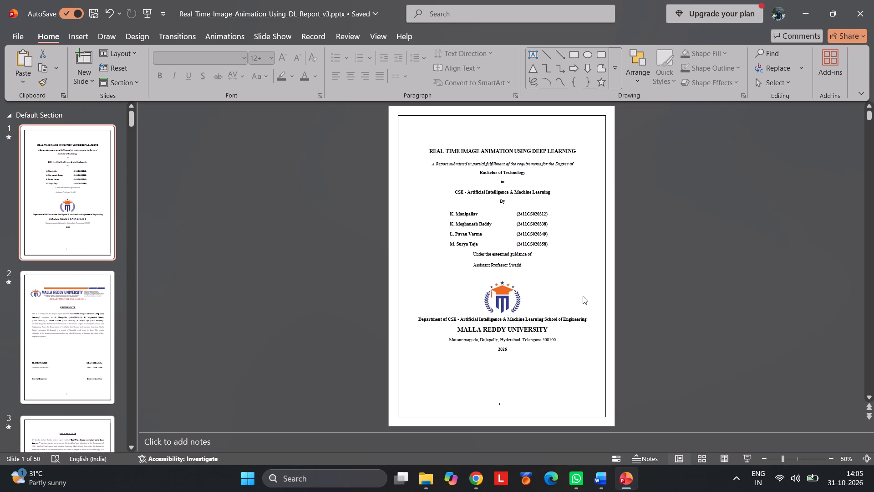
ctrl+scroll(583, 296, up, 1)
key(Down)
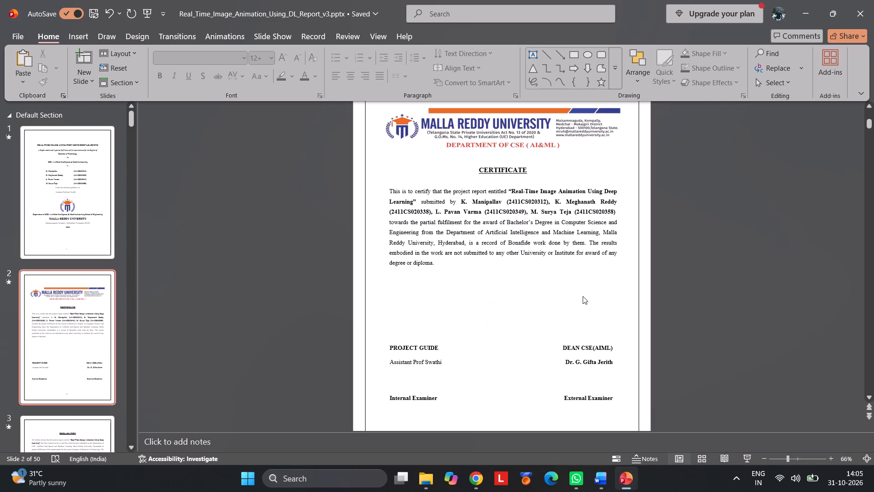
ctrl+scroll(583, 296, down, 5)
ctrl+scroll(583, 296, up, 4)
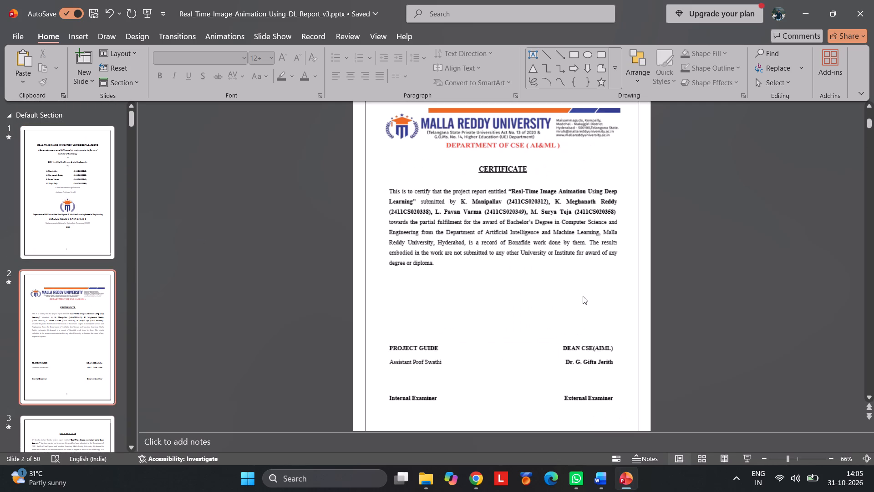
key(Down)
ctrl+scroll(583, 296, down, 2)
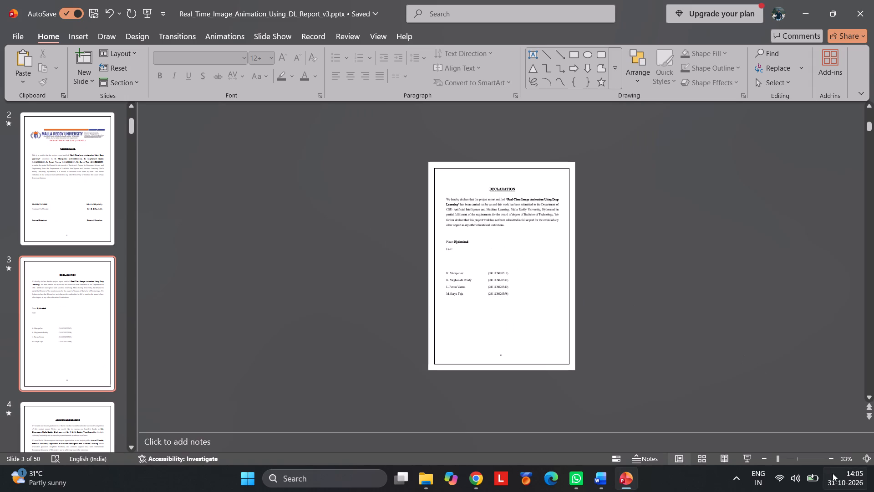
click(831, 454)
click(831, 454)
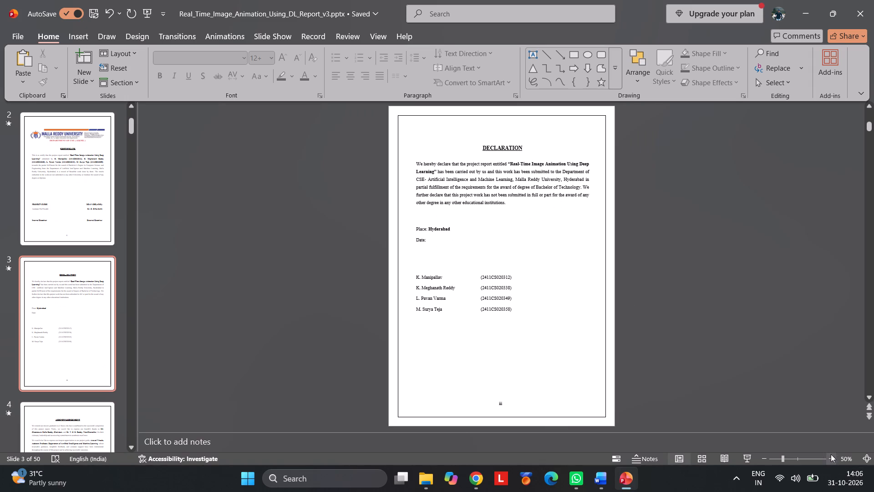
key(Down)
key(Down)
key(Down)
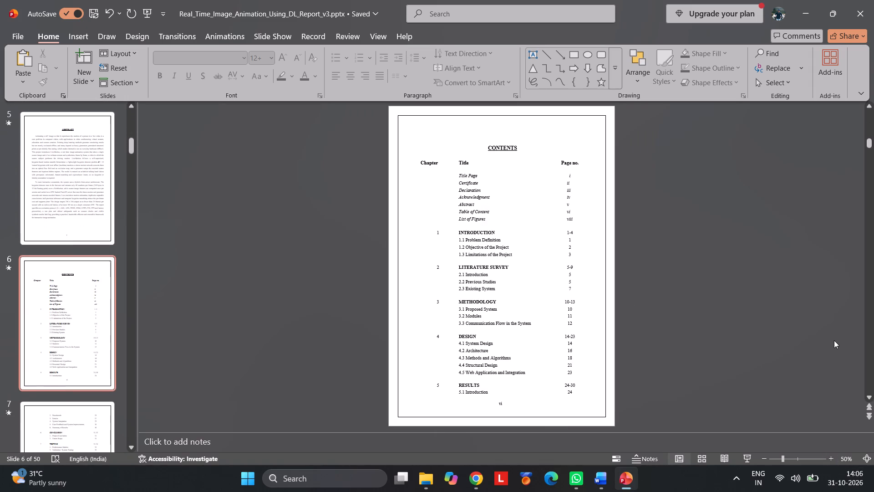
key(Down)
key(Down)
key(Down)
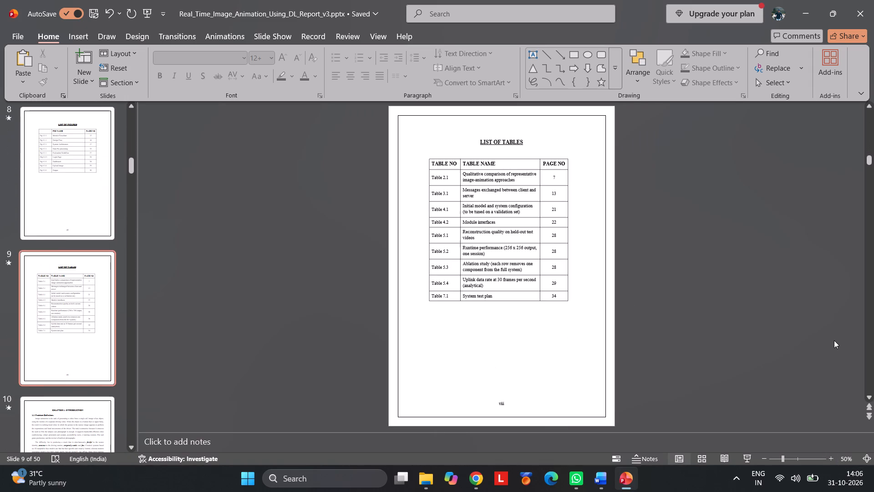
key(Down)
key(Up)
key(Up)
key(Down)
Replace the page number on the List of Tables slide with a new text box reading "ix" just above the bottom page border.
click(505, 405)
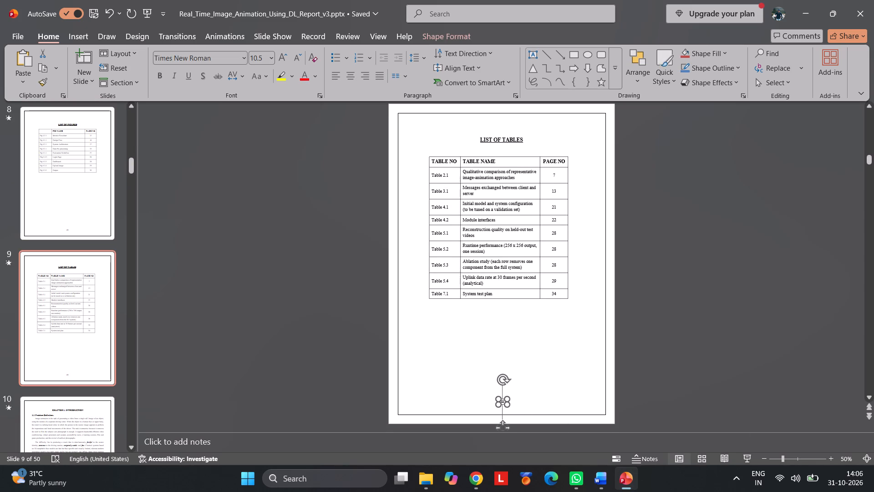
key(BackSpace)
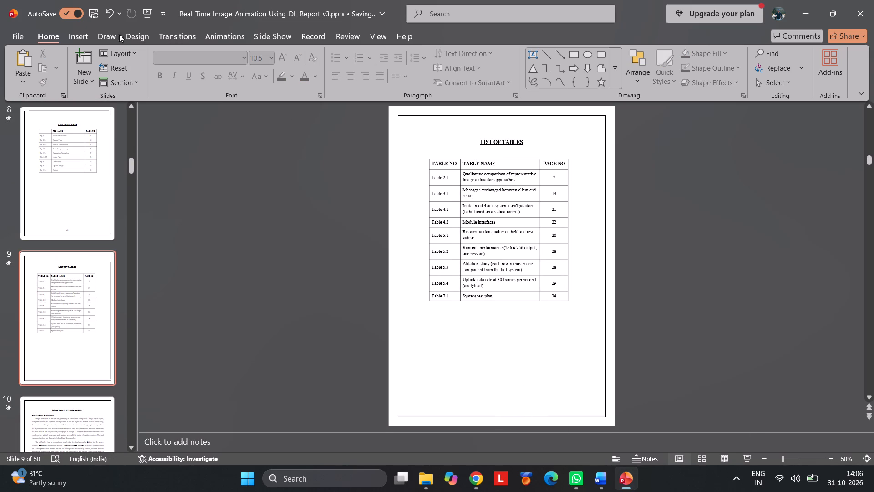
click(84, 33)
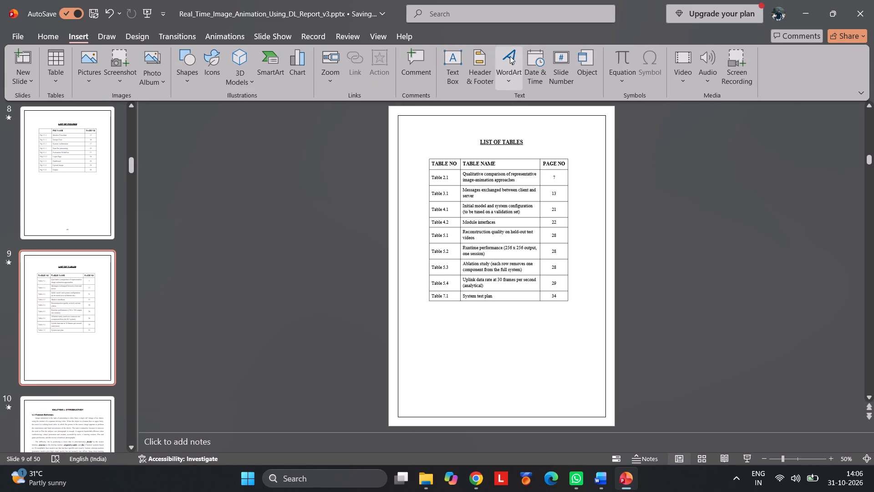
click(456, 52)
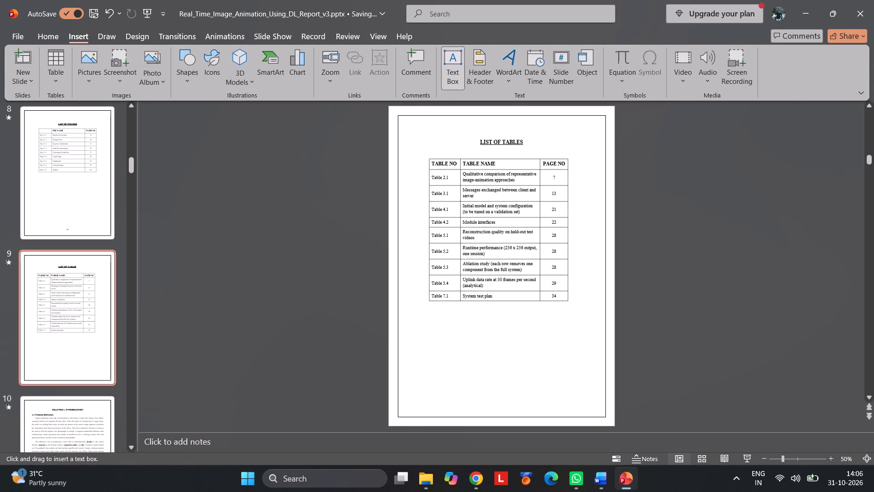
click(501, 410)
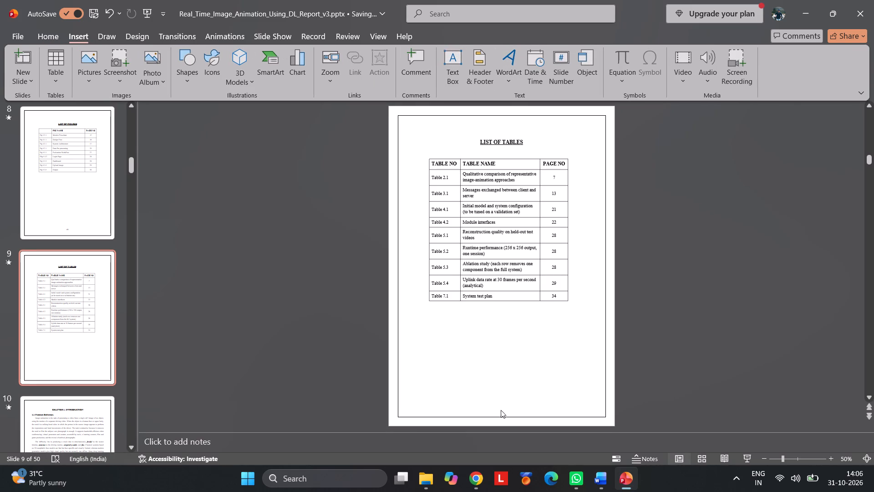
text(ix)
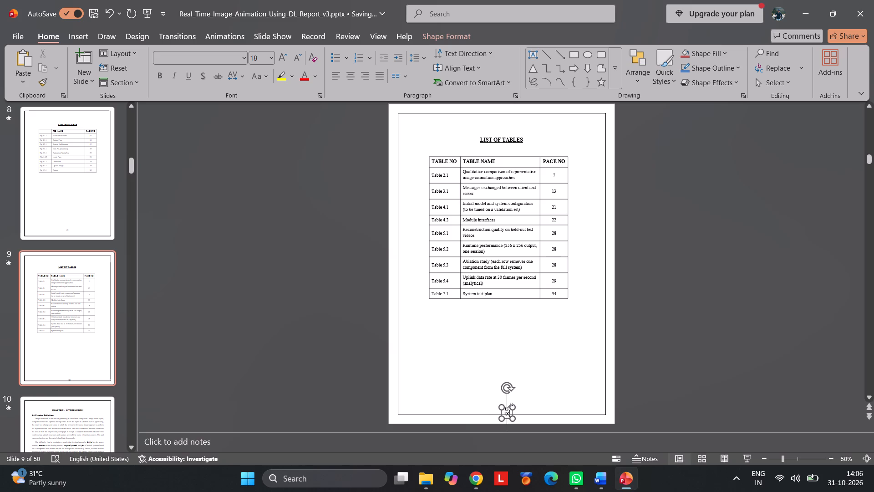
drag(508, 406, 507, 400)
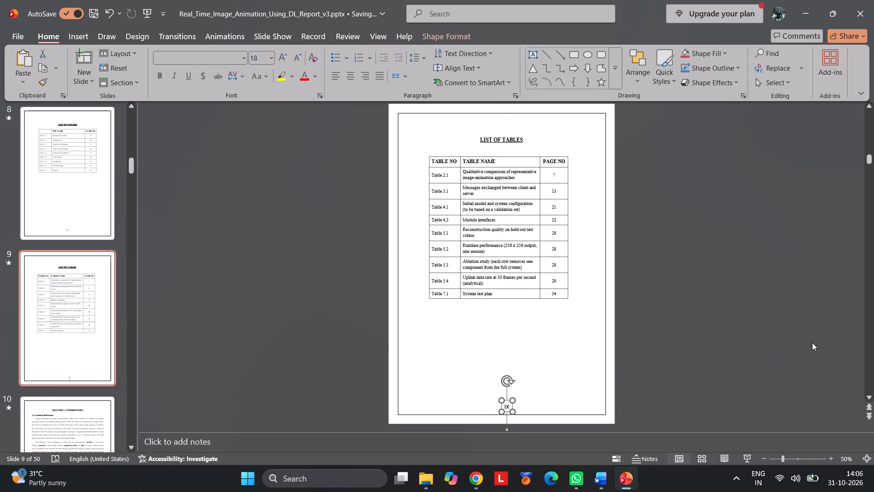
click(815, 340)
Check the slides of Chapters 1 to 3 in order, including their page numbers.
key(Down)
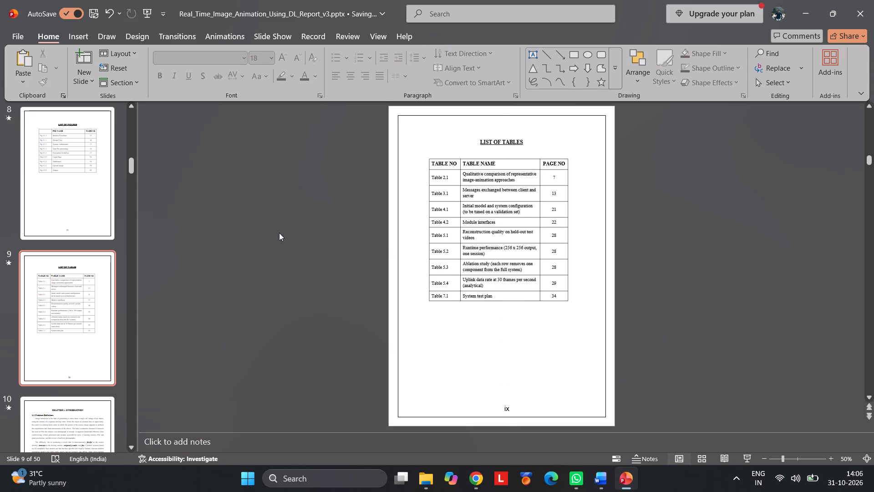
key(Down)
key(Down)
key(Down)
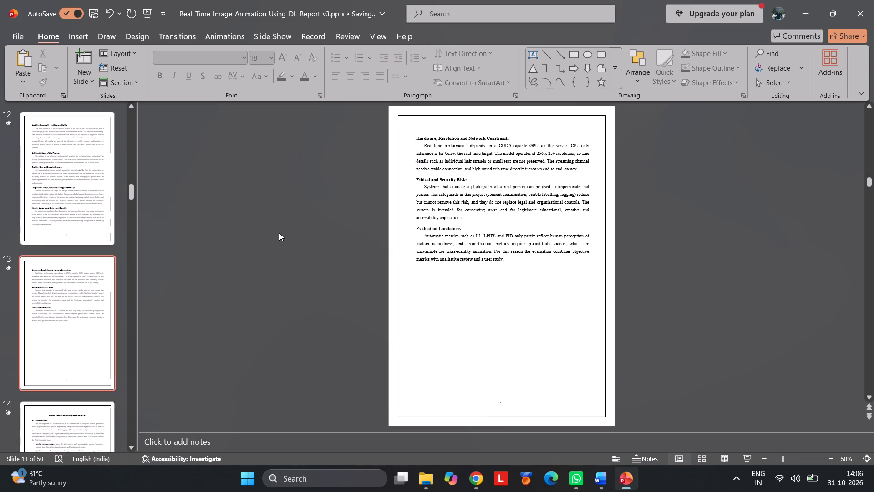
key(Down)
key(Down)
key(Down)
key(Down)
key(Down)
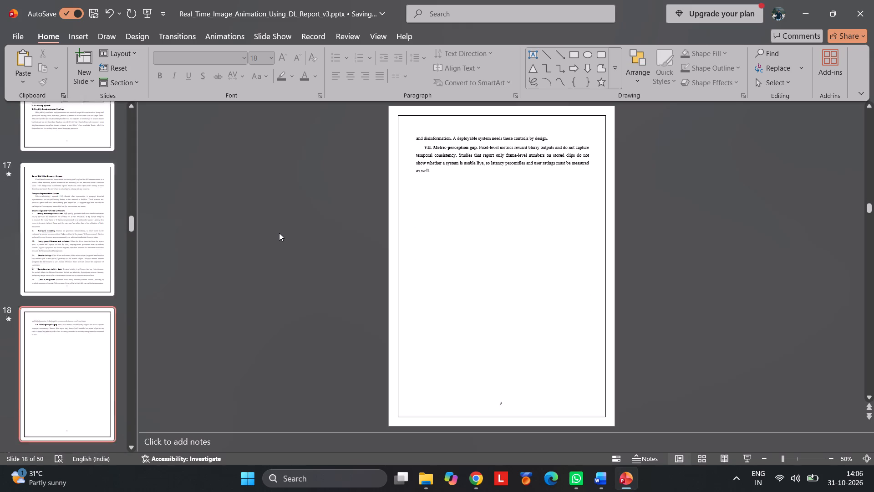
key(Down)
key(Down)
key(Down)
key(Down)
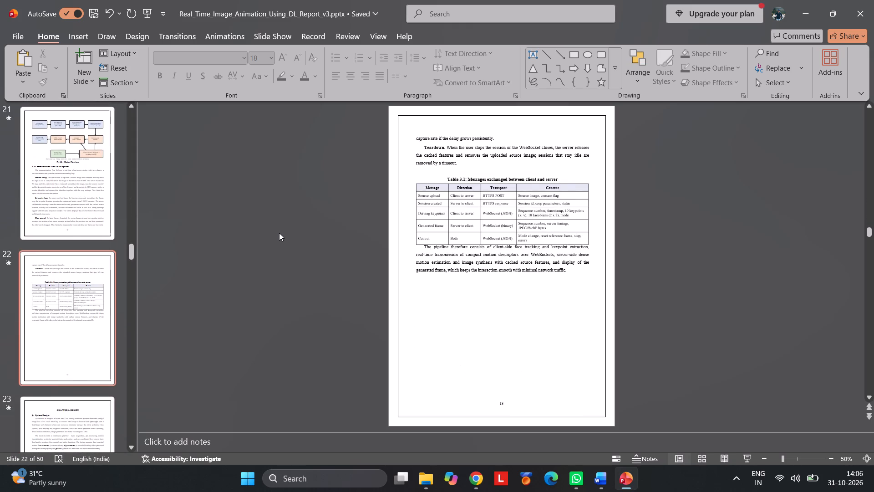
Check the slides of Chapters 4 and 5 in order up to the start of Chapter 6, including their page numbers.
key(Down)
key(Down)
key(Down)
key(Down)
key(Down)
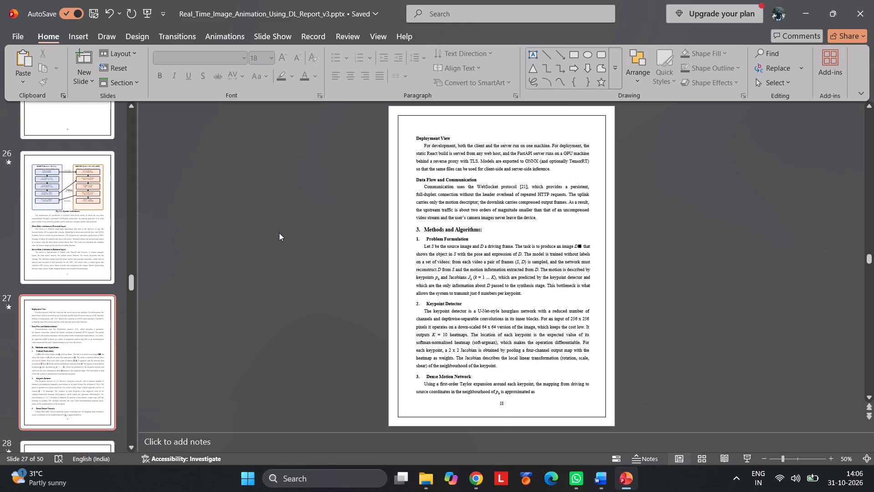
key(Down)
key(Down)
key(Down)
key(Down)
key(Down)
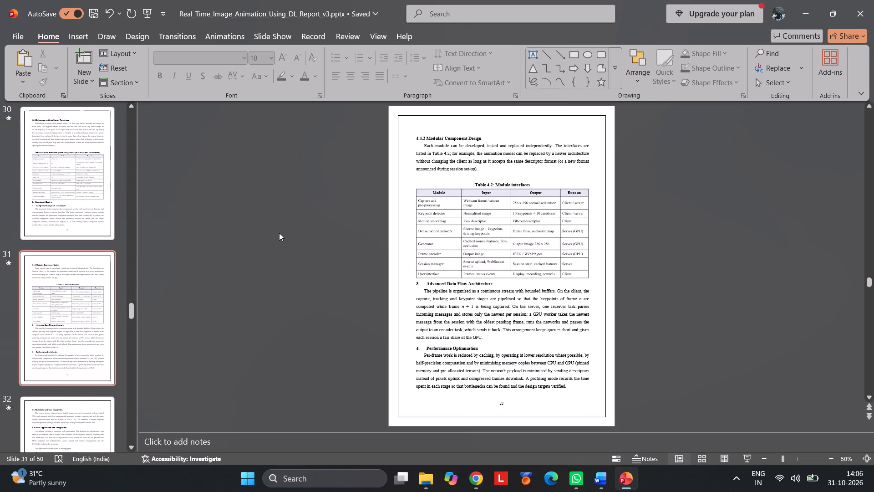
key(Down)
key(Down)
key(Down)
key(Down)
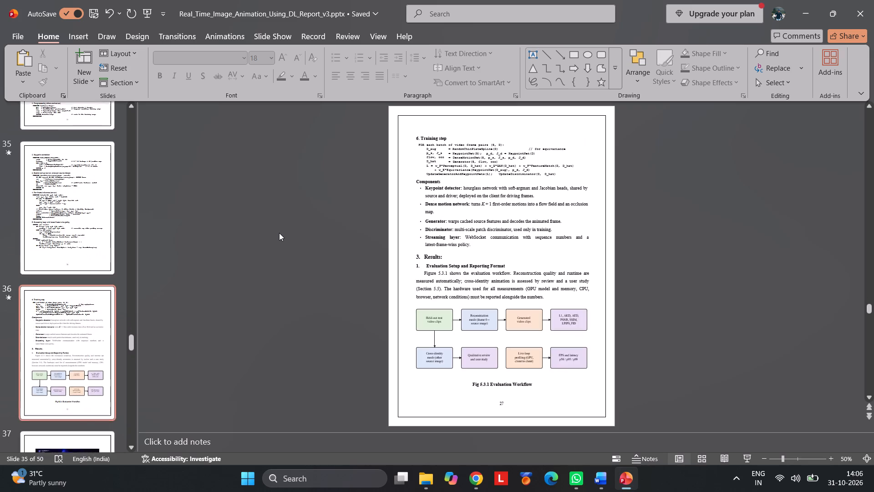
key(Down)
key(Down)
key(Down)
key(Down)
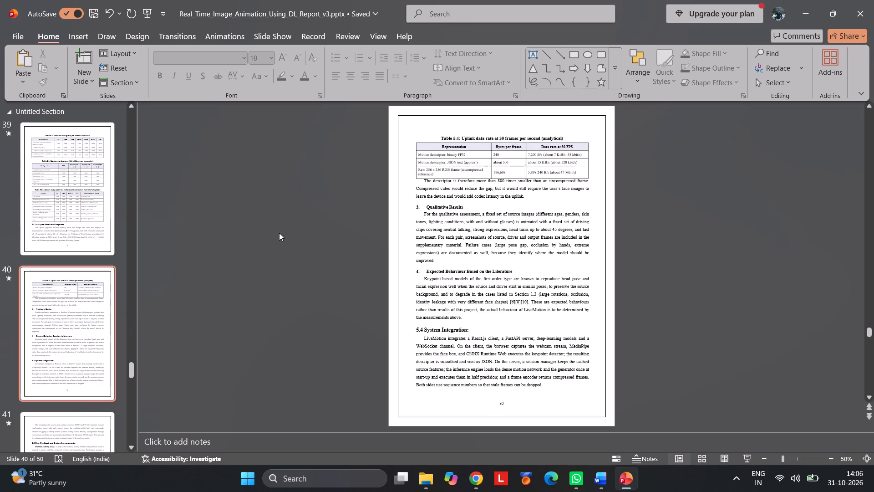
key(Down)
key(Down)
Compare the page numbers on the final output screenshot slide and the two slides holding Tables 5.1 to 5.4.
key(Up)
key(Up)
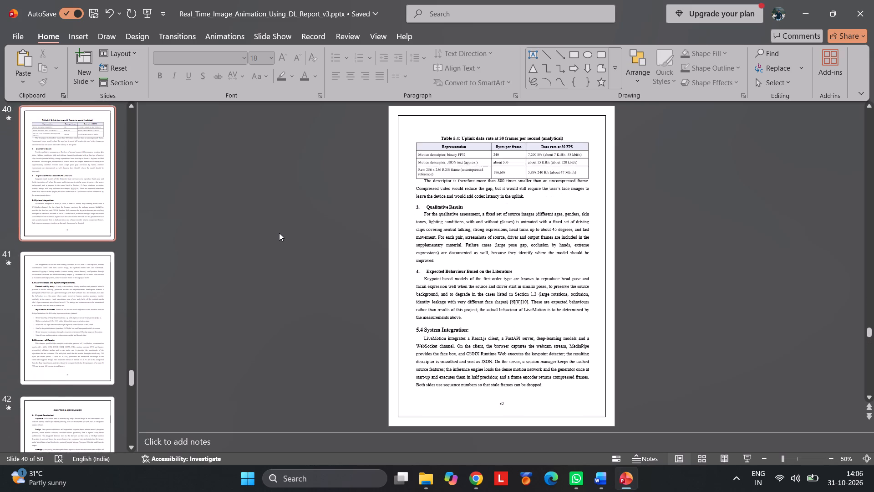
key(Up)
key(Up)
key(Down)
key(Down)
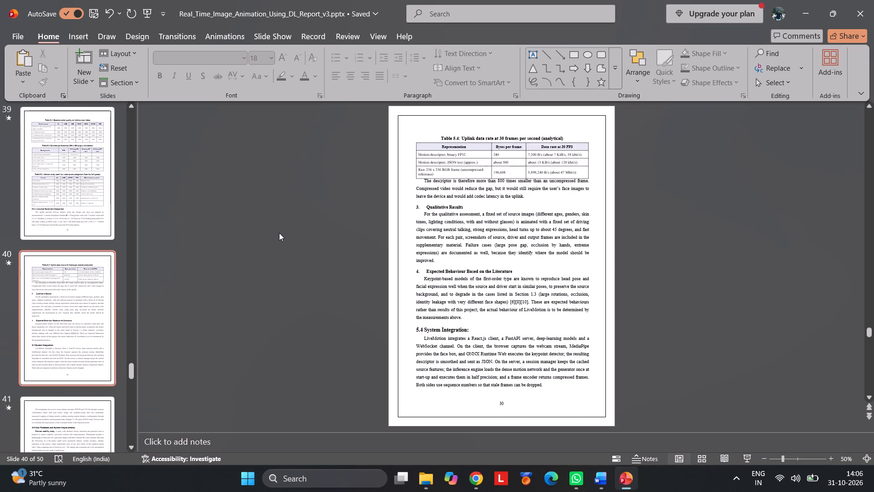
key(Down)
key(Up)
key(Down)
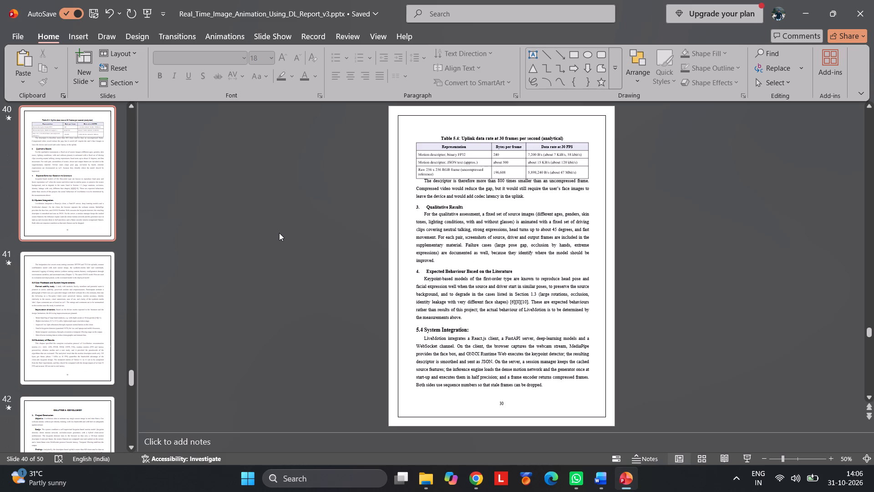
key(Up)
key(Up)
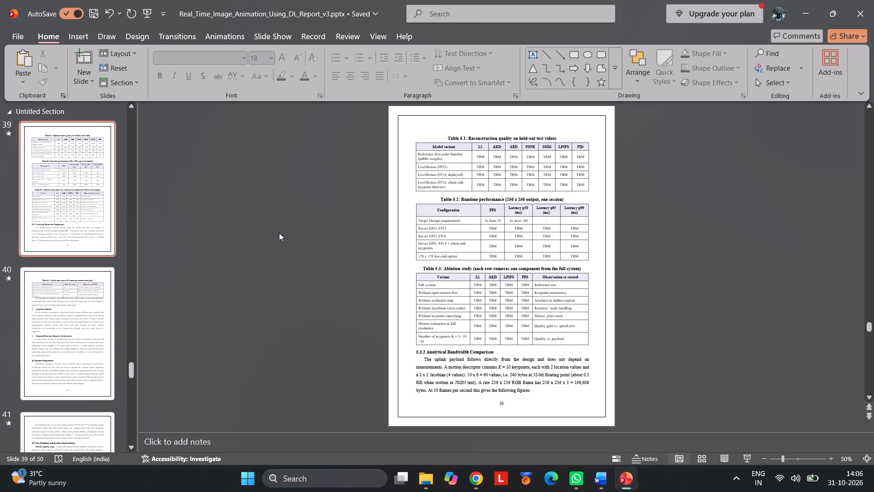
key(Down)
key(Up)
key(Up)
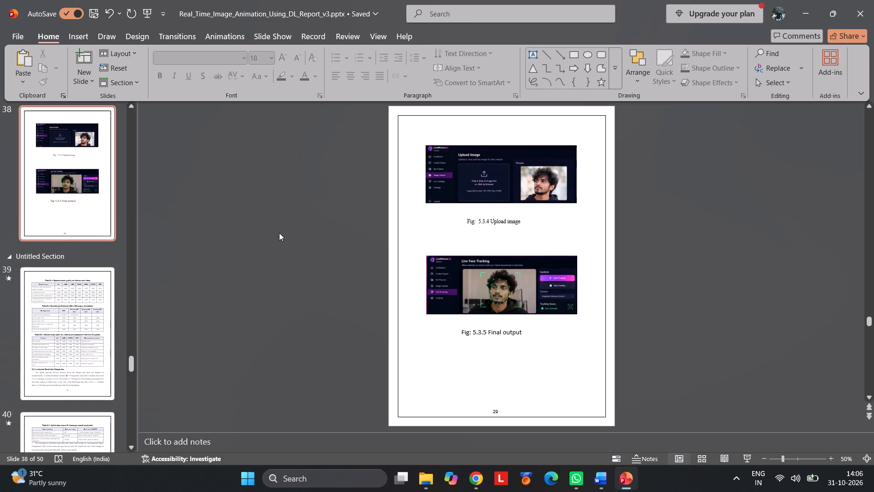
key(Down)
key(Down)
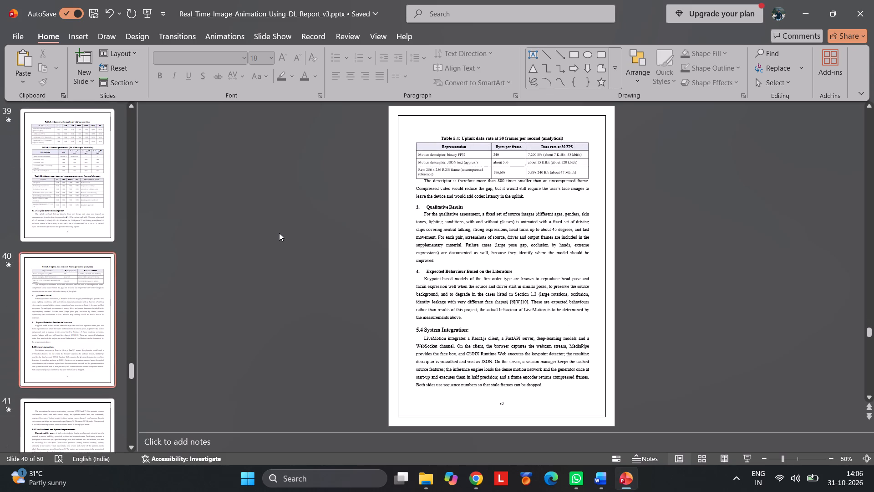
key(Down)
key(Up)
key(Up)
key(Up)
key(Down)
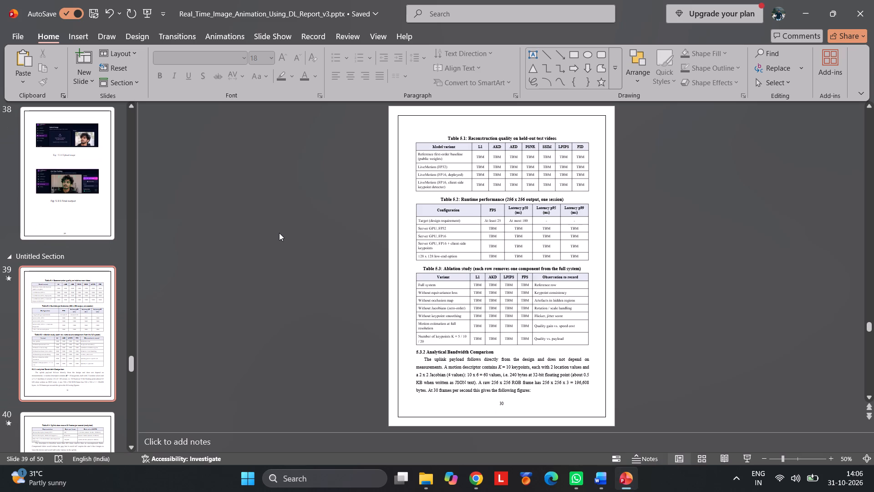
On the title page, remove the name after "Assistant Professor" and enter the guide's full name on a new line above it.
scroll(90, 200, up, 12)
scroll(90, 200, up, 18)
scroll(90, 200, up, 11)
click(84, 196)
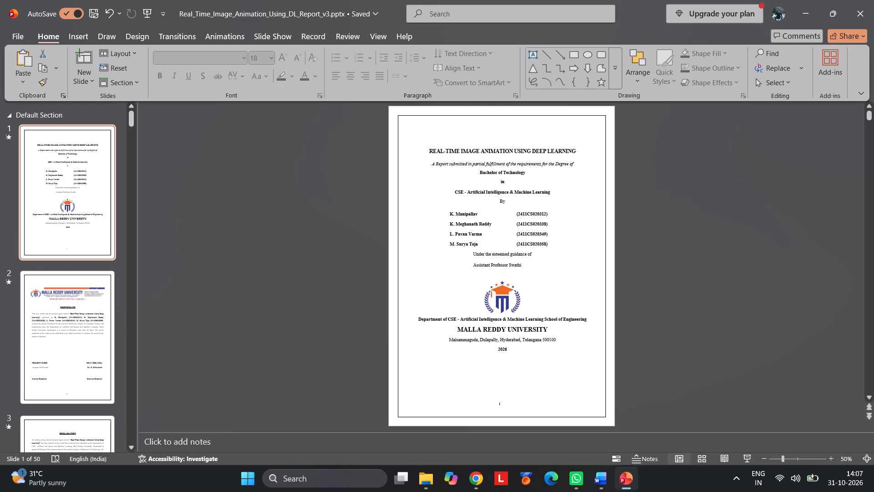
drag(522, 265, 511, 265)
key(BackSpace)
click(538, 255)
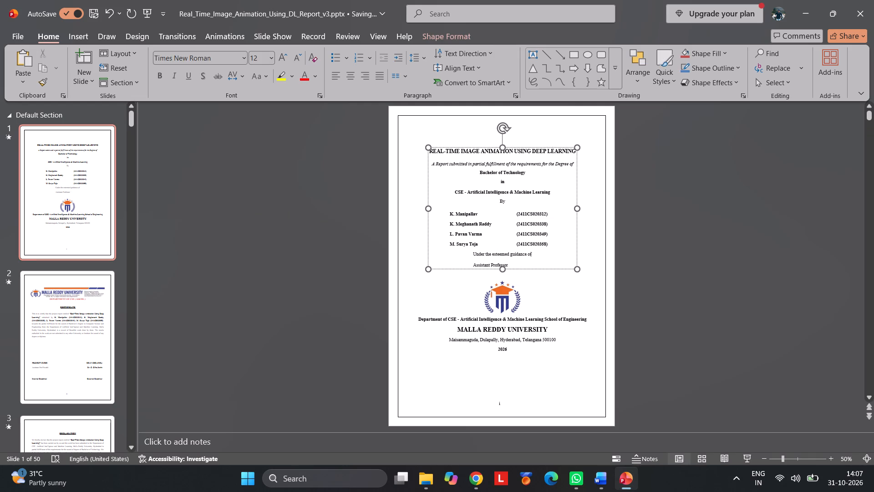
key(Return)
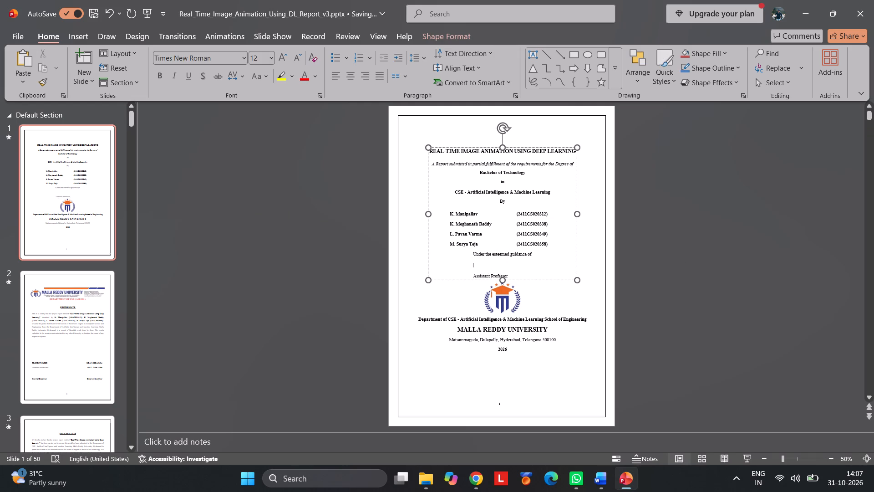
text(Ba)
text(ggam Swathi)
Make the guide's name on the title page bold, keeping its line without a tab indent.
click(473, 266)
key(Tab)
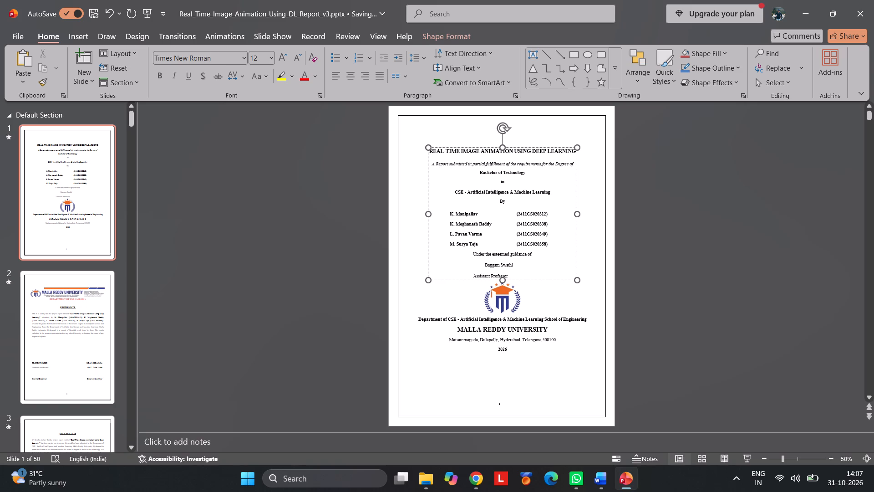
drag(513, 263, 492, 263)
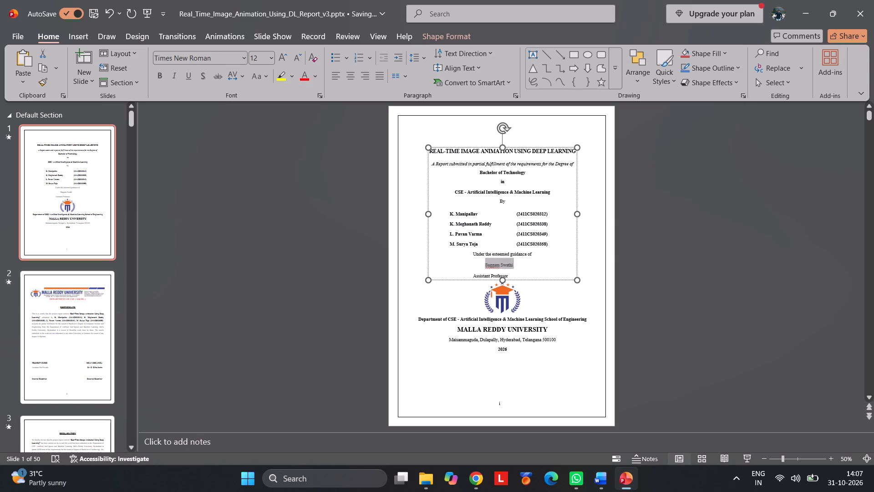
drag(492, 263, 485, 263)
click(496, 245)
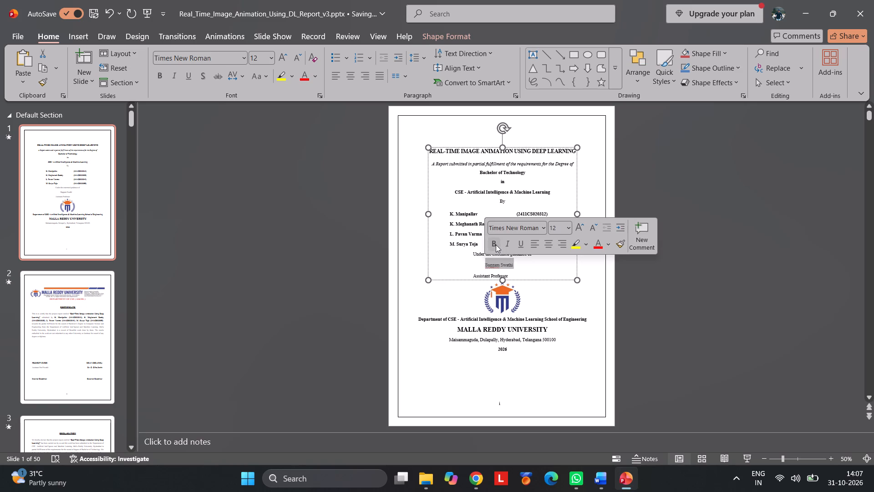
click(485, 263)
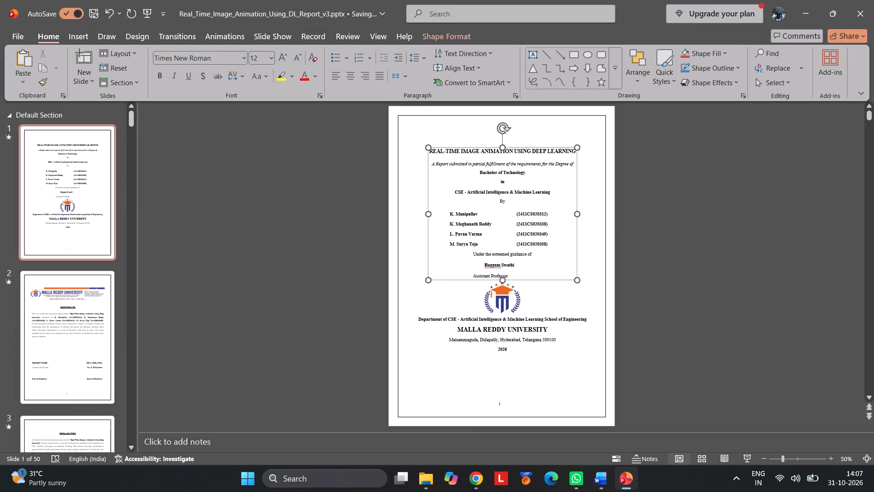
key(BackSpace)
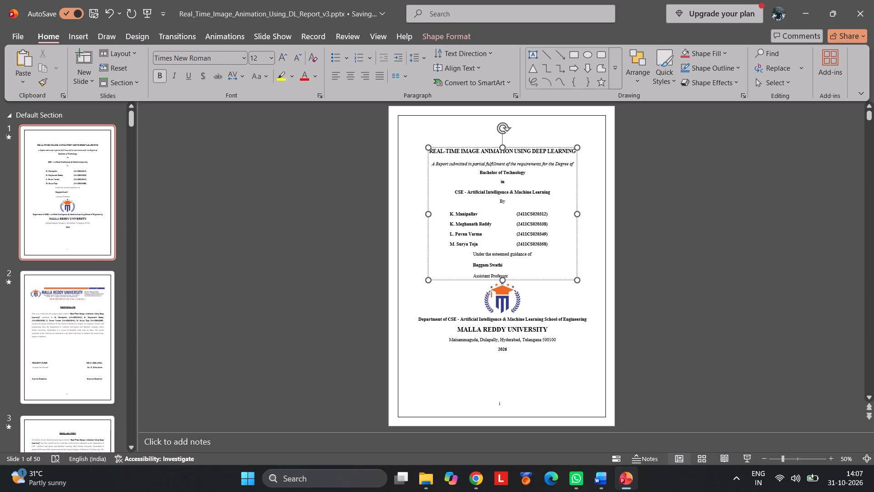
click(669, 264)
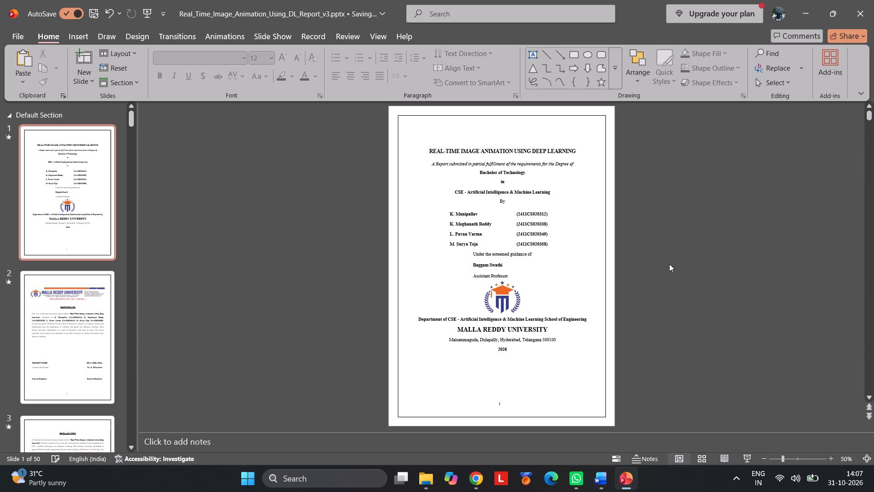
Shift the guide's name with 11 leading spaces to centre it beneath "Under the esteemed guidance of".
ctrl+scroll(669, 264, up, 4)
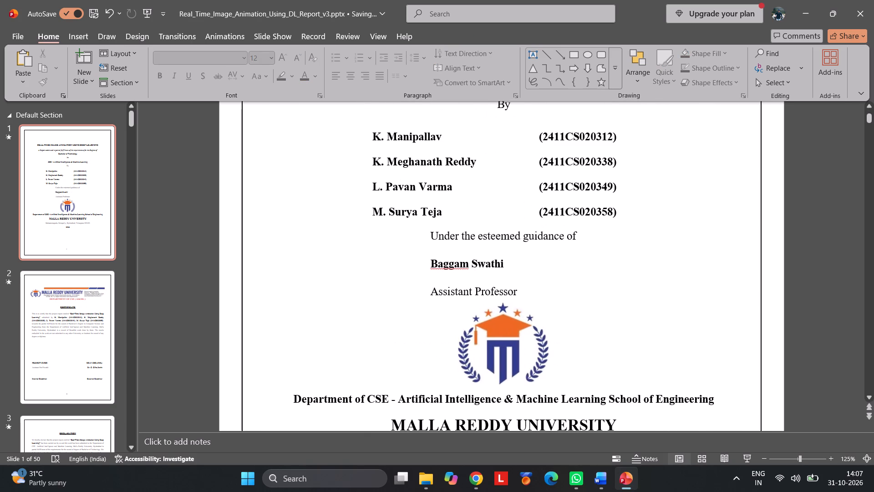
ctrl+scroll(510, 265, up, 1)
click(414, 259)
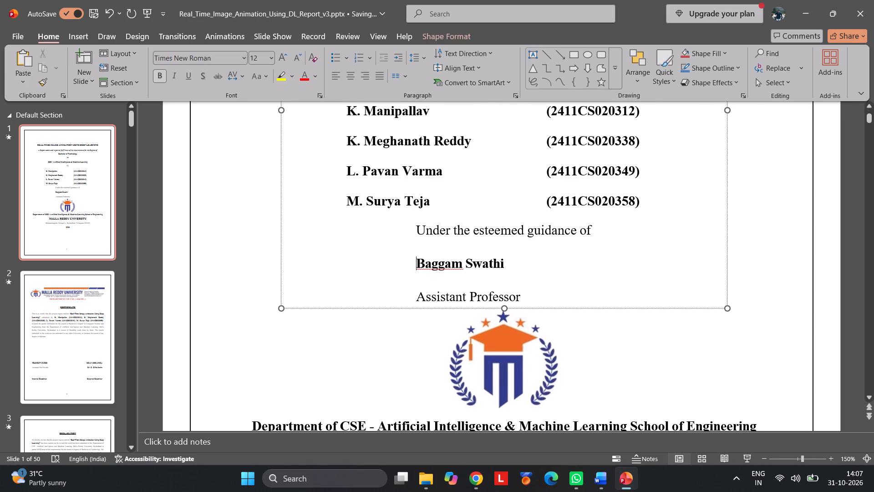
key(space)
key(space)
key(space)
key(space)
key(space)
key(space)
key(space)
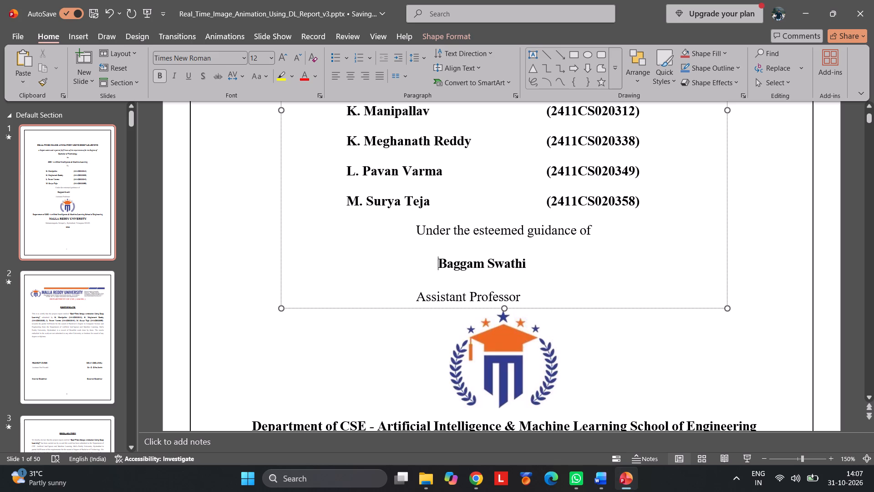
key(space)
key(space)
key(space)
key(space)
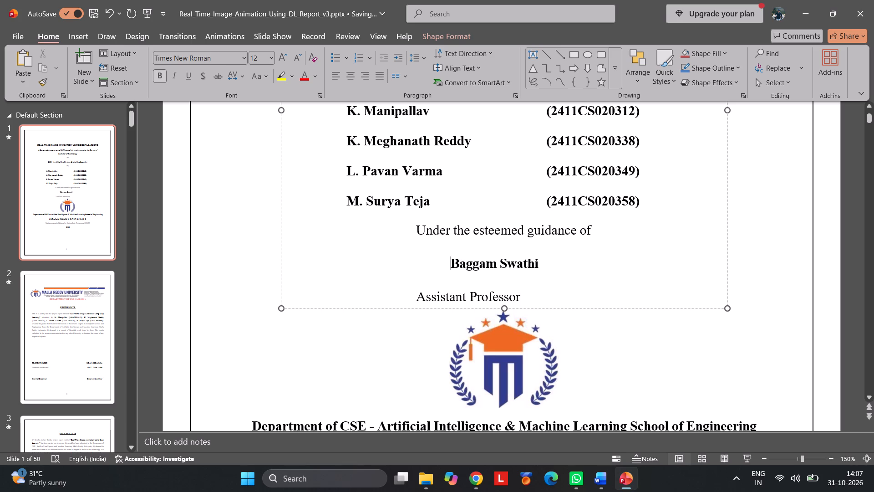
Shift the "Assistant Professor" line with 10 leading spaces to centre it beneath the guide's name.
click(416, 293)
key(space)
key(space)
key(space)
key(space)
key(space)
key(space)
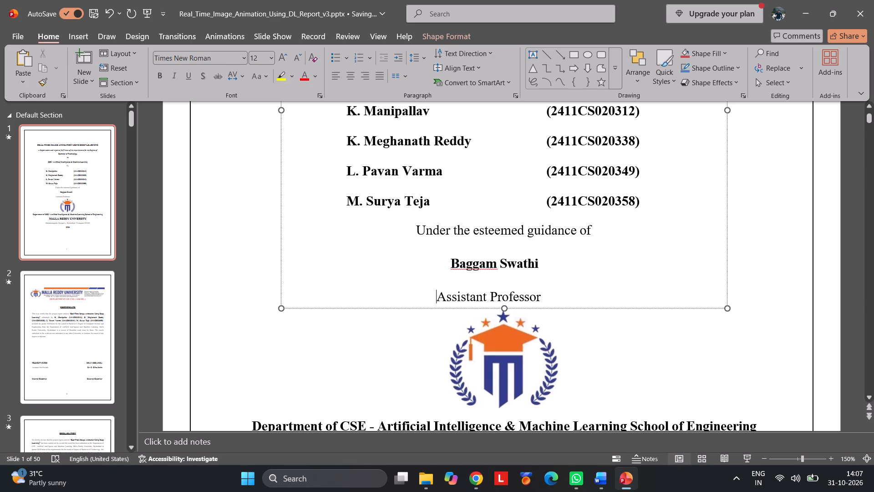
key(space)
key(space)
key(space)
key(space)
ctrl+scroll(416, 293, down, 4)
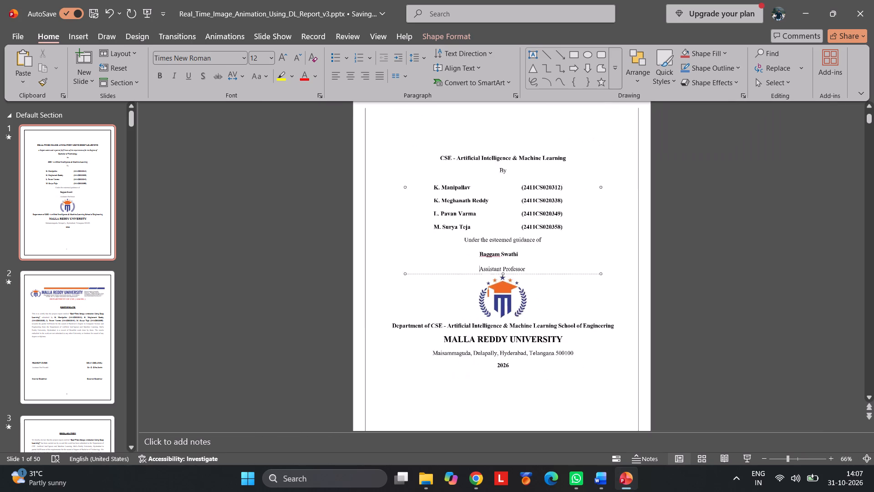
ctrl+scroll(416, 293, down, 1)
click(698, 270)
On the certificate slide, replace the text beneath "PROJECT GUIDE" with the guide's full name and make it bold.
ctrl+scroll(698, 270, up, 2)
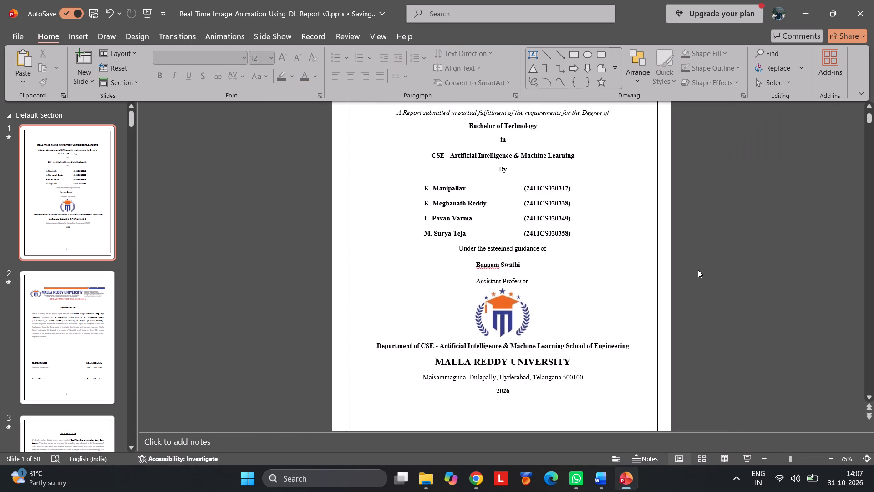
ctrl+scroll(698, 270, up, 1)
scroll(698, 270, down, 9)
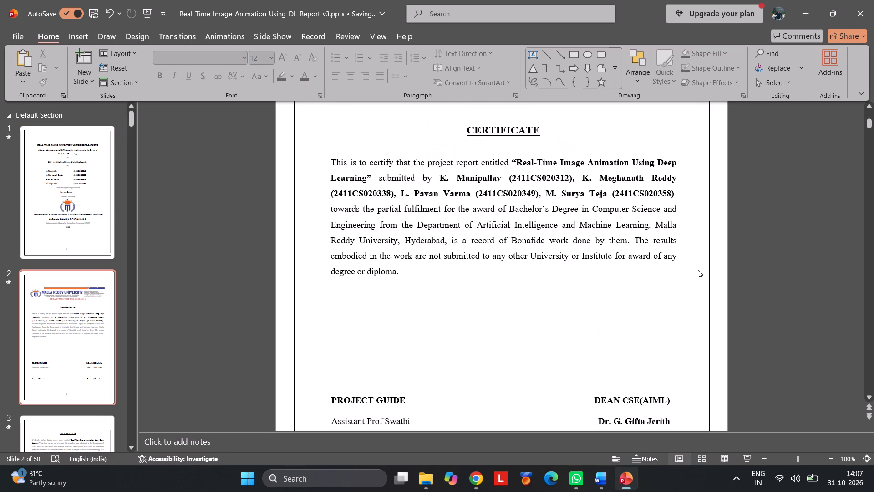
scroll(698, 270, down, 5)
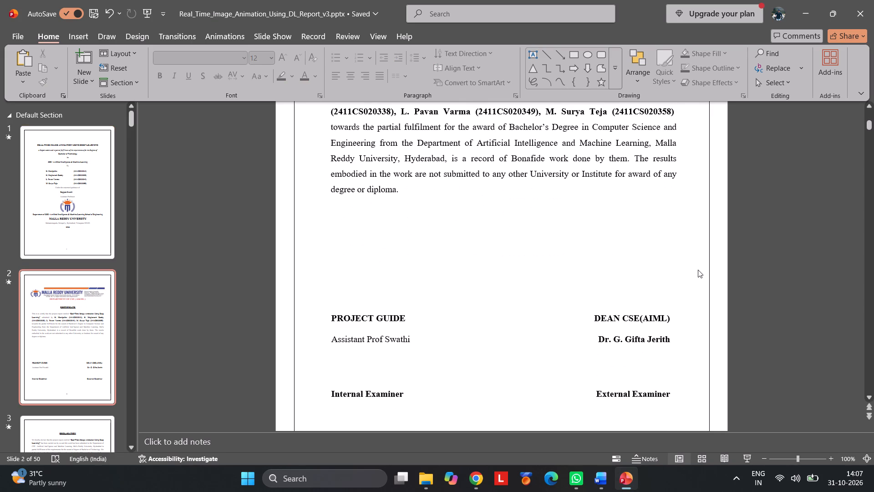
drag(409, 340, 361, 342)
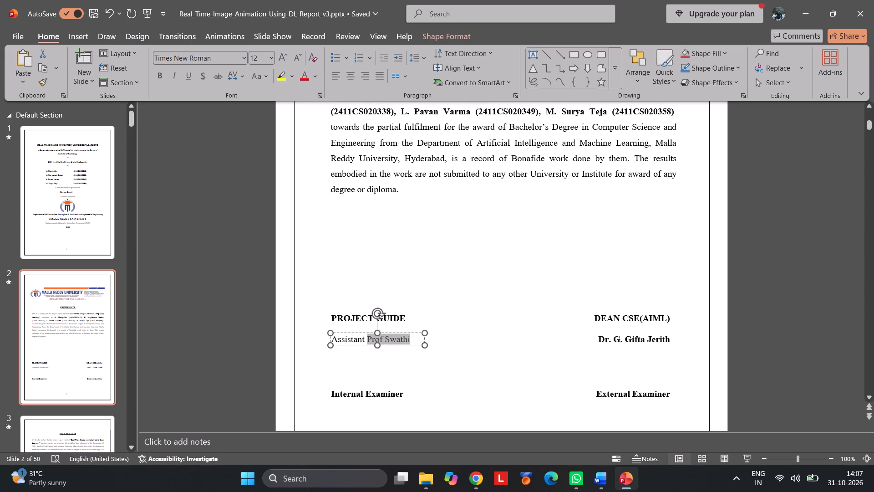
drag(361, 342, 325, 339)
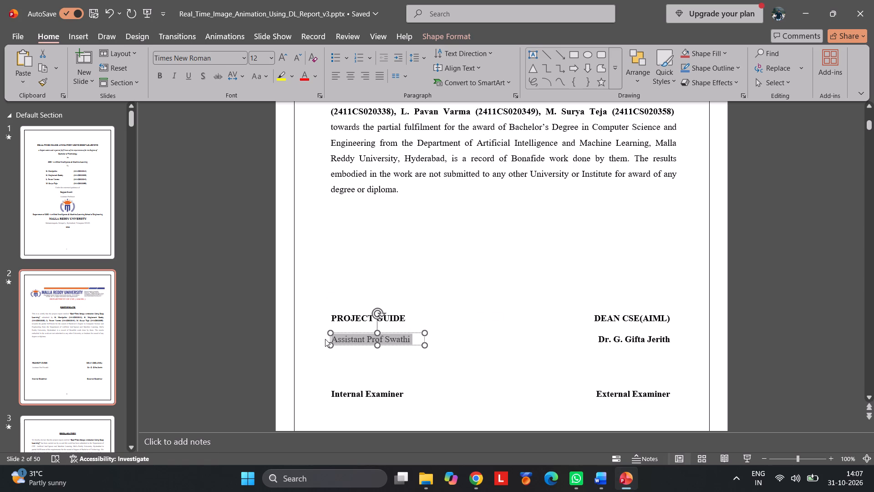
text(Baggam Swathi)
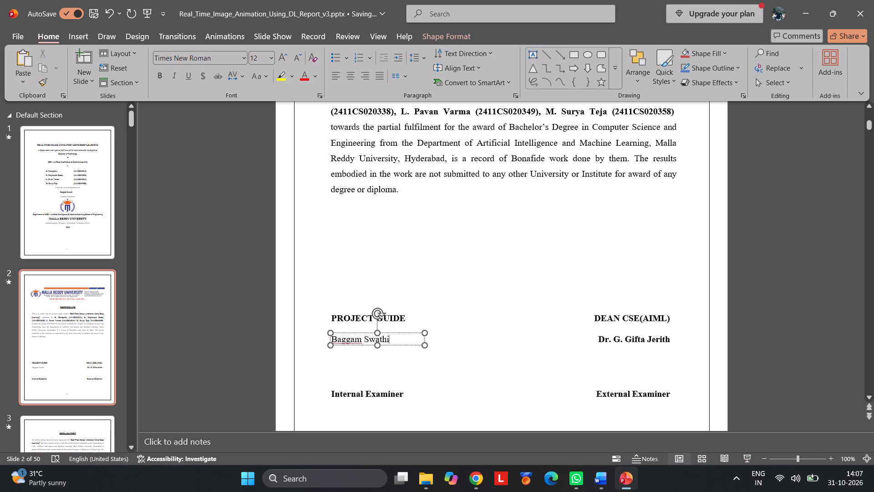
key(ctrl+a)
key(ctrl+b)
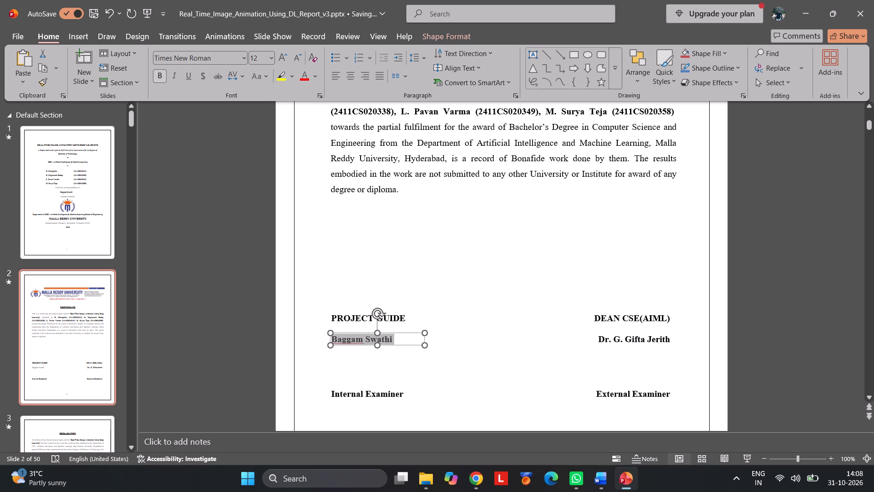
click(487, 349)
Check the project guide entry on the certificate slide and read through the declaration and acknowledgement slides.
scroll(487, 349, down, 3)
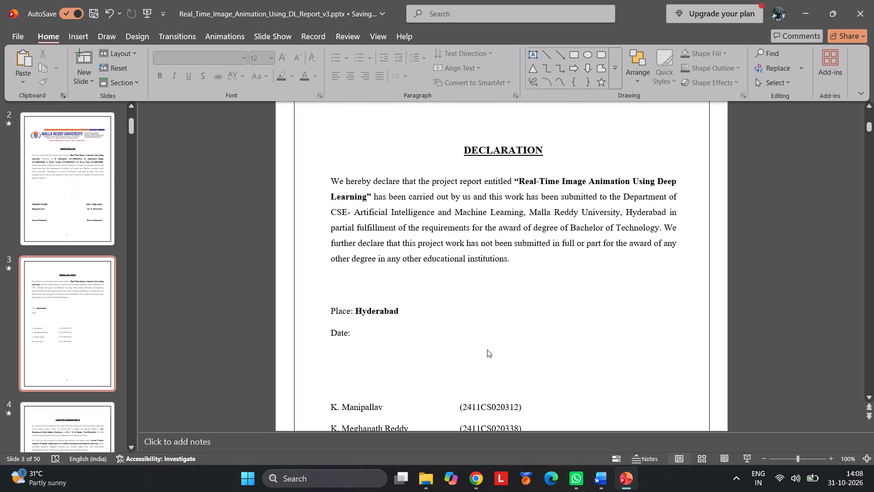
click(36, 207)
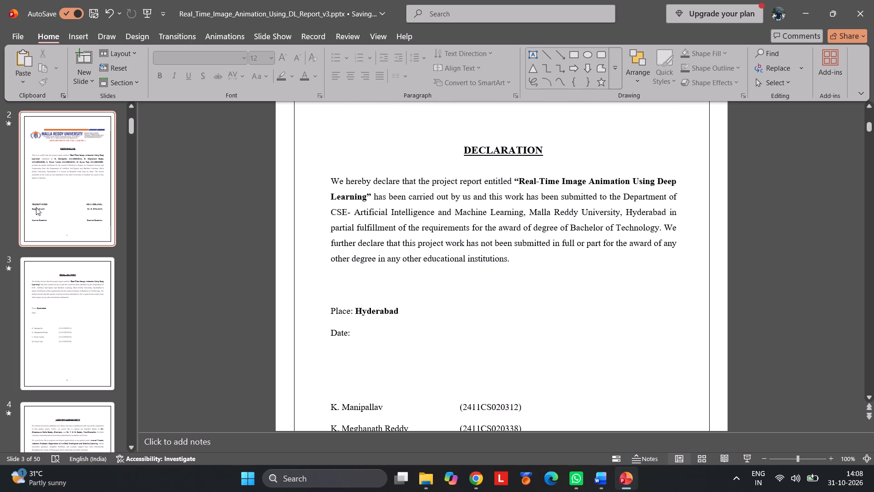
scroll(335, 338, down, 2)
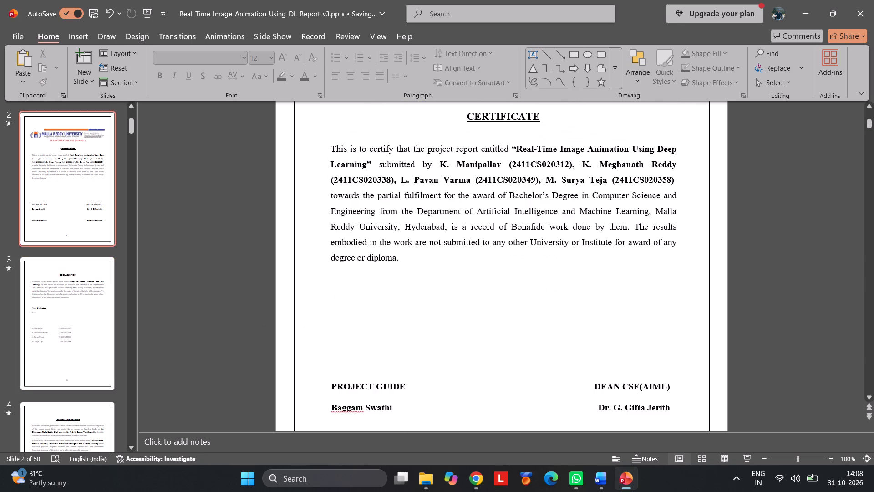
scroll(335, 338, down, 1)
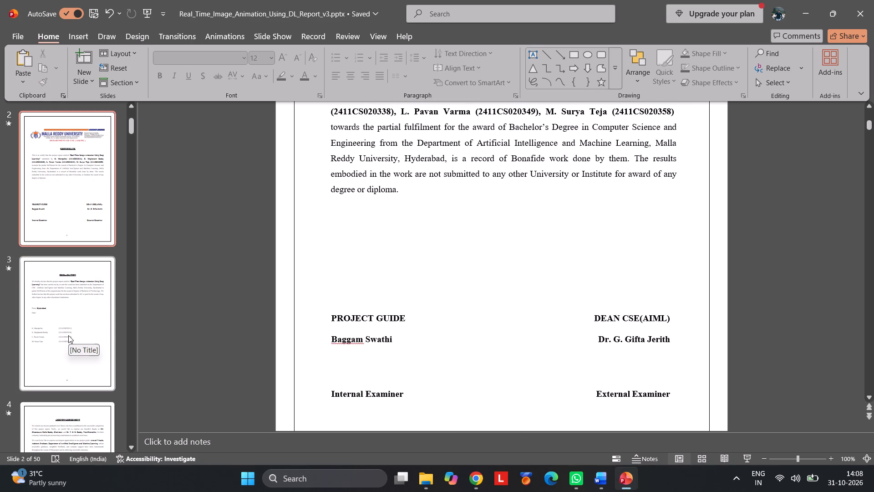
click(68, 335)
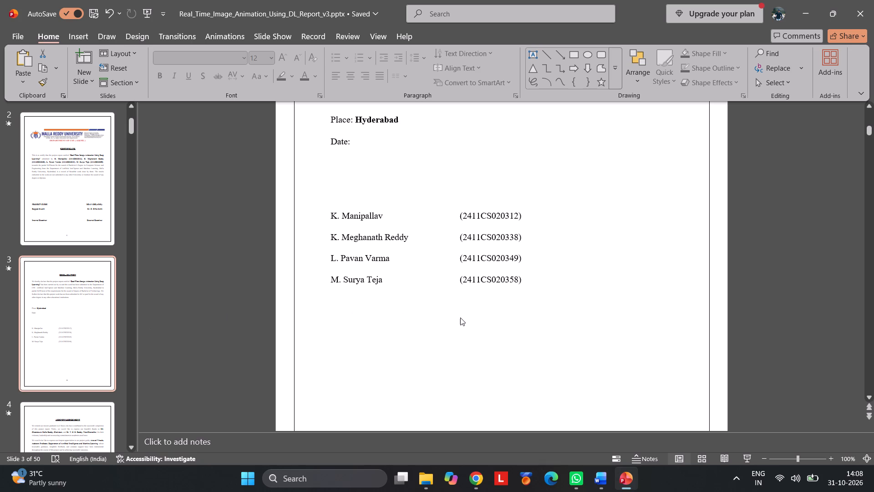
scroll(460, 318, up, 2)
scroll(460, 318, down, 1)
scroll(460, 318, up, 2)
scroll(460, 318, down, 2)
scroll(460, 318, up, 1)
scroll(460, 318, down, 1)
scroll(460, 318, up, 1)
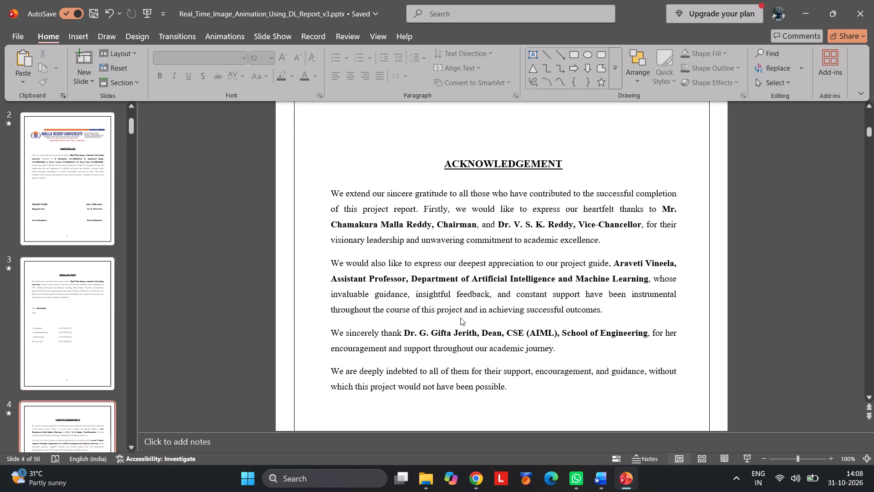
scroll(460, 318, up, 3)
scroll(460, 318, down, 1)
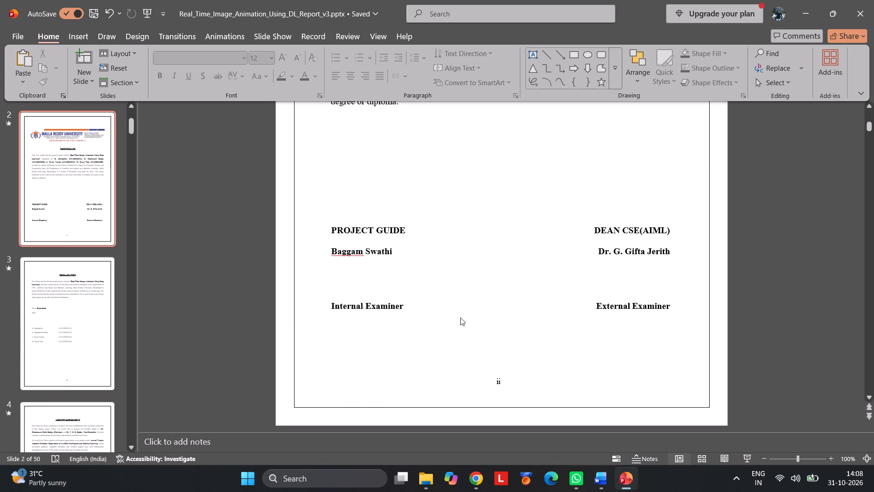
scroll(460, 318, down, 9)
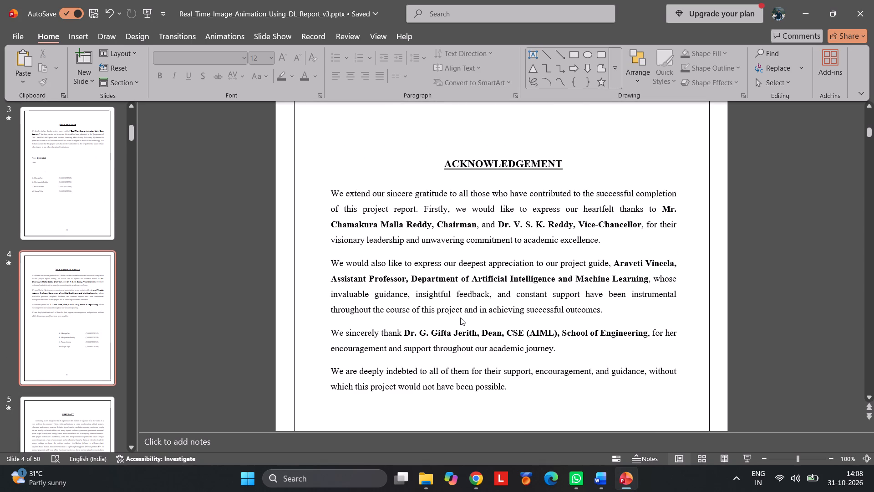
ctrl+scroll(460, 318, down, 3)
Page through the slides from the acknowledgement to slide 27, checking their layout and page numbers.
click(68, 354)
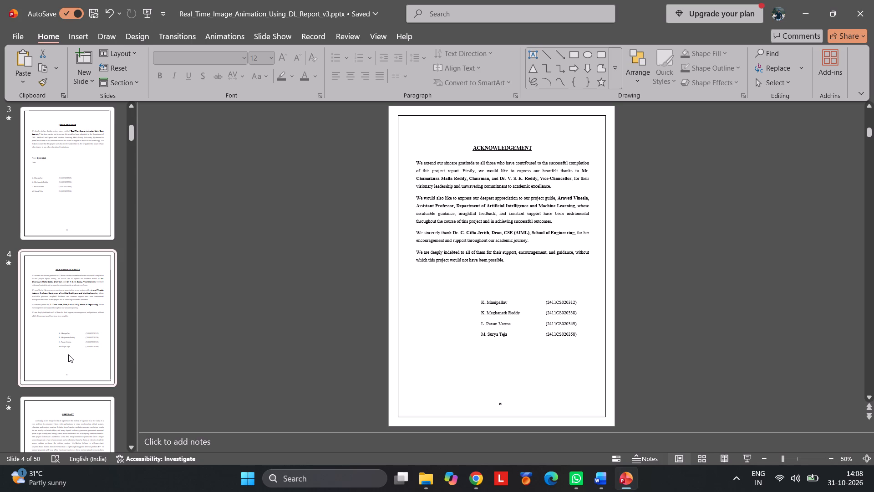
key(Down)
key(Down)
key(Down)
key(Down)
key(Down)
key(Down)
key(Down)
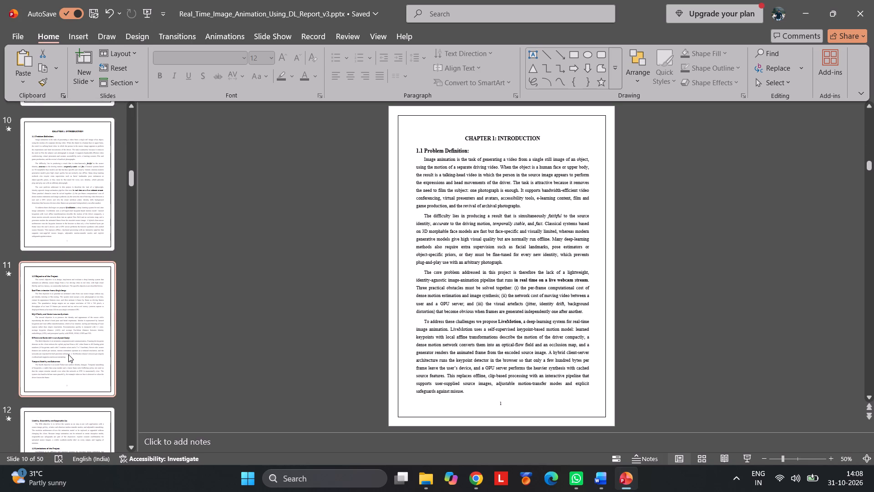
key(Down)
key(Down)
key(Down)
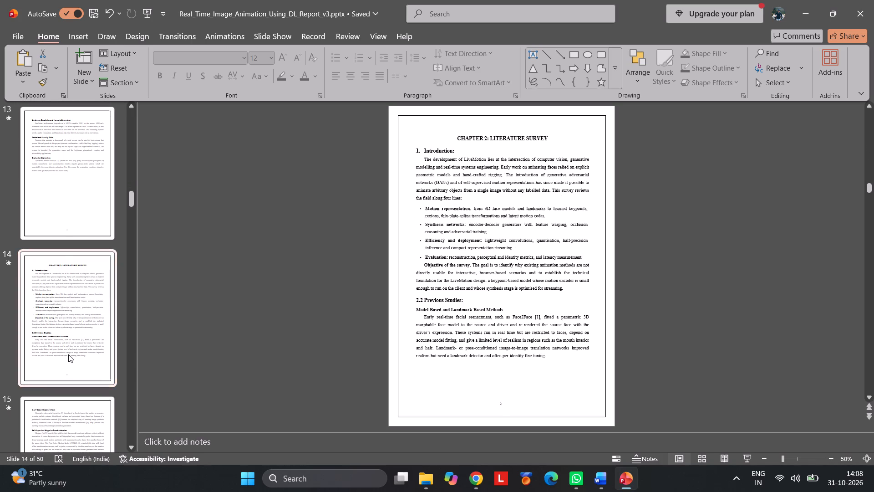
key(Down)
key(Down)
key(Down)
key(Down)
key(Down)
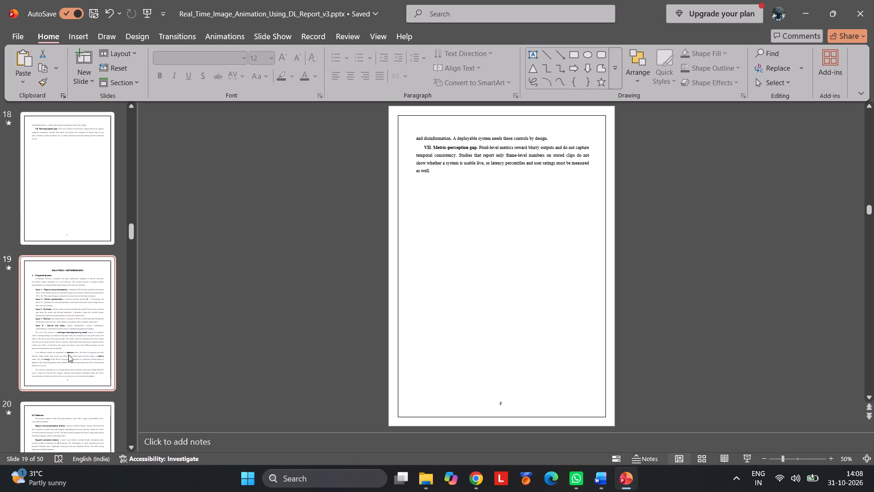
key(Down)
key(Down)
key(Down)
key(Down)
key(Down)
key(Down)
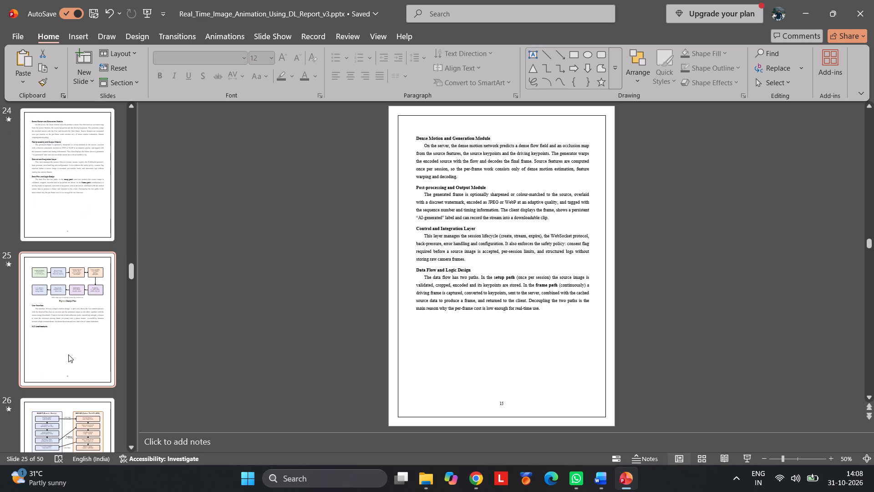
key(Down)
key(Down)
Return to the title page on slide 1 and review its layout and guide details.
scroll(372, 278, up, 6)
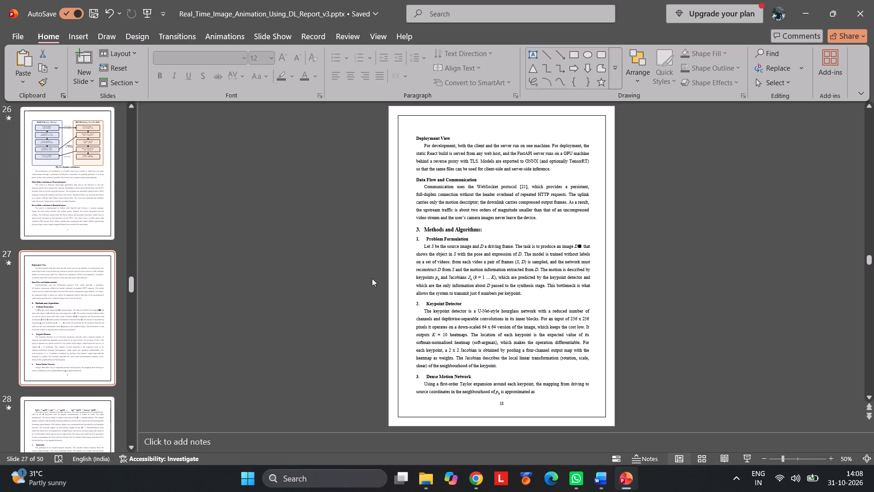
scroll(372, 278, up, 20)
scroll(372, 278, up, 20)
scroll(372, 278, up, 20)
scroll(34, 211, up, 11)
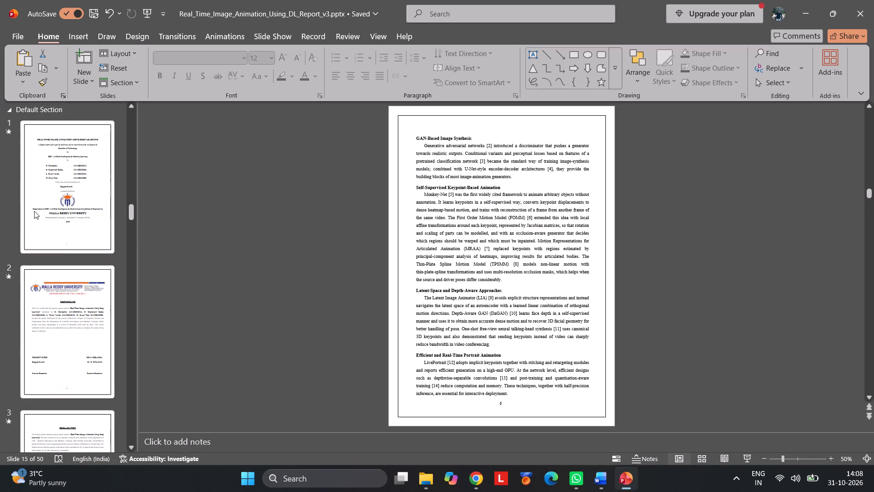
scroll(34, 211, up, 13)
click(17, 163)
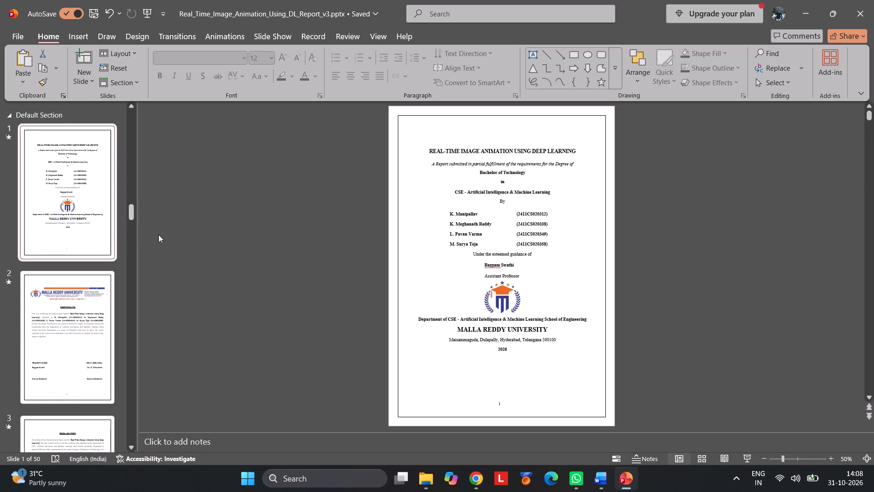
key(Down)
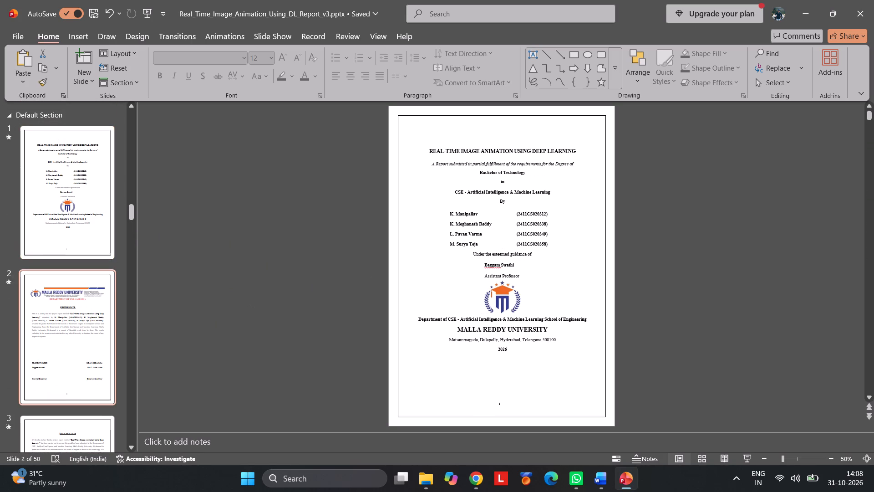
key(Up)
key(Up)
key(Down)
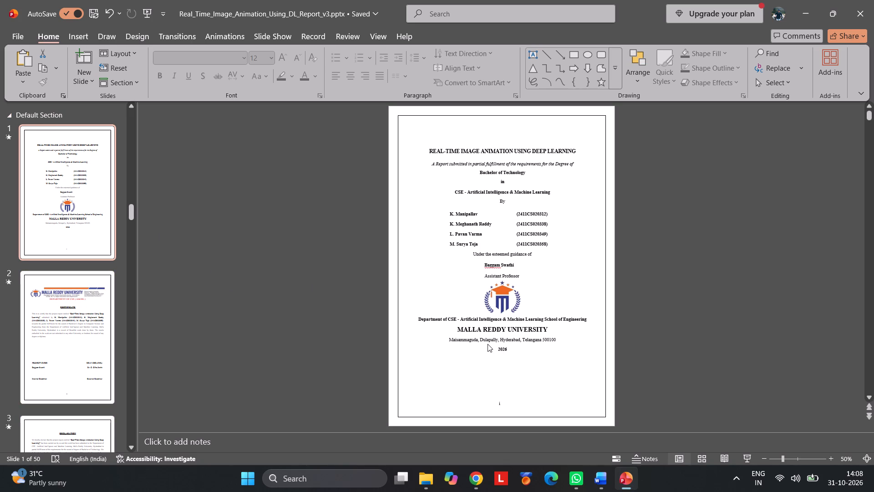
key(Down)
key(Up)
Save the report presentation.
click(95, 12)
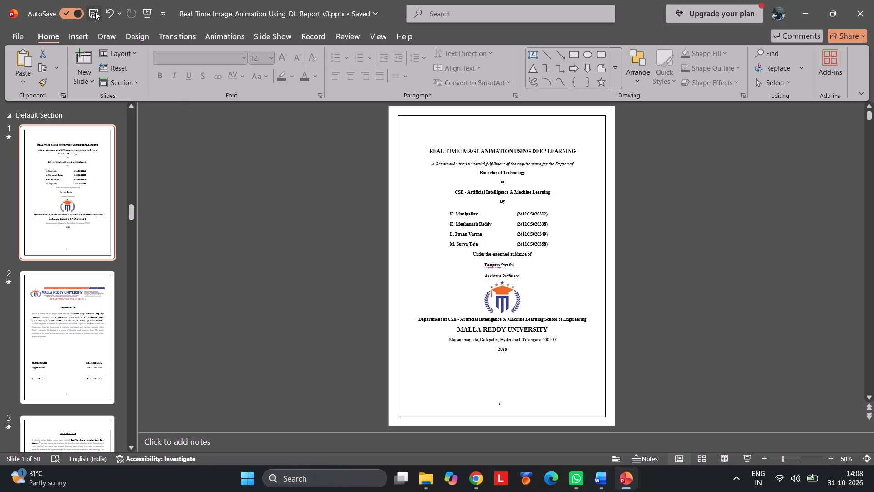
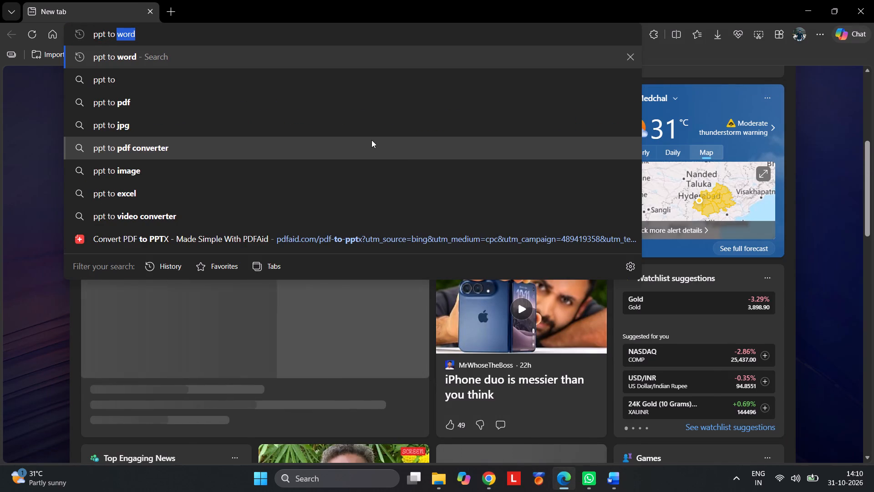
key(Down)
key(Down)
key(Down)
key(Up)
key(Return)
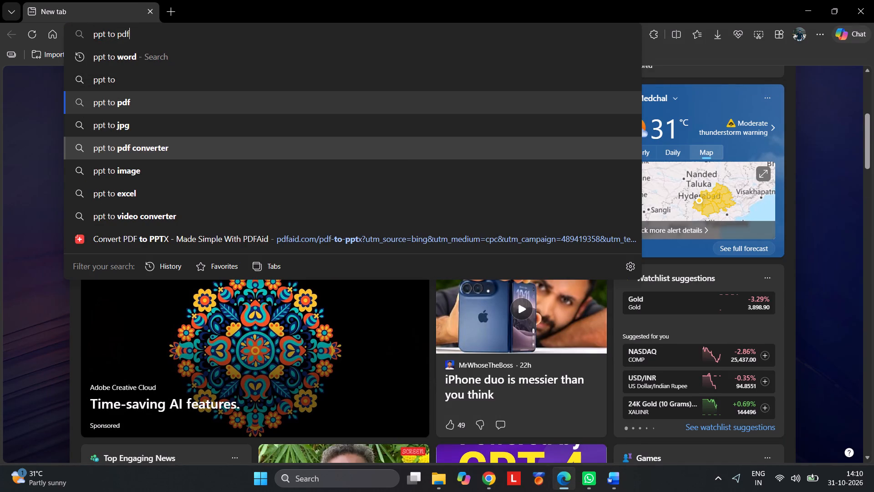
Open iLovePDF's PowerPoint to PDF converter from the search results.
click(456, 284)
scroll(456, 284, down, 1)
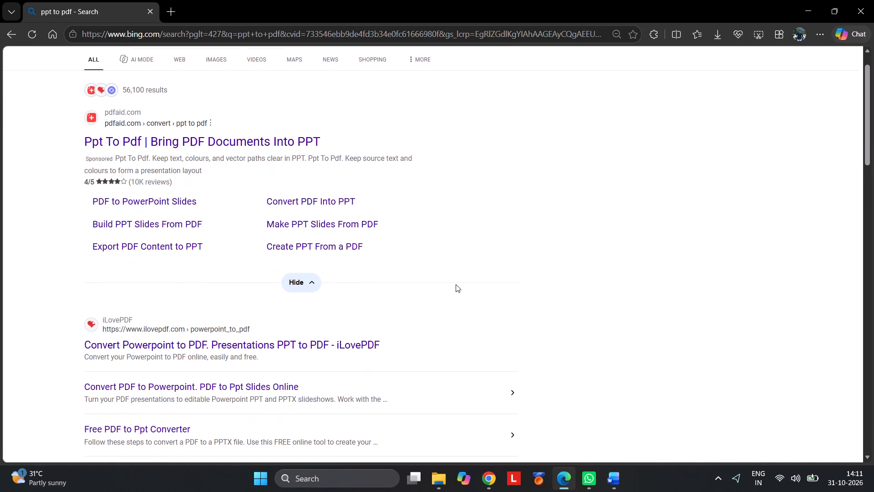
scroll(456, 284, down, 1)
click(320, 334)
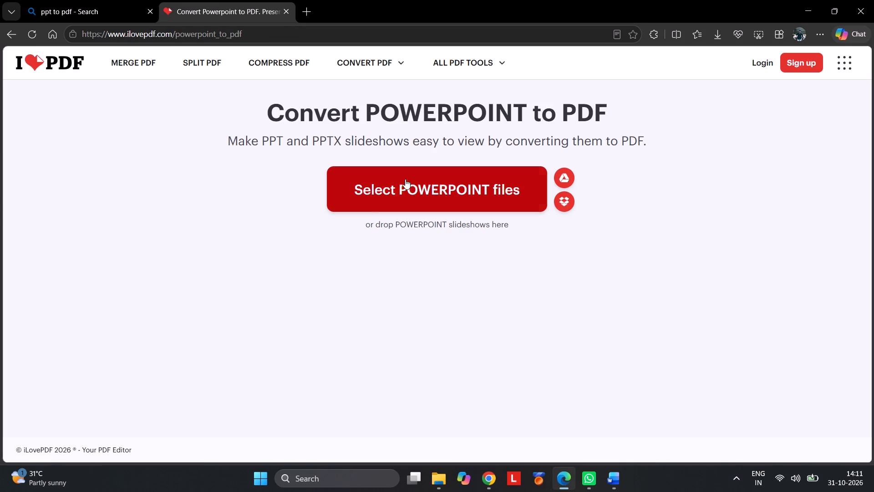
Upload the Real_Time_Image_Animation_Using_DL_Report_v3 presentation from the OneDrive Documents folder to the converter.
click(405, 179)
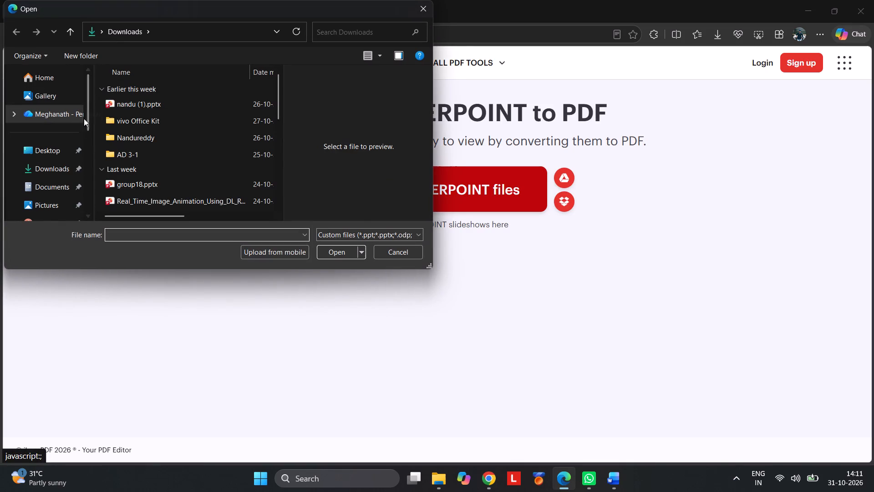
scroll(3, 112, up, 1)
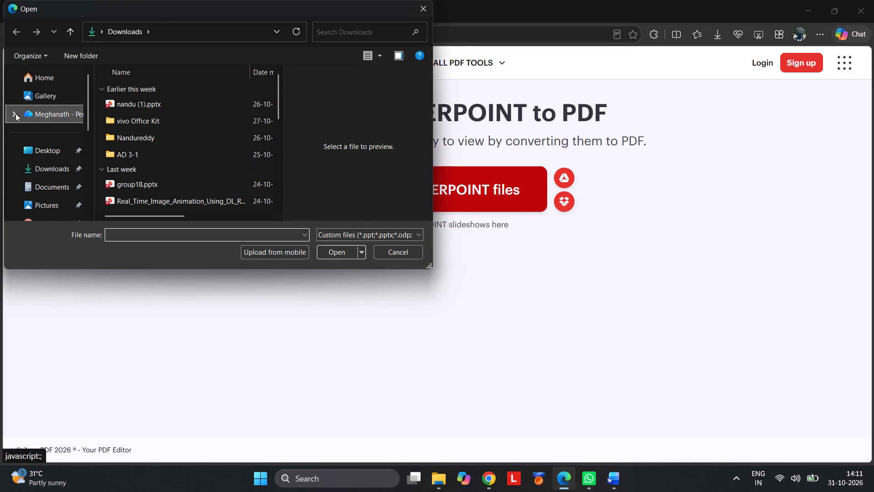
click(26, 120)
click(141, 150)
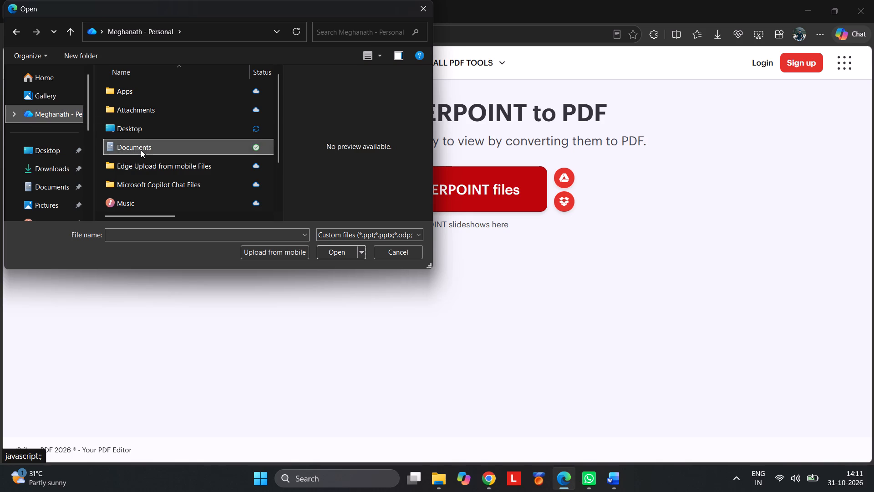
double_click(141, 150)
double_click(155, 128)
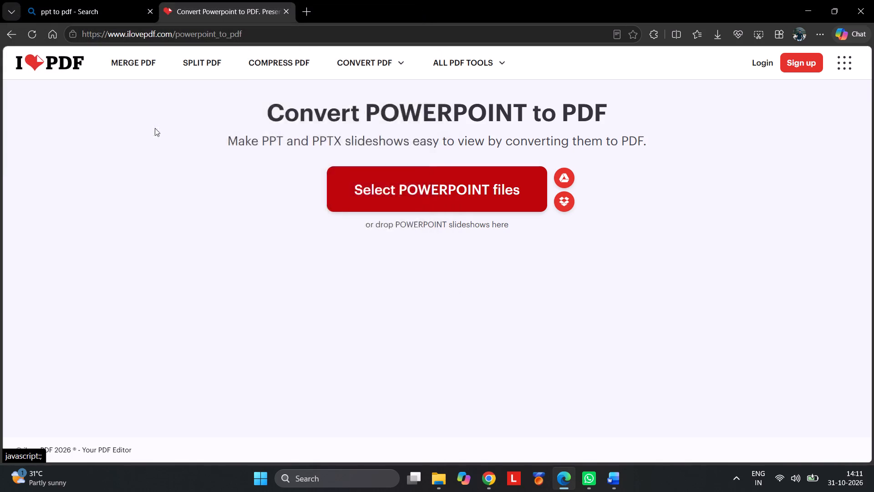
Convert the uploaded presentation to PDF and download the resulting file.
click(811, 424)
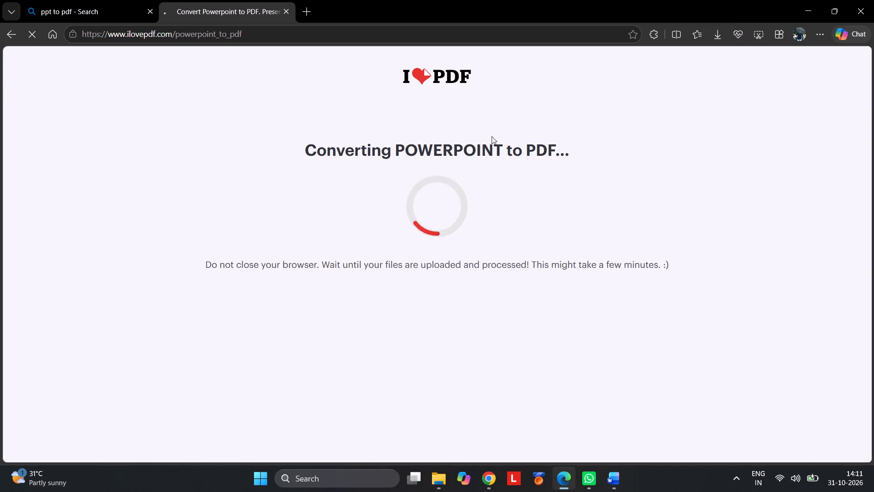
click(465, 142)
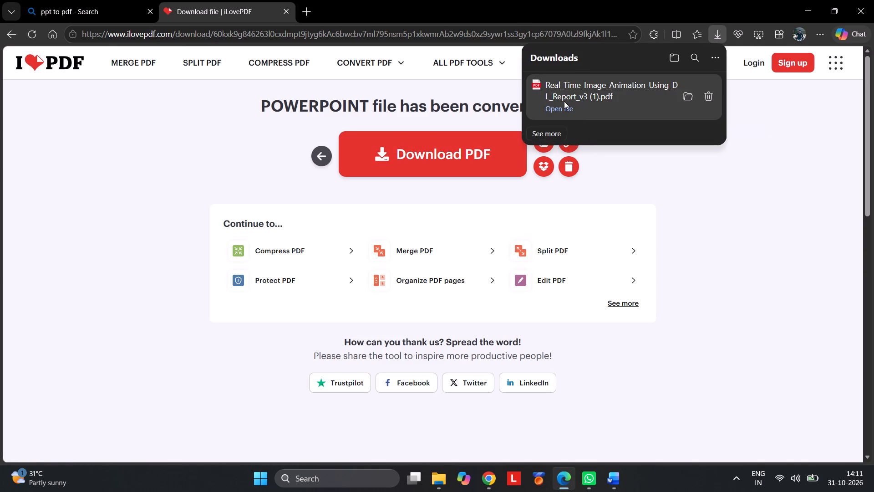
Open the downloaded report PDF and check its front matter, from the title page through the contents and list of tables.
click(562, 111)
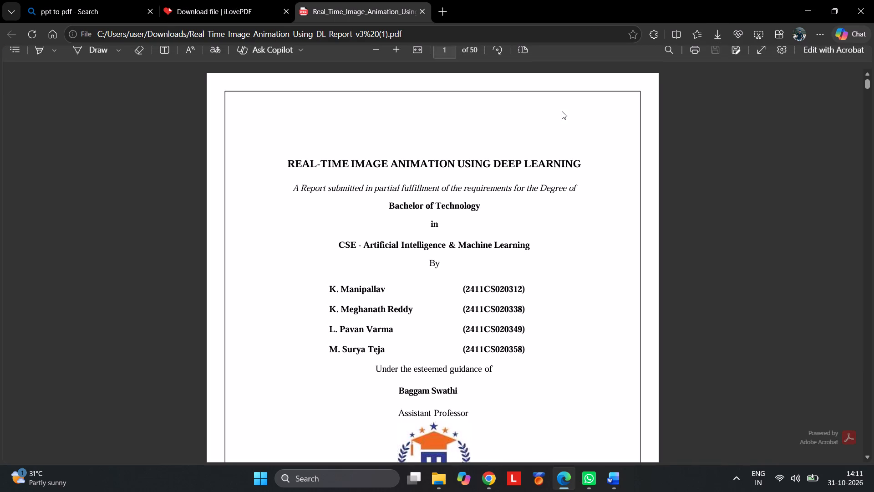
click(615, 292)
scroll(615, 292, down, 3)
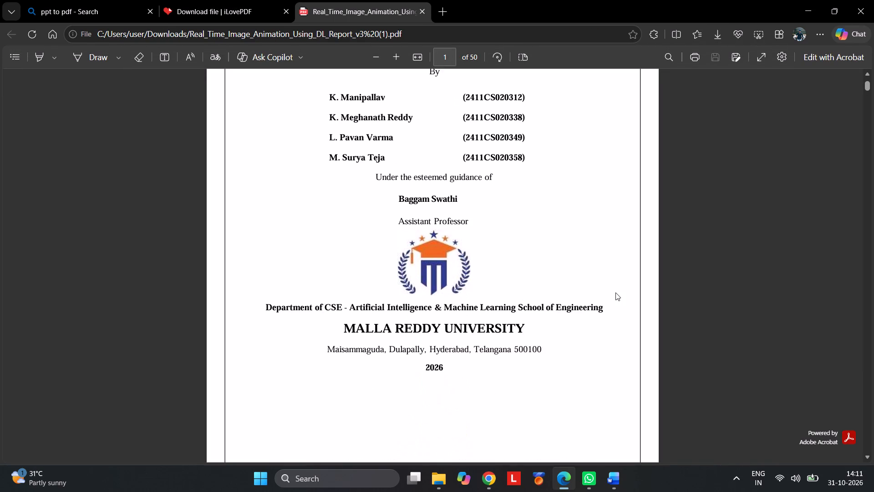
scroll(615, 292, down, 5)
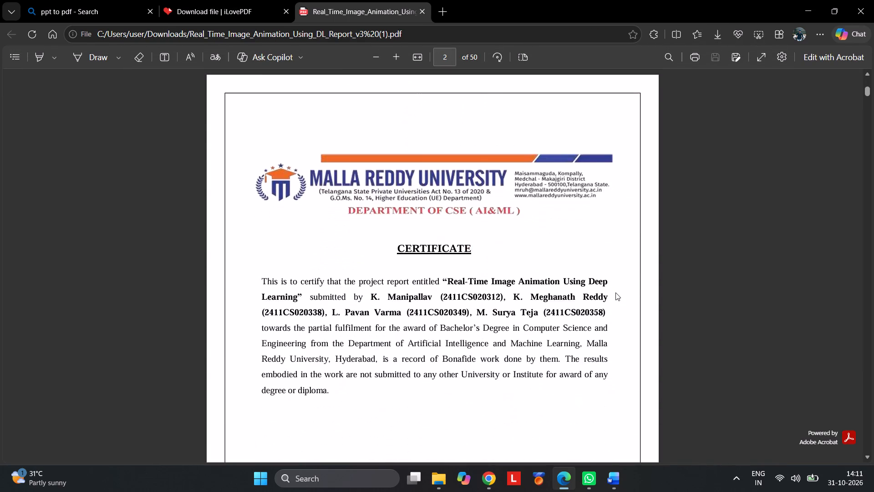
scroll(615, 292, down, 5)
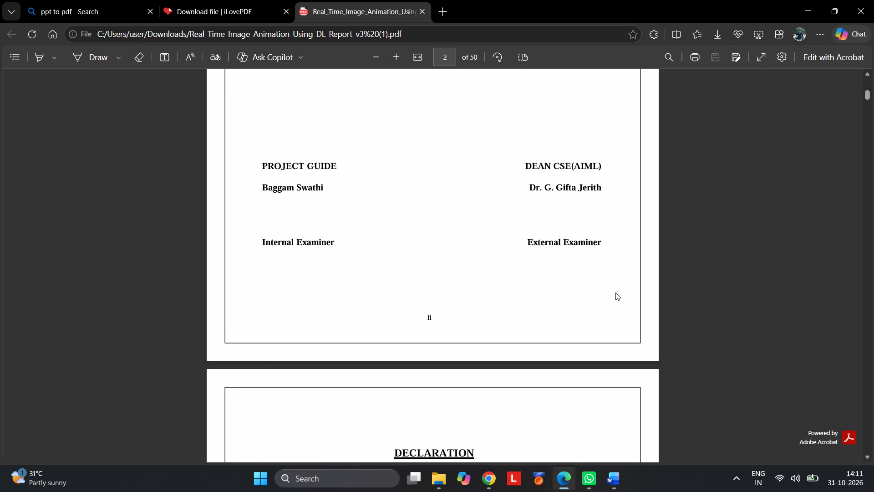
scroll(615, 292, down, 5)
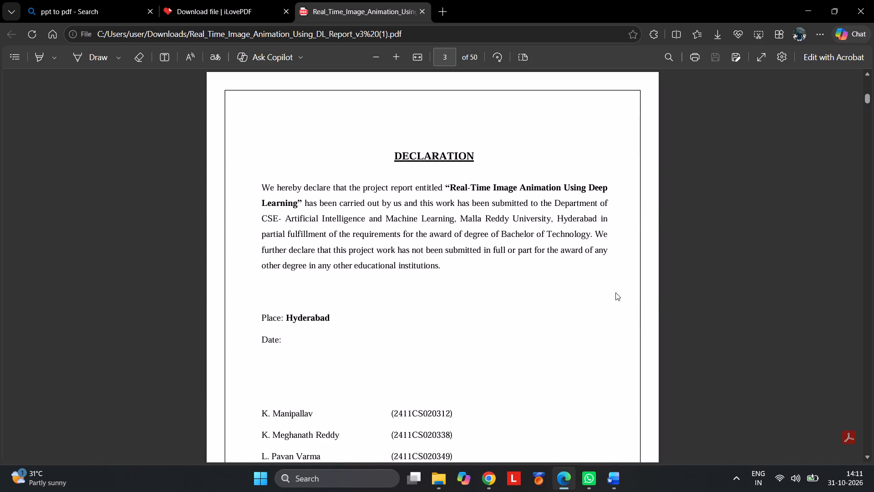
scroll(615, 292, down, 5)
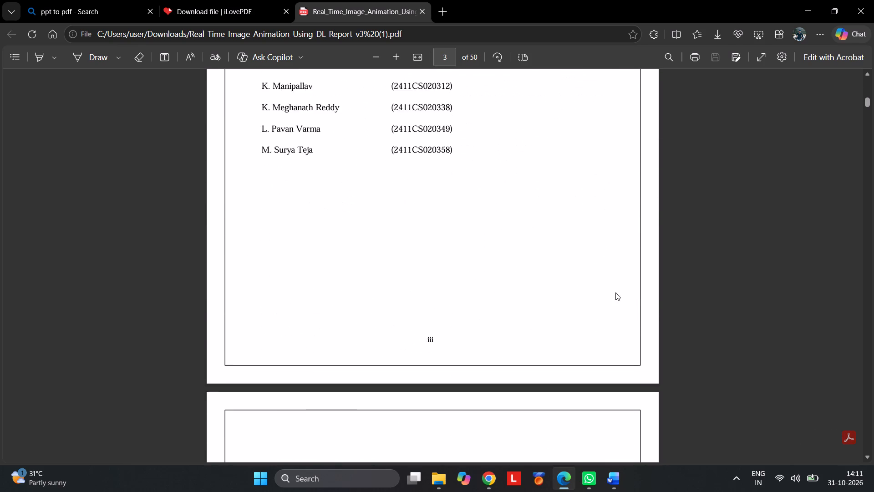
scroll(615, 292, down, 9)
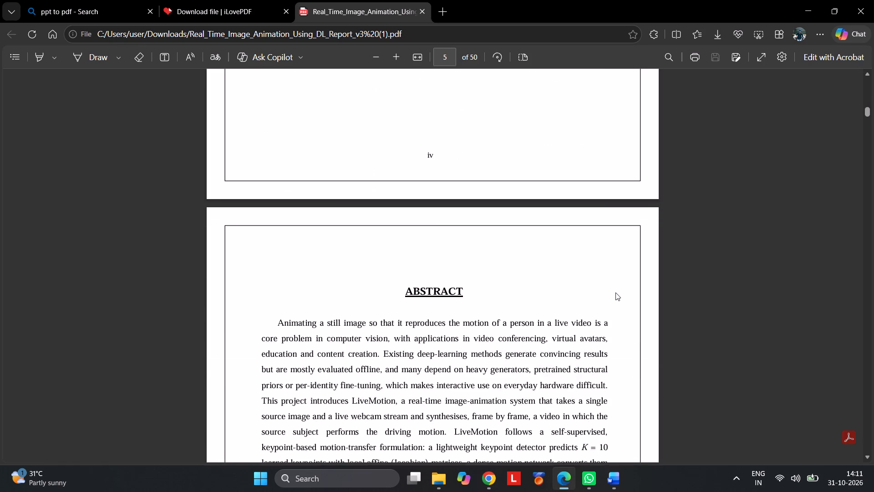
scroll(615, 292, down, 10)
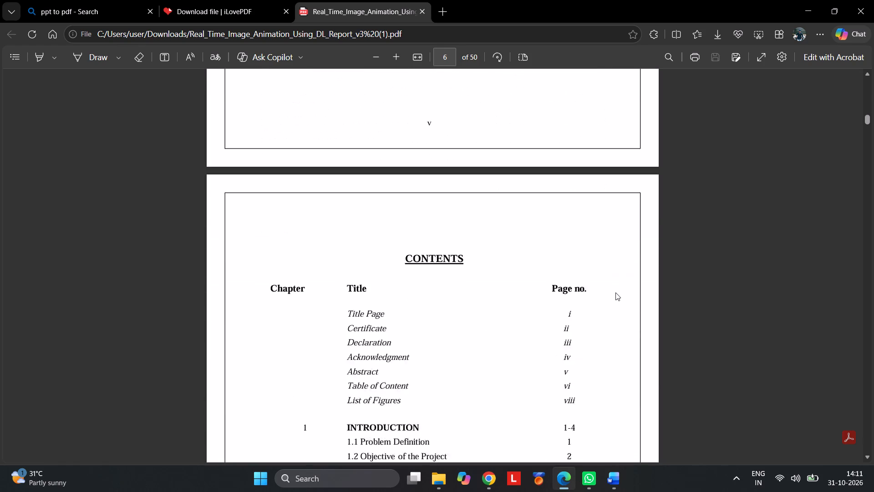
scroll(615, 292, down, 10)
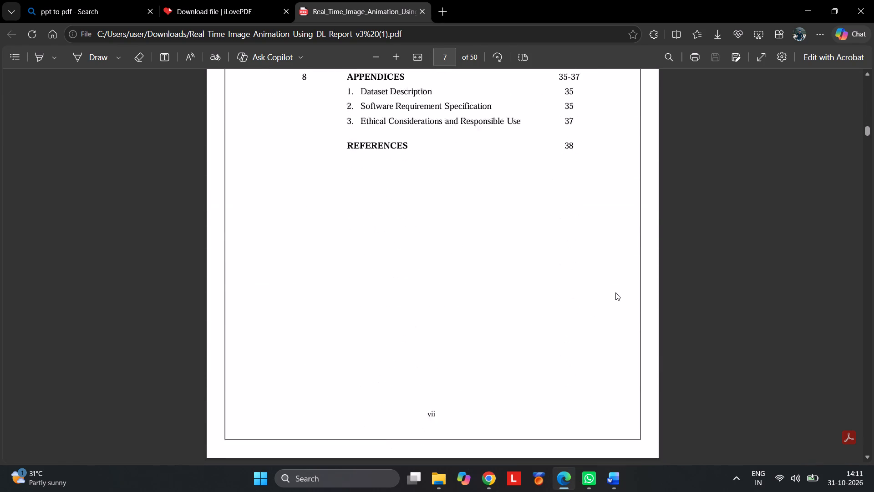
scroll(615, 292, down, 5)
scroll(615, 292, up, 4)
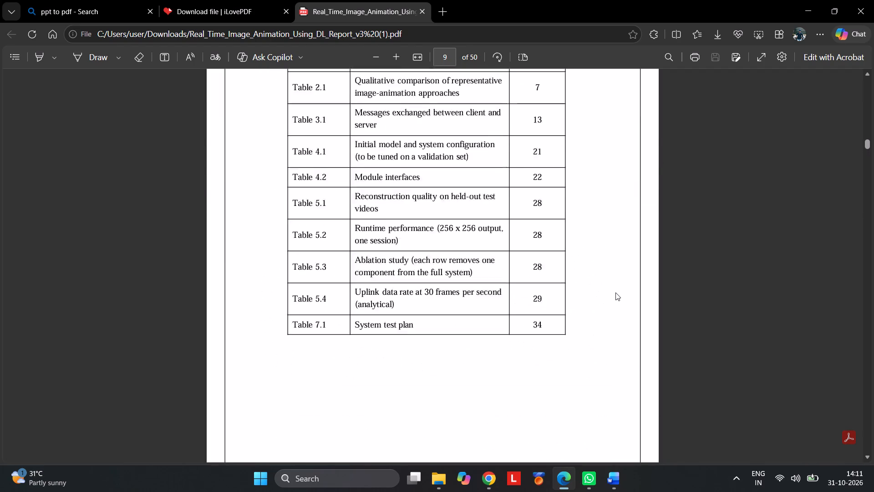
scroll(615, 292, up, 3)
Review the converted PDF's introduction, literature, methodology and design chapters for page layout and numbering.
scroll(615, 292, down, 7)
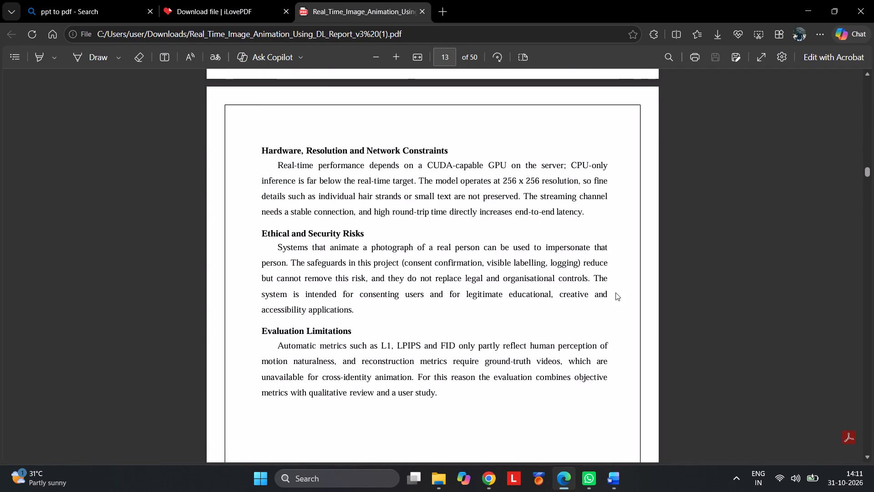
scroll(615, 292, down, 12)
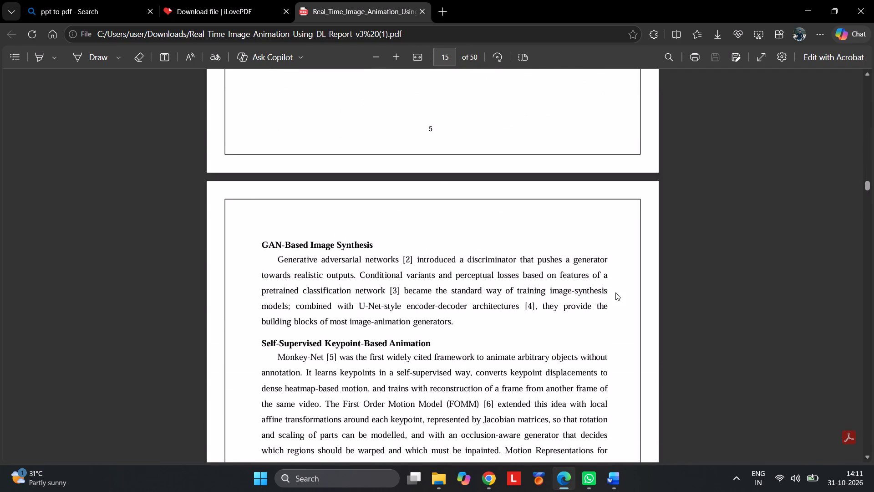
scroll(615, 292, down, 12)
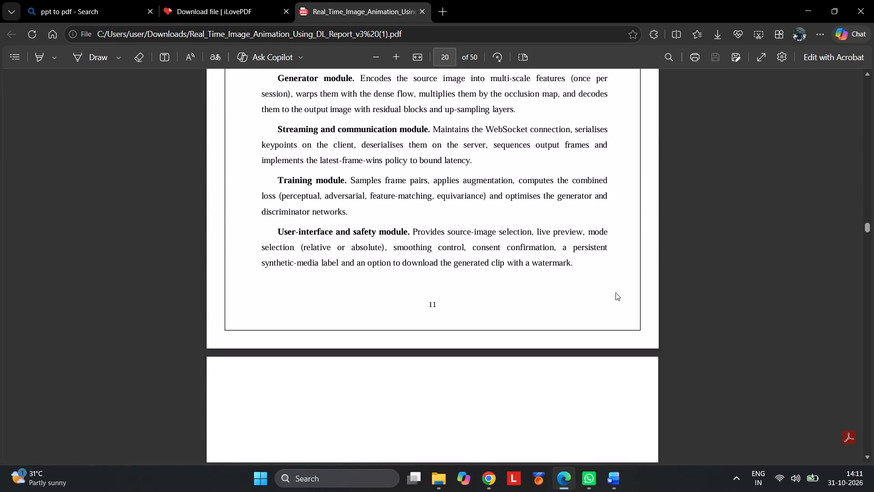
scroll(615, 292, down, 4)
scroll(615, 292, up, 7)
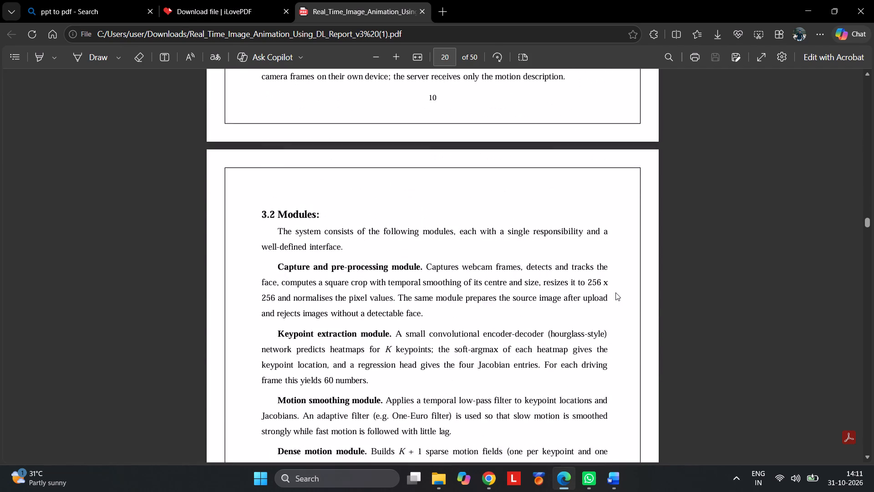
scroll(615, 292, up, 2)
scroll(615, 292, down, 6)
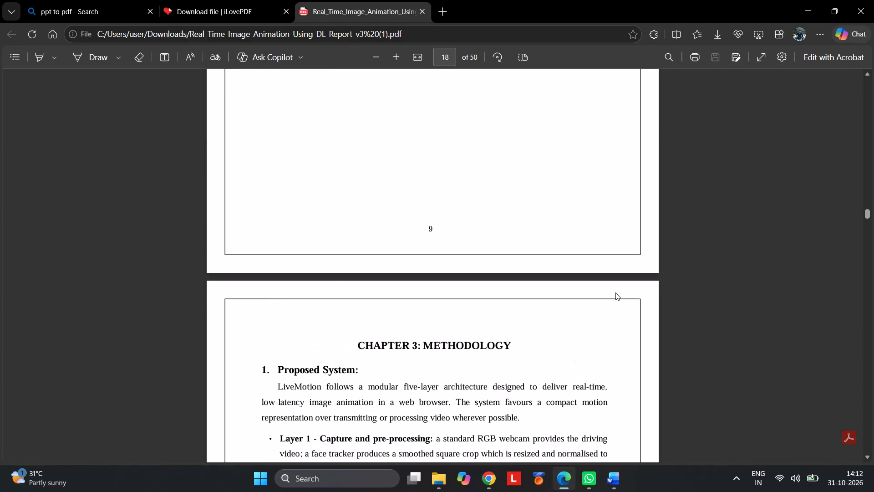
scroll(615, 292, down, 8)
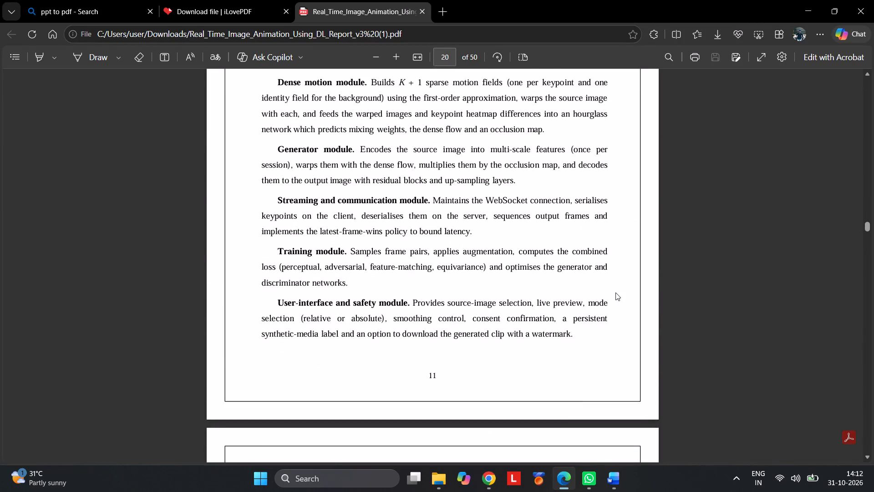
scroll(615, 292, down, 8)
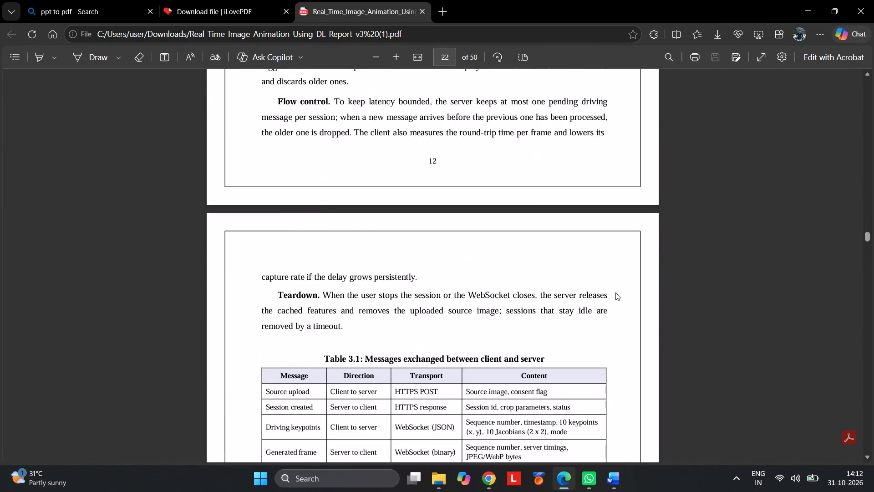
scroll(615, 292, down, 8)
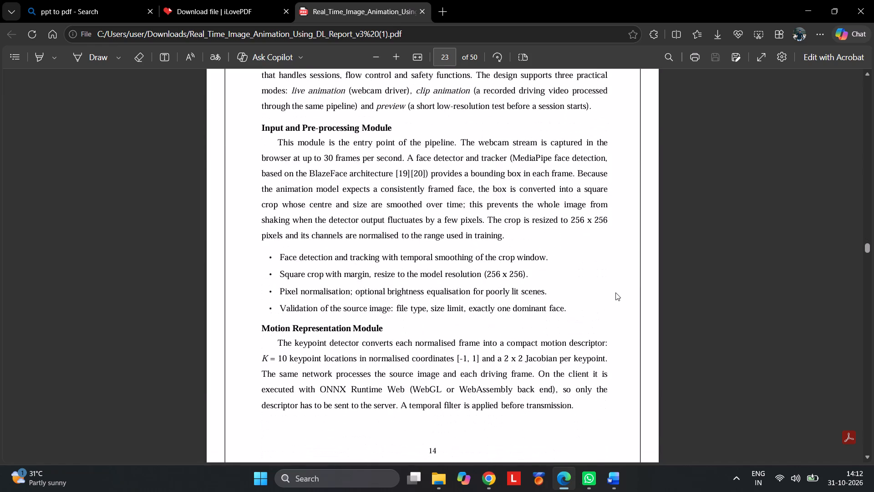
scroll(615, 292, down, 8)
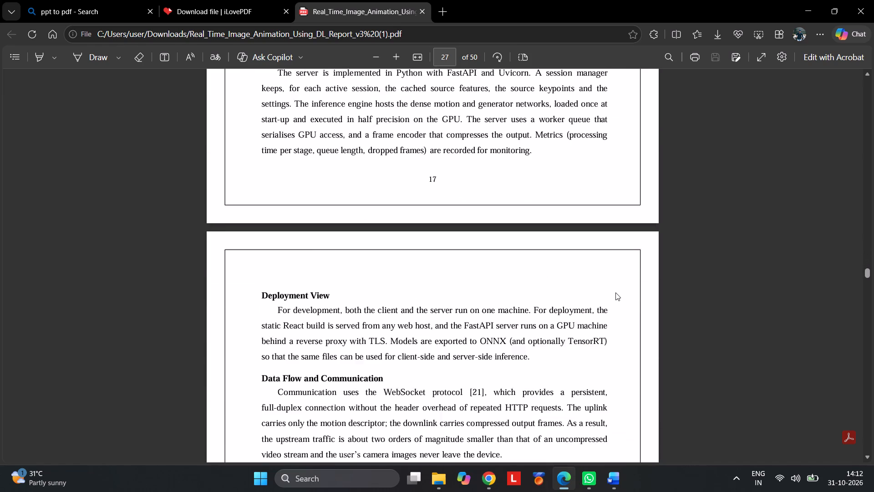
scroll(615, 292, down, 8)
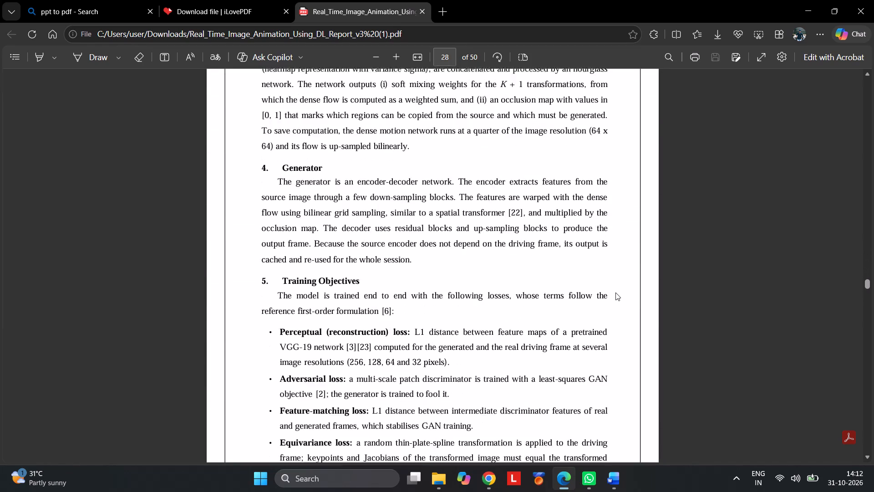
scroll(615, 292, down, 8)
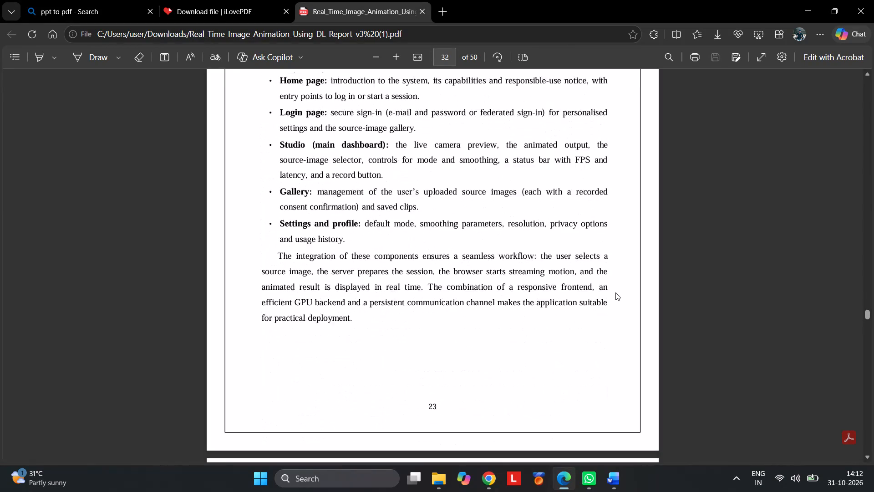
scroll(615, 292, down, 7)
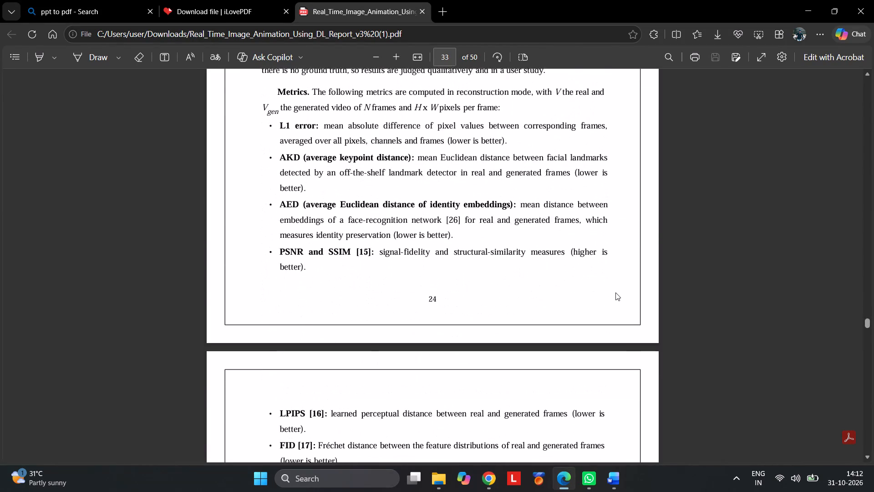
scroll(615, 292, down, 7)
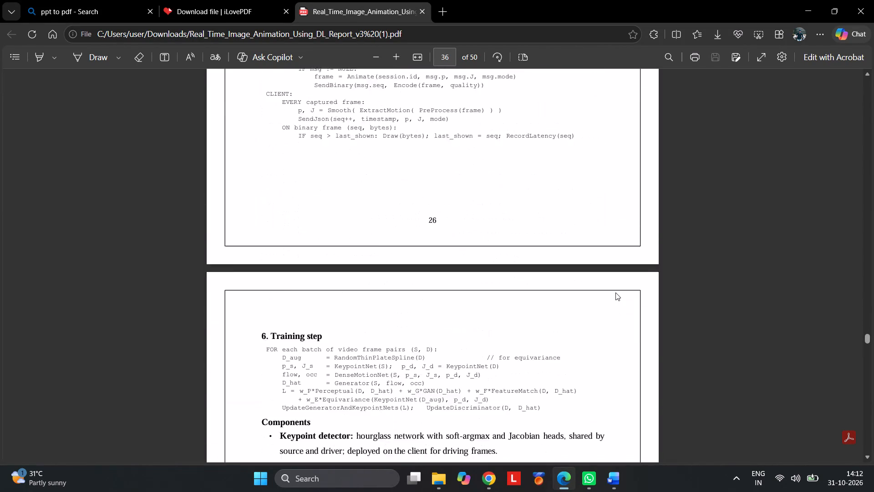
scroll(615, 292, down, 7)
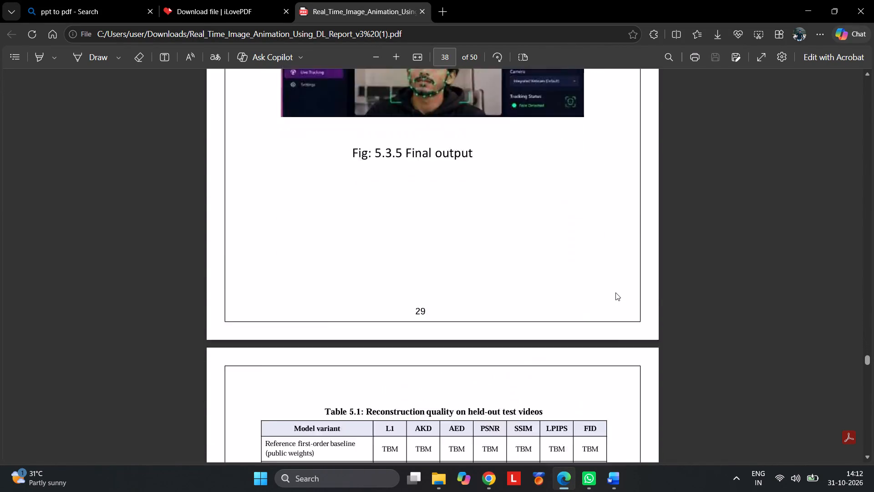
scroll(615, 292, down, 7)
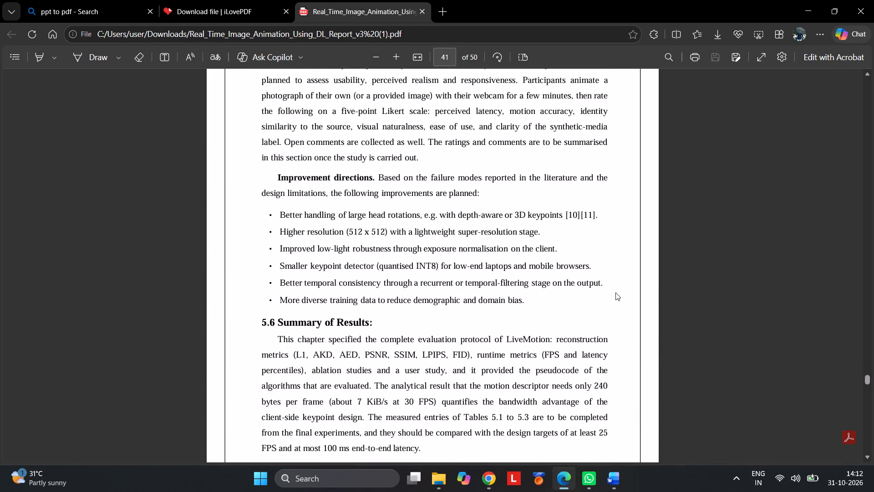
scroll(615, 292, down, 7)
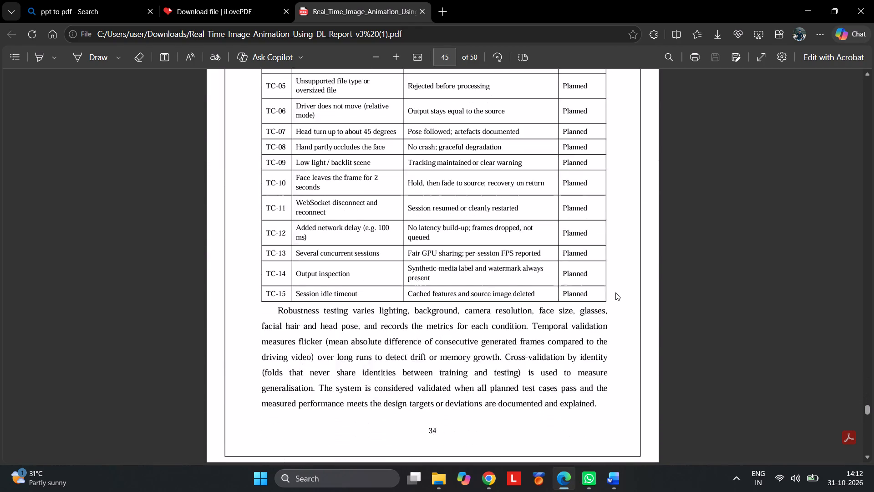
scroll(615, 292, down, 7)
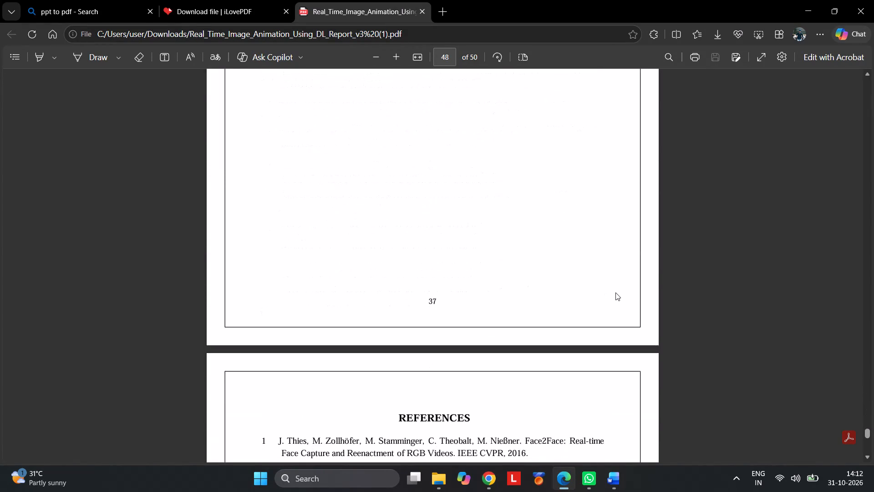
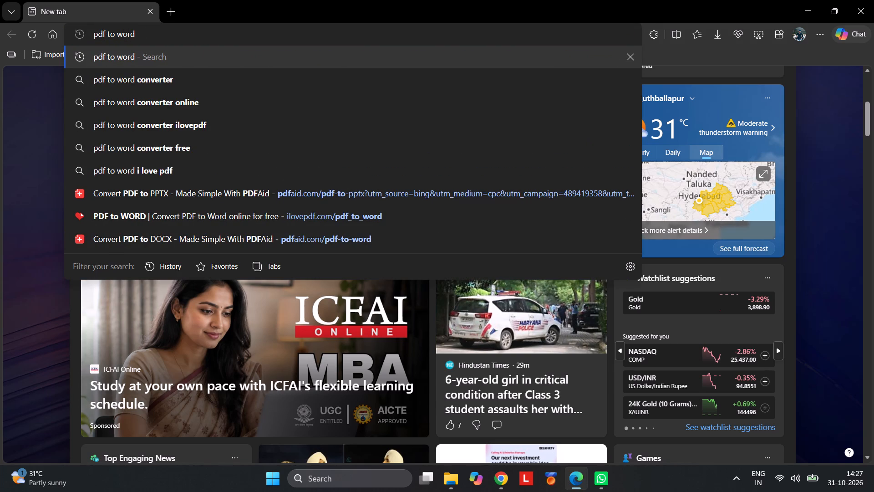
key(Return)
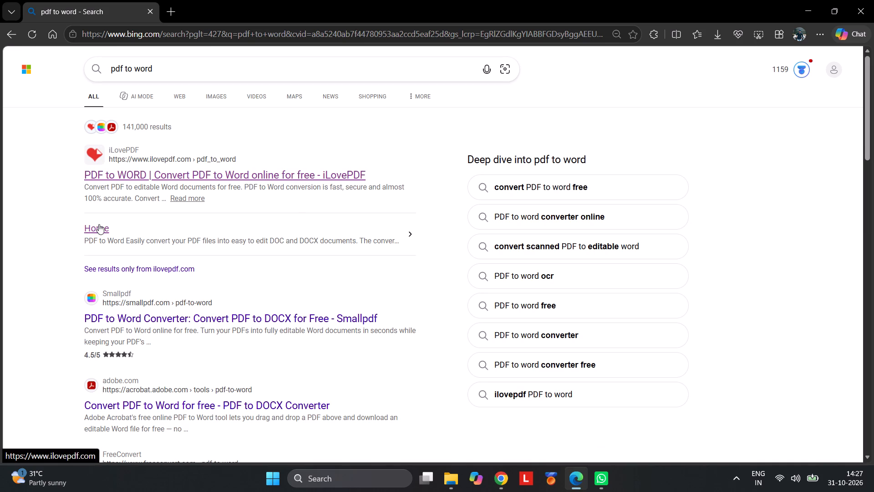
click(125, 177)
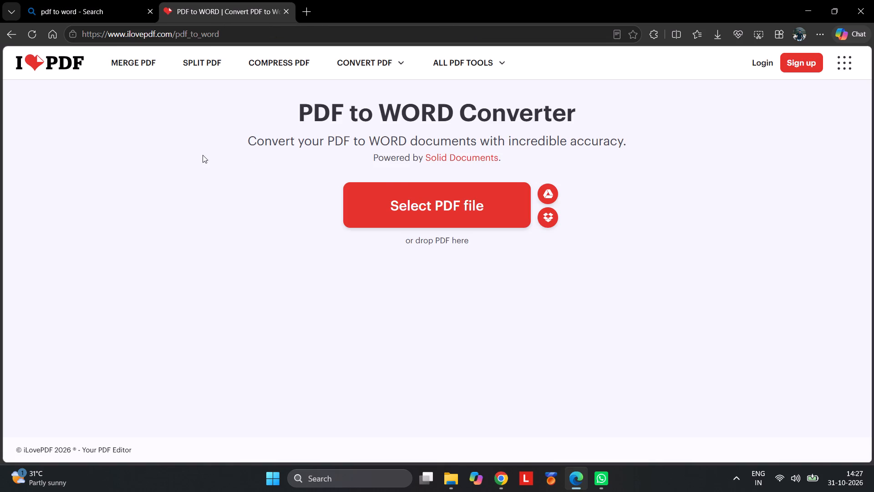
Upload Real_Time_Image_Animation_Using_DL_Report_v3 (1).pdf from the Downloads folder and convert it to Word with No OCR.
click(401, 208)
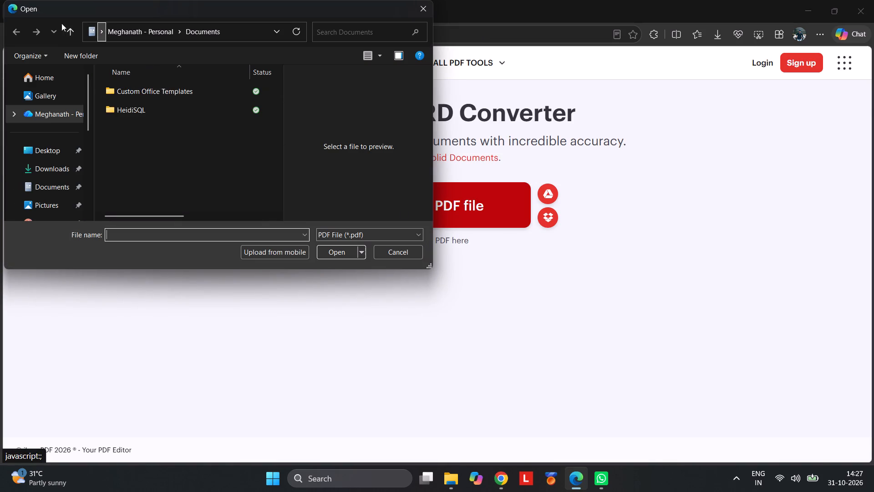
click(25, 167)
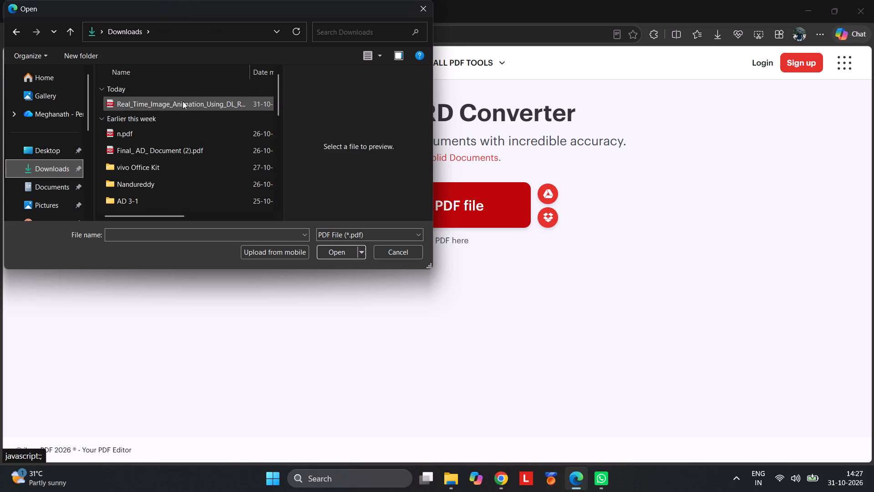
double_click(181, 103)
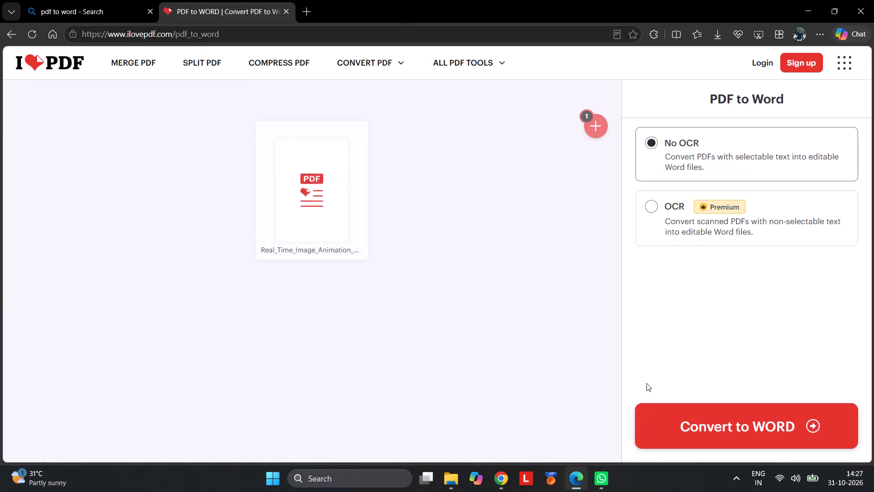
click(723, 428)
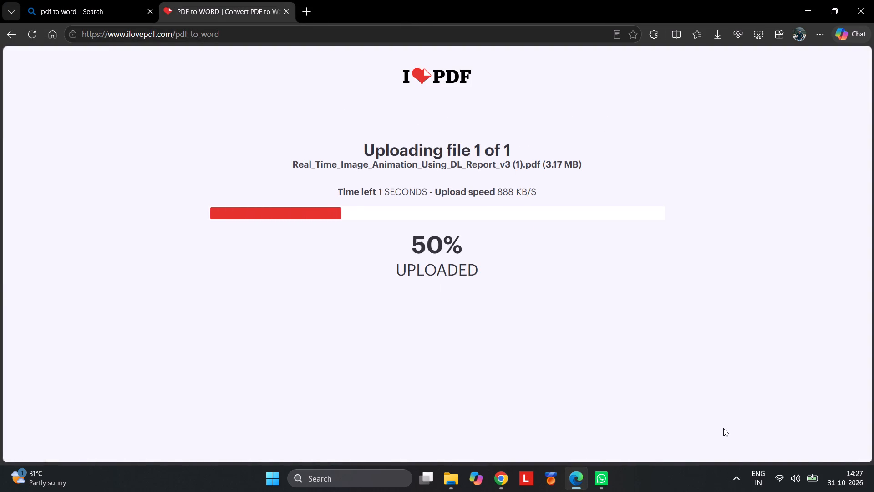
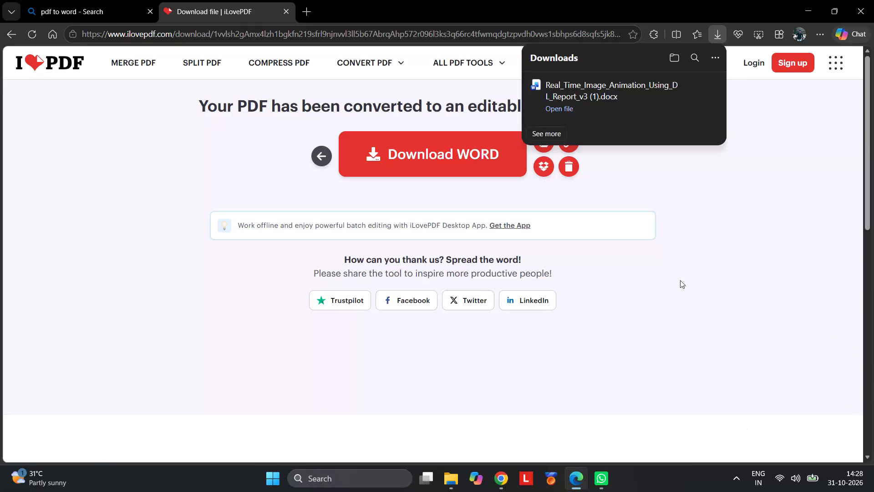
Open the converted Real_Time_Image_Animation_Using_DL_Report_v3 (1).docx in Word and examine its layout from the title page to section 1.2.
click(562, 106)
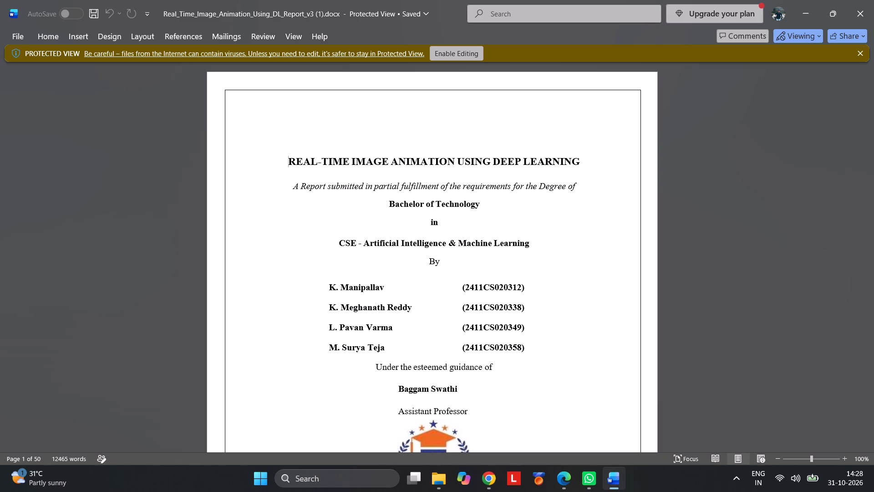
scroll(680, 188, down, 4)
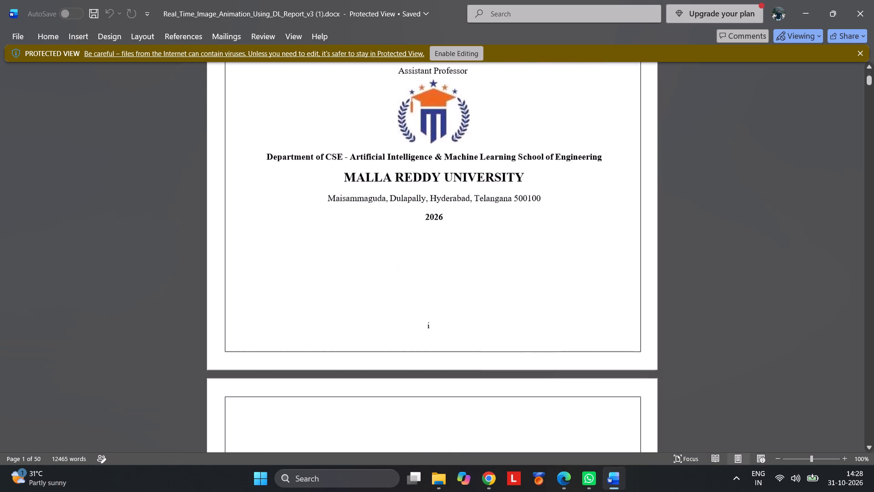
scroll(680, 188, down, 8)
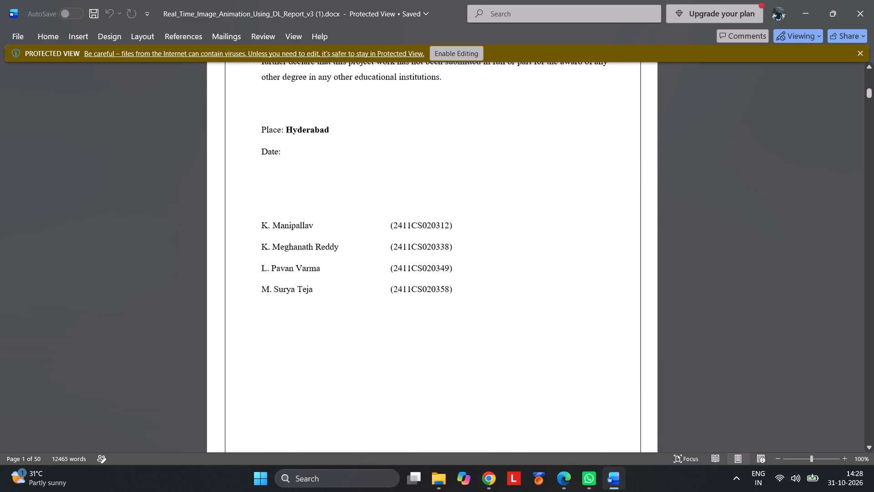
scroll(680, 188, down, 3)
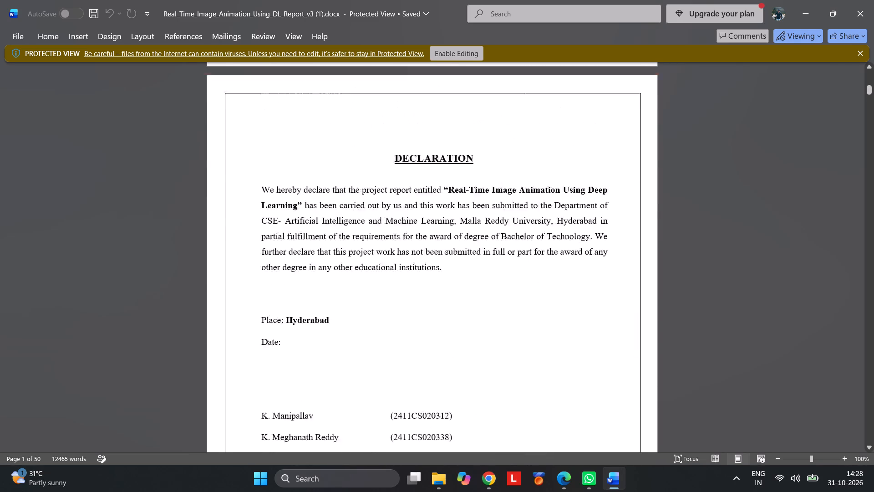
scroll(680, 188, down, 1)
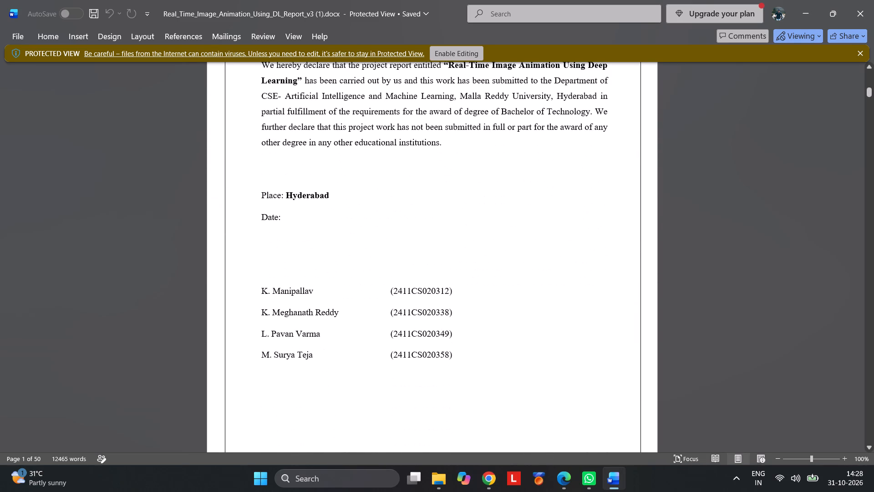
click(704, 290)
scroll(704, 290, down, 2)
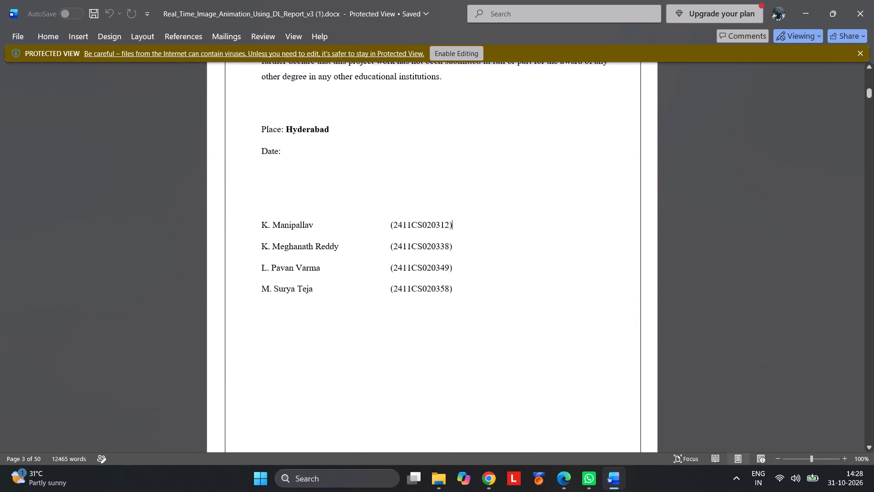
scroll(704, 290, down, 1)
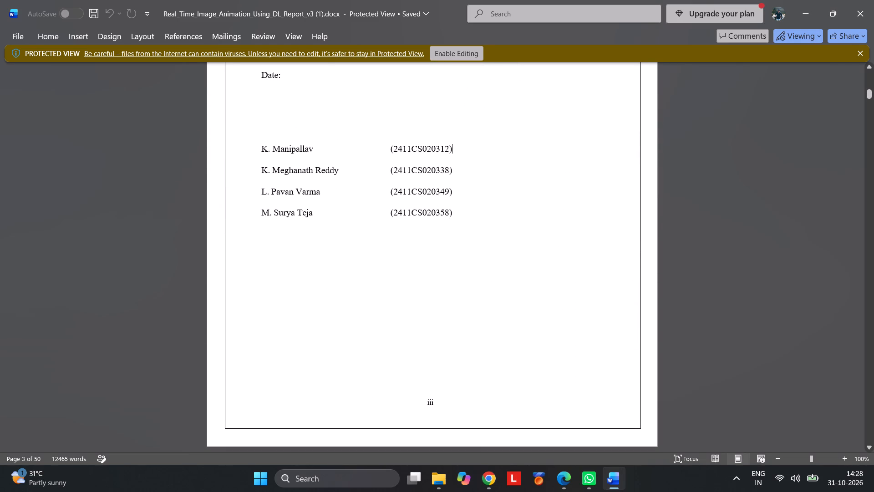
scroll(704, 290, down, 4)
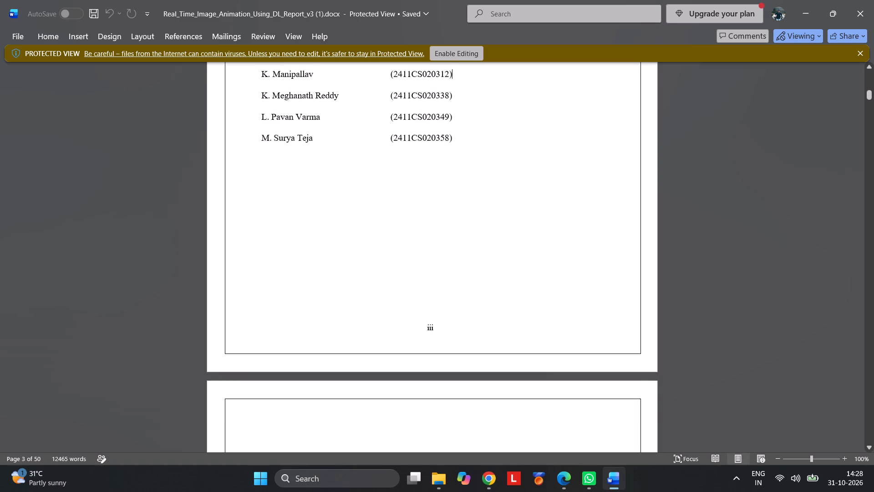
scroll(704, 290, down, 7)
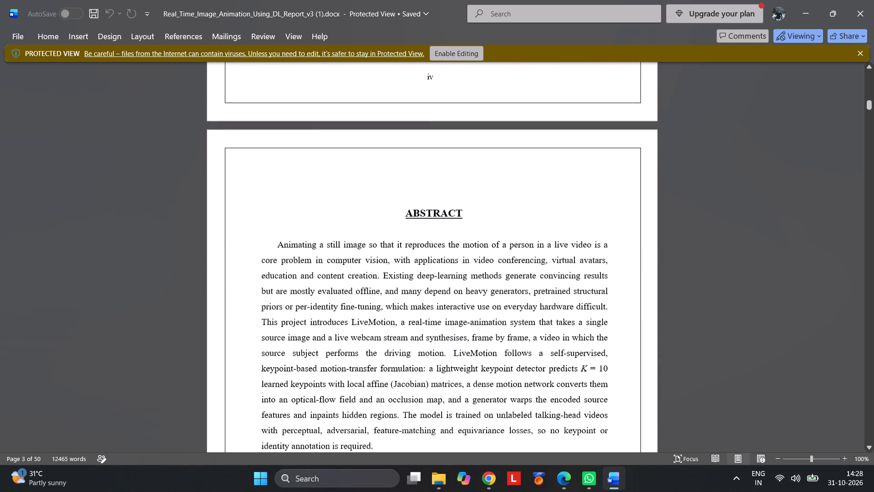
scroll(704, 290, down, 6)
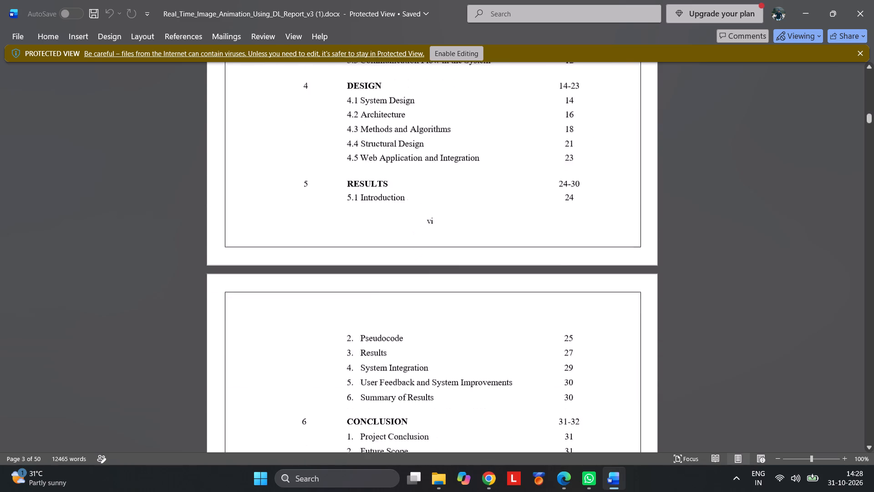
scroll(704, 290, down, 5)
scroll(704, 290, up, 1)
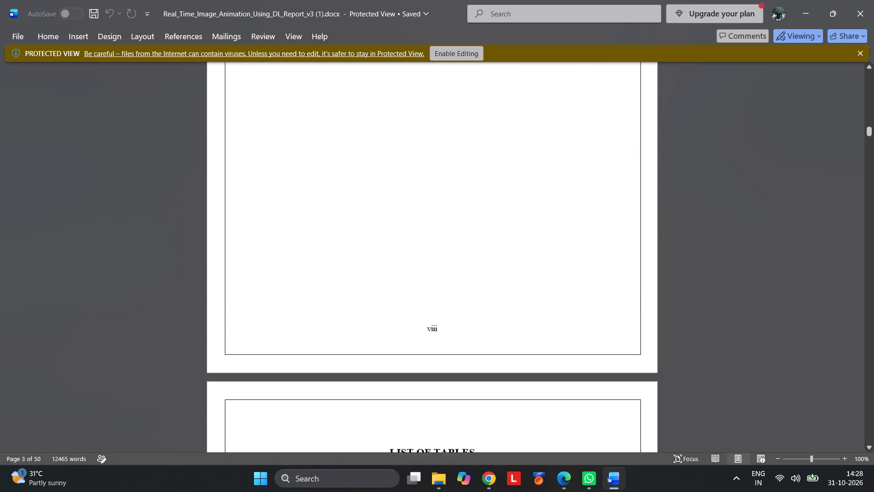
scroll(704, 290, up, 1)
scroll(704, 290, down, 4)
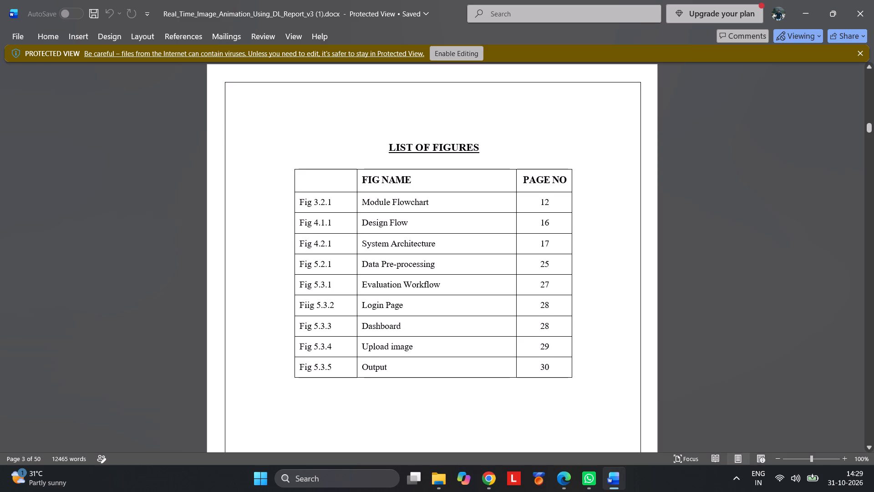
scroll(704, 290, down, 3)
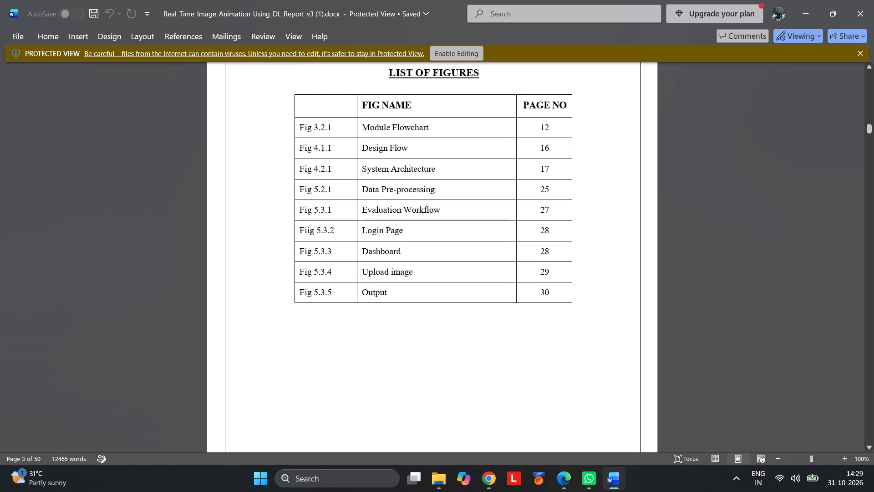
scroll(704, 290, down, 4)
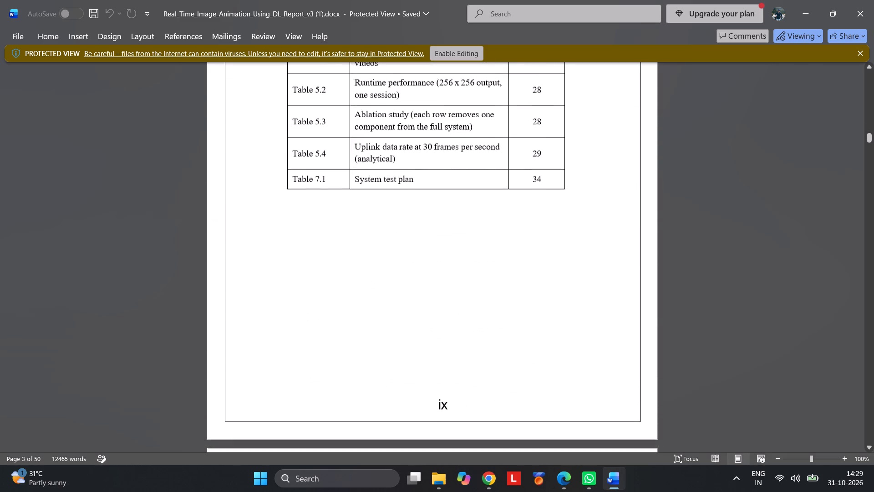
scroll(704, 290, down, 5)
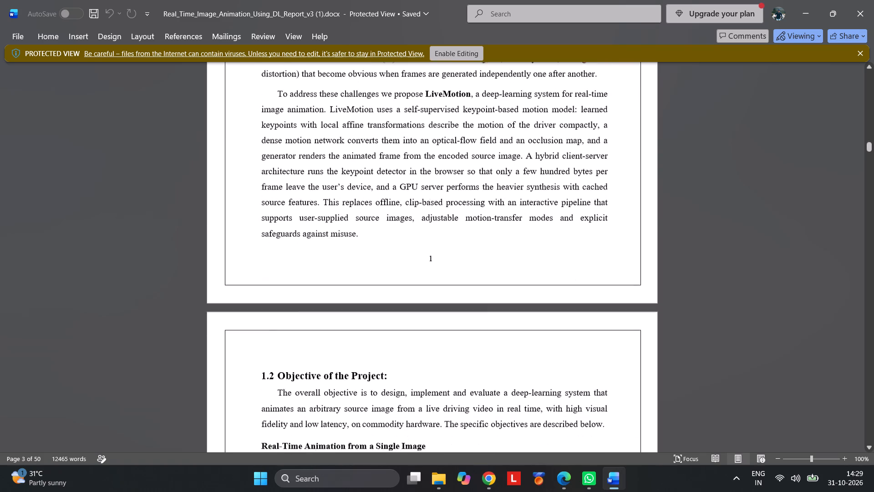
scroll(704, 290, down, 1)
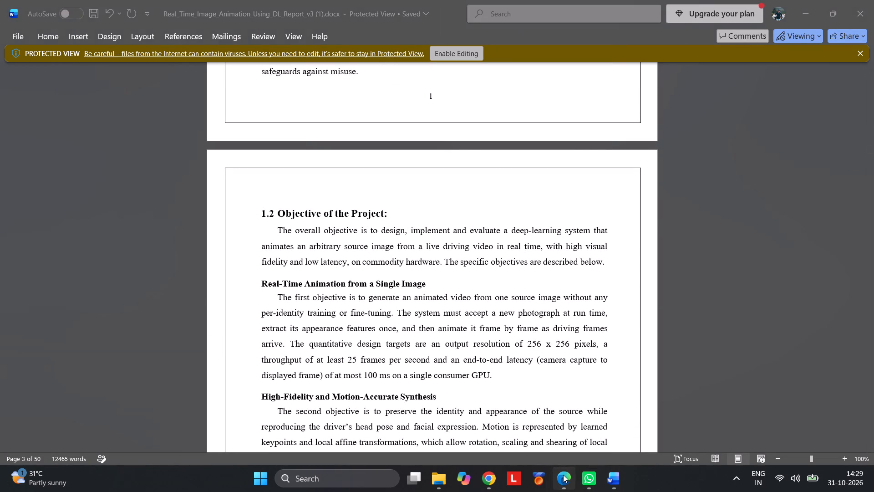
click(563, 475)
click(671, 265)
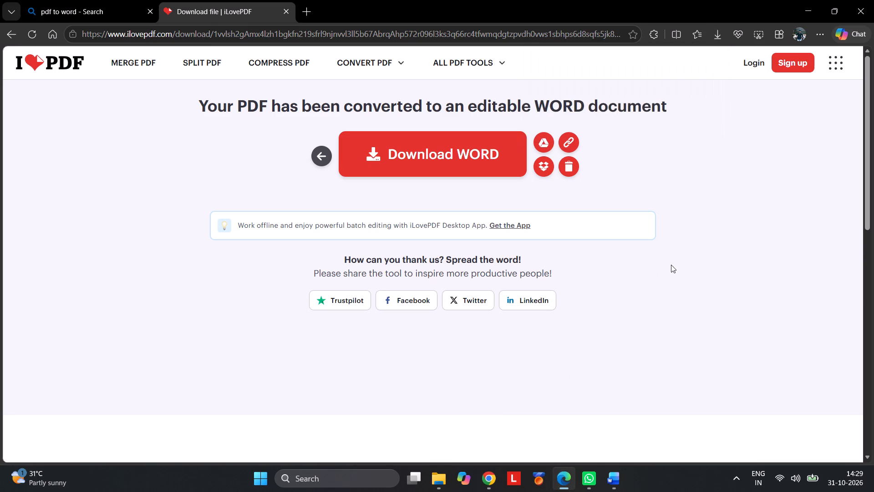
click(716, 35)
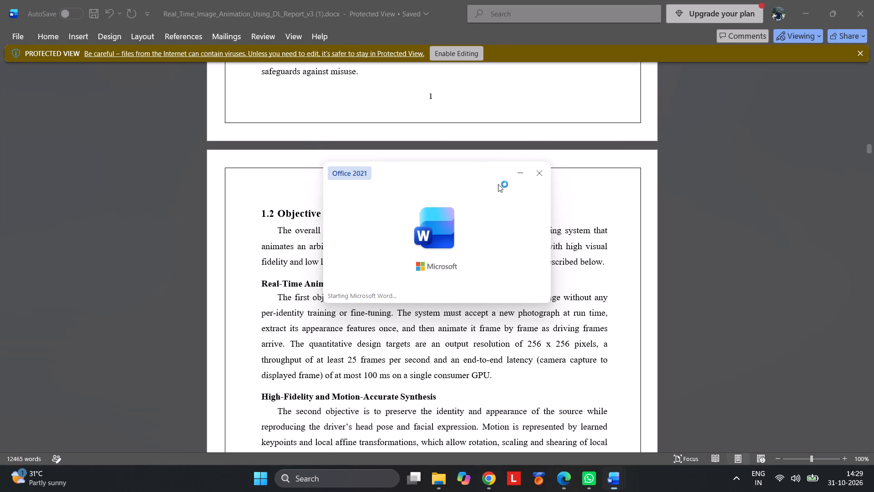
Close the Word window of the earlier v3 (1).docx copy and bring the v3 (1) (1).docx copy to the front.
scroll(574, 251, down, 3)
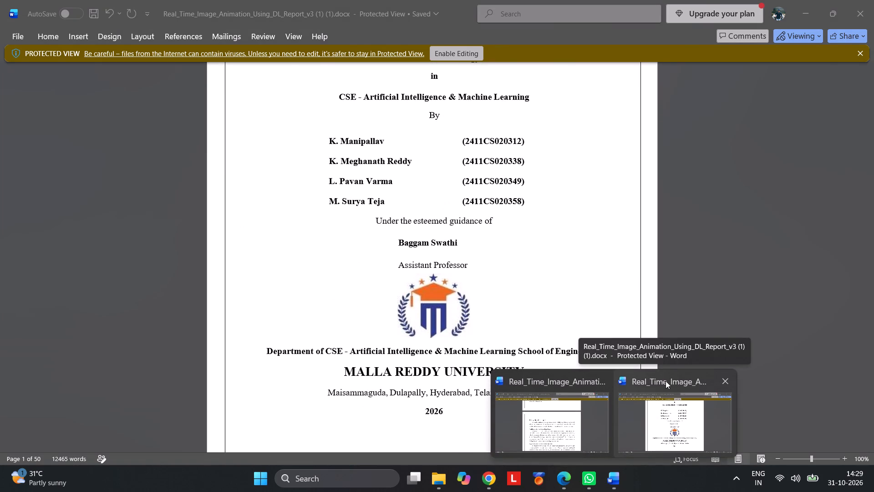
click(600, 378)
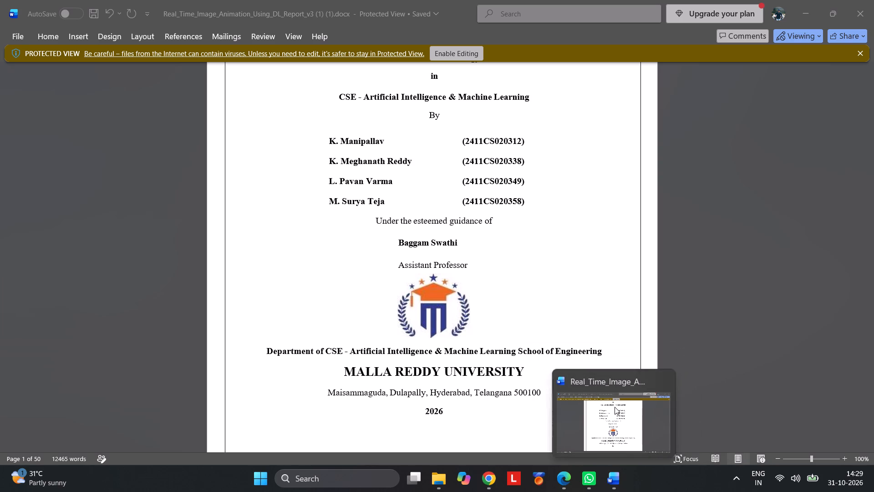
click(626, 432)
Examine the converted report's front matter, from the title page and certificate through the abstract and contents to the list of tables.
scroll(616, 236, down, 2)
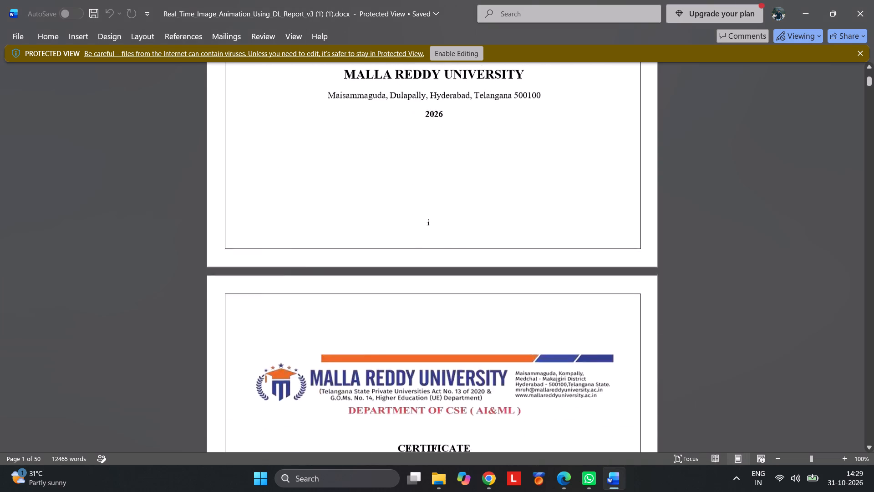
scroll(616, 236, down, 6)
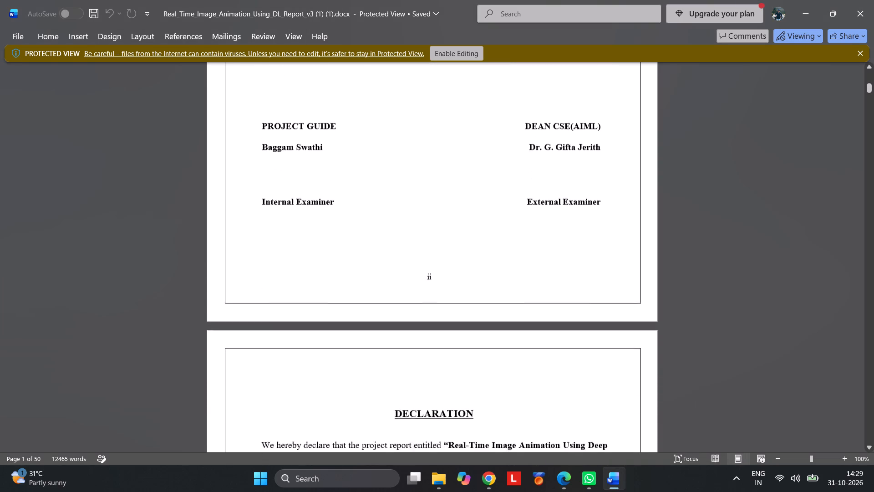
scroll(616, 236, down, 9)
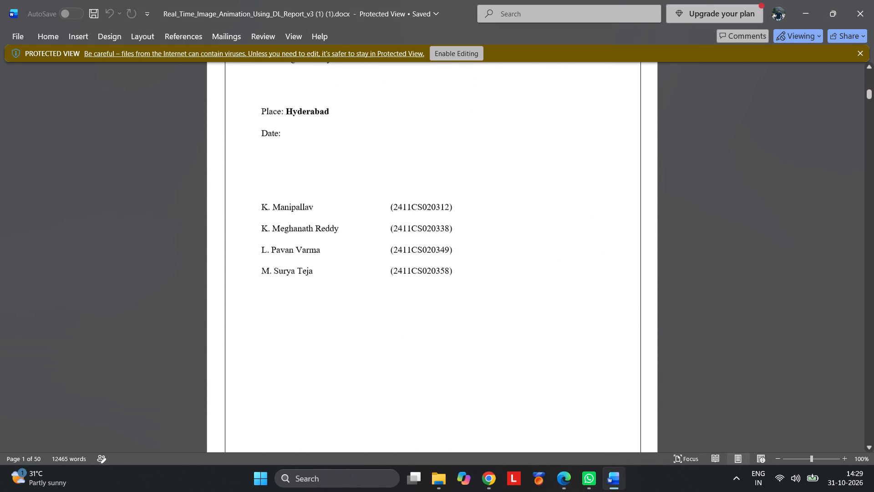
scroll(616, 236, down, 9)
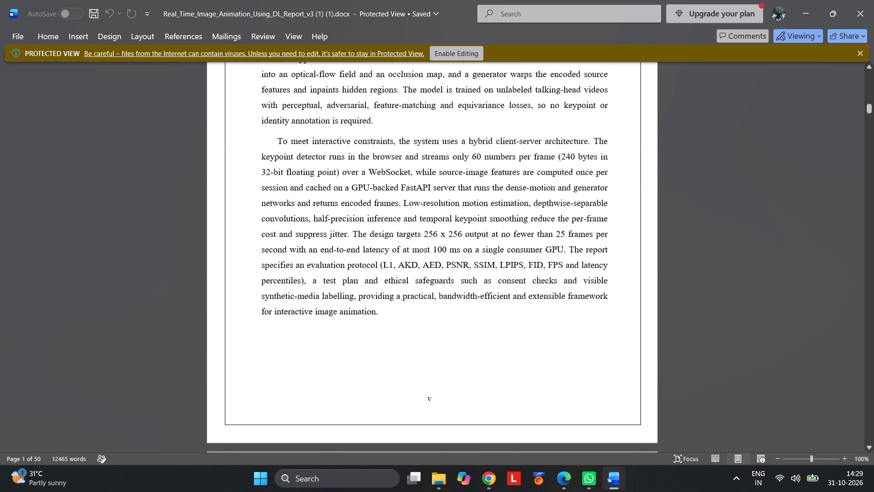
scroll(616, 236, down, 9)
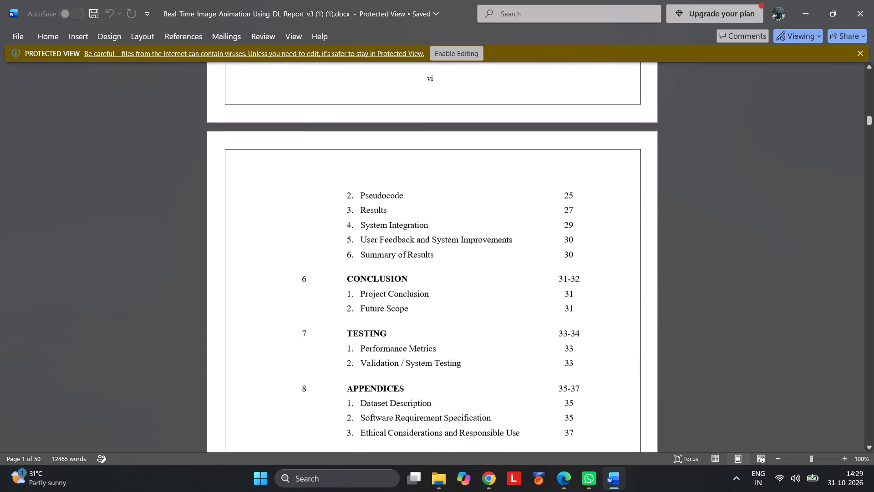
scroll(616, 236, down, 9)
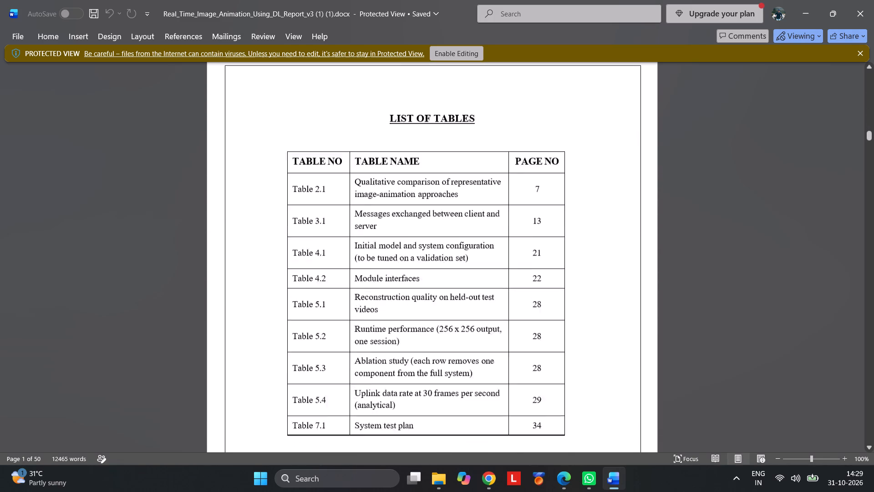
Examine the layout of Chapters 1 and 2, including the project objectives, the literature survey and Table 2.1.
scroll(616, 236, down, 9)
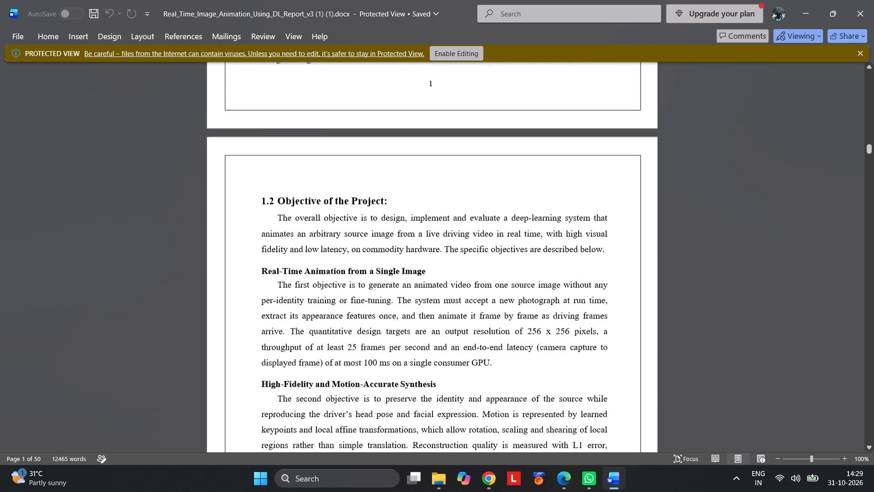
scroll(616, 236, down, 9)
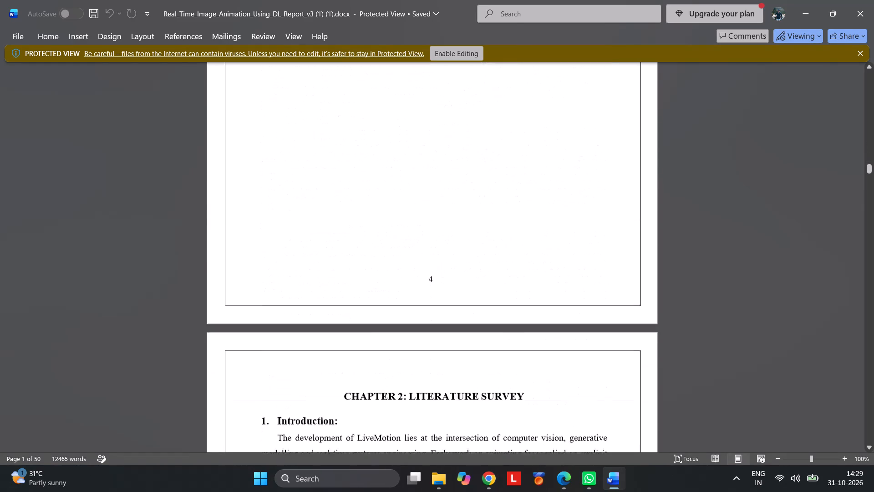
scroll(616, 236, down, 4)
scroll(616, 236, up, 1)
scroll(616, 236, down, 1)
scroll(616, 236, up, 1)
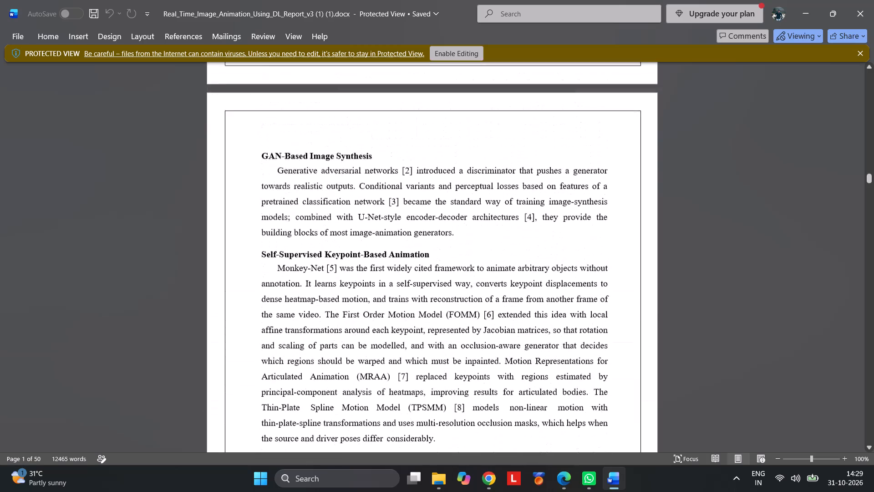
scroll(616, 236, up, 1)
scroll(616, 236, down, 9)
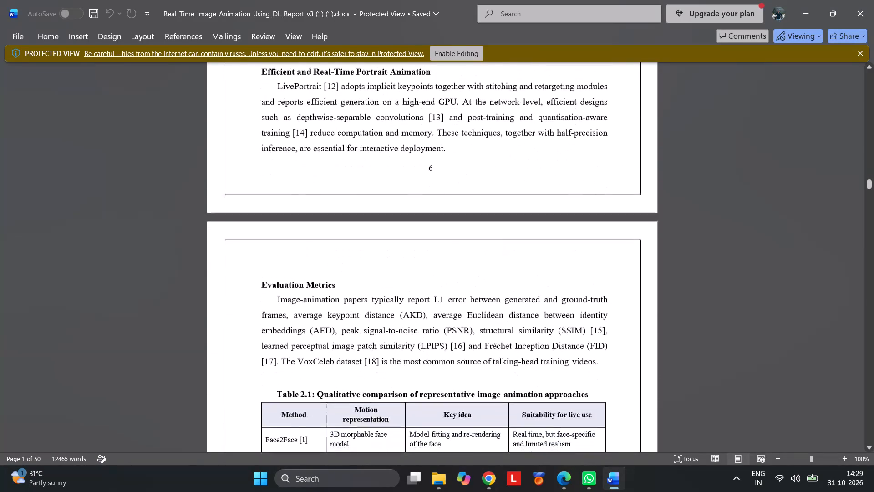
scroll(616, 236, down, 10)
scroll(616, 236, up, 1)
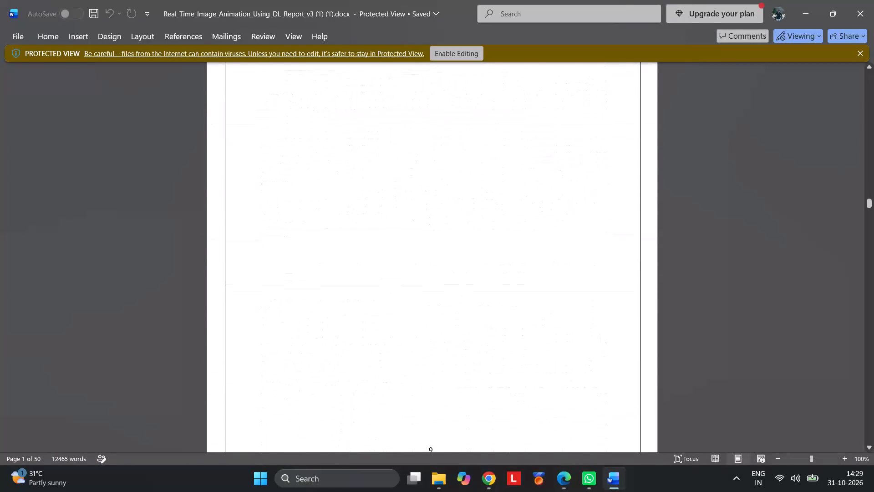
scroll(616, 236, up, 3)
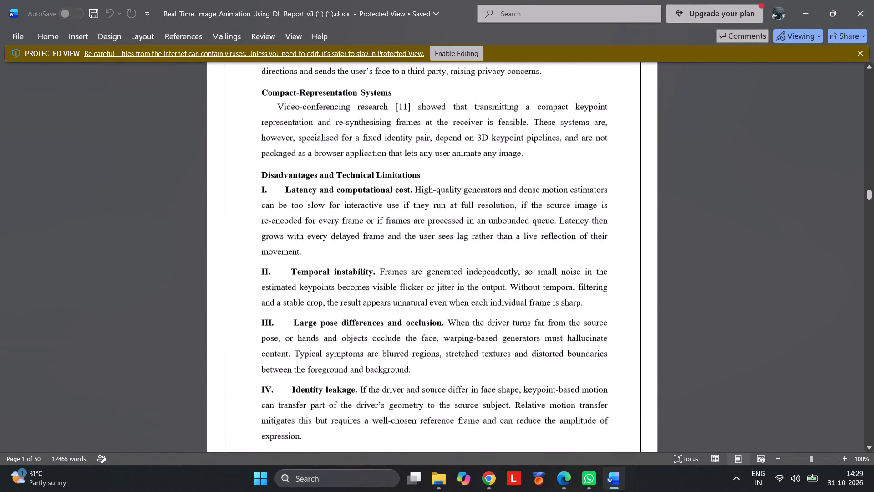
Examine the proposed system, architecture and design sections with Tables 3.1 and 4.1, on through Chapter 5's evaluation protocol and pseudocode.
scroll(616, 236, down, 8)
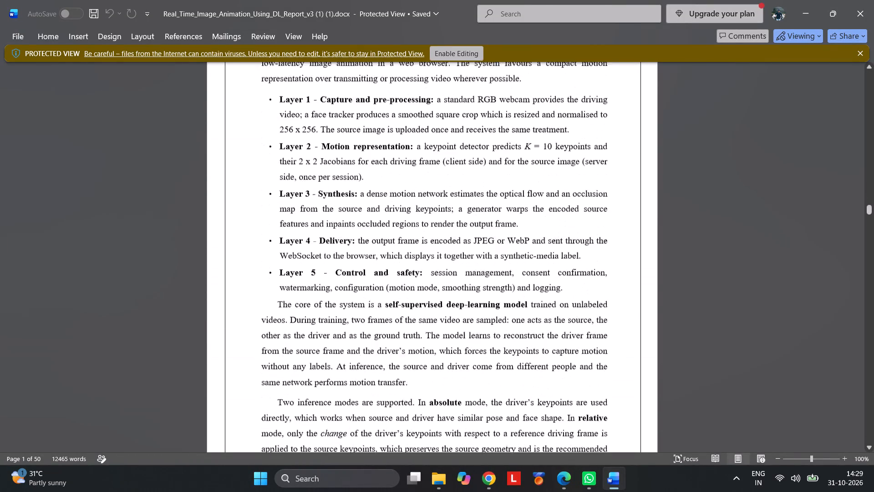
scroll(616, 236, down, 10)
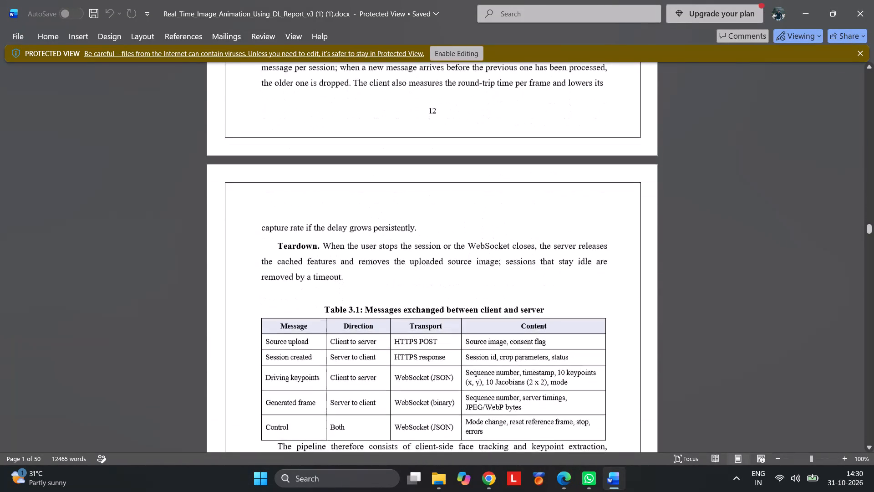
scroll(616, 236, down, 9)
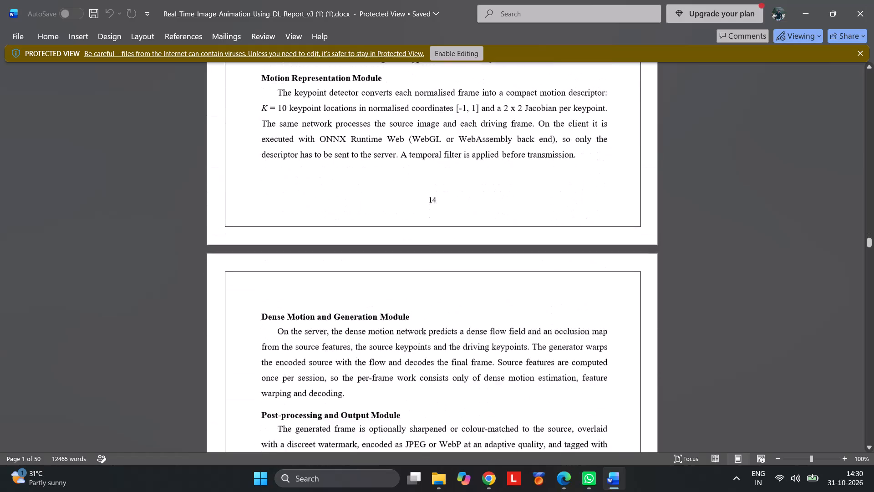
scroll(616, 236, down, 9)
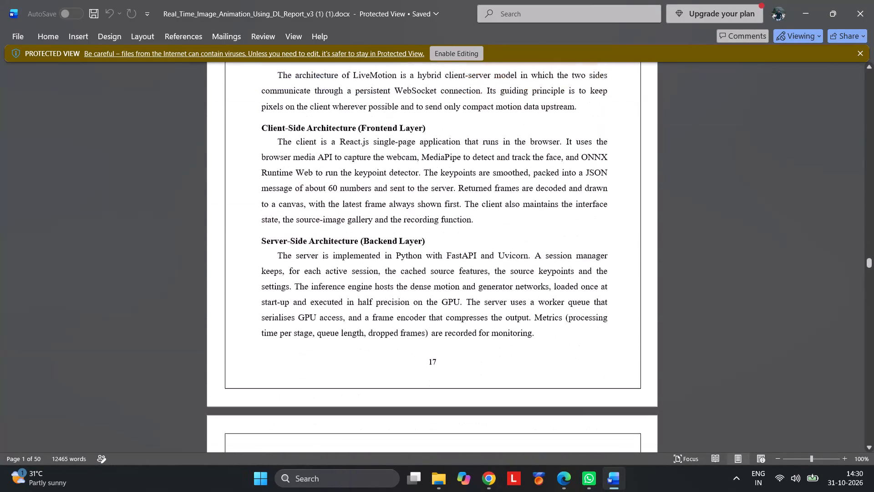
scroll(616, 236, down, 9)
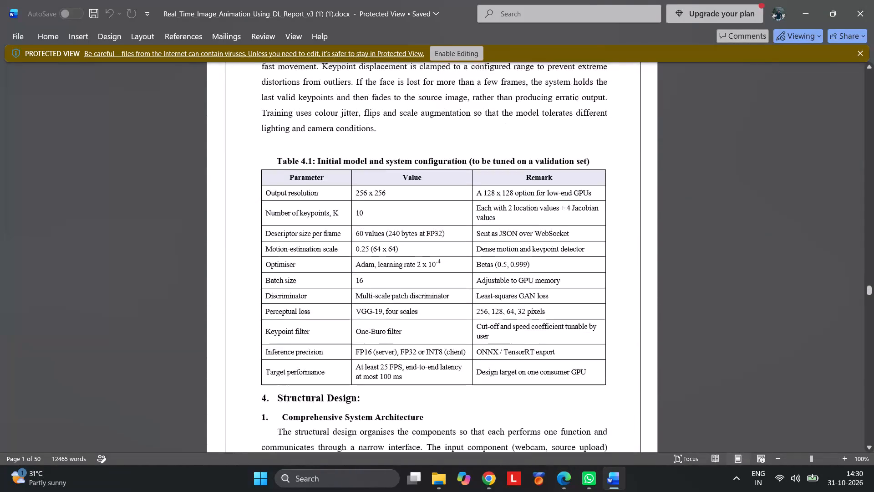
scroll(616, 236, down, 9)
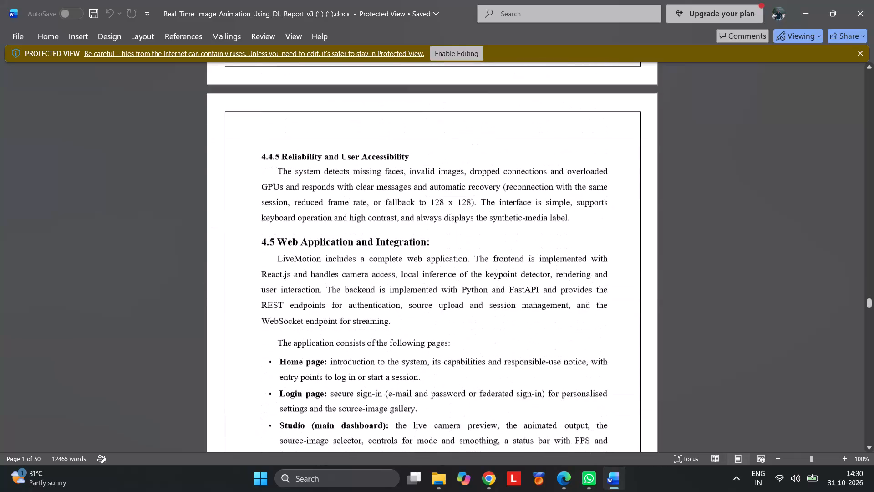
scroll(616, 236, down, 9)
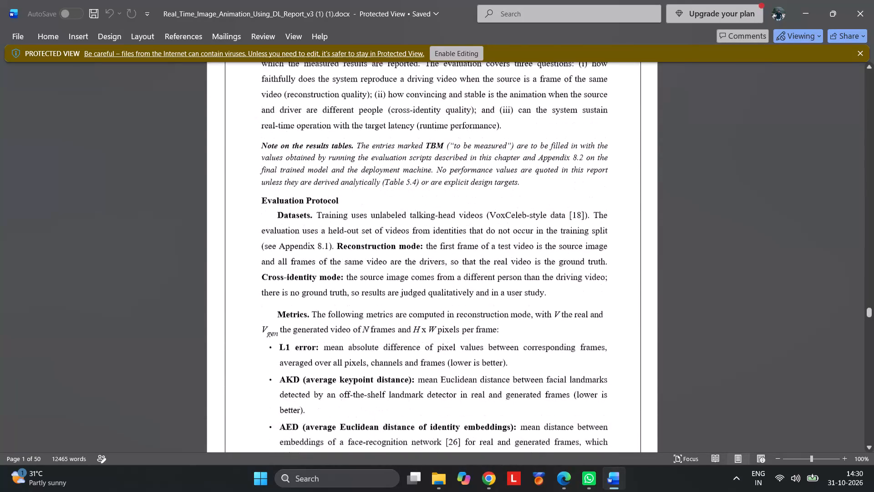
scroll(616, 236, down, 9)
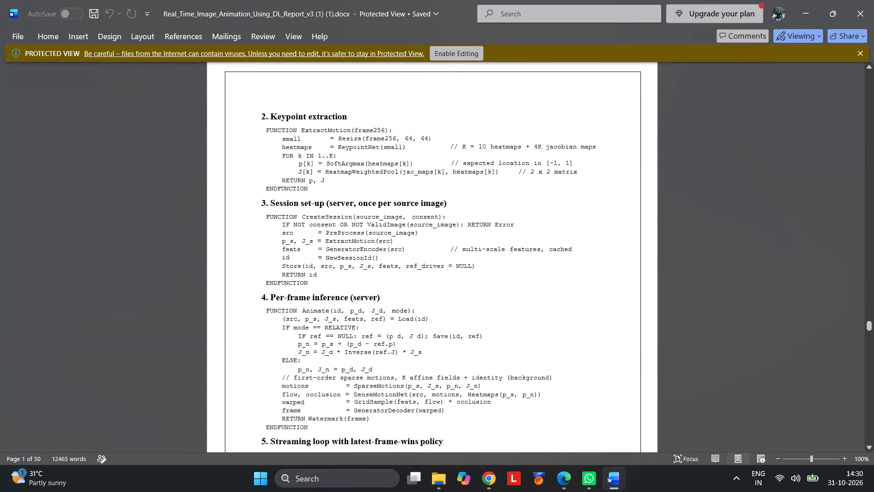
Check the Chapter 5 results pages: the evaluation workflow figure, app screenshots with their captions, Tables 5.2 and 5.3, and section 5.4.
scroll(616, 236, down, 8)
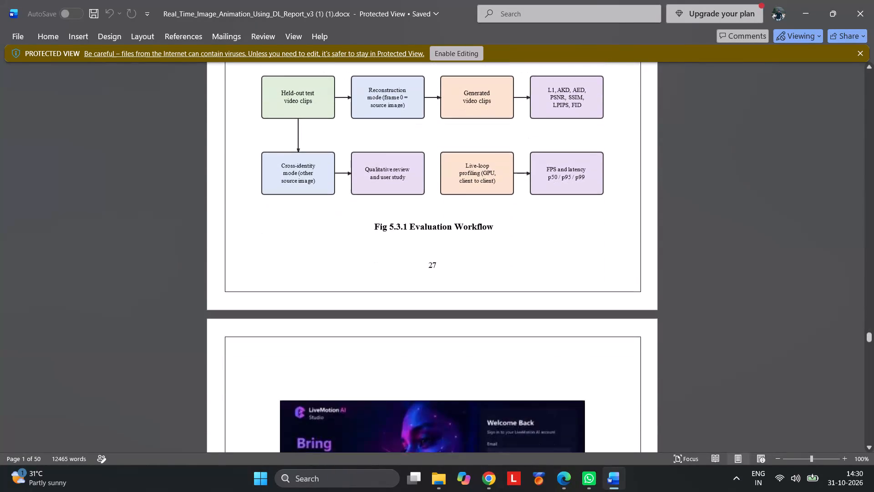
scroll(616, 236, down, 1)
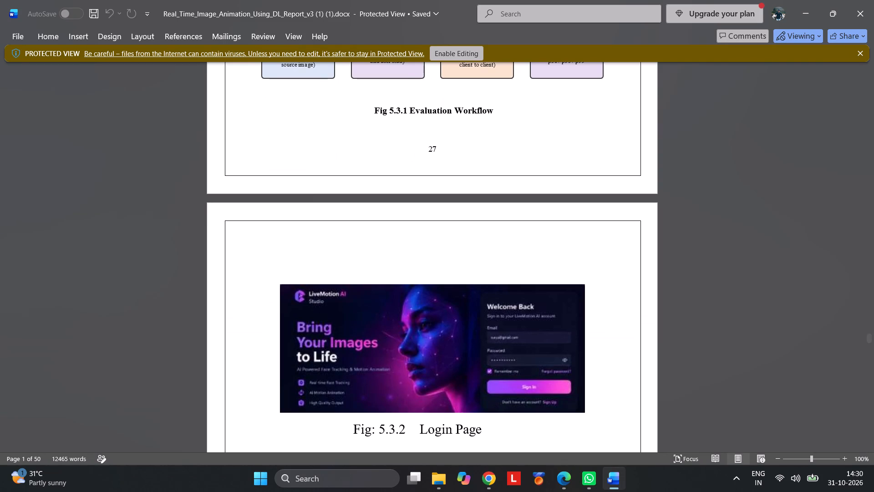
scroll(616, 236, down, 1)
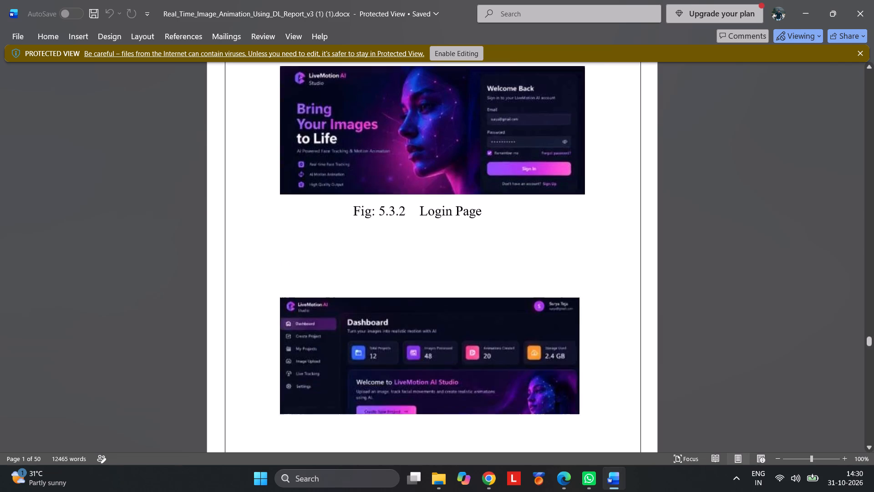
scroll(616, 236, down, 5)
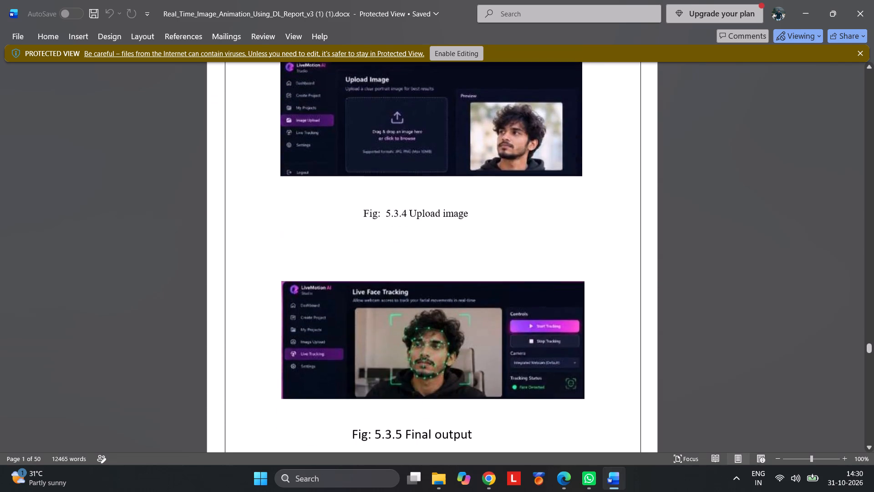
scroll(616, 236, down, 5)
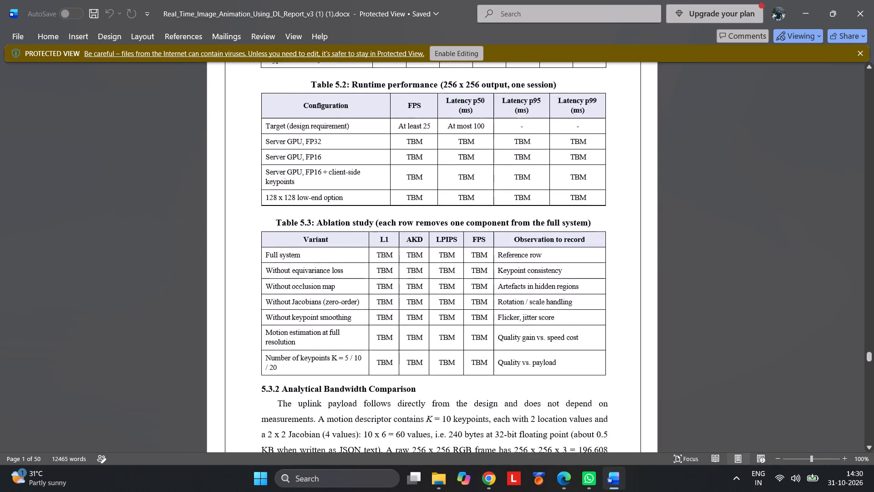
scroll(616, 236, down, 5)
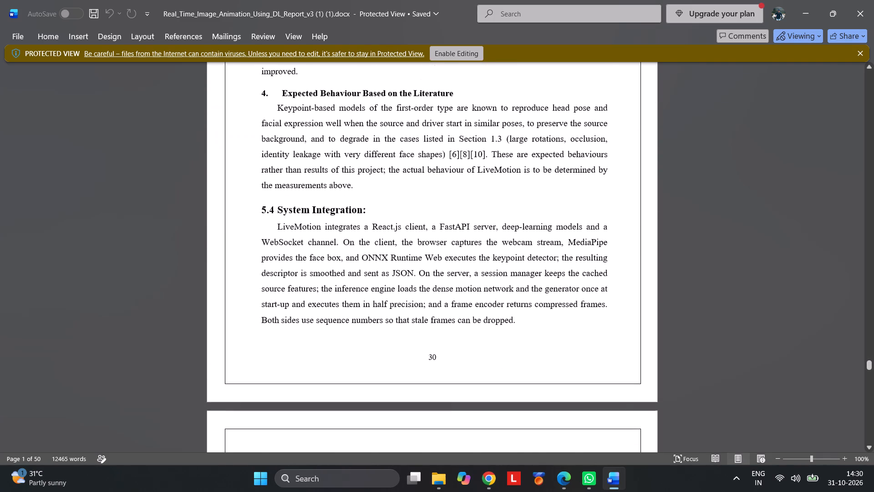
Review the conclusion, testing, appendices and references through the document's last pages, and return to the title page.
scroll(616, 236, down, 5)
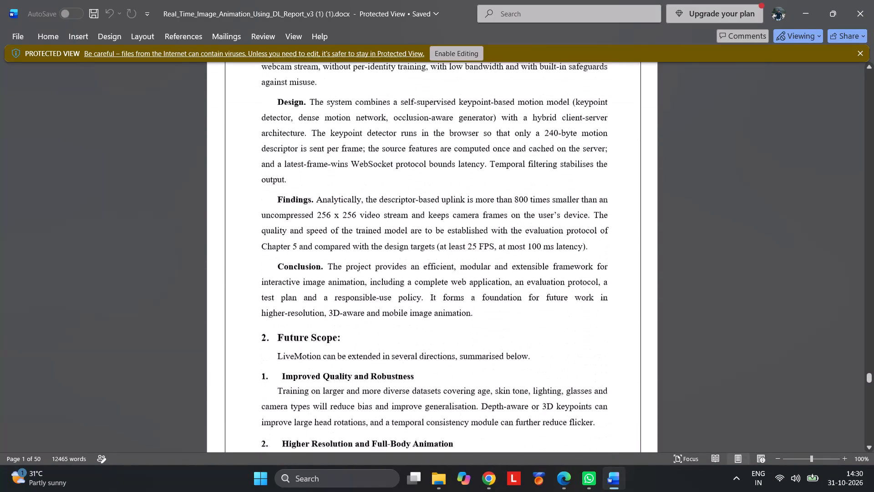
scroll(616, 236, down, 4)
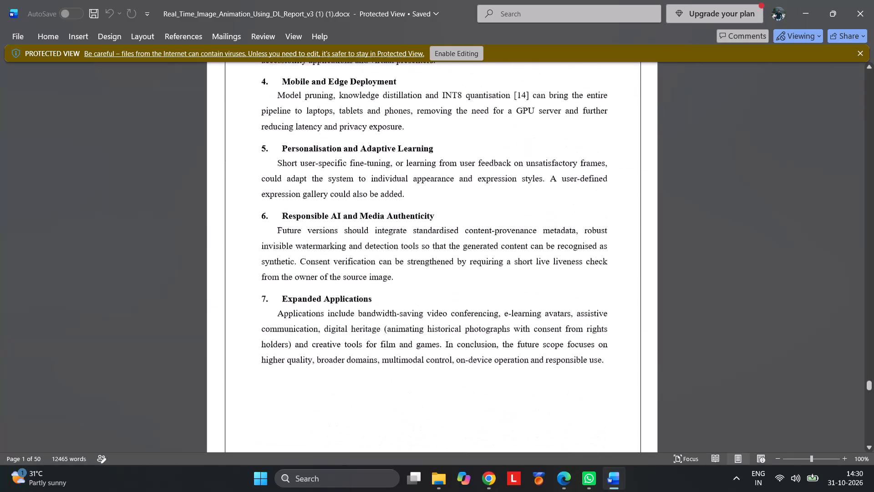
scroll(616, 236, down, 4)
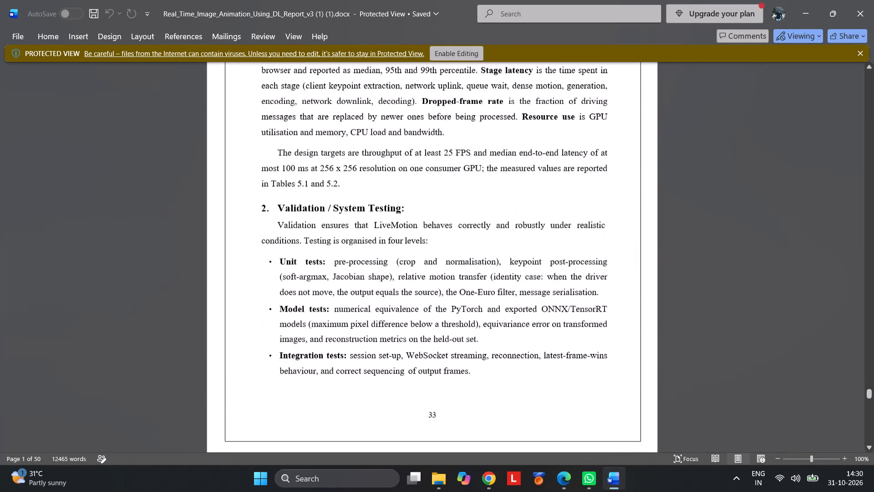
scroll(616, 236, down, 5)
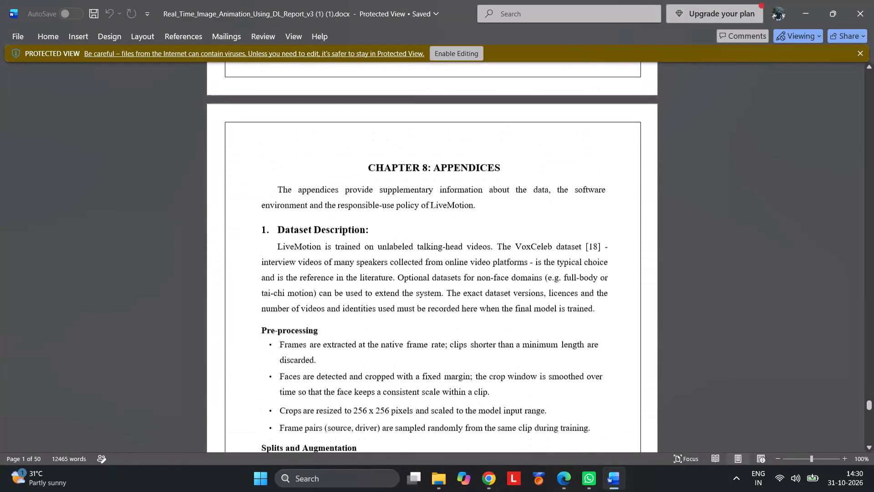
scroll(616, 236, down, 5)
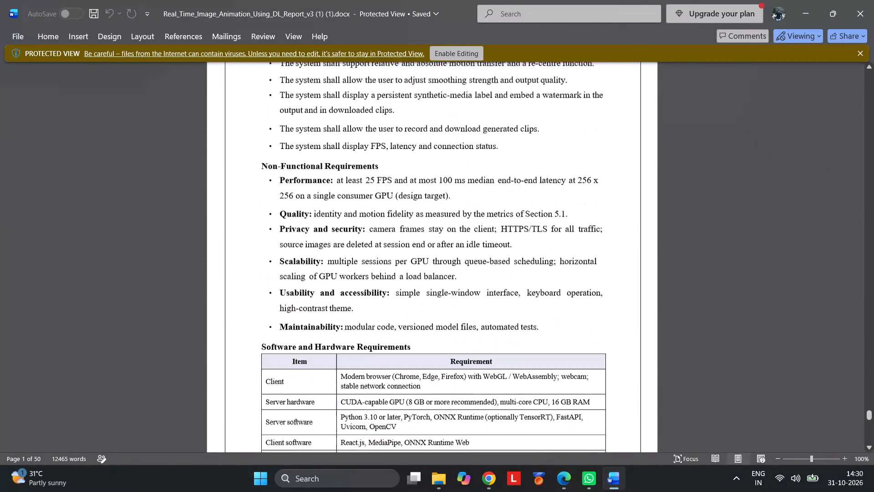
scroll(616, 236, down, 5)
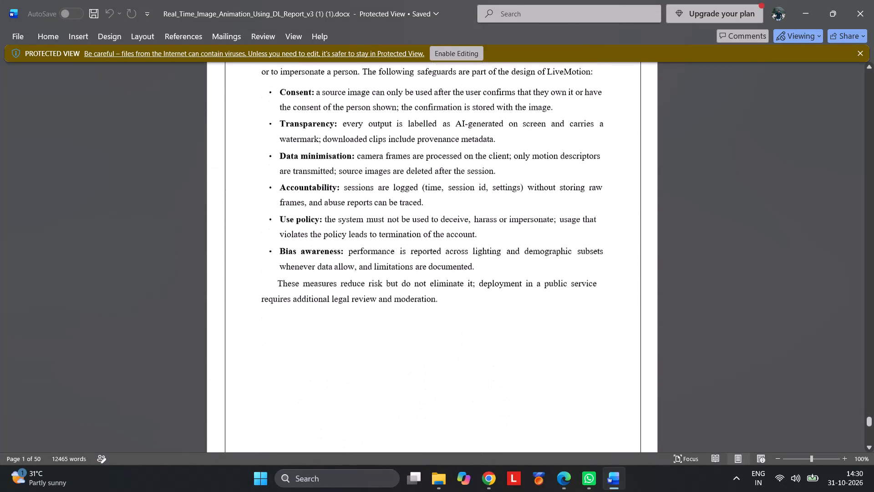
scroll(616, 236, down, 5)
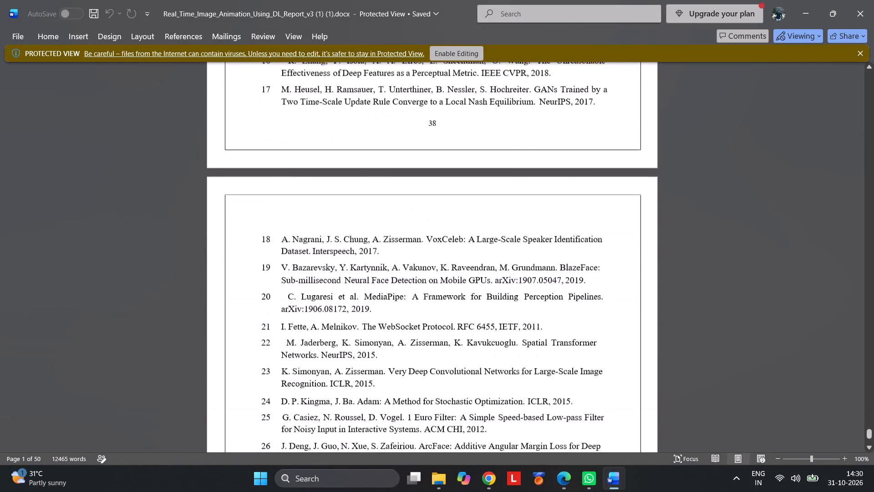
scroll(616, 236, down, 4)
scroll(616, 236, up, 14)
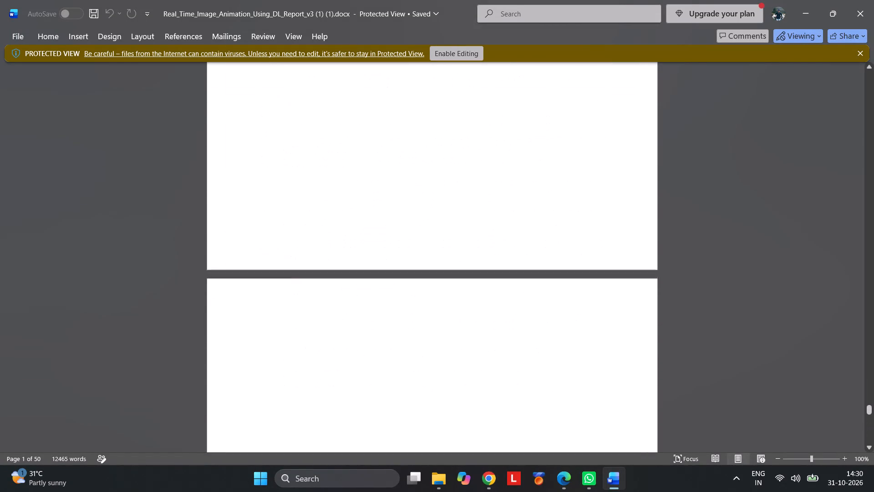
scroll(616, 236, up, 20)
scroll(616, 236, up, 20)
scroll(616, 236, up, 8)
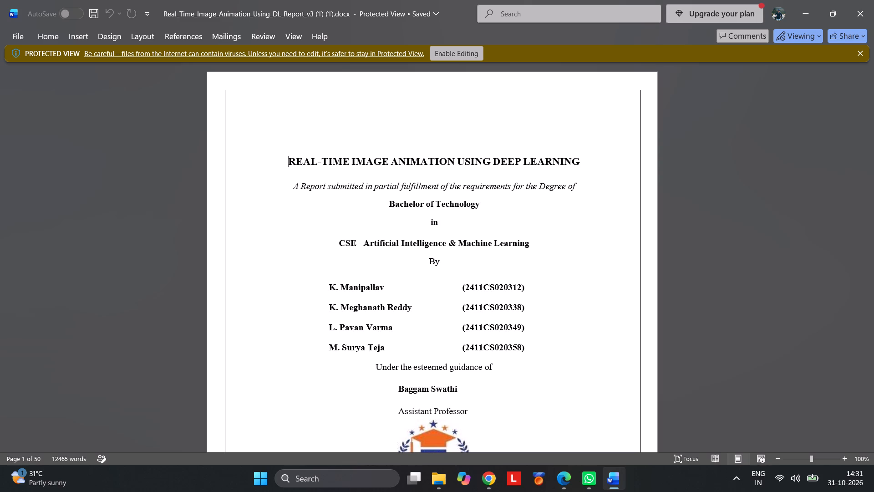
Recheck the report's opening pages: title page, certificate with its signature blocks, declaration and acknowledgement.
scroll(616, 236, down, 1)
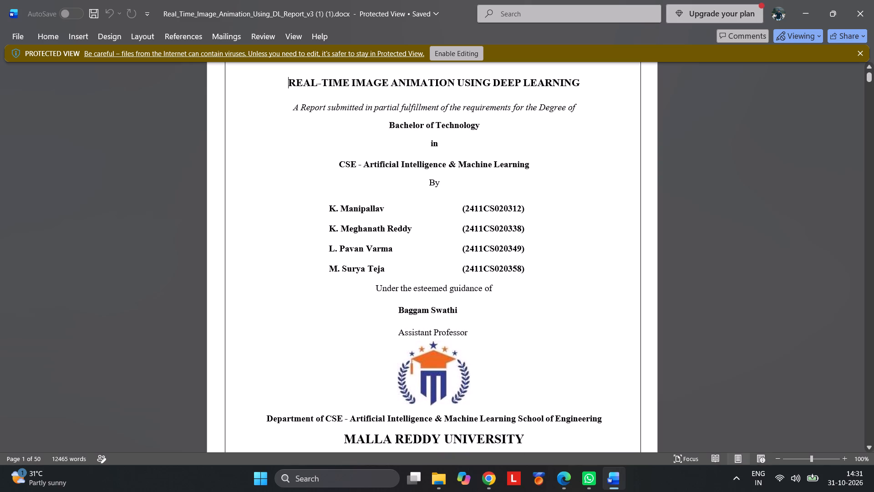
scroll(406, 297, down, 1)
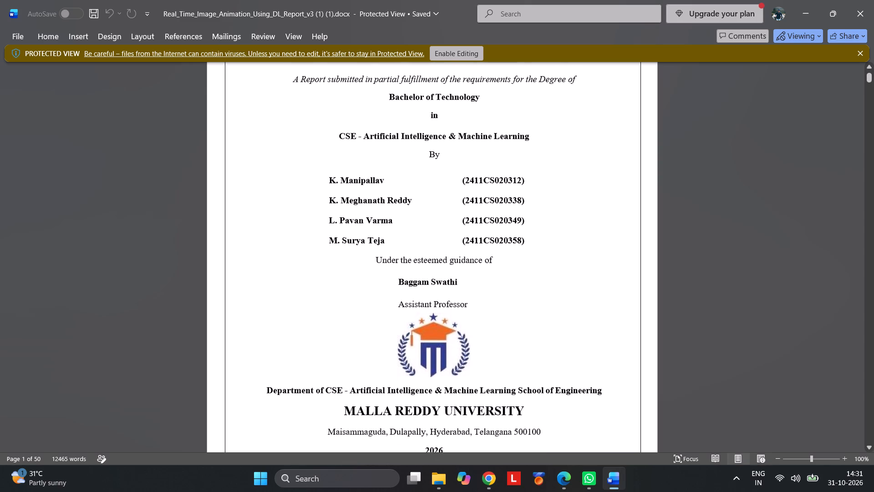
scroll(406, 297, down, 2)
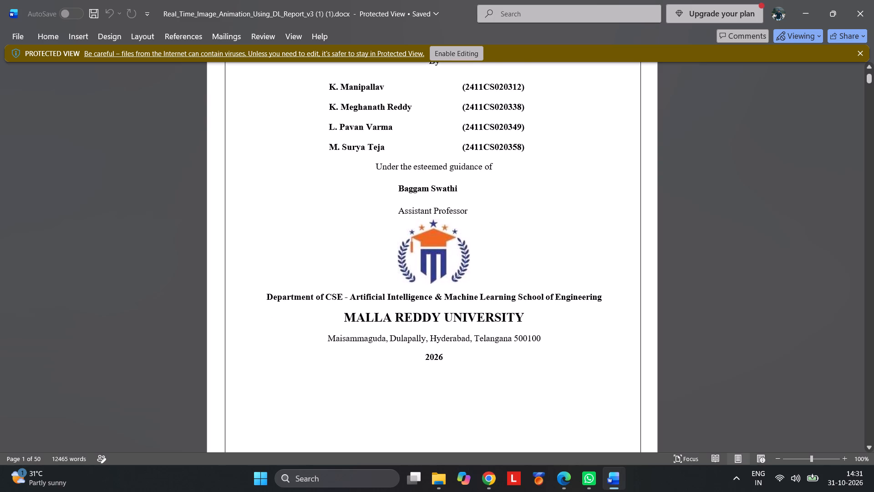
scroll(406, 297, down, 4)
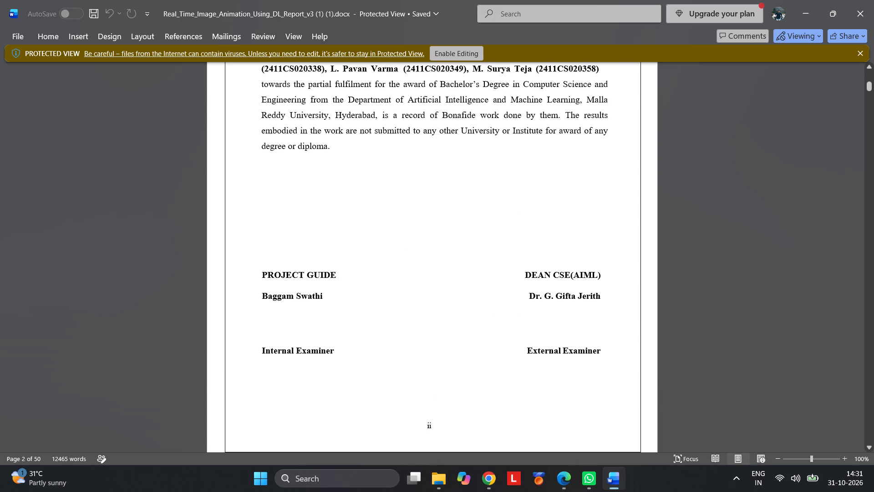
scroll(406, 297, left, 1)
scroll(406, 297, down, 2)
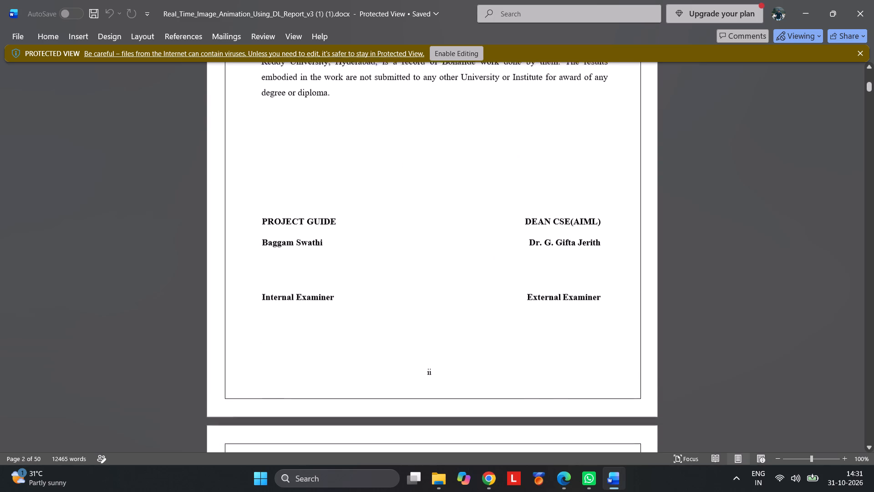
scroll(406, 297, down, 4)
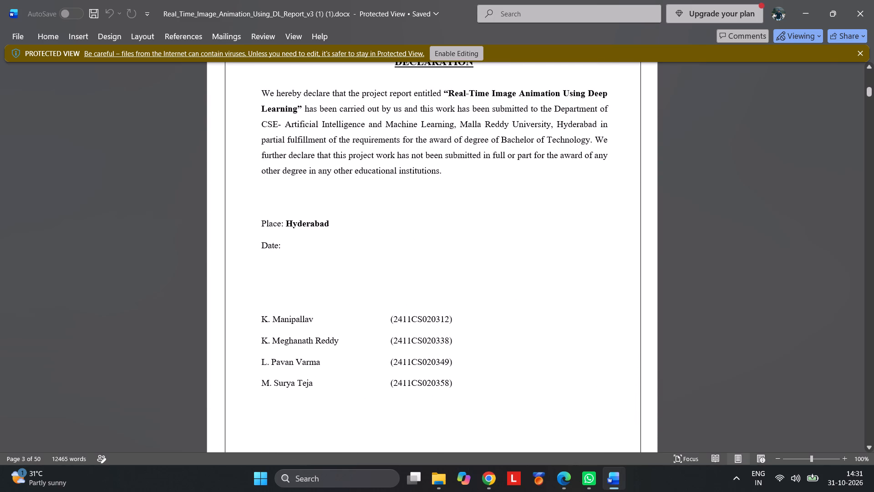
scroll(406, 297, down, 3)
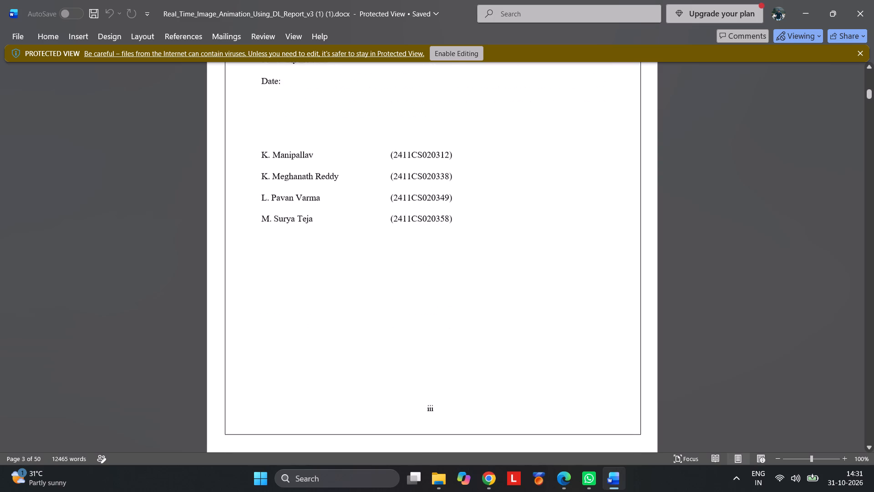
scroll(406, 297, down, 4)
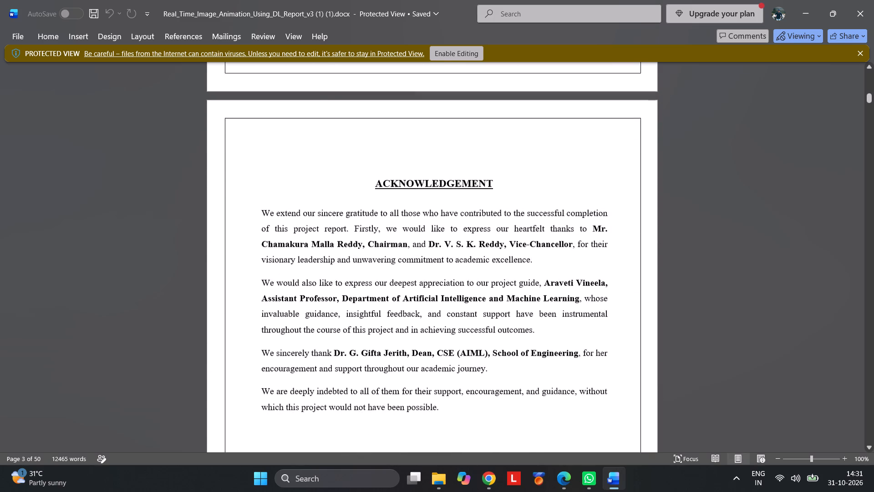
Review the abstract, the table of contents, the List of Figures and the List of Tables for layout and page numbering.
scroll(406, 297, down, 4)
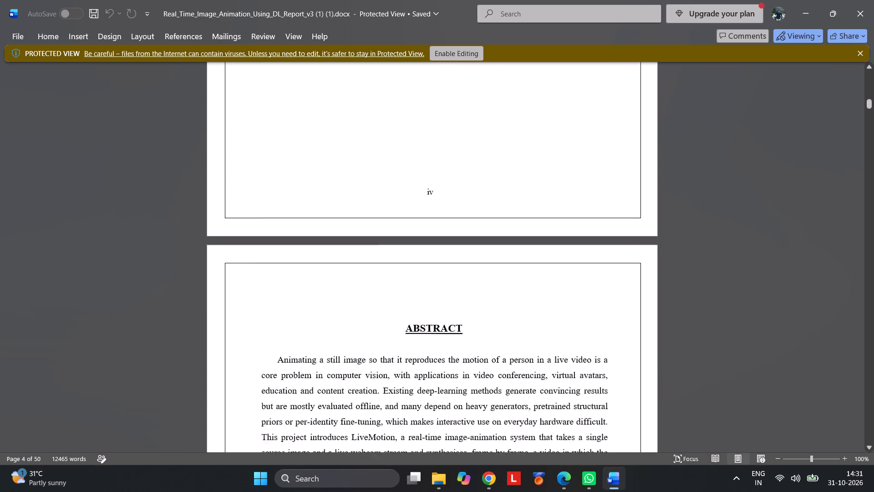
scroll(406, 297, down, 4)
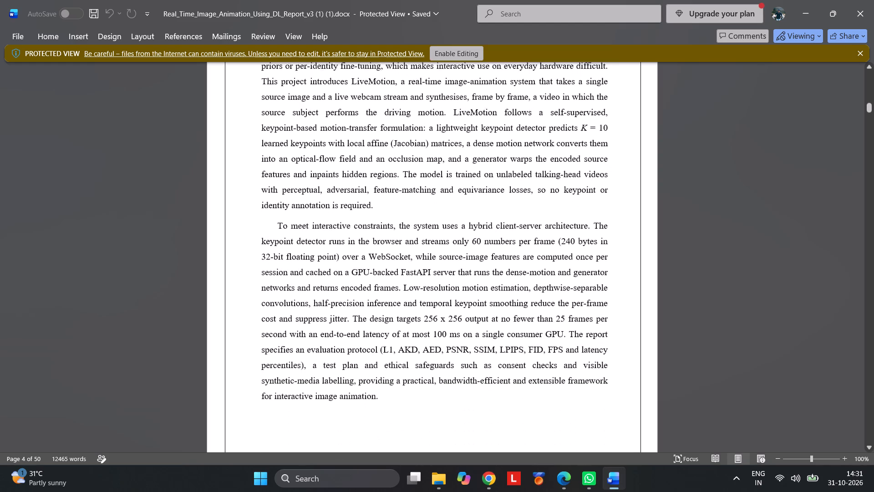
scroll(406, 297, down, 5)
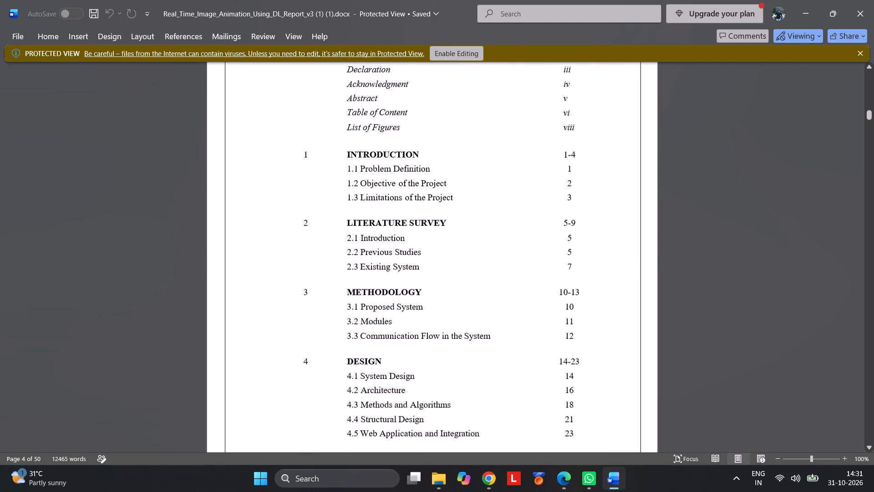
scroll(406, 297, down, 7)
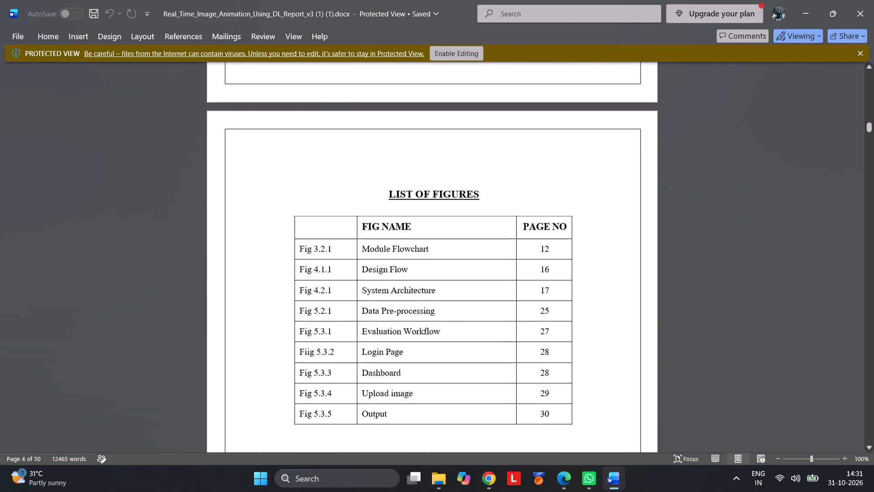
scroll(406, 297, down, 8)
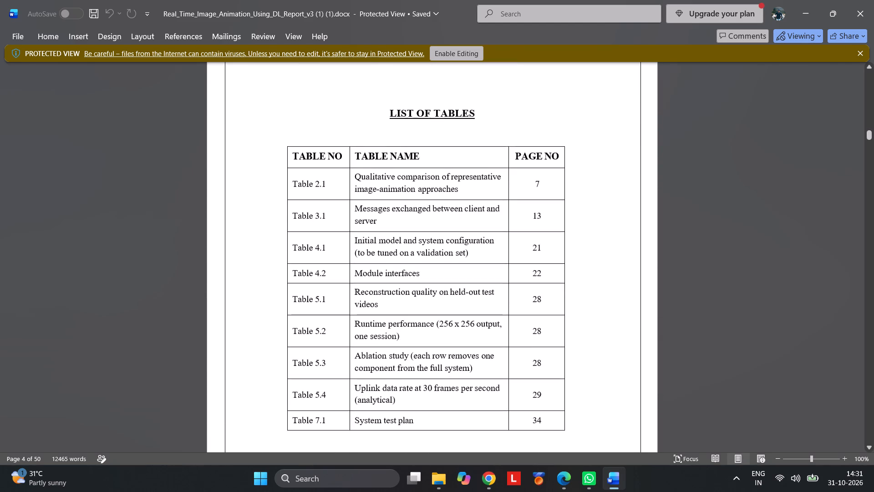
Read through Chapter 1, from the problem definition and project objectives to the limitations ending with Evaluation Limitations.
scroll(406, 297, down, 3)
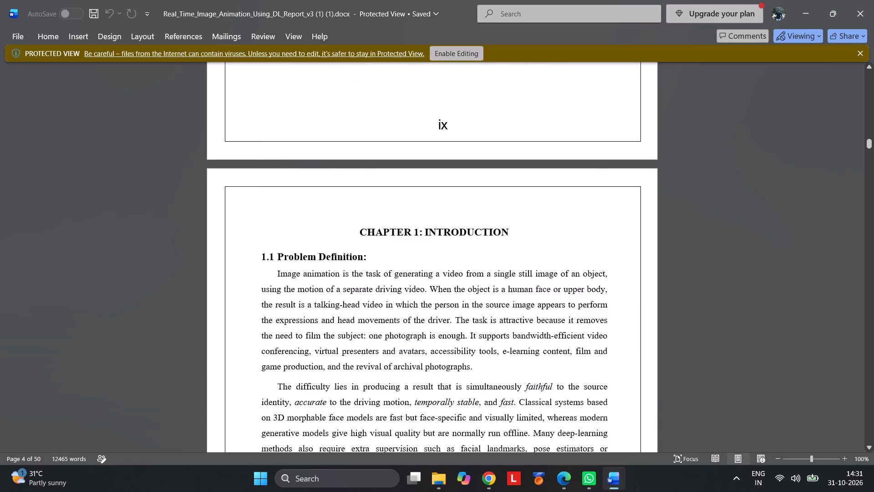
scroll(406, 297, down, 5)
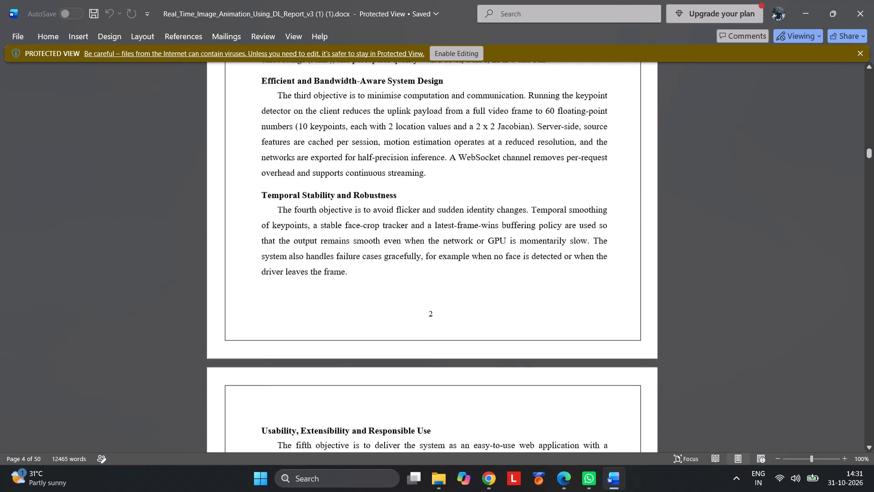
scroll(406, 297, down, 2)
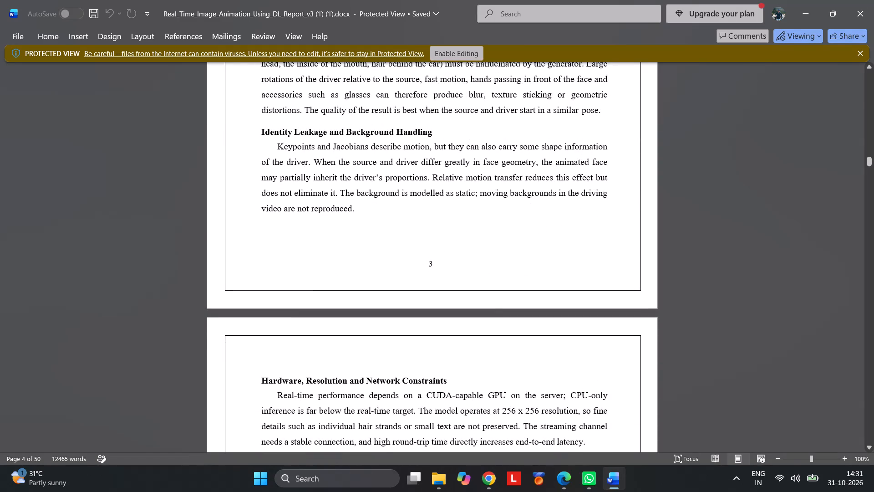
scroll(389, 262, down, 4)
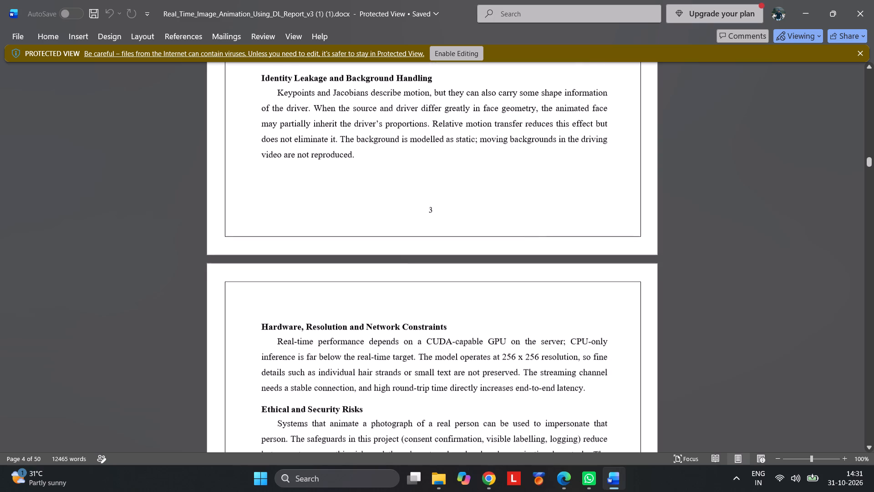
scroll(389, 261, down, 2)
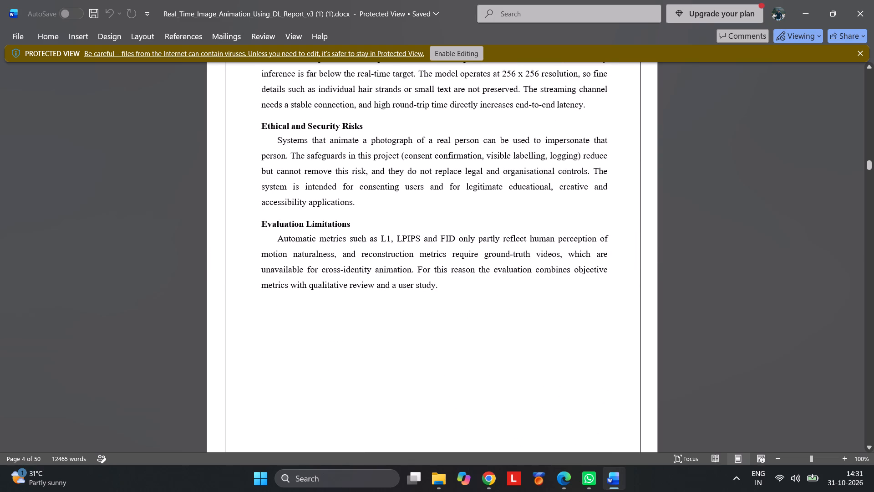
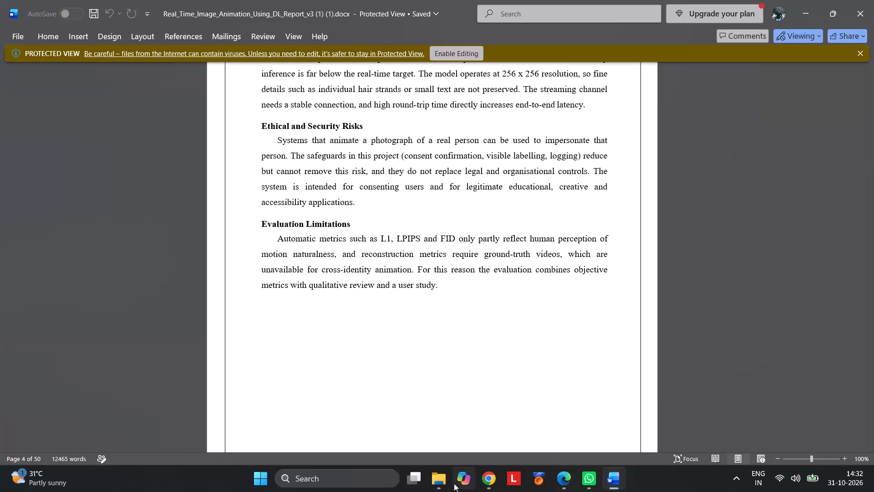
Look through the Documents and Downloads folders in File Explorer for the report files, and return to the Word report.
click(442, 482)
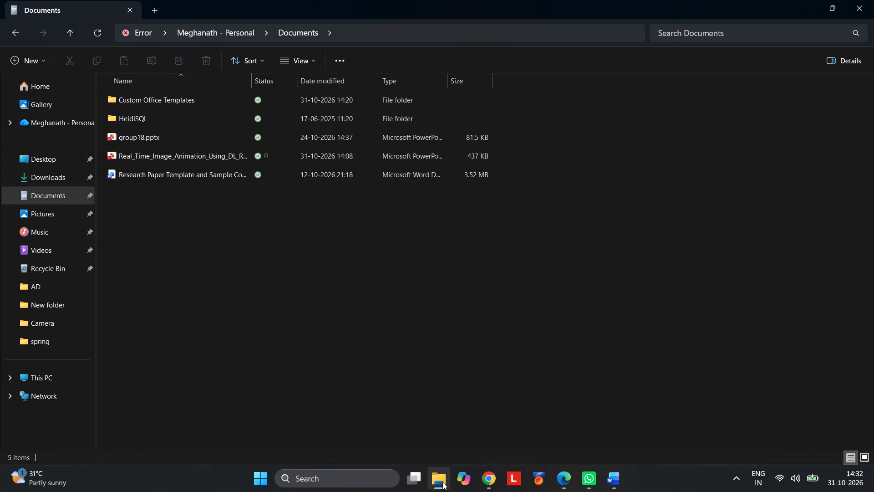
right_click(277, 175)
click(229, 248)
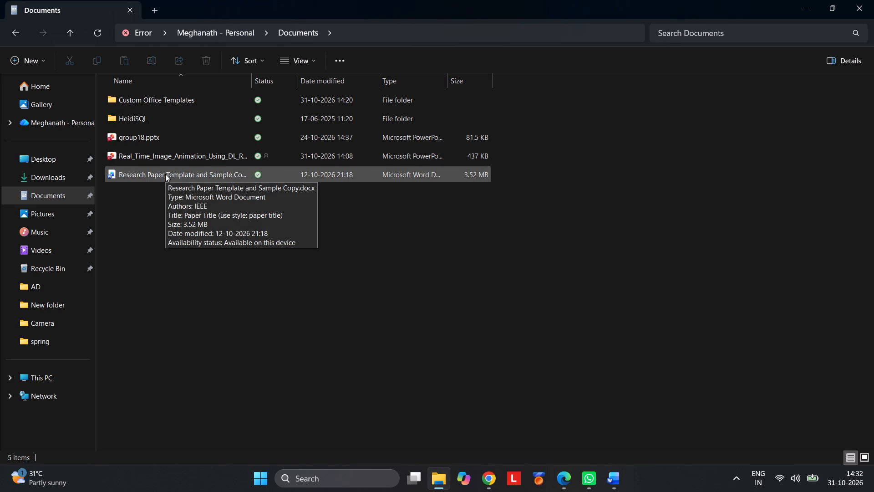
click(21, 174)
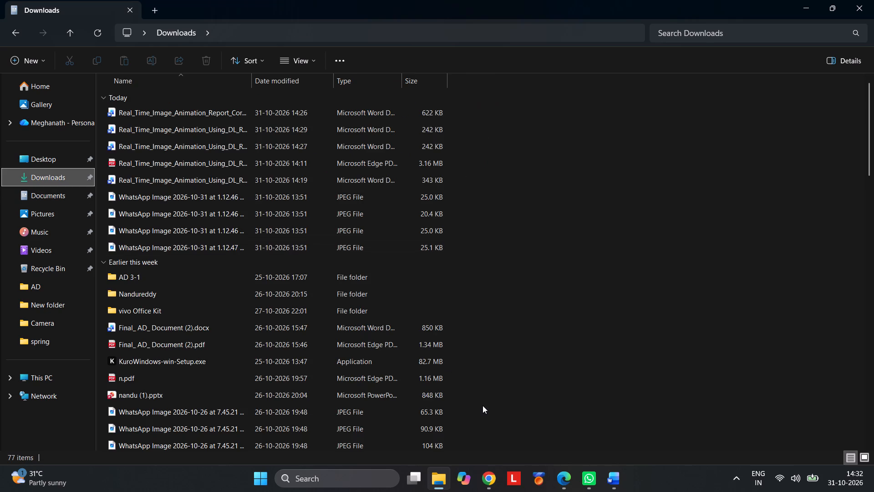
click(563, 104)
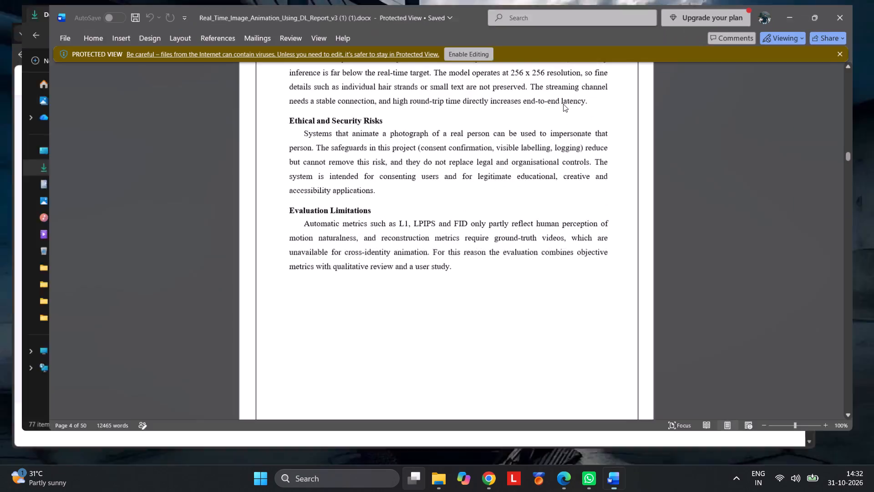
scroll(569, 218, down, 4)
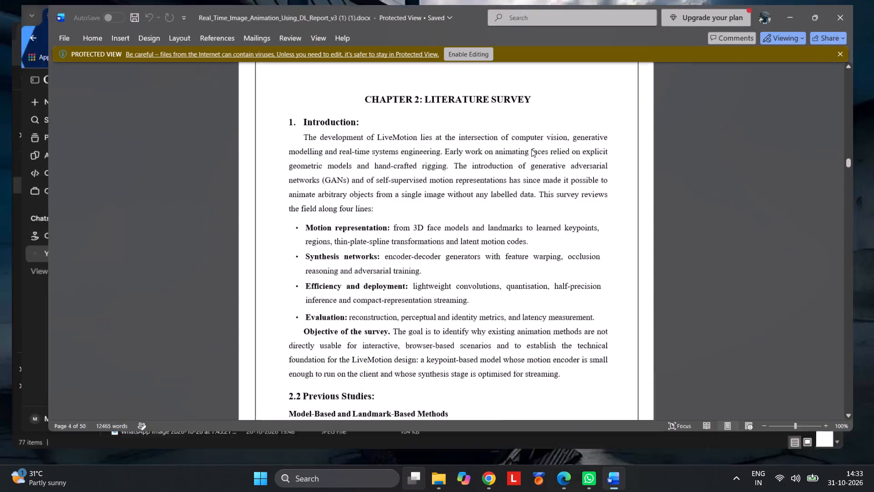
scroll(532, 265, down, 5)
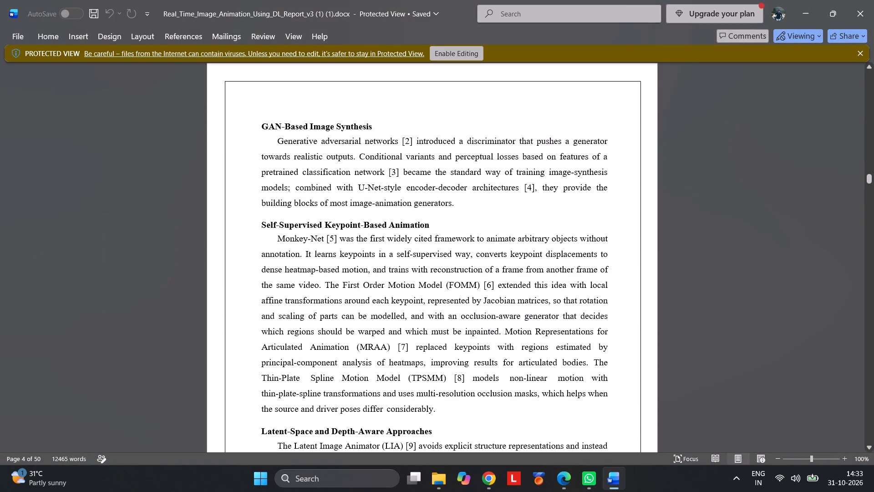
scroll(563, 55, down, 6)
scroll(586, 184, down, 4)
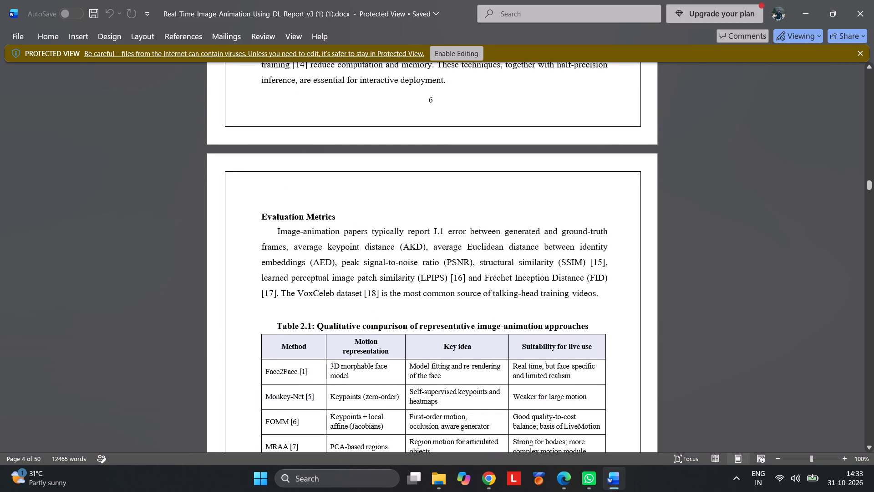
scroll(283, 233, down, 5)
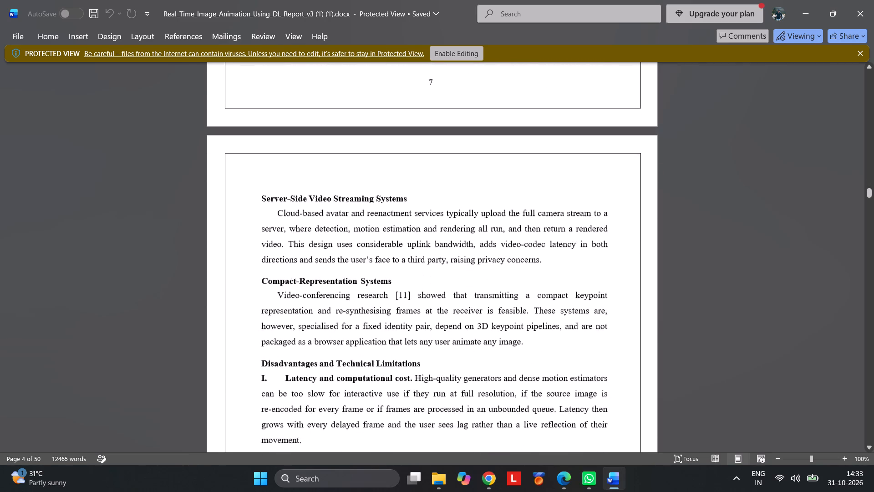
scroll(283, 233, down, 9)
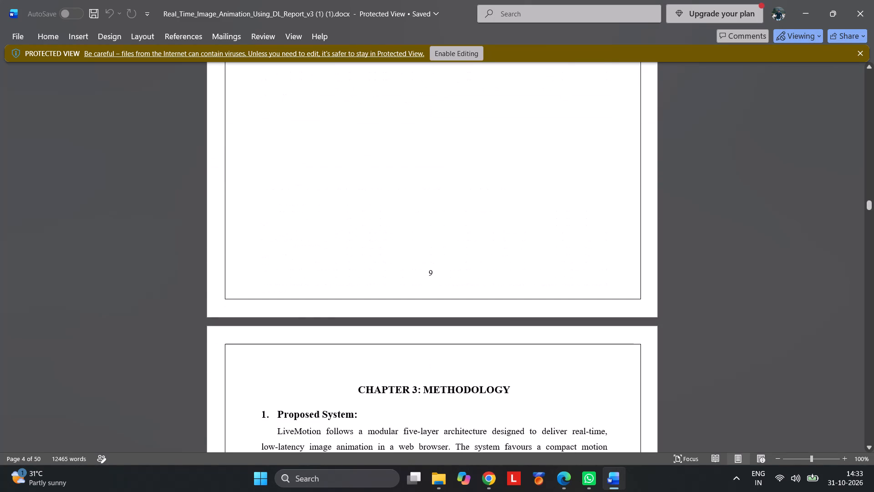
Review Chapter 3, checking the Module Flowchart, the communication flow section and Table 3.1 on client-server messages.
scroll(283, 233, down, 7)
scroll(283, 233, up, 1)
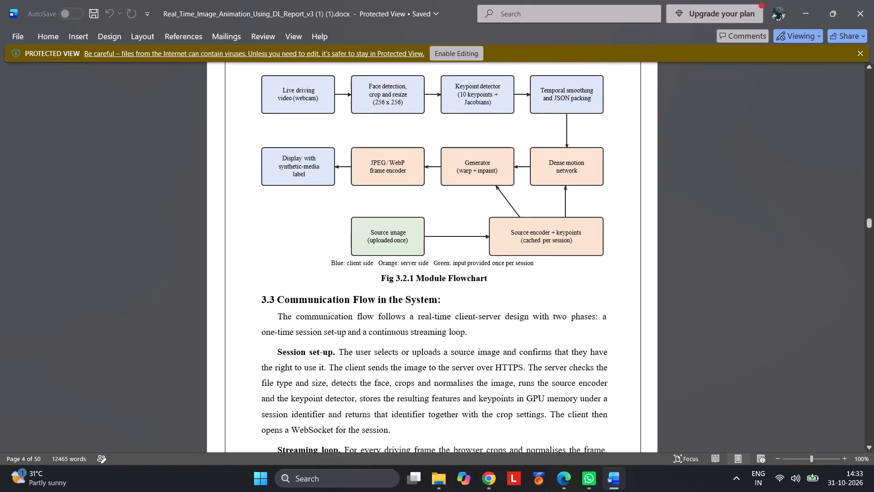
scroll(283, 233, up, 1)
scroll(283, 233, down, 4)
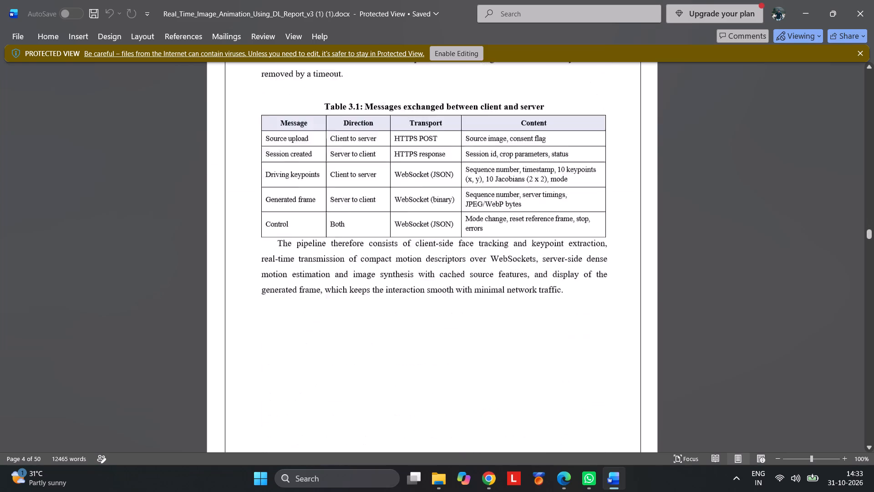
Review the opening of the Chapter 4 design pages, checking the Design Flow and System Architecture diagrams.
scroll(283, 233, down, 11)
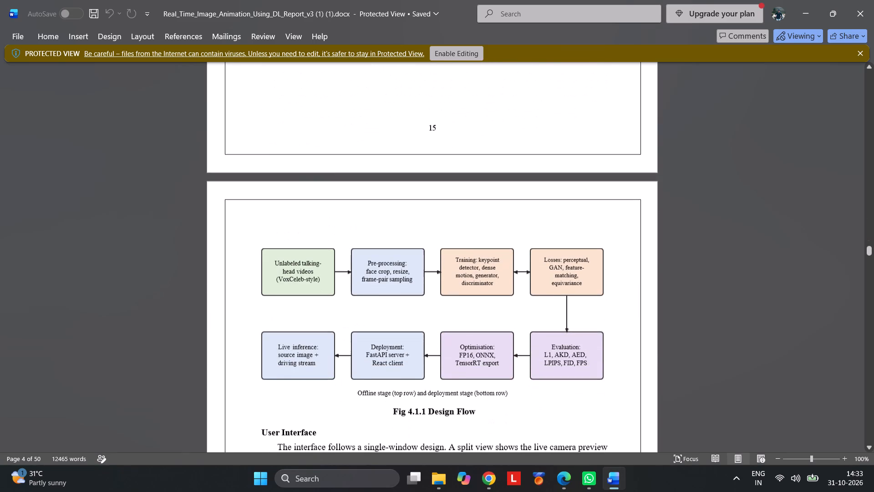
scroll(283, 233, down, 8)
scroll(283, 233, up, 1)
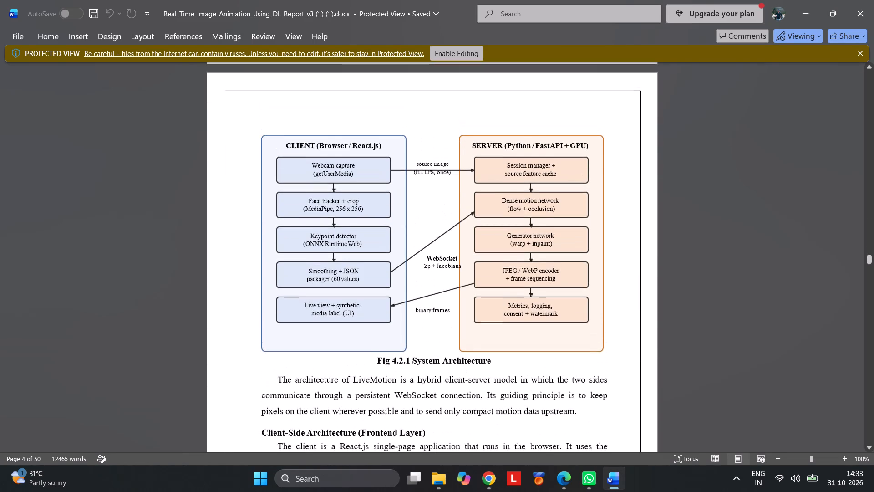
Skim the rest of the report from the System Architecture diagram through Chapter 5 and the Chapter 8 appendices to the last reference.
scroll(283, 233, up, 1)
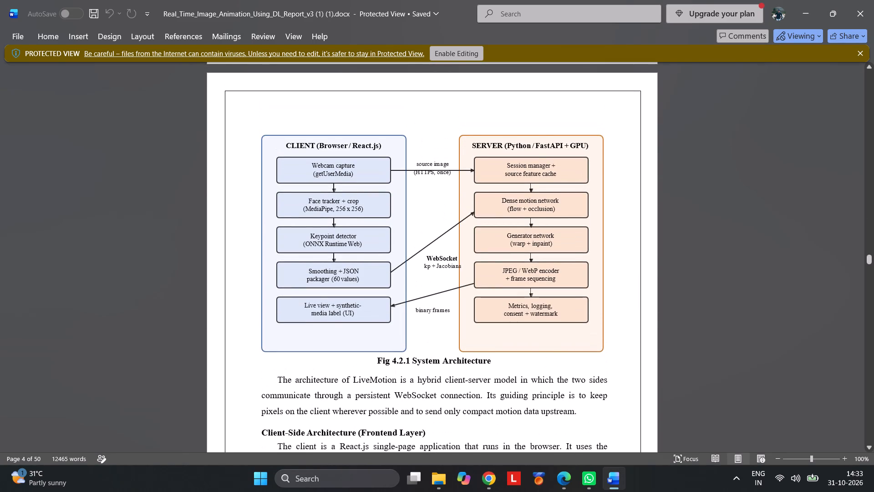
scroll(283, 233, down, 20)
scroll(283, 233, down, 8)
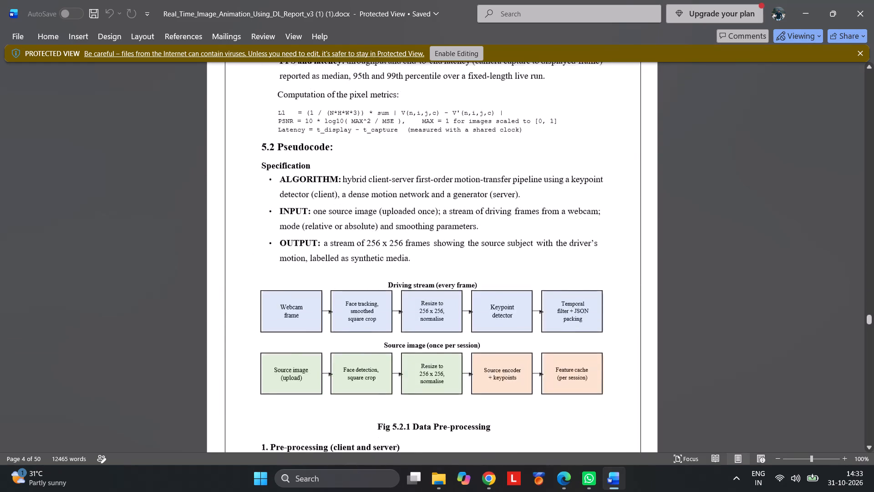
scroll(283, 233, down, 12)
scroll(283, 233, up, 7)
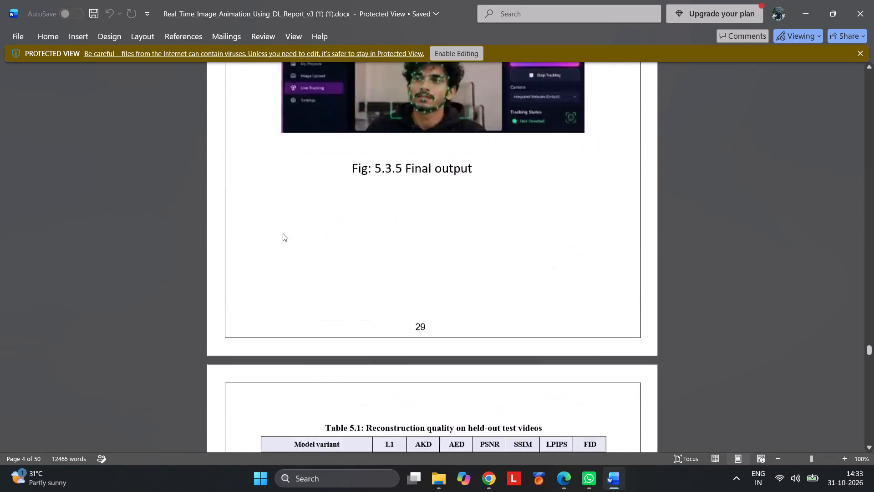
scroll(283, 233, down, 14)
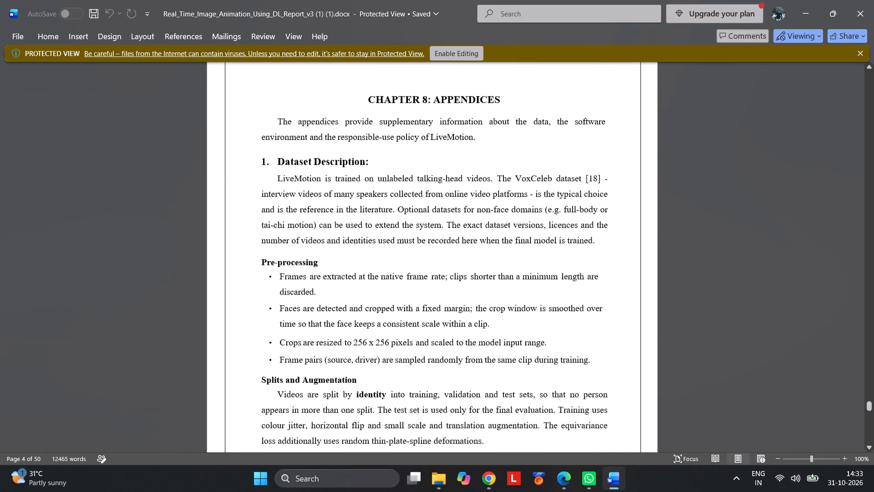
scroll(283, 233, down, 14)
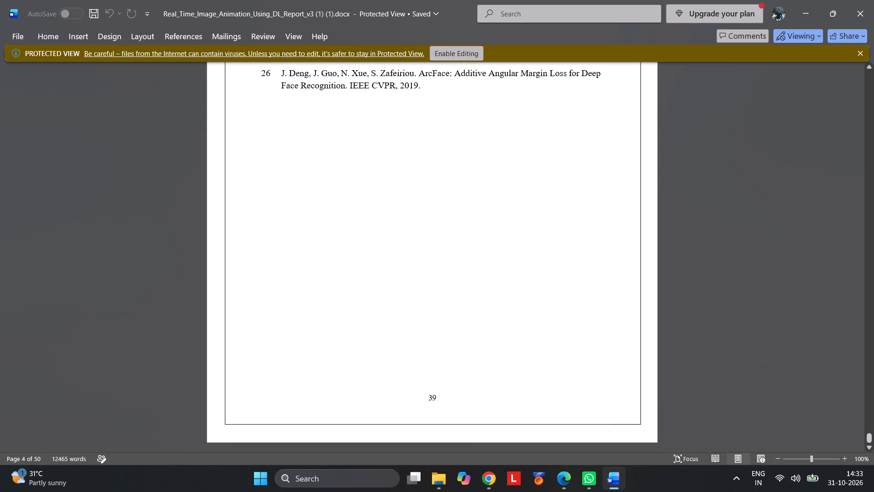
scroll(283, 233, down, 4)
Go back from the references to the Chapter 8 appendices and check section 8.2, Software Requirement Specification.
scroll(374, 300, up, 6)
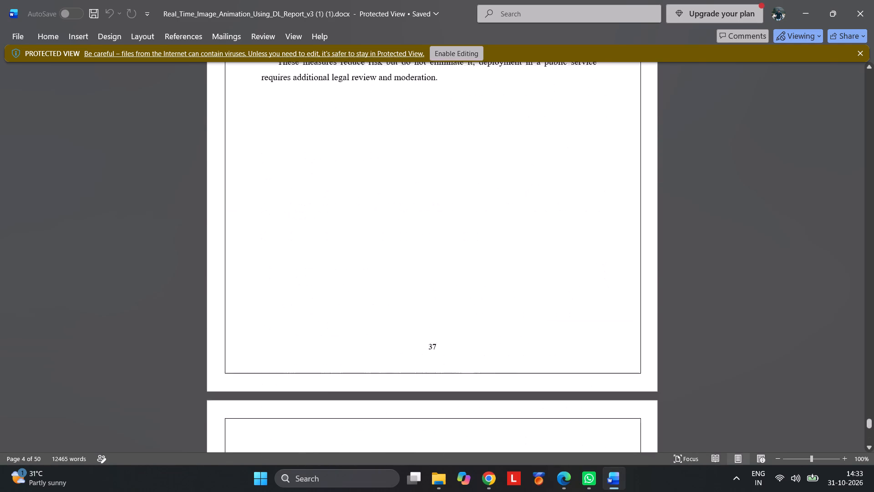
scroll(374, 300, up, 8)
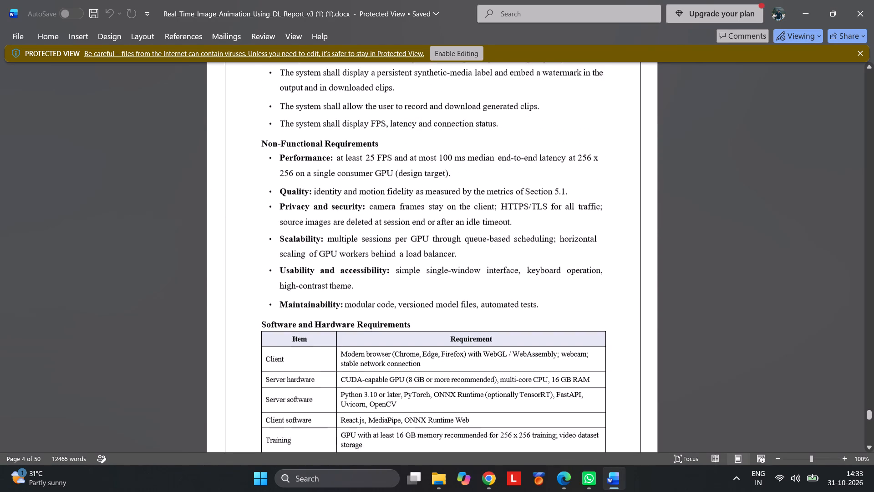
scroll(374, 300, up, 2)
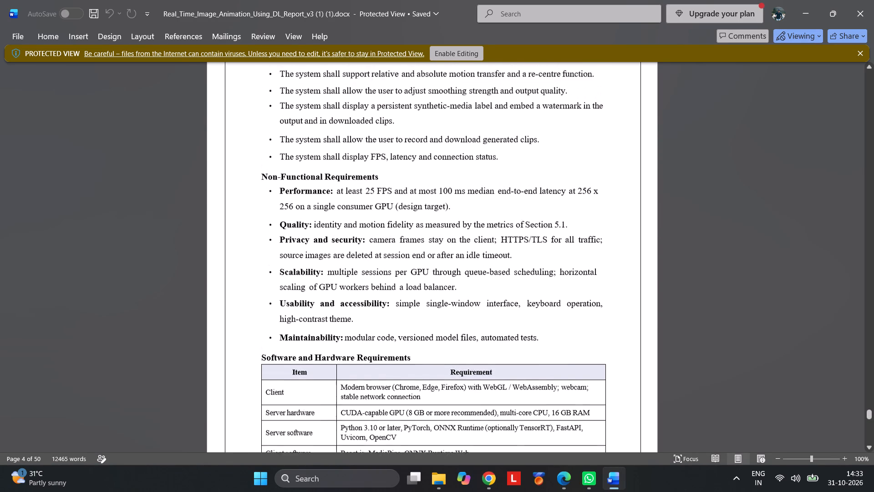
scroll(374, 300, up, 2)
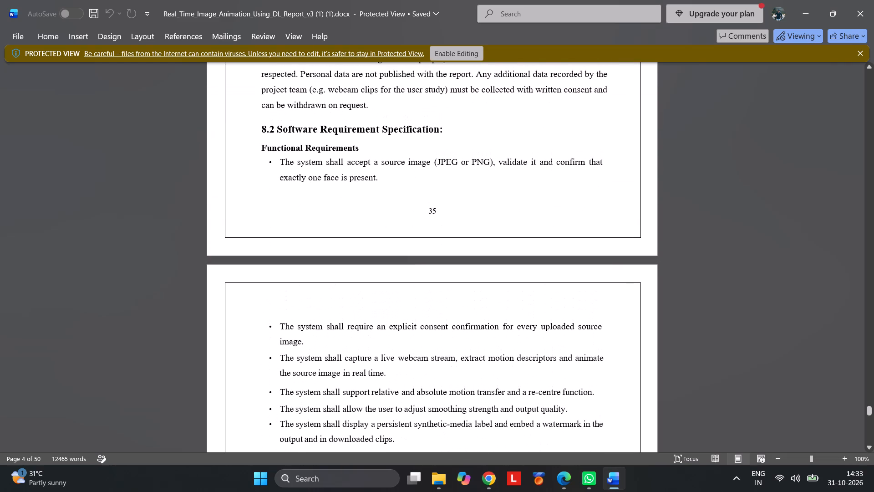
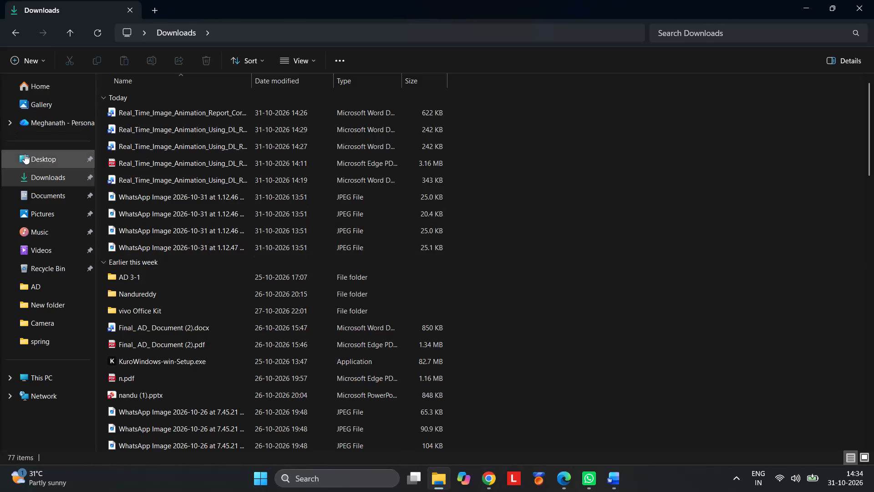
In File Explorer, copy today's Real_Time_Image_Animation_Using_DL report PDF from the Downloads folder.
double_click(34, 176)
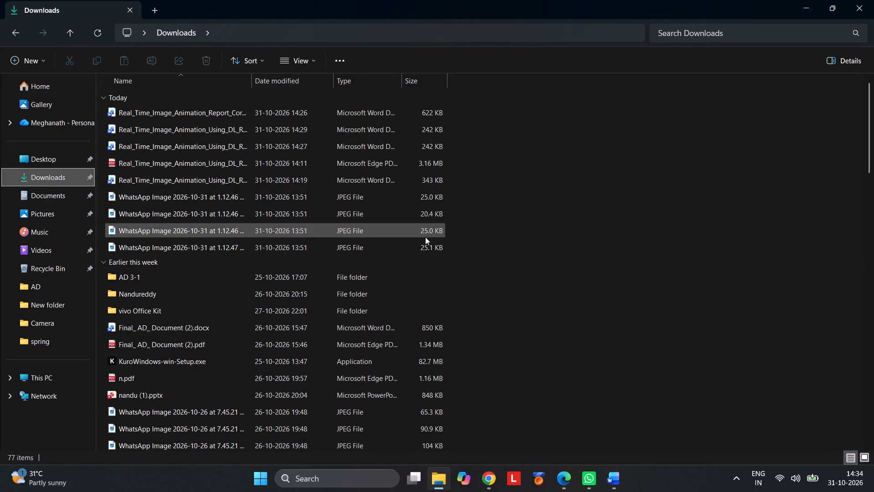
scroll(425, 237, up, 6)
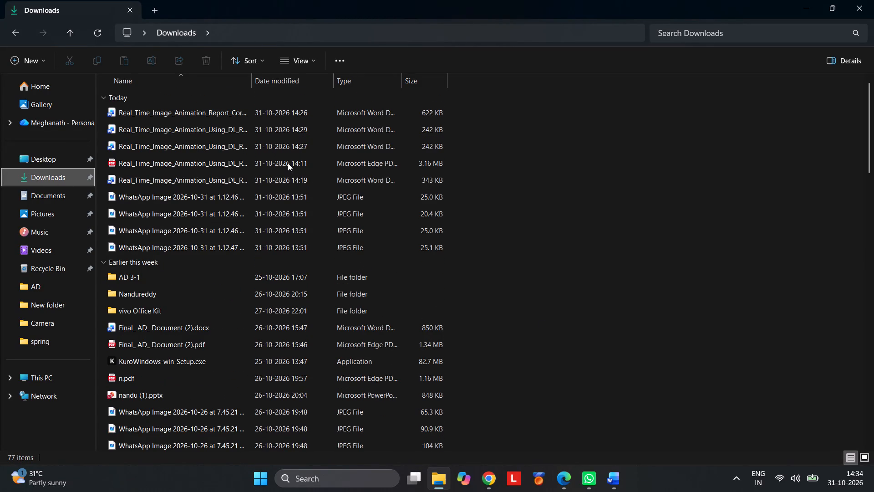
click(322, 149)
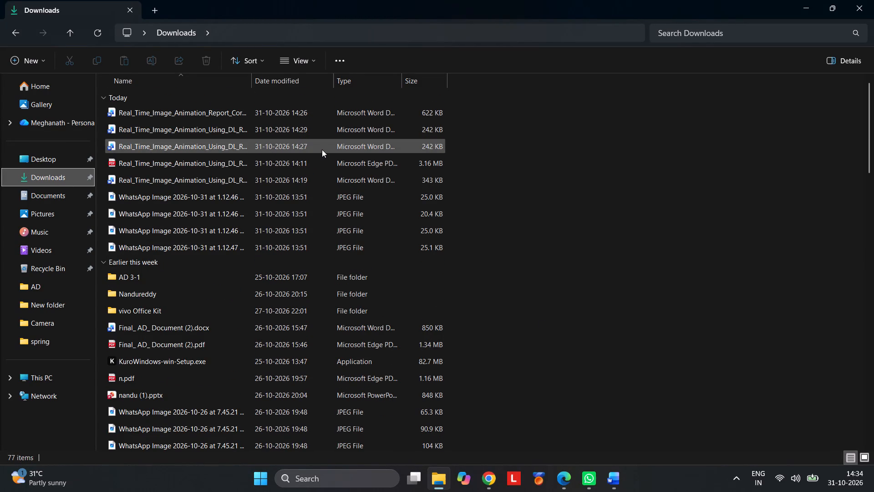
click(308, 160)
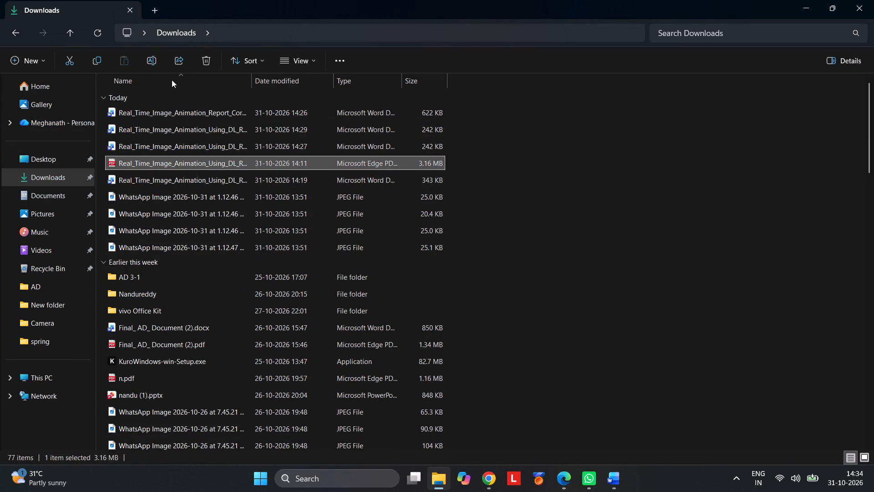
click(90, 58)
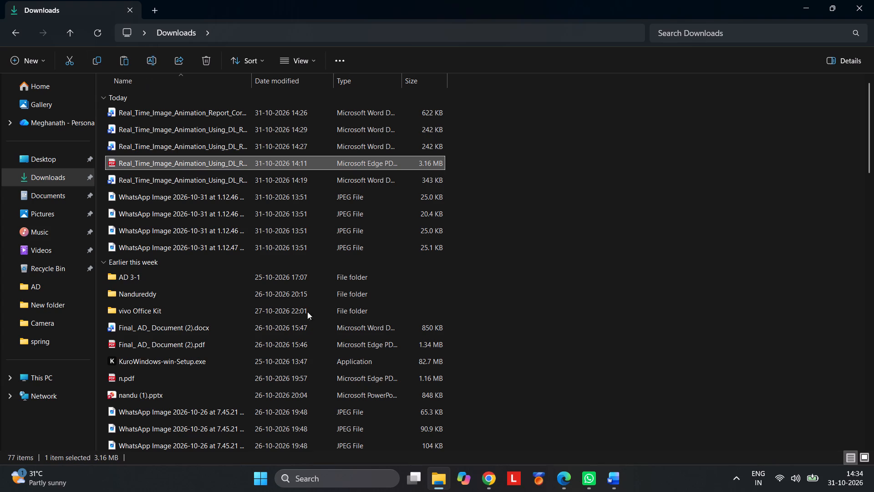